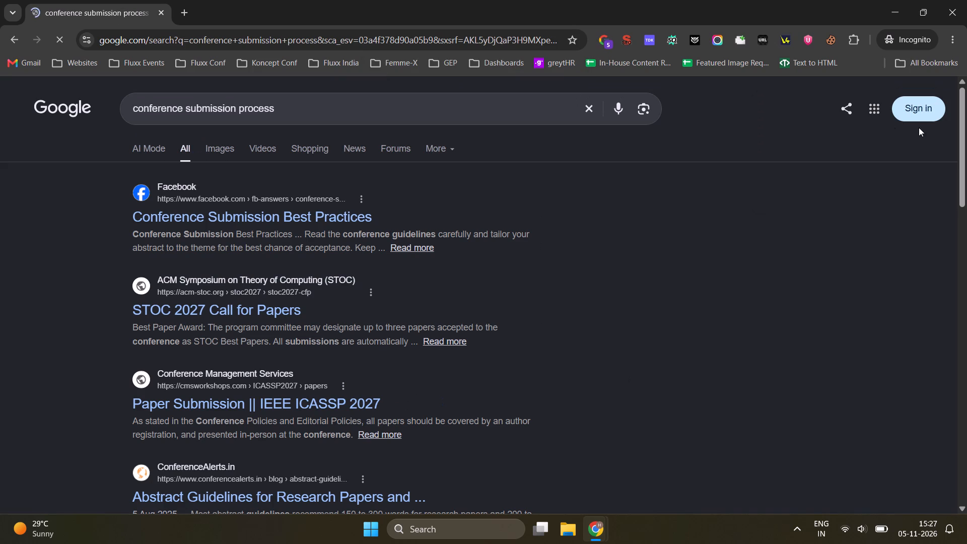
Connect the UrbanVPN extension through its Thailand location.
click(807, 38)
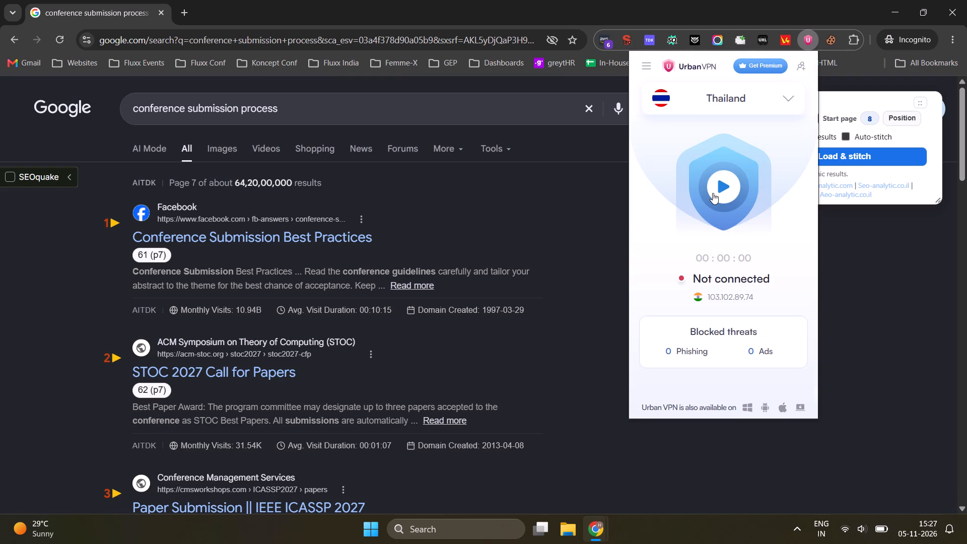
click(729, 179)
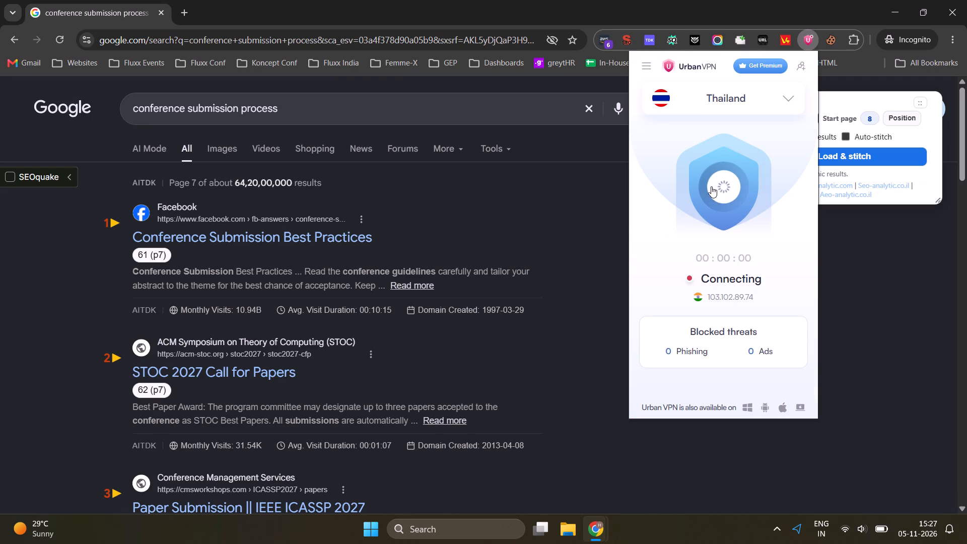
click(622, 0)
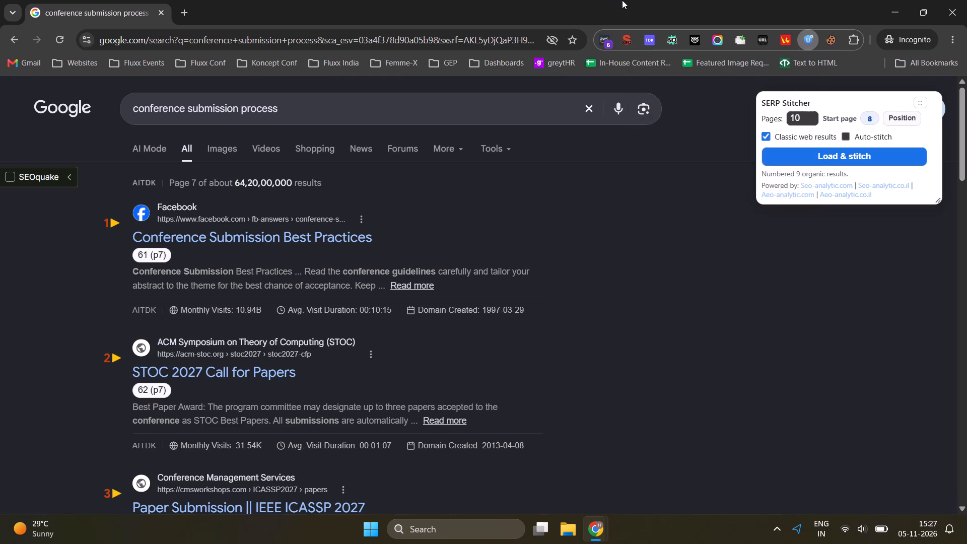
Search page 7 of the "conference submission process" results for konceptconference.com.
scroll(653, 266, down, 14)
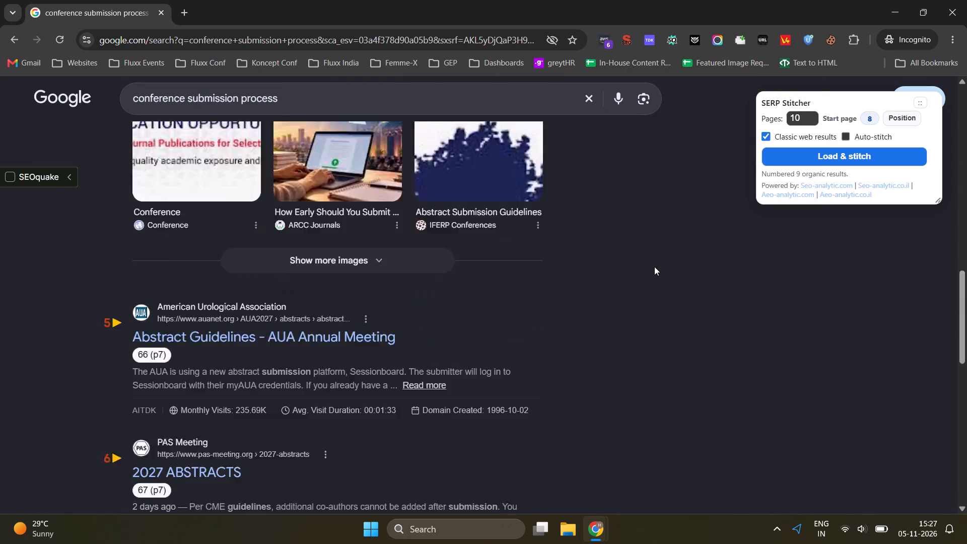
scroll(654, 266, down, 13)
key(ctrl+f)
key(Return)
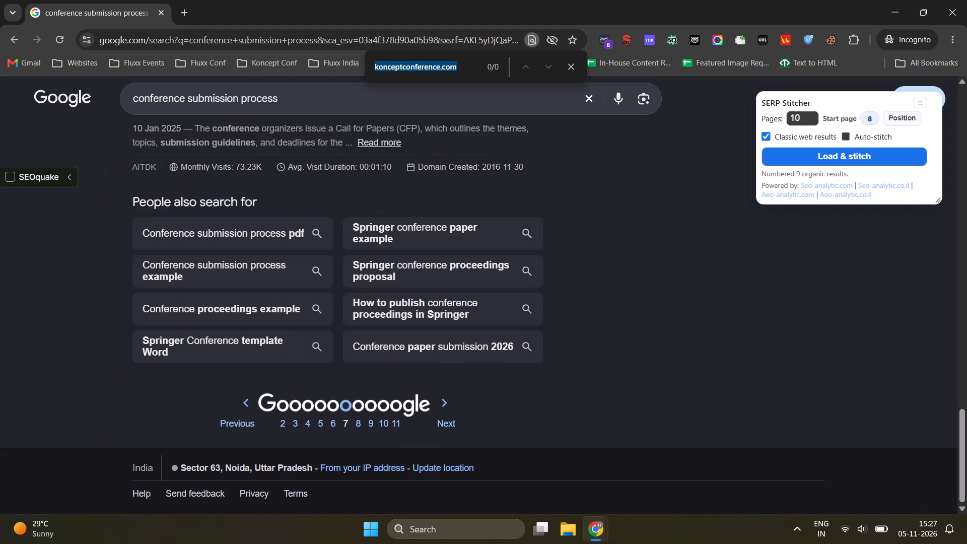
Open page 8 of the "conference submission process" results and search it for konceptconference.com.
click(356, 425)
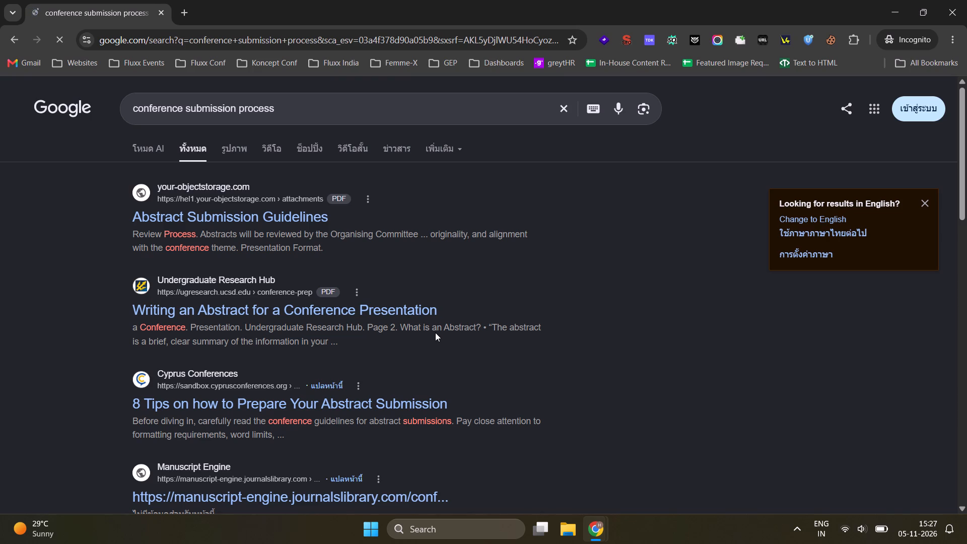
key(ctrl+f)
key(Return)
key(Return)
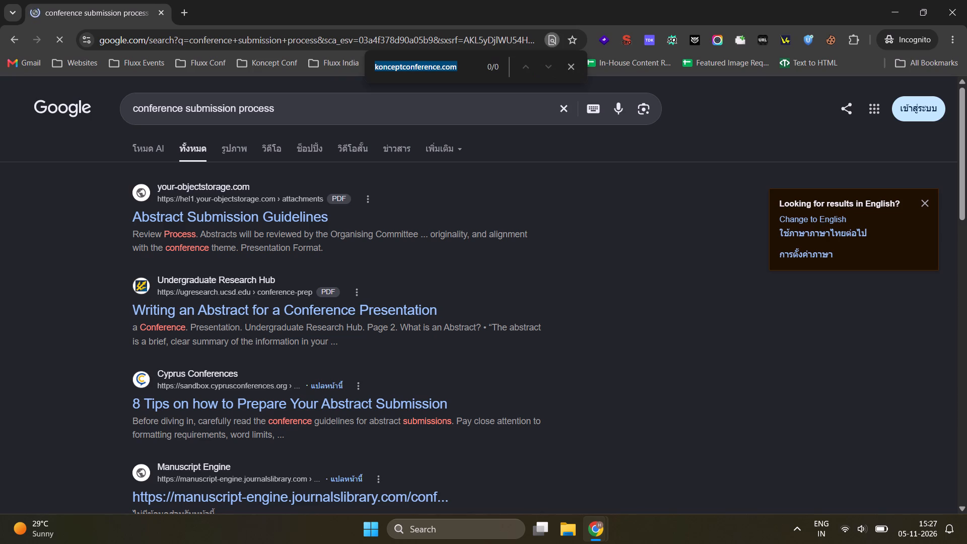
Open page 9 of the "conference submission process" results and search it for konceptconference.com.
scroll(435, 332, down, 5)
scroll(435, 335, down, 17)
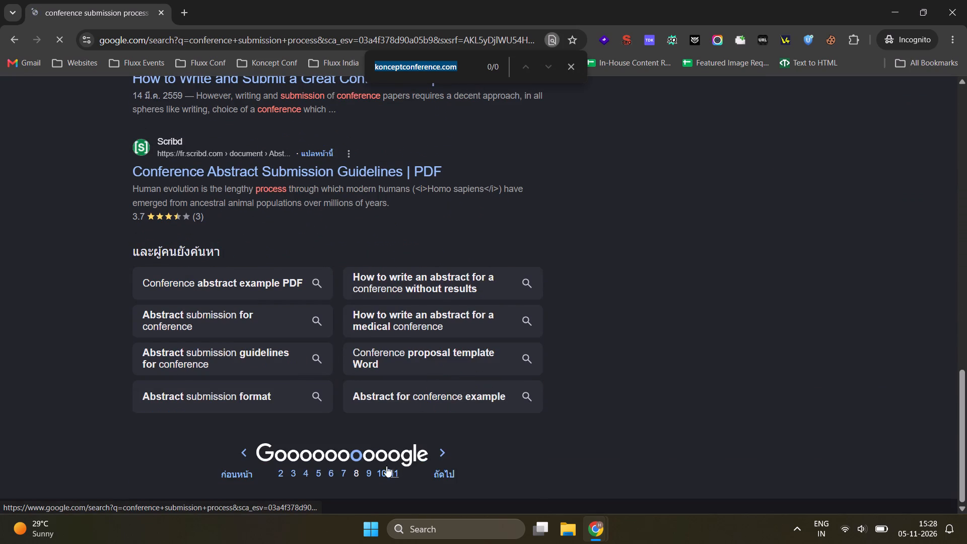
click(369, 473)
scroll(564, 350, down, 3)
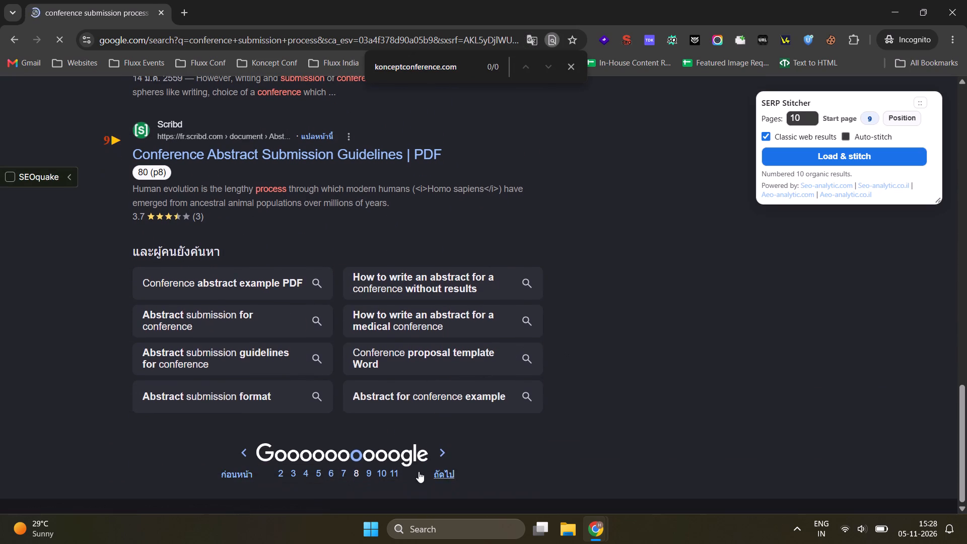
click(437, 480)
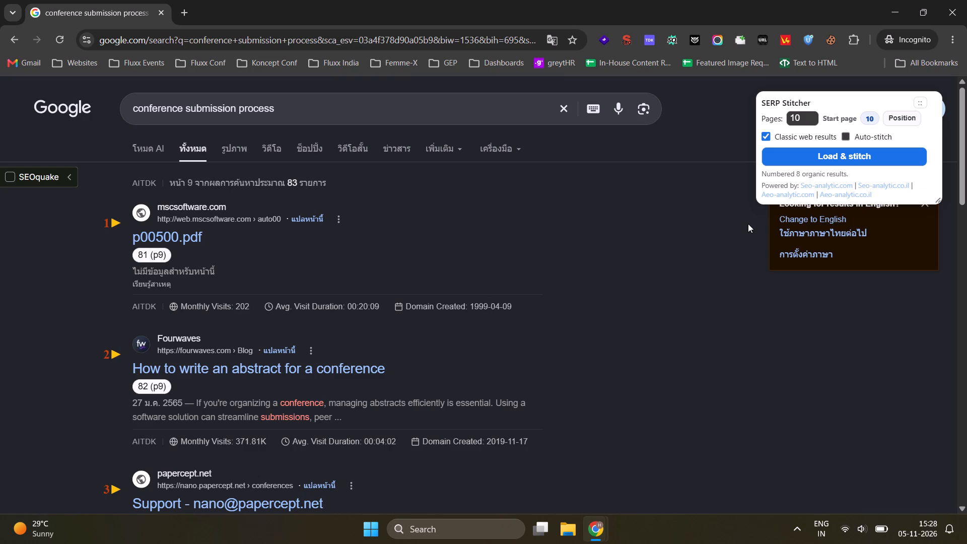
scroll(681, 285, down, 20)
scroll(681, 285, down, 1)
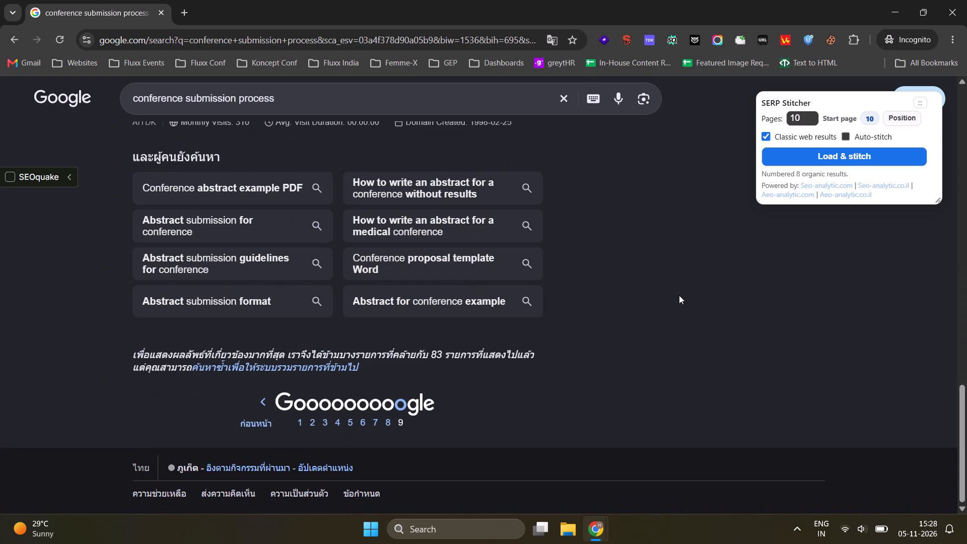
key(ctrl+f)
key(Return)
key(Return)
Switch to the Koncept Conference rankings spreadsheet and select the next keyword, "exhibit at Koncept Conference 2026".
key(alt+Tab)
key(Down)
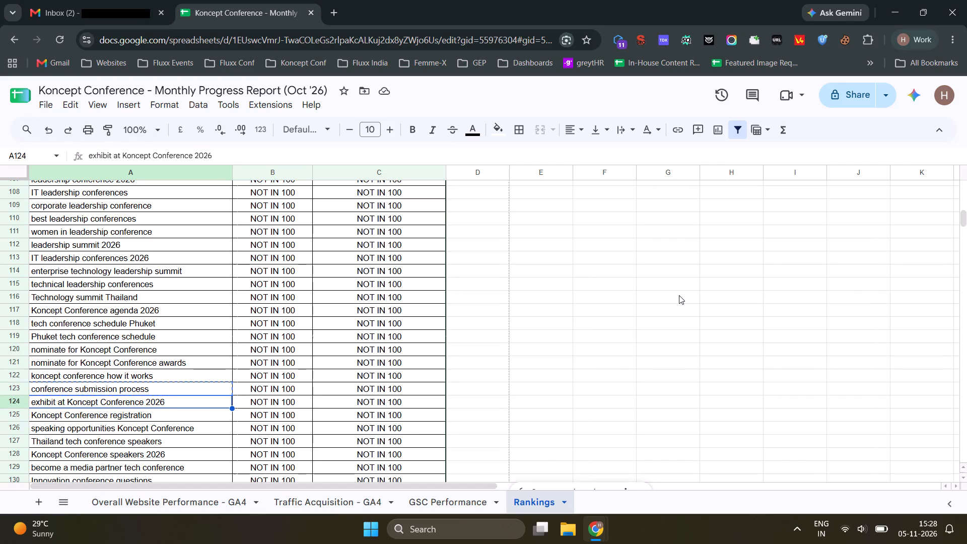
Copy the keyword "exhibit at Koncept Conference 2026" from the spreadsheet and search Google for it in the incognito window.
key(ctrl+c)
key(alt+Tab)
click(563, 103)
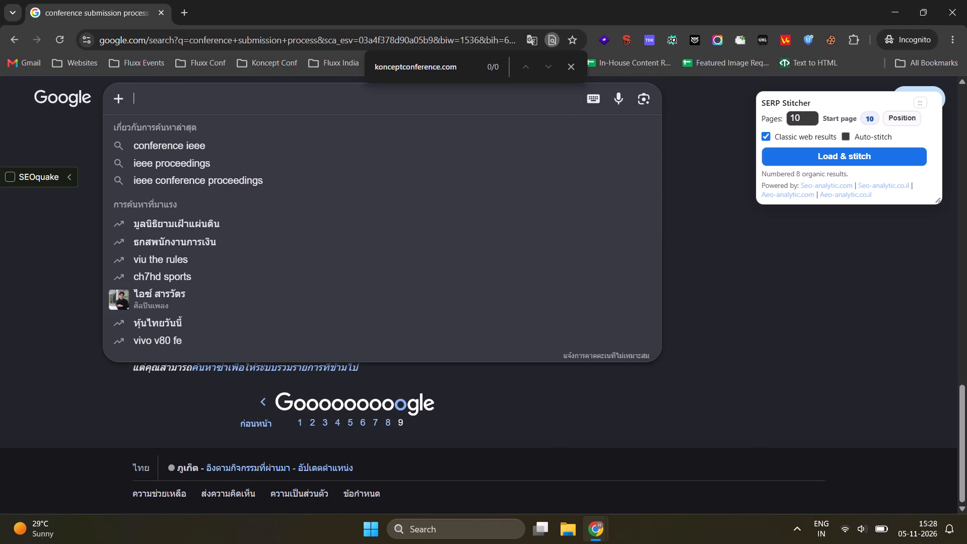
click(500, 103)
key(ctrl+v)
key(Return)
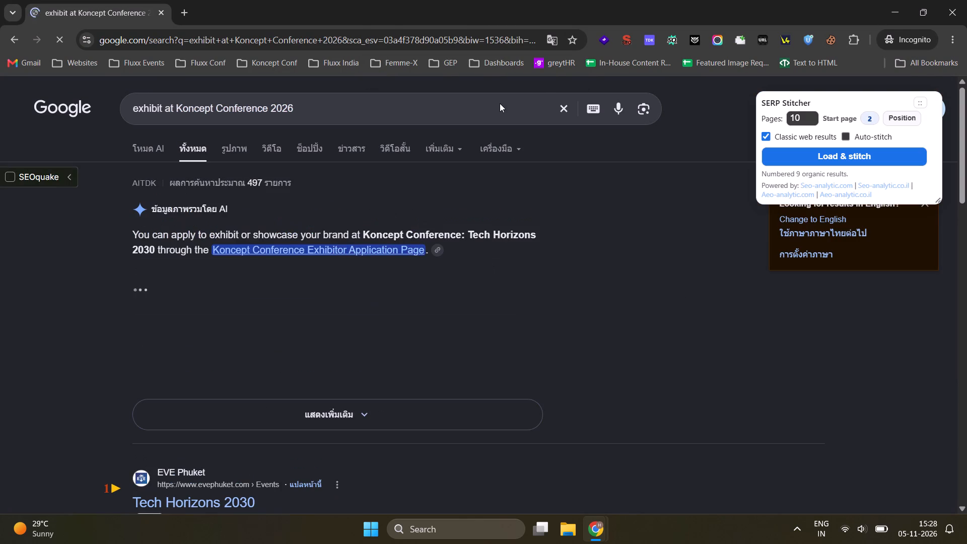
Look through page 1 of the "exhibit at Koncept Conference 2026" results and search it for konceptconference.com.
scroll(561, 321, down, 5)
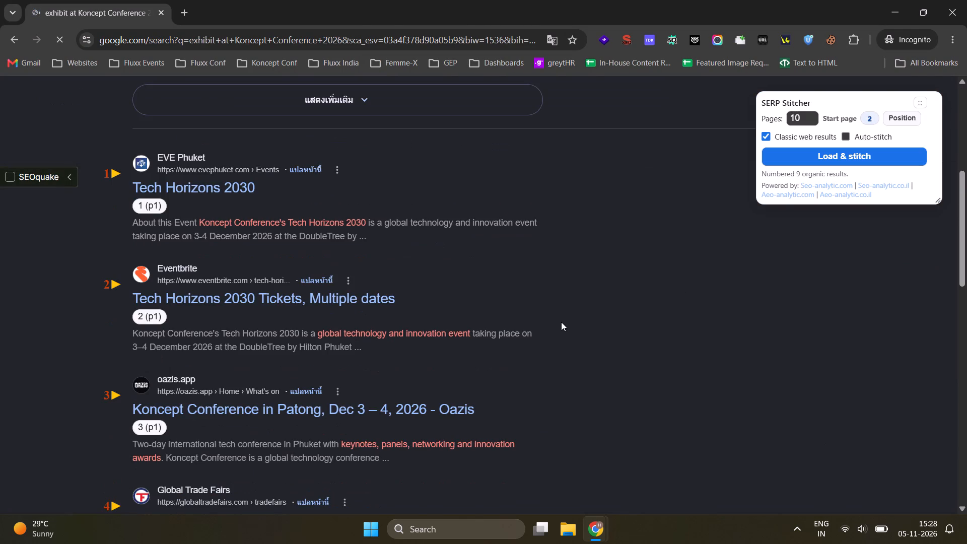
scroll(561, 322, down, 13)
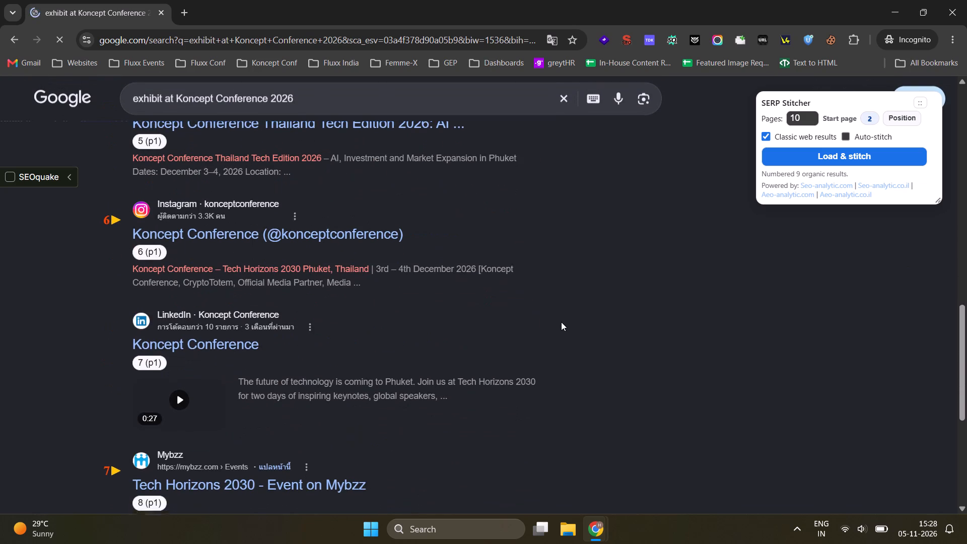
scroll(561, 322, down, 5)
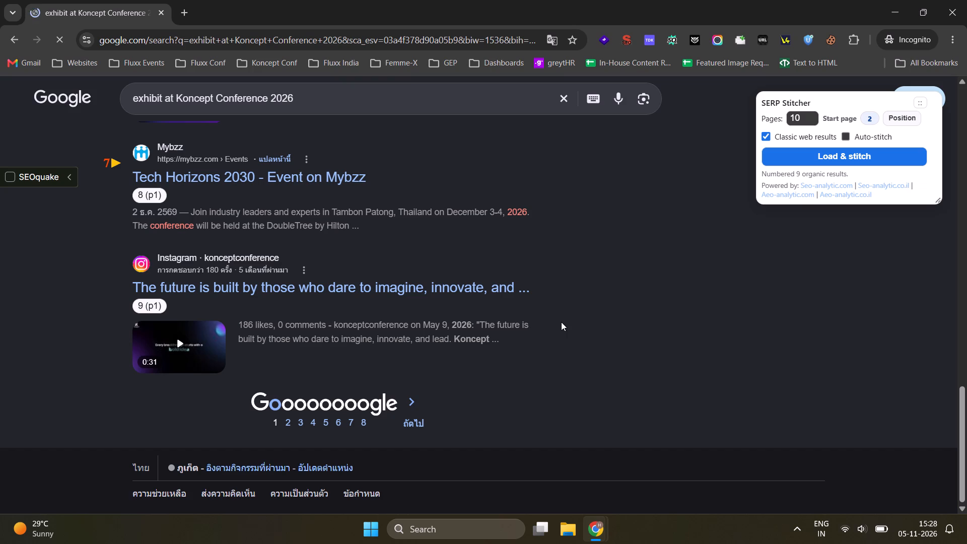
scroll(561, 322, down, 4)
key(ctrl+f)
key(Return)
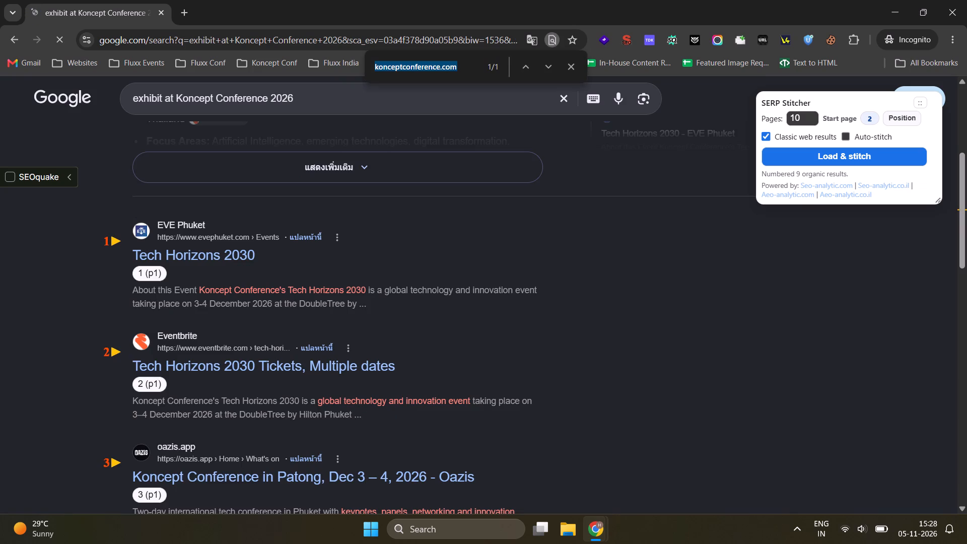
Expand the AI overview and its full source list to examine where konceptconference.com is mentioned.
scroll(561, 322, up, 4)
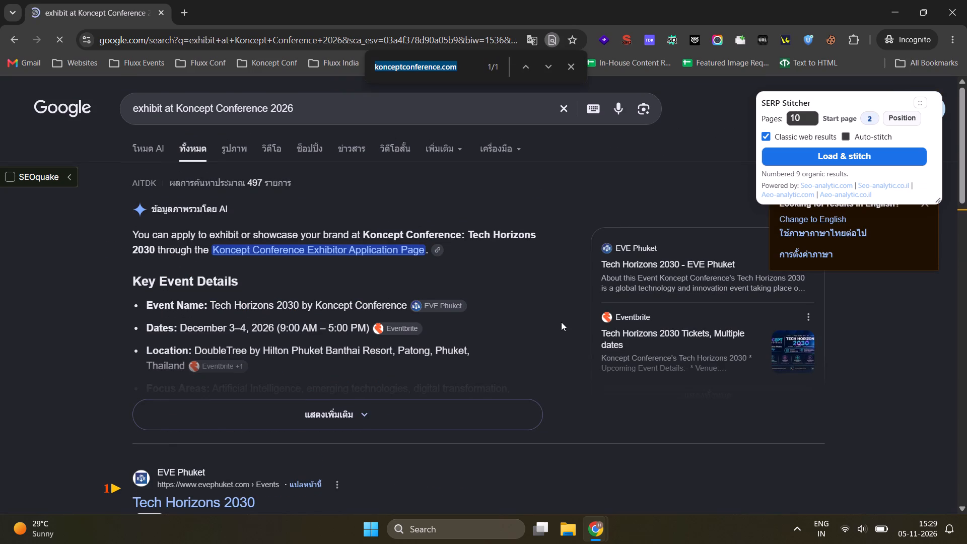
click(506, 411)
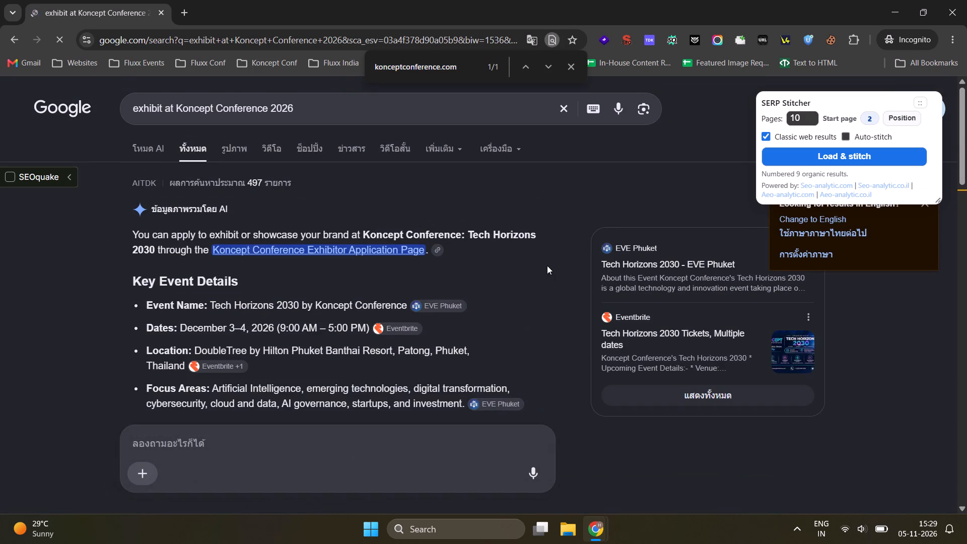
scroll(547, 265, down, 4)
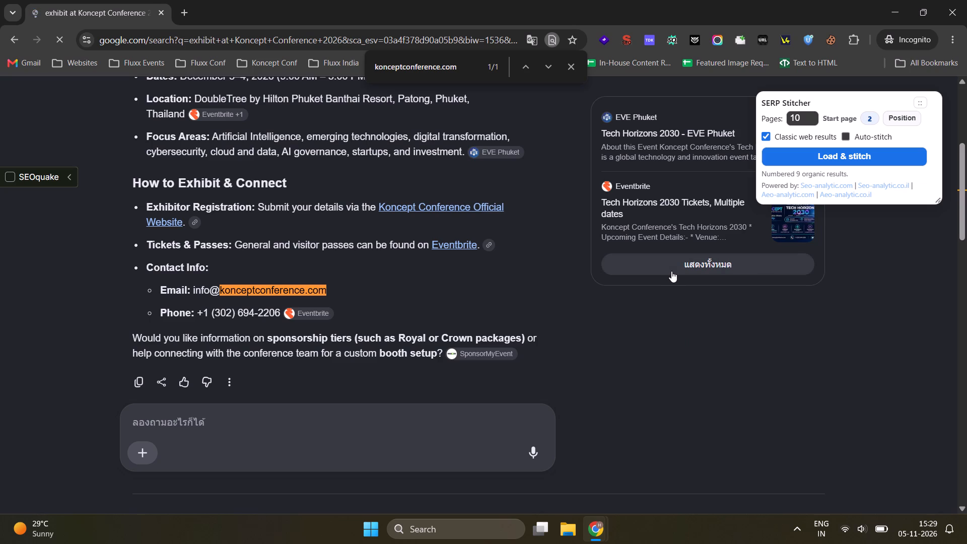
scroll(632, 332, up, 6)
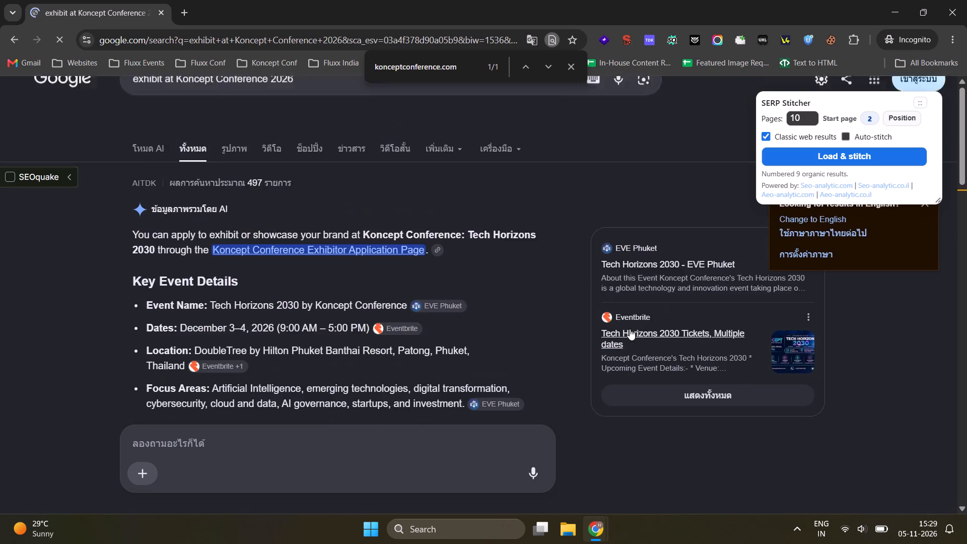
scroll(630, 329, down, 4)
click(692, 265)
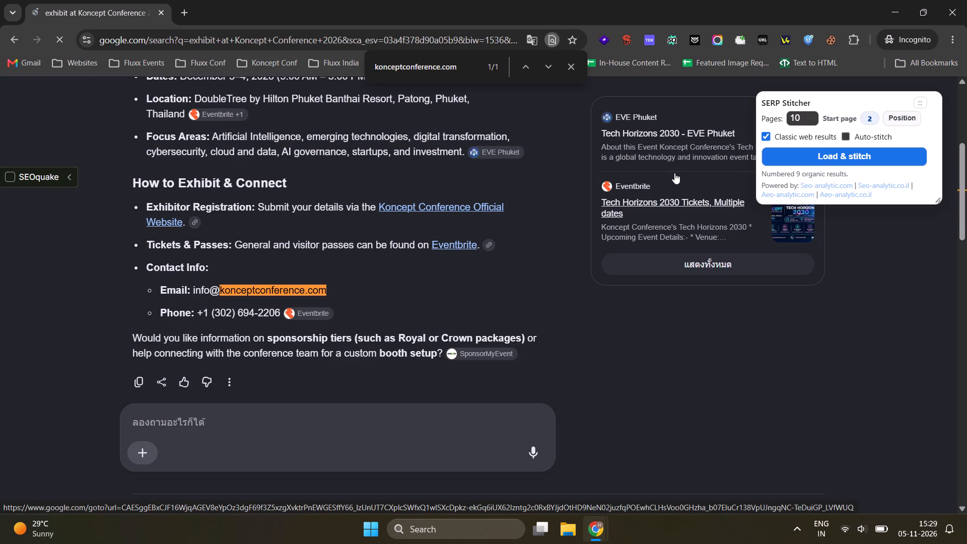
Review the remaining page 1 results and search the page for konceptconference.com again.
scroll(629, 139, down, 4)
scroll(607, 246, down, 17)
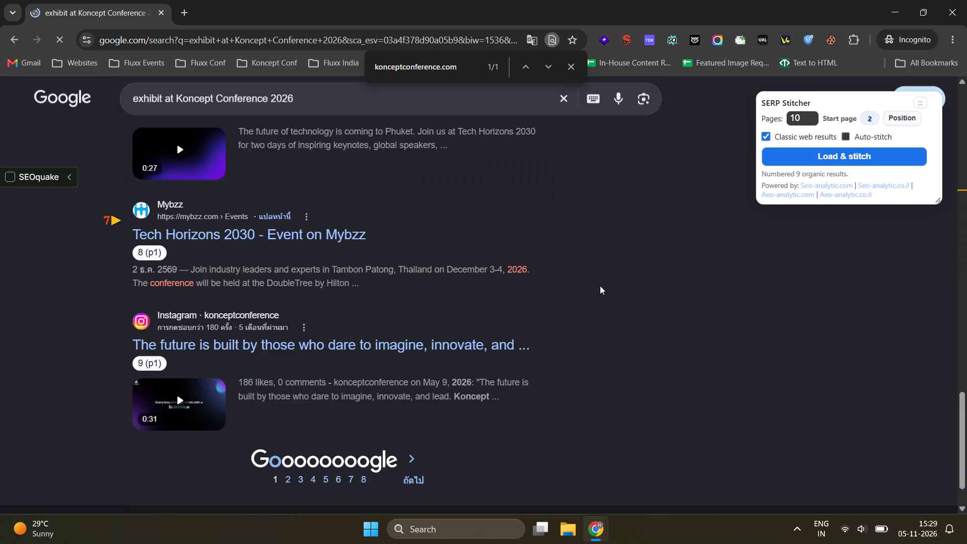
scroll(600, 286, down, 5)
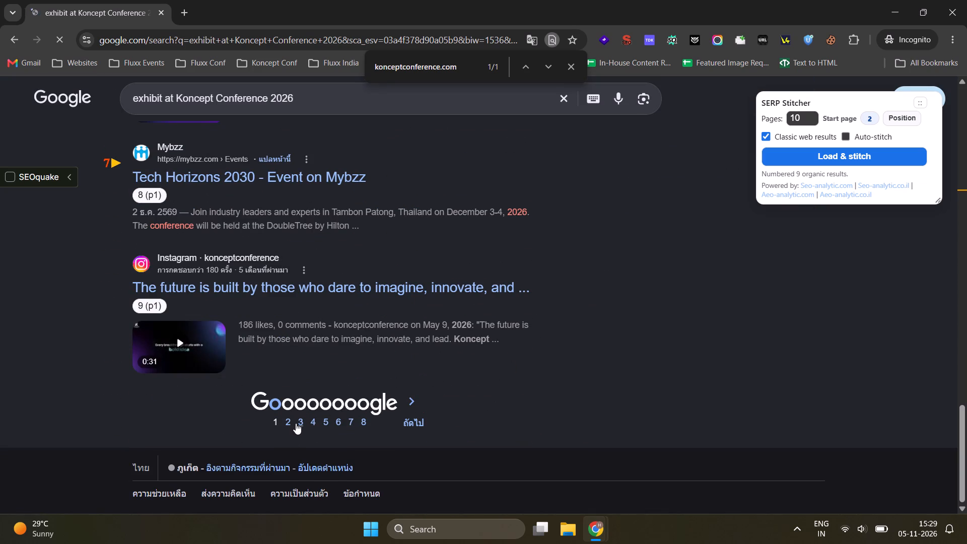
key(ctrl+f)
key(Return)
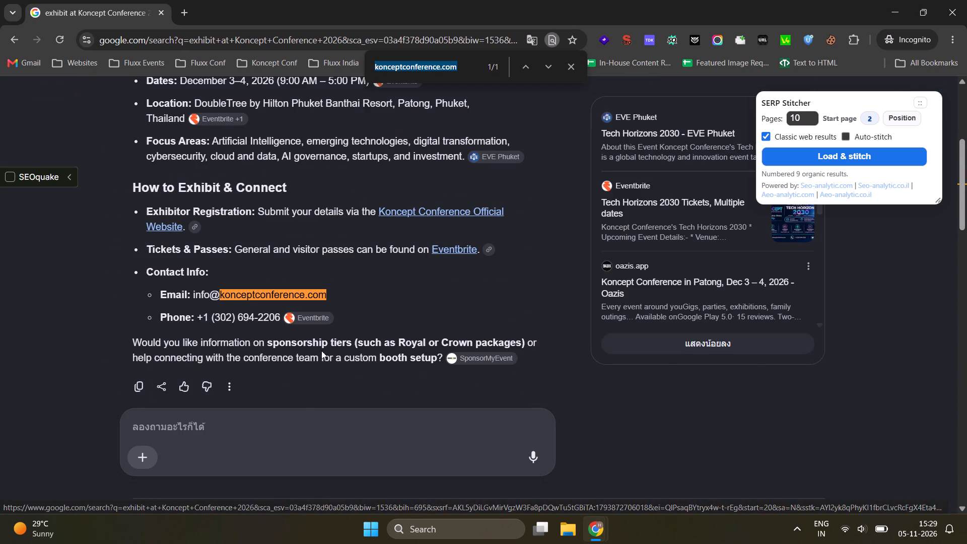
Open page 2 of the "exhibit at Koncept Conference 2026" results and search it for konceptconference.com.
scroll(322, 351, down, 5)
scroll(324, 350, down, 16)
scroll(255, 452, down, 6)
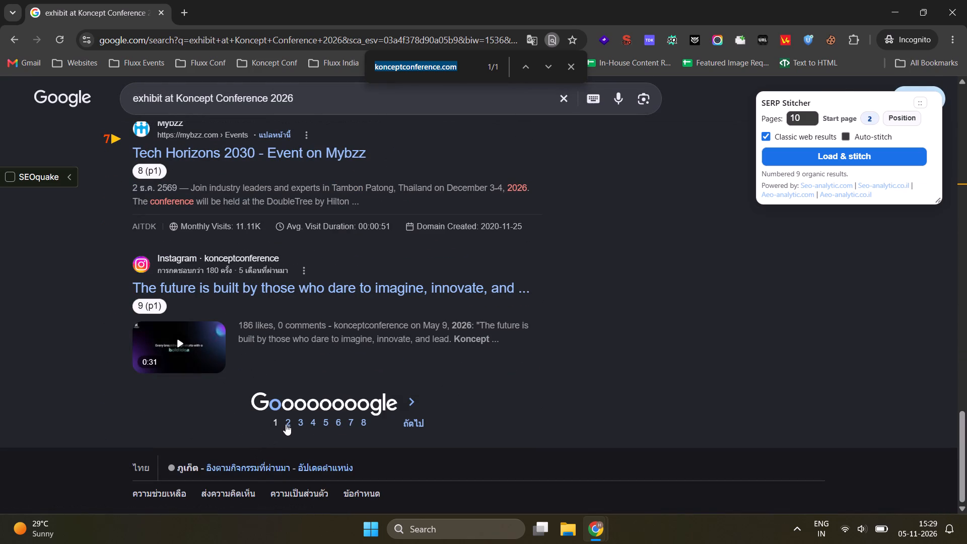
click(286, 422)
scroll(616, 343, down, 5)
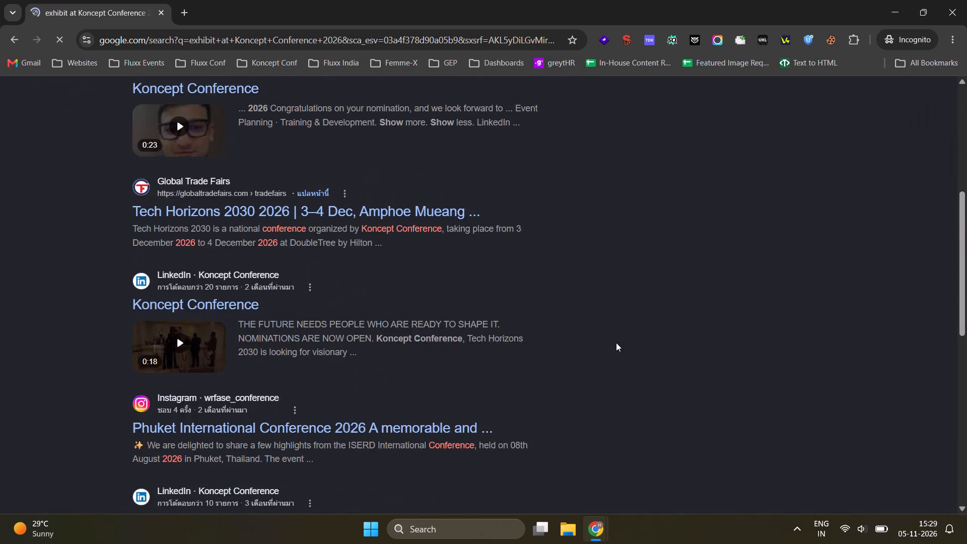
scroll(616, 343, down, 11)
key(ctrl+f)
key(Return)
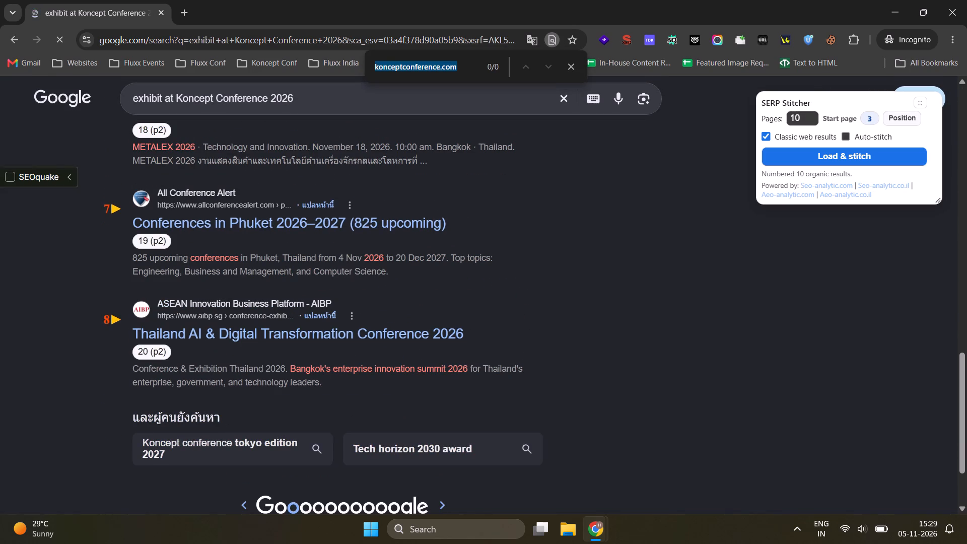
Open page 3 of the "exhibit at Koncept Conference 2026" results.
scroll(604, 348, down, 5)
click(303, 421)
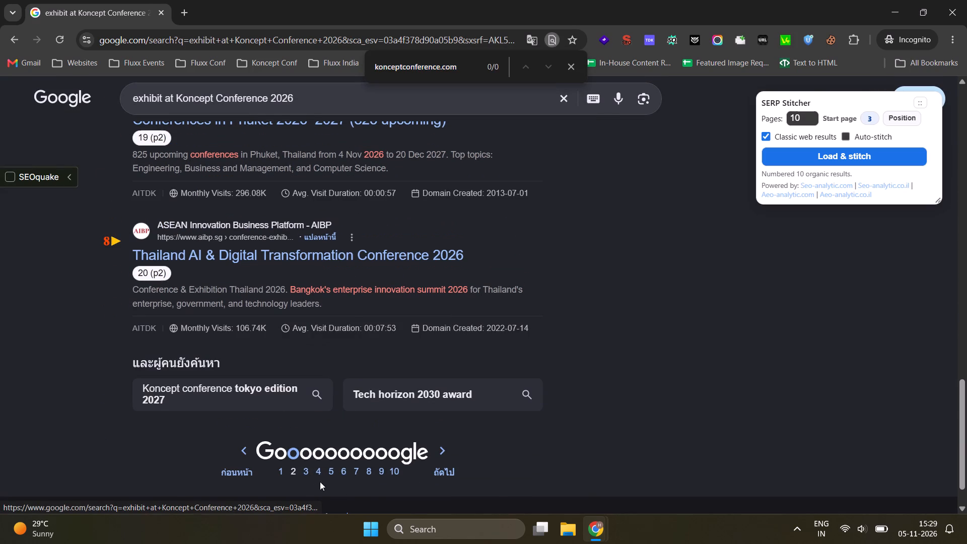
click(442, 470)
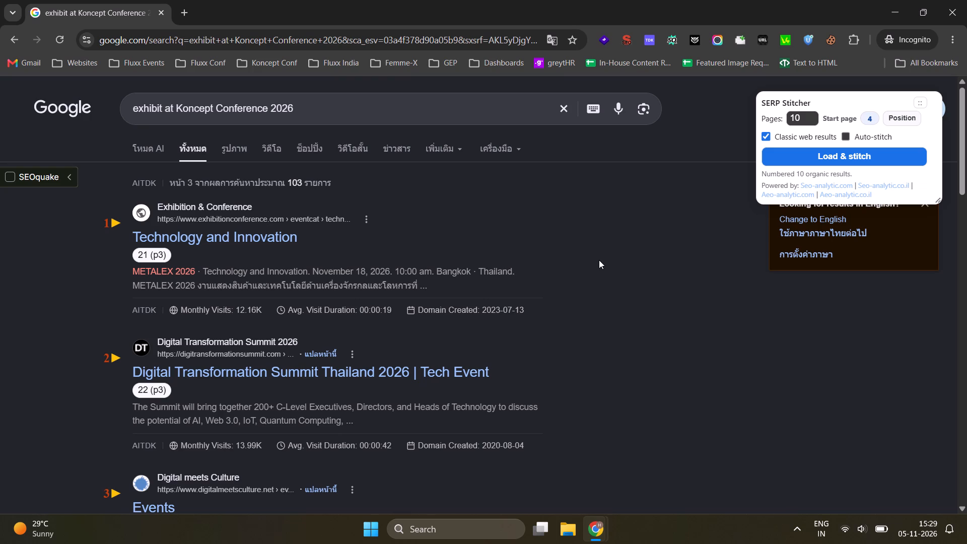
Search page 3 of the "exhibit at Koncept Conference 2026" results for konceptconference.com.
key(ctrl+f)
key(Return)
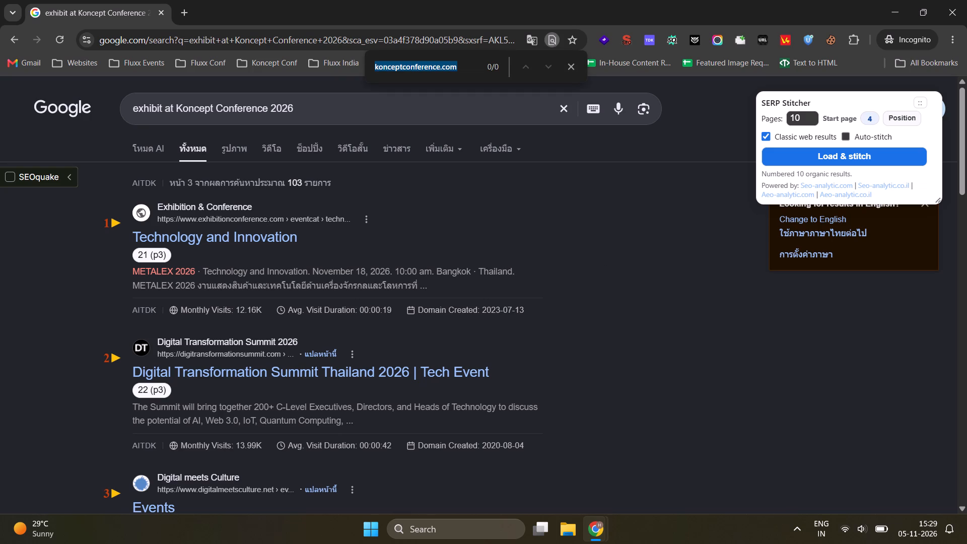
key(Return)
Open page 4 of the "exhibit at Koncept Conference 2026" results and search it for konceptconference.com.
scroll(601, 260, down, 20)
scroll(601, 260, down, 4)
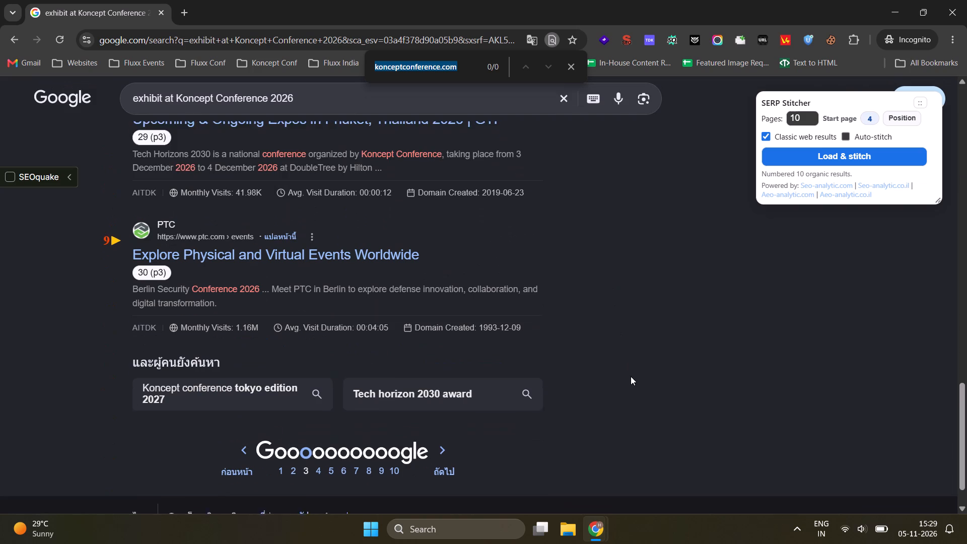
scroll(631, 376, down, 1)
click(320, 423)
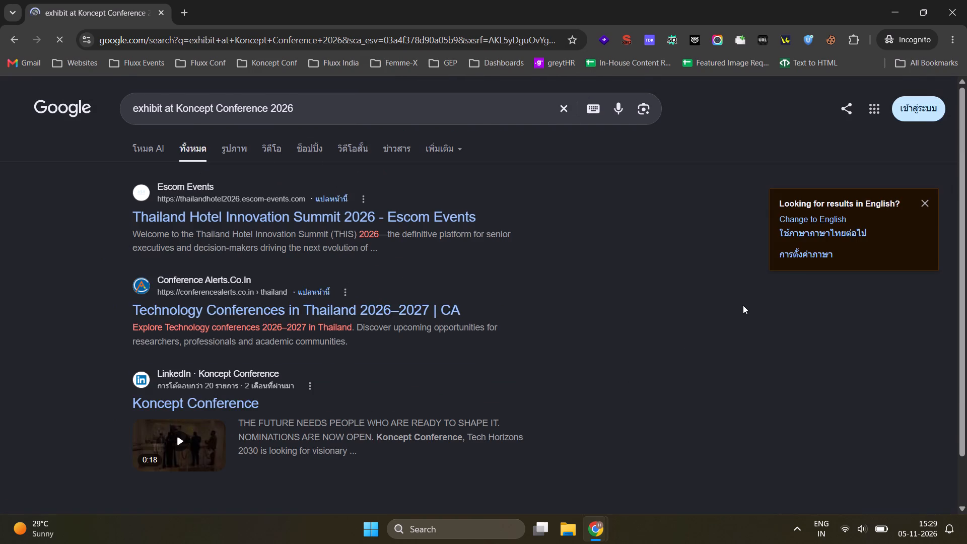
scroll(743, 305, down, 18)
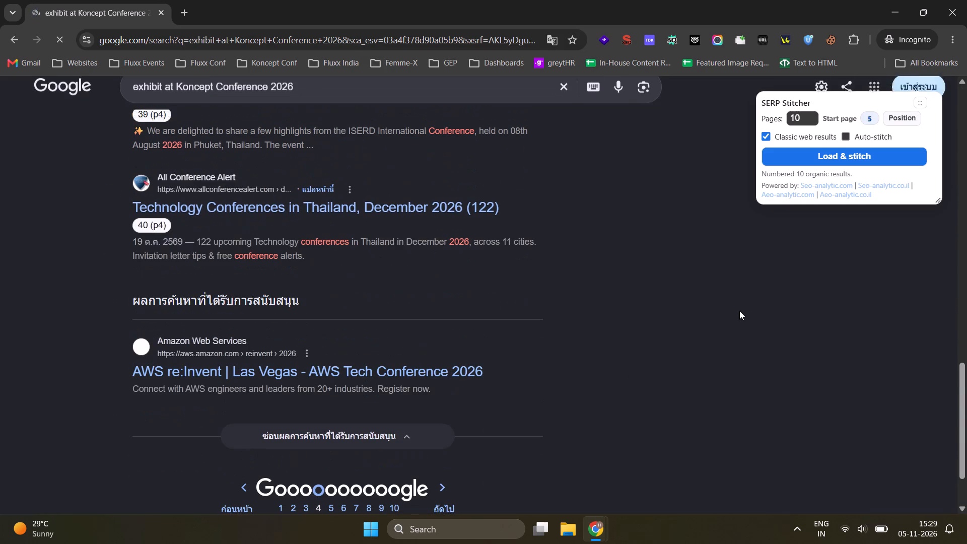
key(ctrl+f)
key(Return)
Open page 5 of the "exhibit at Koncept Conference 2026" results and search it for konceptconference.com.
scroll(731, 321, down, 5)
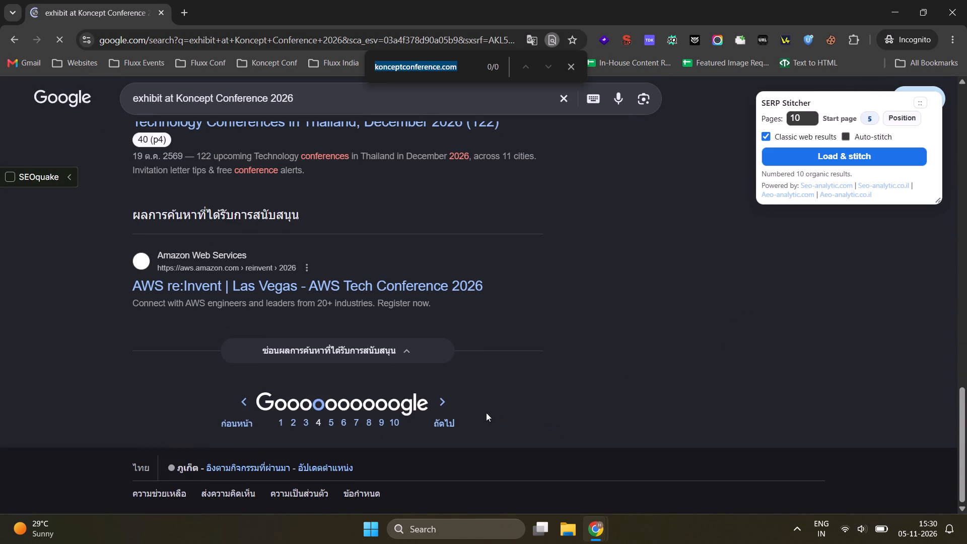
click(453, 424)
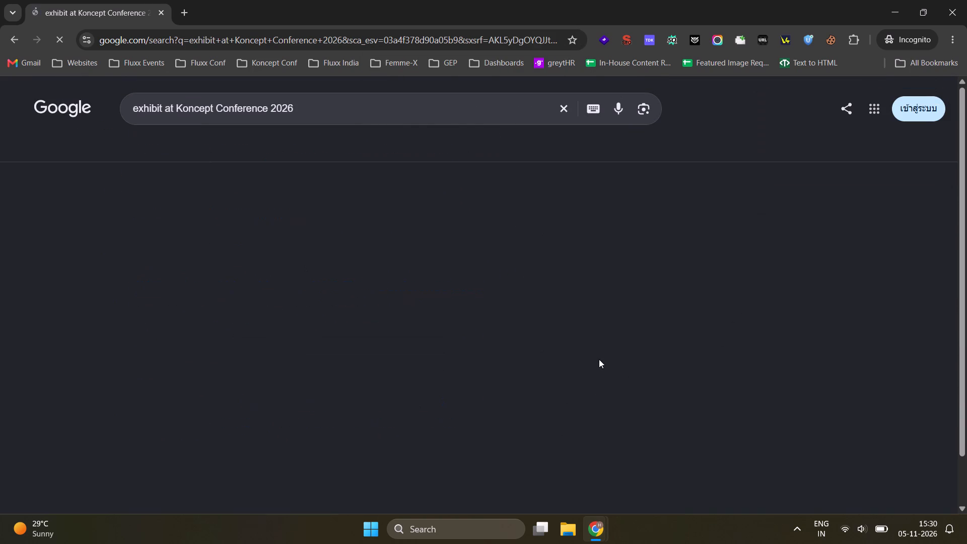
scroll(599, 355, down, 10)
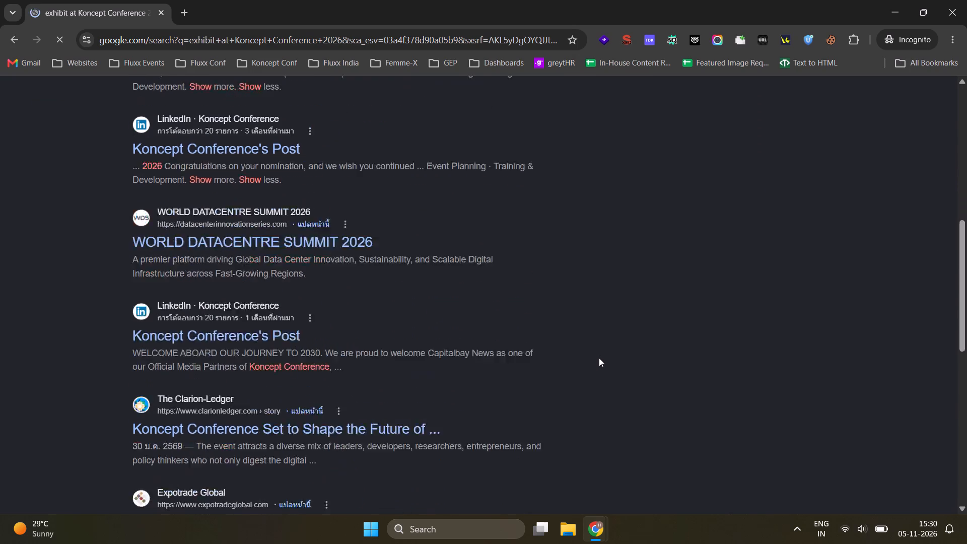
scroll(599, 358, down, 9)
key(ctrl+f)
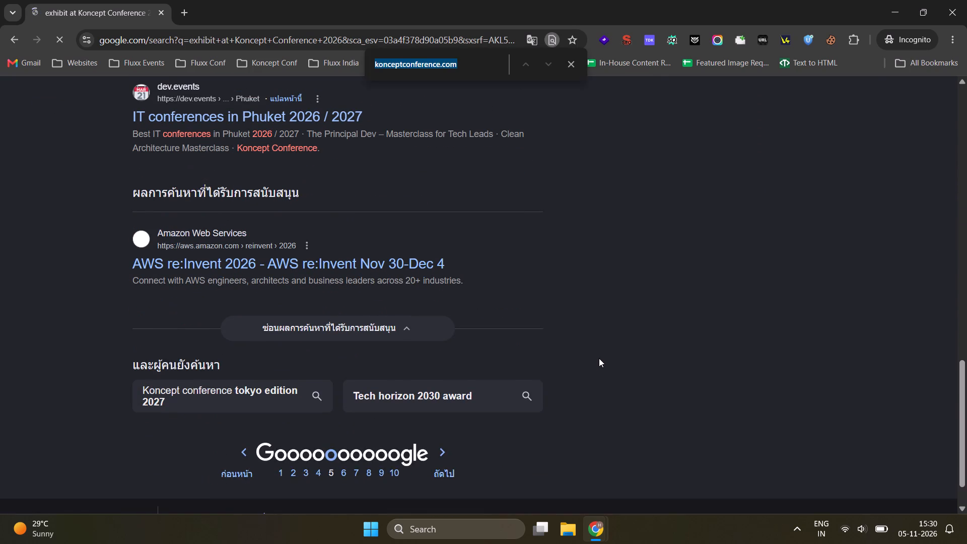
key(Return)
key(Return)
Open page 6 of the "exhibit at Koncept Conference 2026" results and search it for konceptconference.com.
scroll(579, 346, down, 5)
click(439, 426)
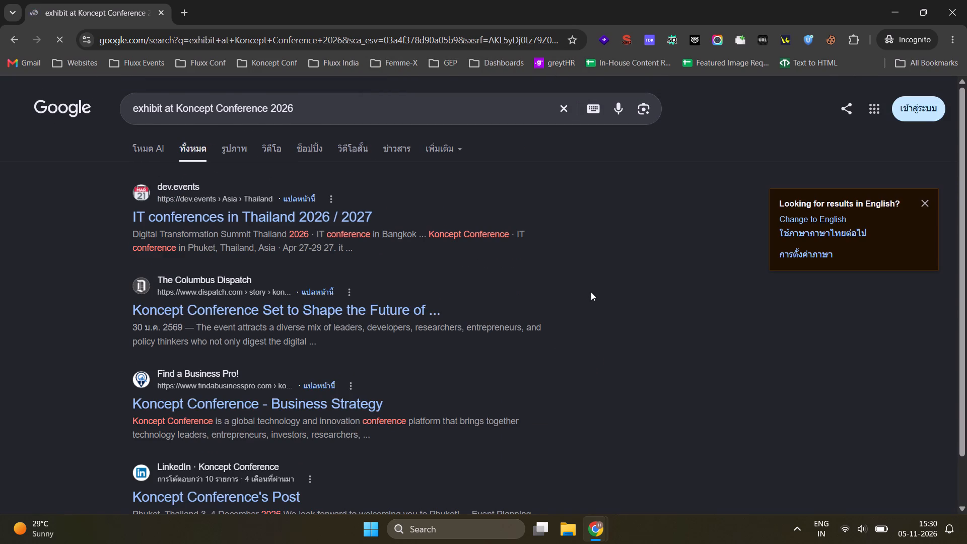
scroll(591, 288, down, 6)
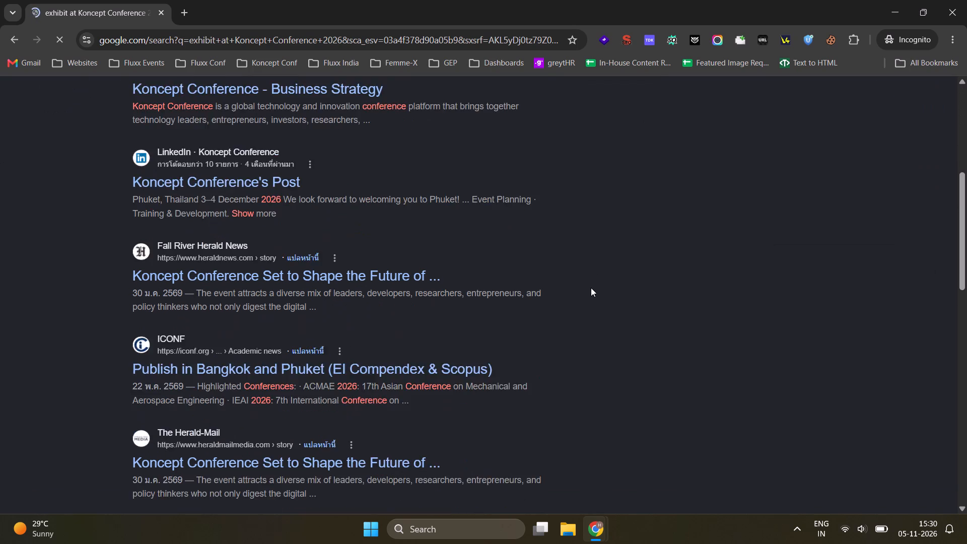
scroll(591, 288, down, 10)
key(ctrl+f)
key(Return)
key(Return)
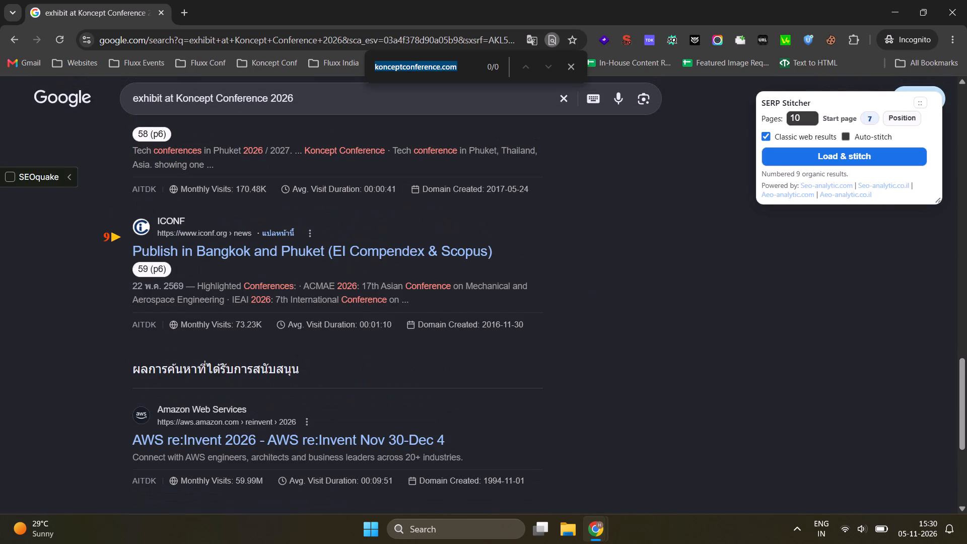
Open page 7 of the "exhibit at Koncept Conference 2026" results and search it for konceptconference.com.
scroll(589, 287, down, 11)
click(446, 420)
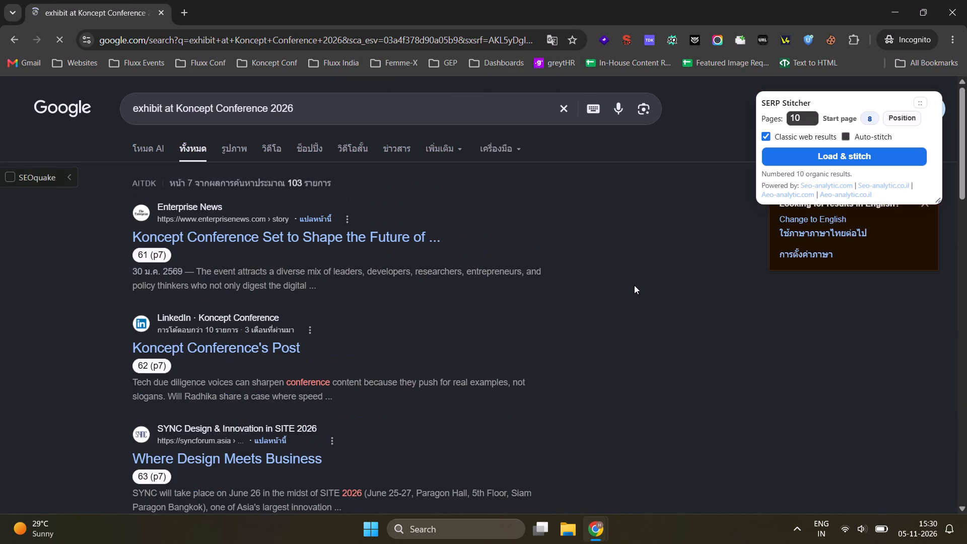
scroll(634, 285, down, 15)
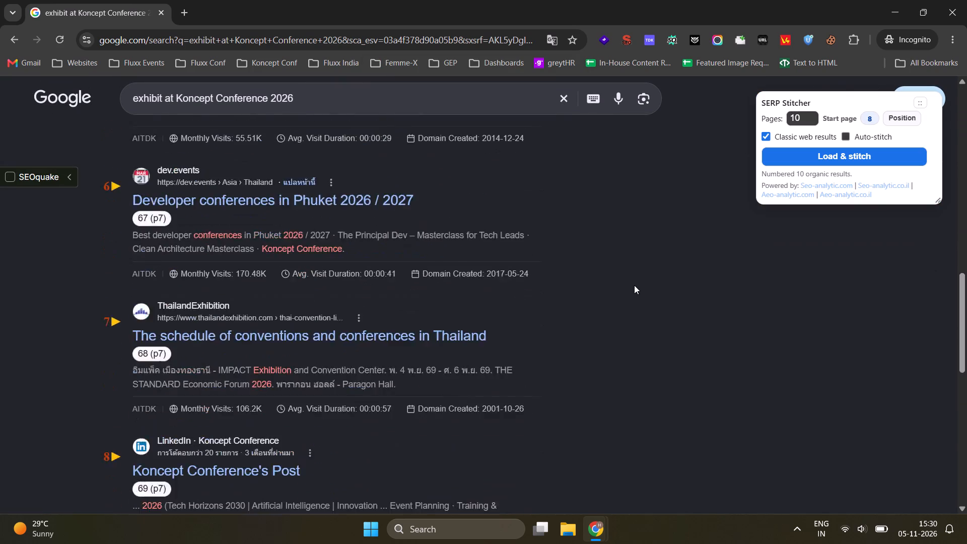
scroll(634, 285, down, 14)
key(ctrl+f)
key(Return)
key(Return)
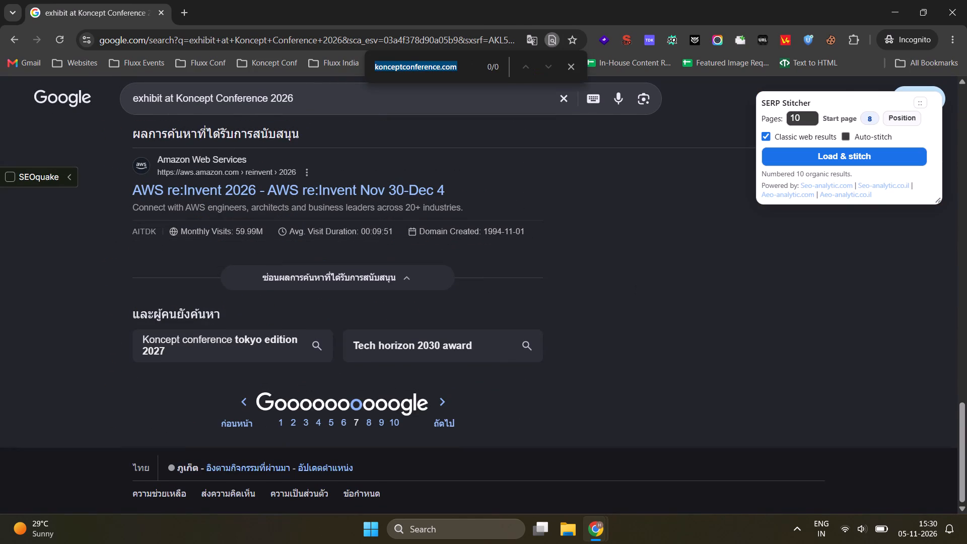
Open page 8 of the "exhibit at Koncept Conference 2026" results and search it for konceptconference.com.
scroll(634, 285, down, 5)
click(446, 423)
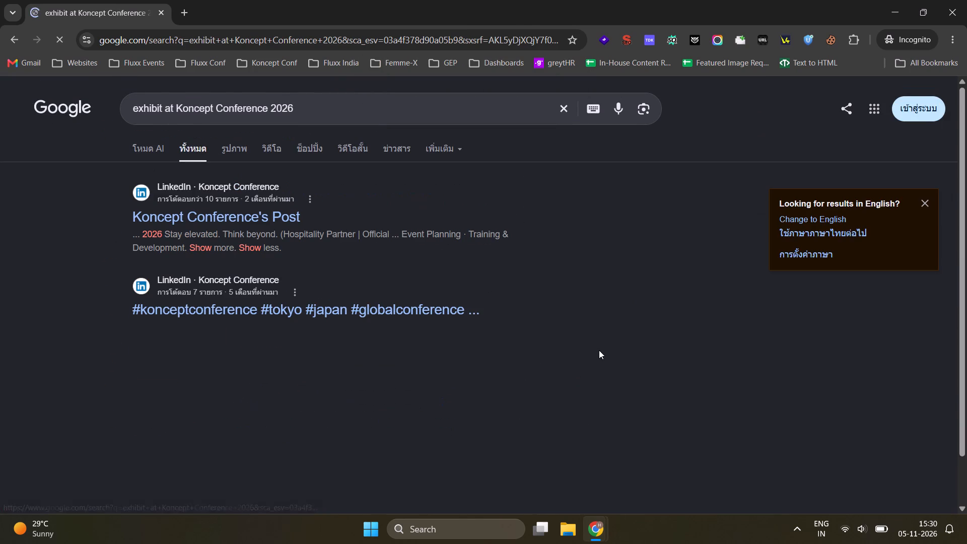
scroll(599, 350, down, 15)
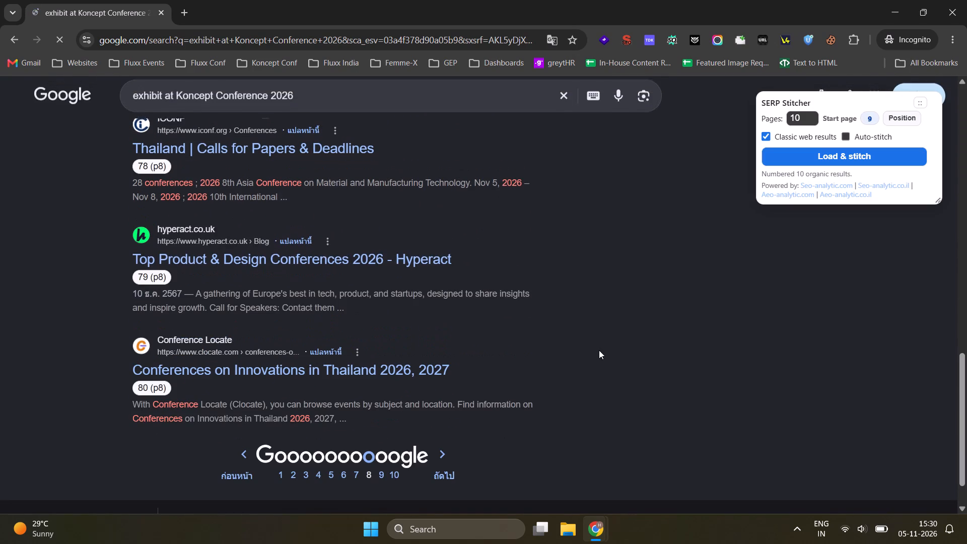
key(ctrl+f)
key(Return)
key(Return)
Open page 9 of the "exhibit at Koncept Conference 2026" results and search it for konceptconference.com.
scroll(599, 350, down, 4)
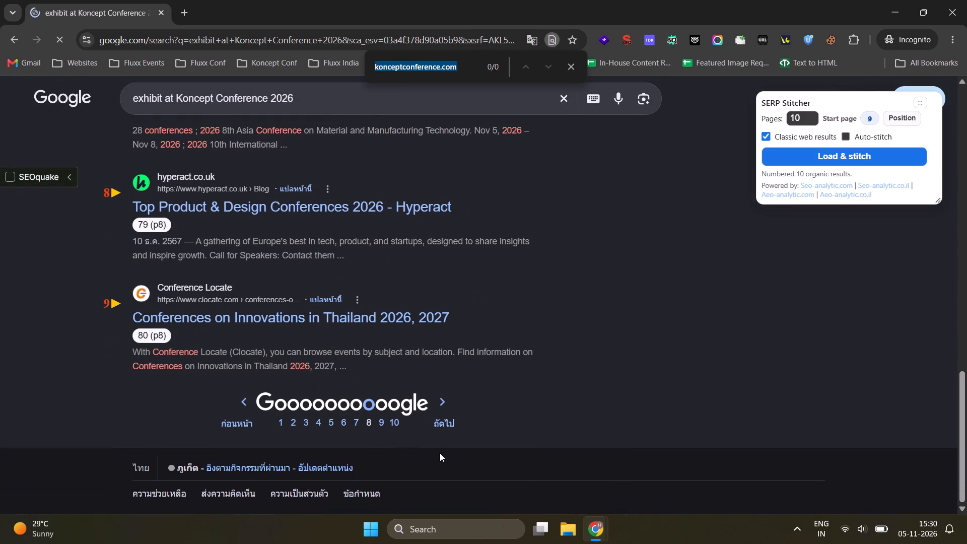
click(449, 425)
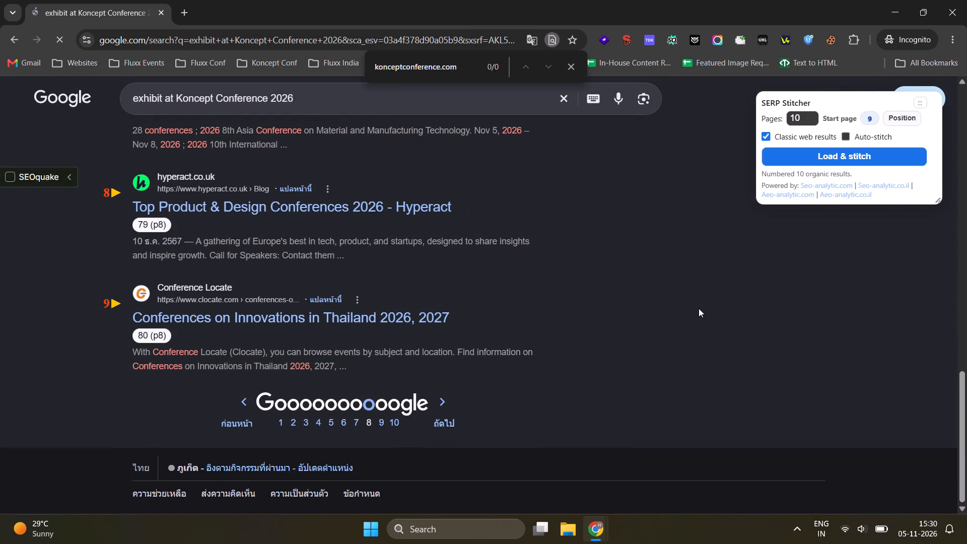
scroll(617, 312, down, 11)
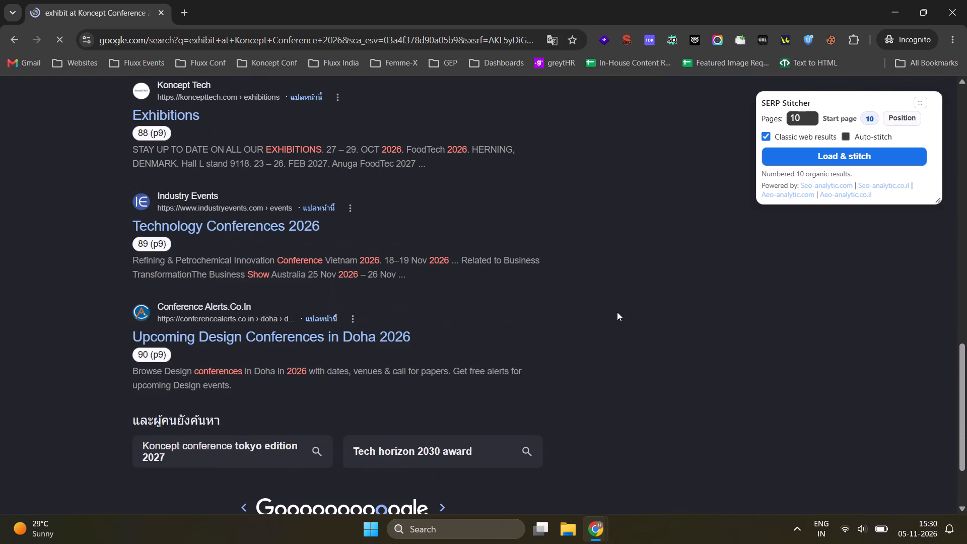
key(ctrl+f)
key(Return)
key(Return)
Open page 10 of the "exhibit at Koncept Conference 2026" results and search it for konceptconference.com.
scroll(586, 285, down, 5)
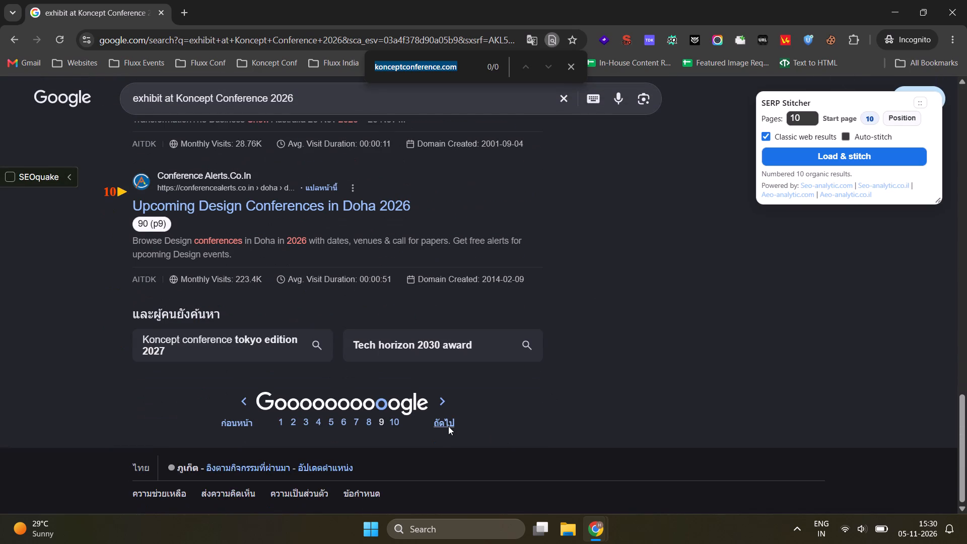
click(447, 425)
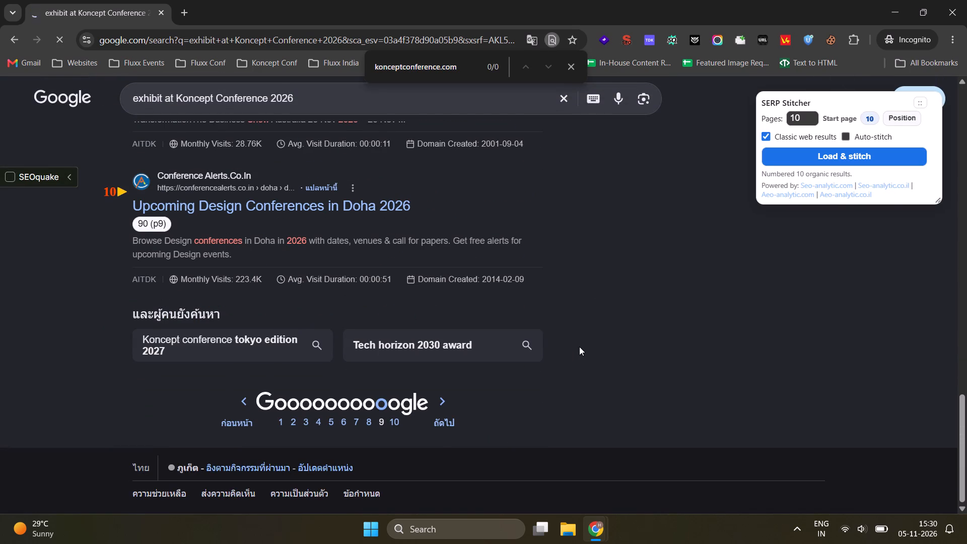
scroll(579, 347, down, 17)
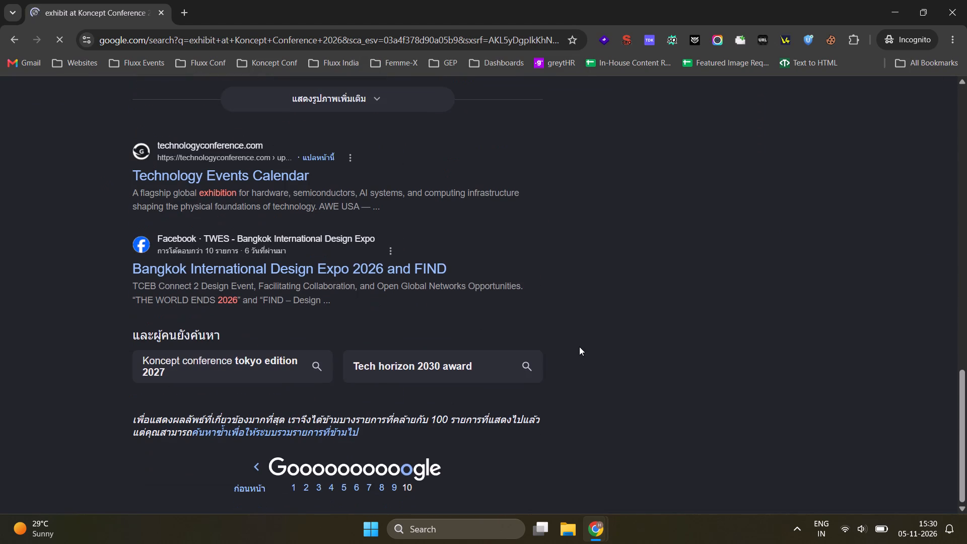
key(ctrl+f)
key(Return)
key(Return)
Copy the next keyword, "Koncept Conference registration", from the rankings spreadsheet and run a Google search for it.
key(alt+Tab)
key(Down)
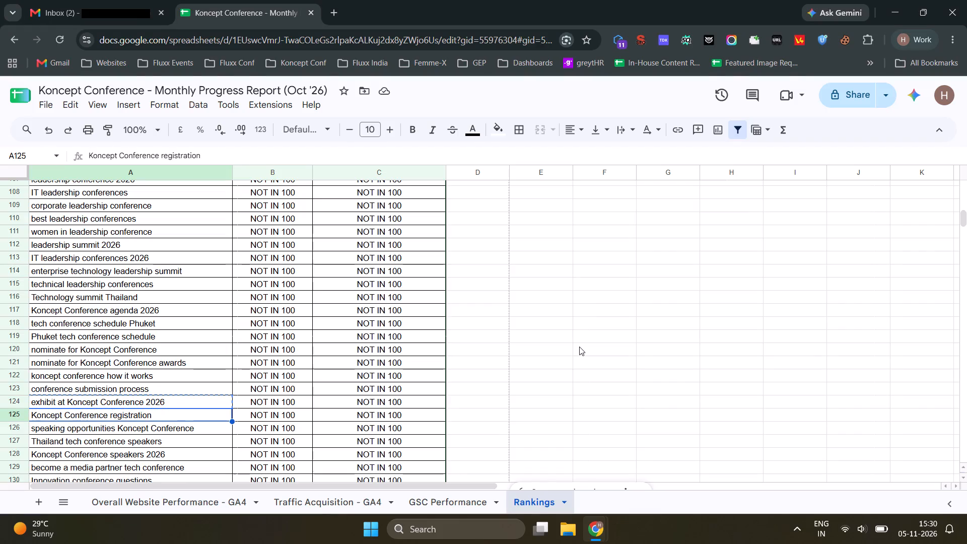
key(ctrl+c)
key(alt+Tab)
click(565, 96)
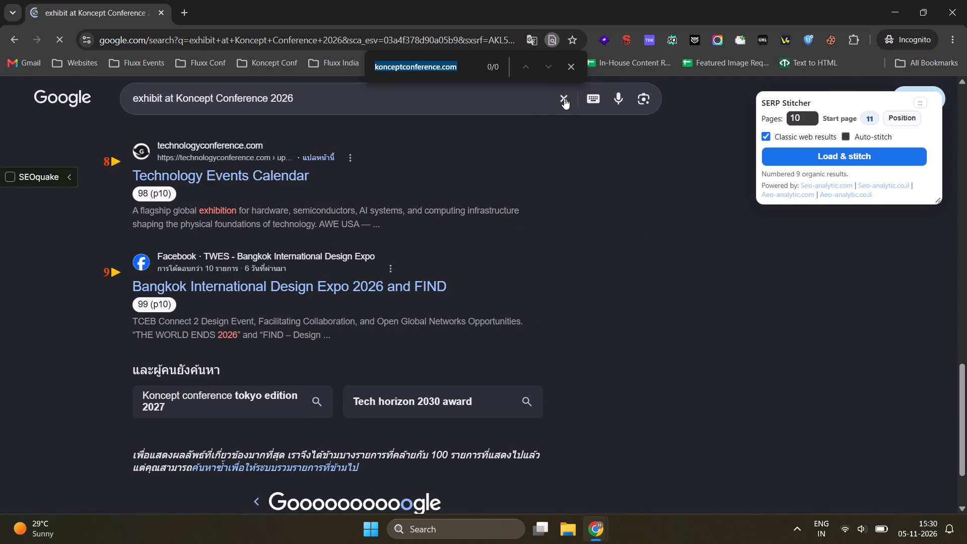
click(563, 100)
key(ctrl+v)
key(Return)
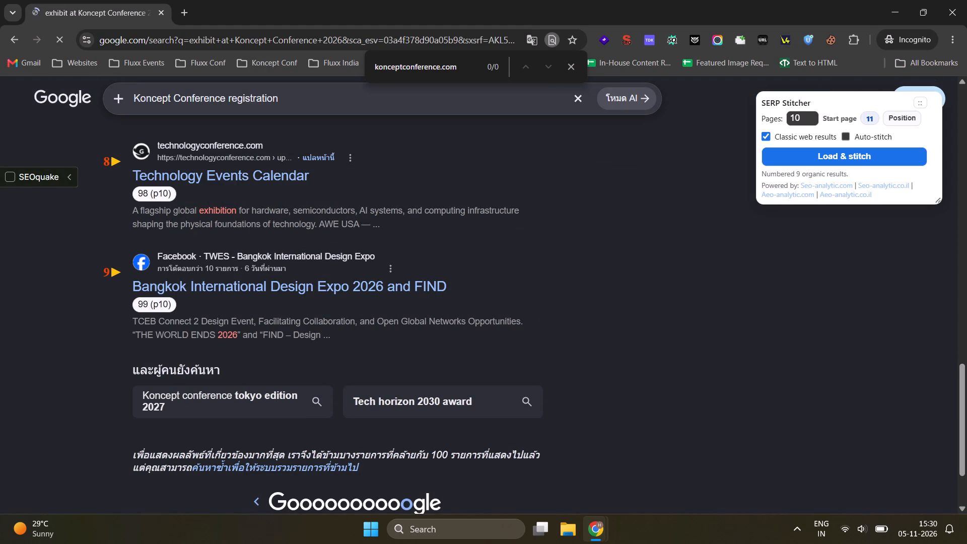
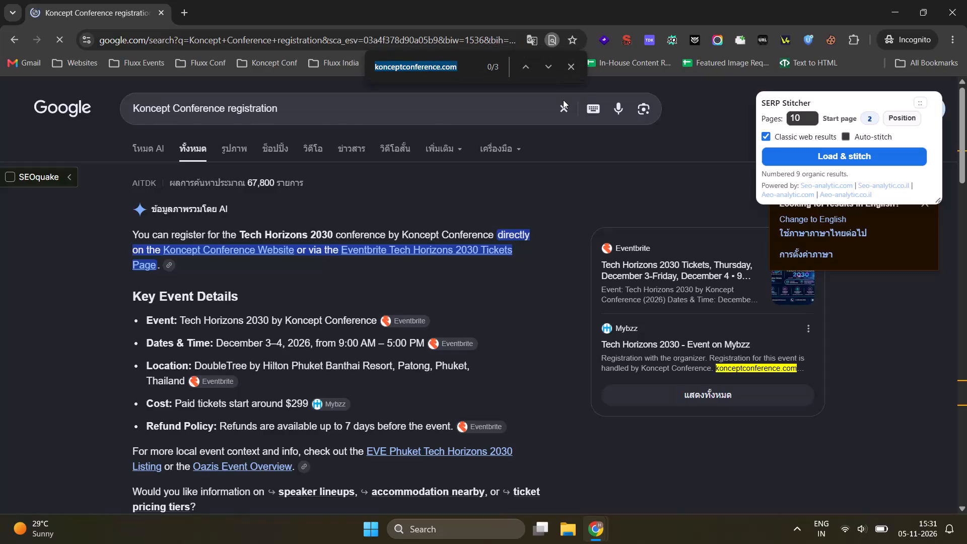
Search the first page of the "Koncept Conference registration" results for konceptconference.com, stepping through the matches.
key(Return)
key(Return)
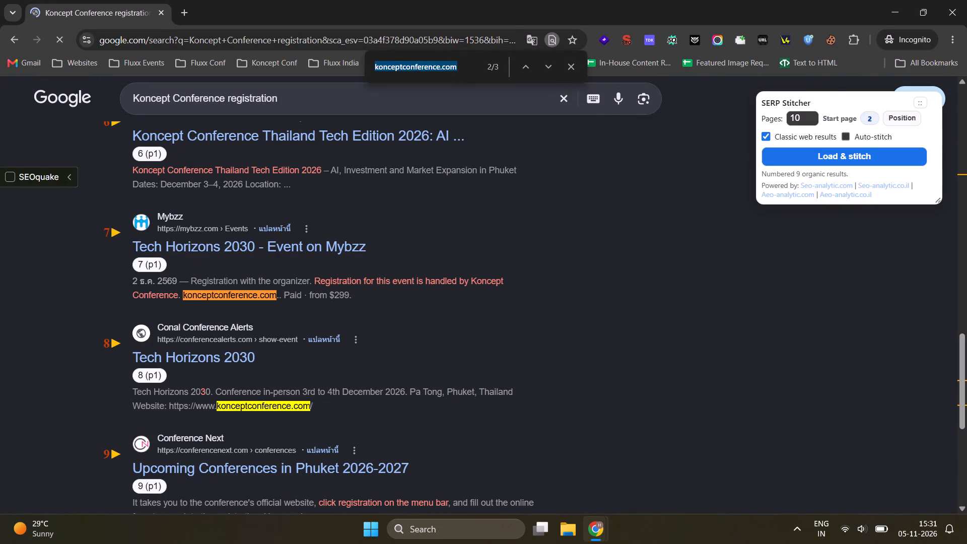
key(Return)
key(Return)
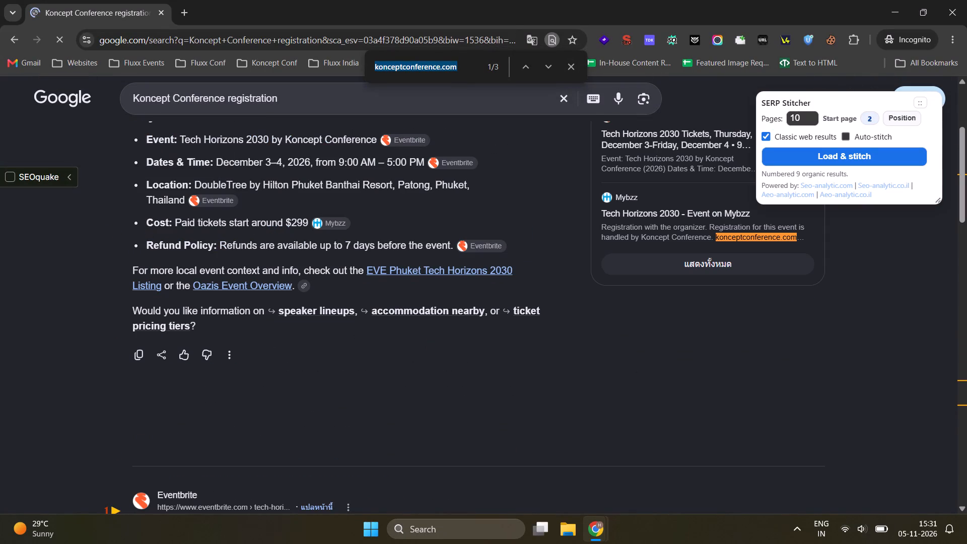
key(Return)
scroll(546, 189, down, 12)
scroll(471, 376, down, 1)
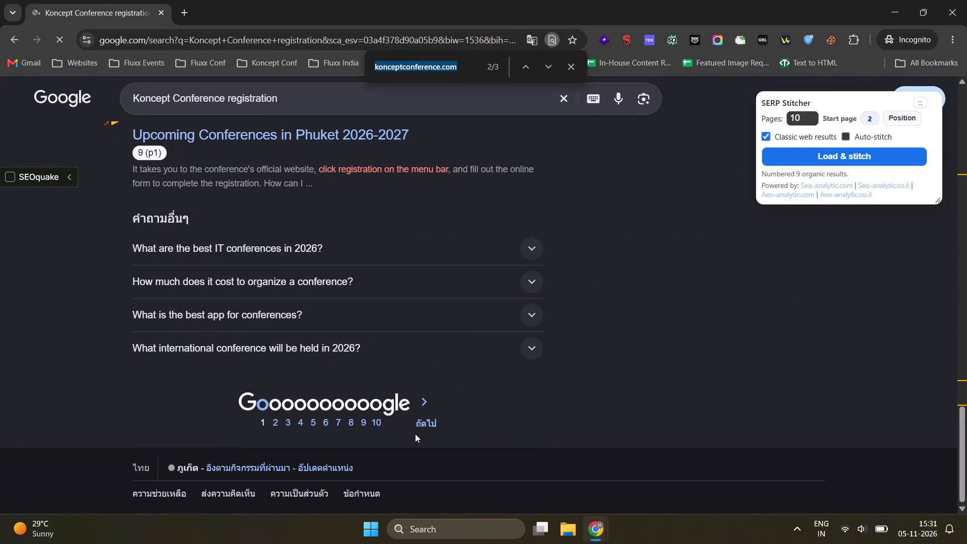
Open page 2 of the "Koncept Conference registration" results and search it for konceptconference.com.
click(437, 422)
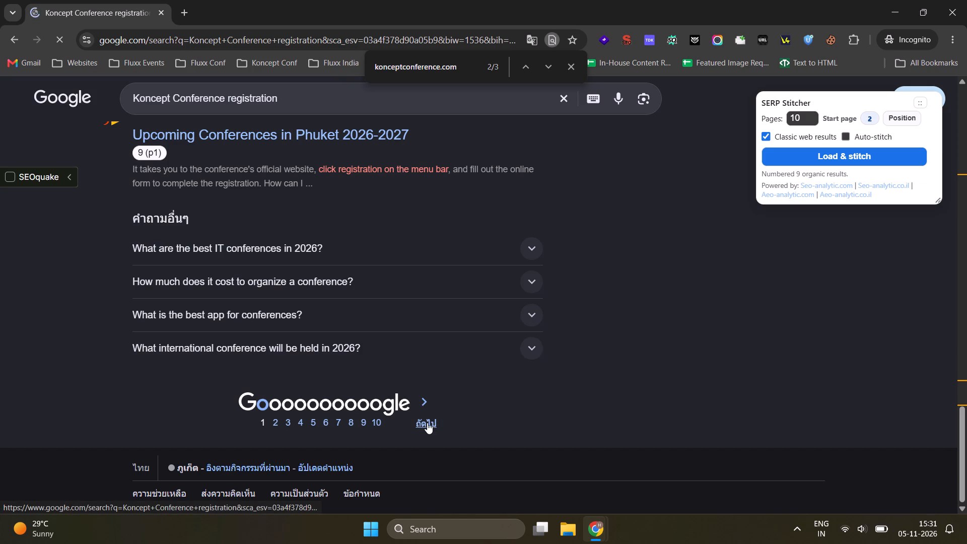
click(427, 423)
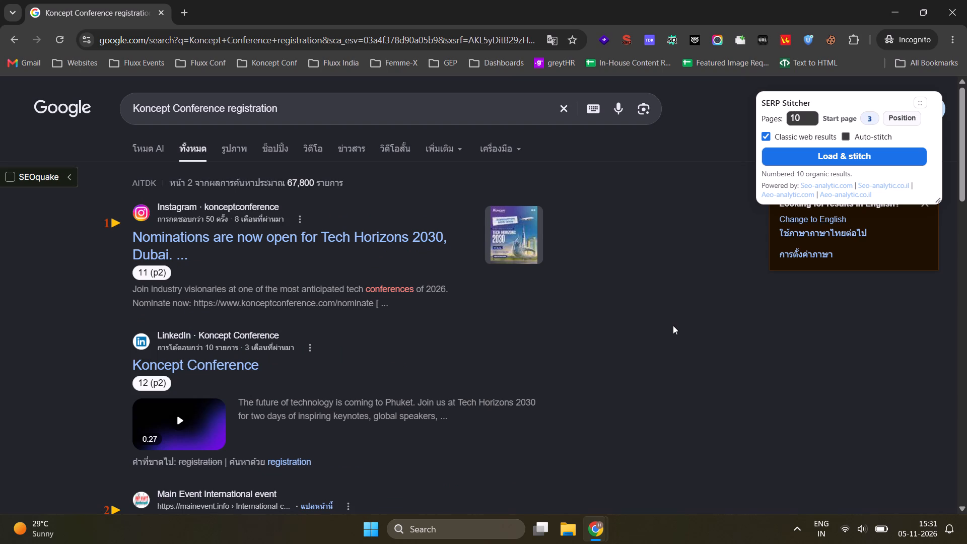
key(ctrl+f)
key(Return)
key(Return)
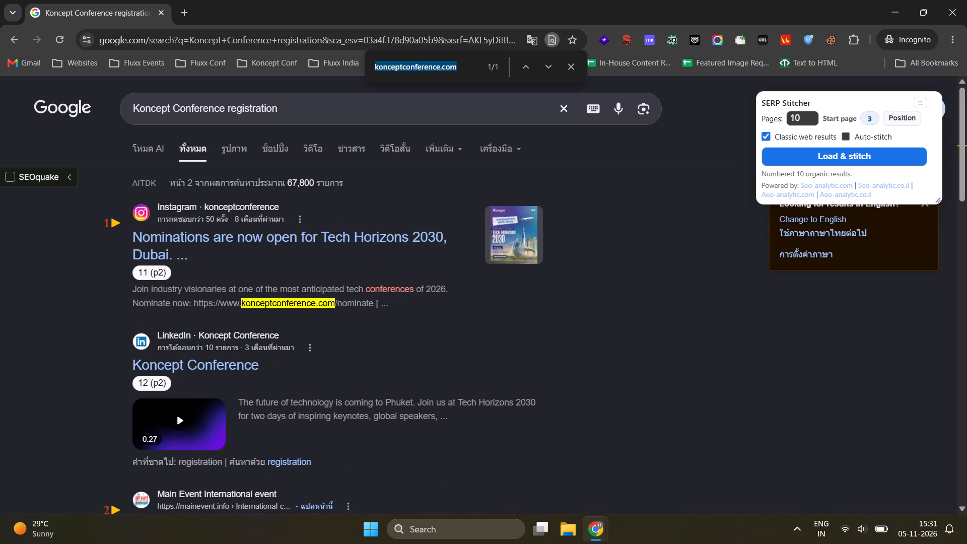
scroll(673, 325, down, 20)
scroll(673, 325, down, 7)
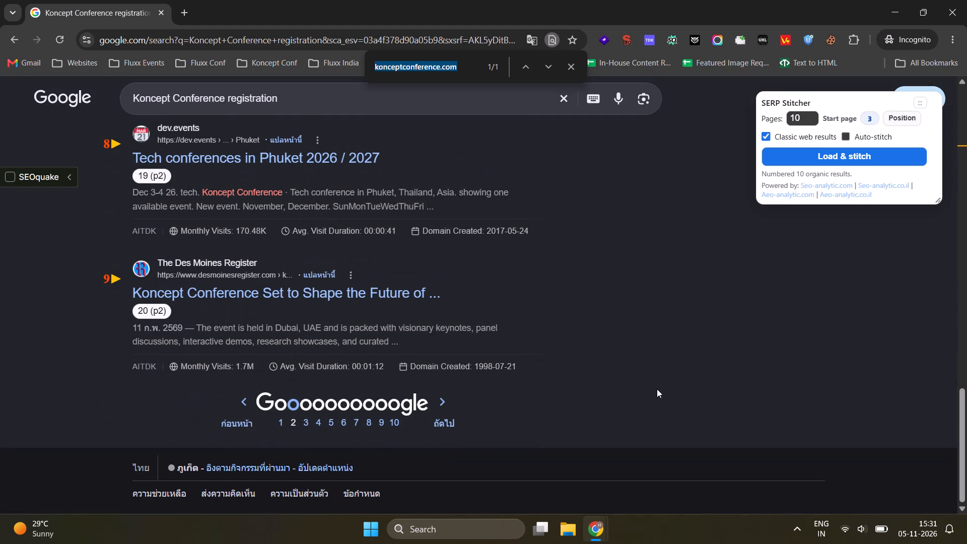
scroll(657, 389, down, 12)
scroll(657, 390, down, 14)
Open page 3 of the "Koncept Conference registration" results and search it for konceptconference.com.
click(446, 427)
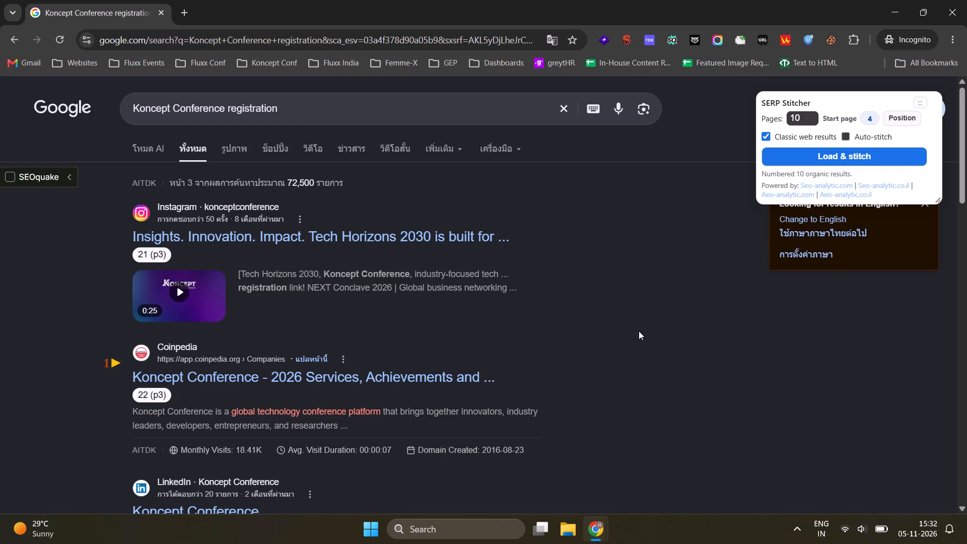
key(ctrl+f)
key(Return)
key(Return)
key(Return)
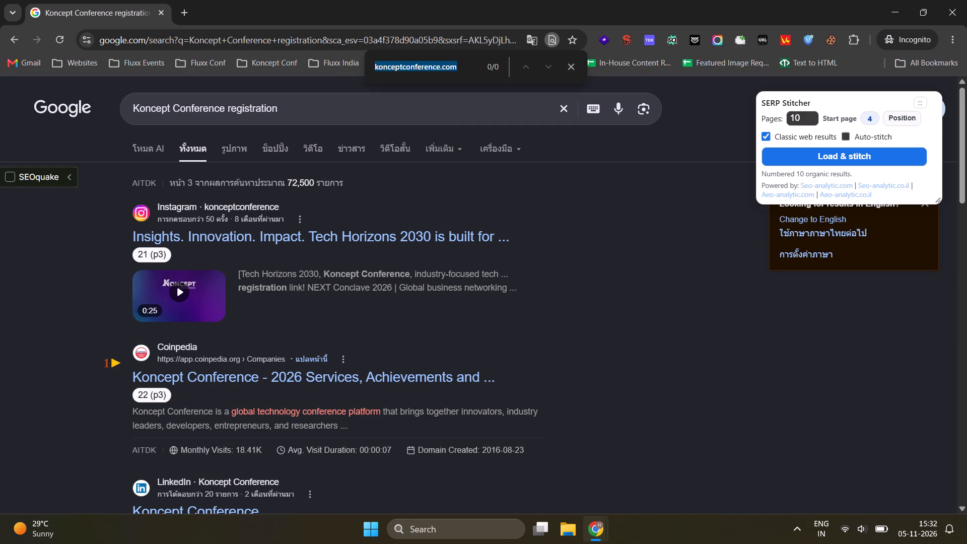
scroll(636, 321, down, 13)
scroll(628, 314, down, 10)
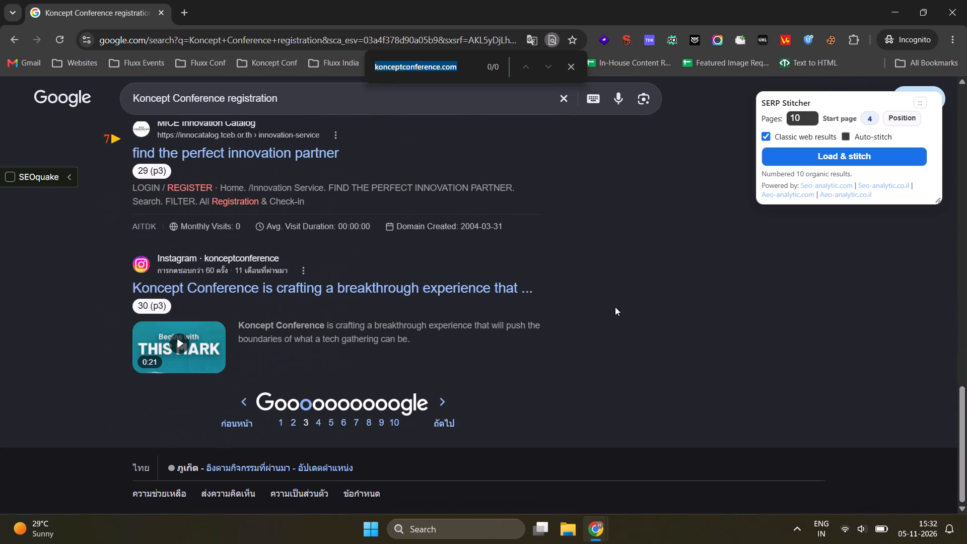
Open page 4 of the "Koncept Conference registration" results and search it for konceptconference.com.
scroll(615, 307, down, 8)
click(448, 423)
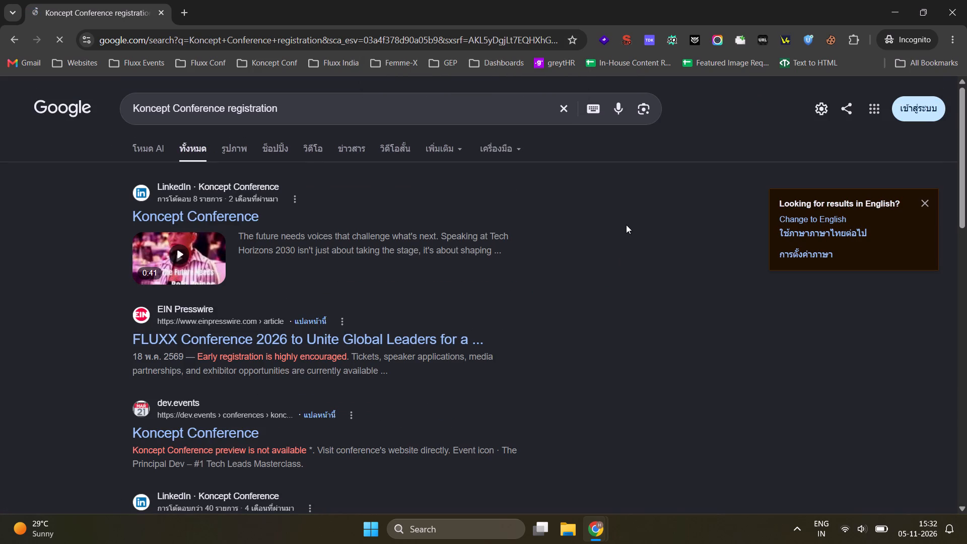
scroll(618, 253, down, 5)
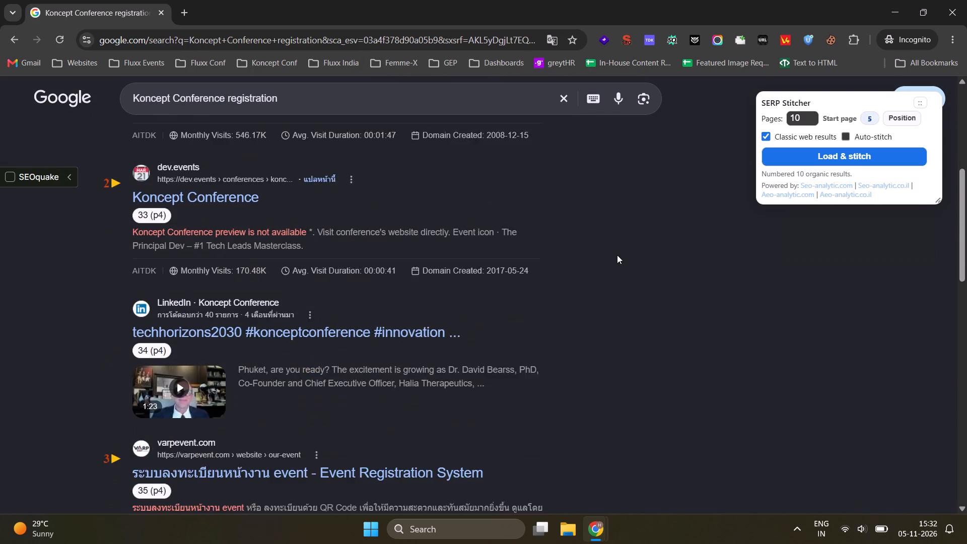
scroll(617, 257, down, 18)
key(ctrl+f)
key(Return)
key(Return)
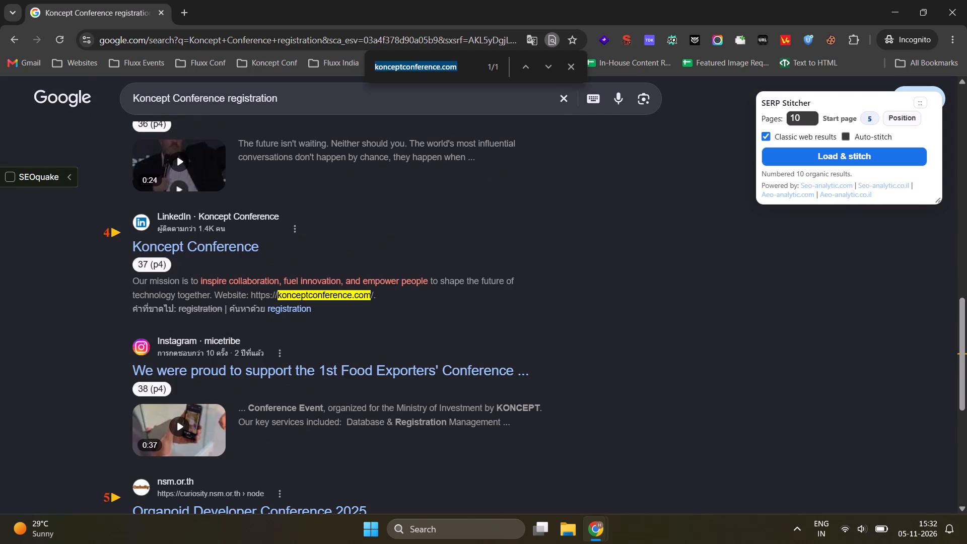
Open page 5 of the "Koncept Conference registration" results and search it for konceptconference.com.
scroll(617, 257, down, 12)
click(443, 424)
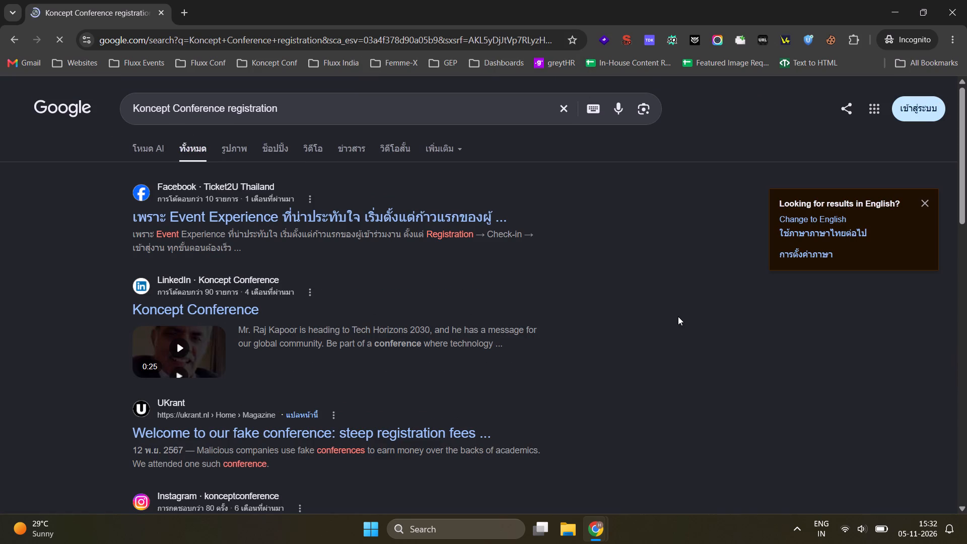
scroll(666, 294, down, 4)
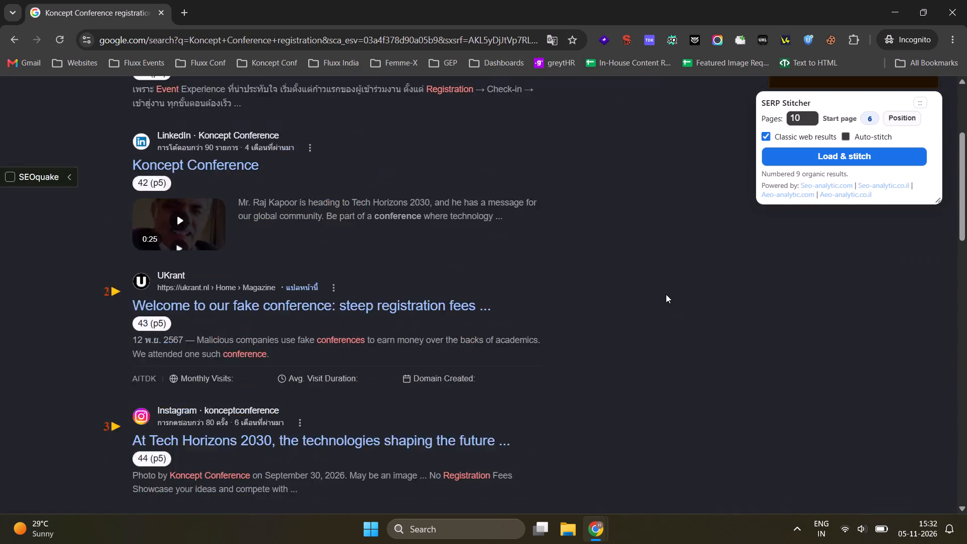
scroll(666, 294, down, 13)
key(ctrl+f)
key(Return)
key(Return)
Open page 6 of the "Koncept Conference registration" results and search it for konceptconference.com.
scroll(654, 283, down, 2)
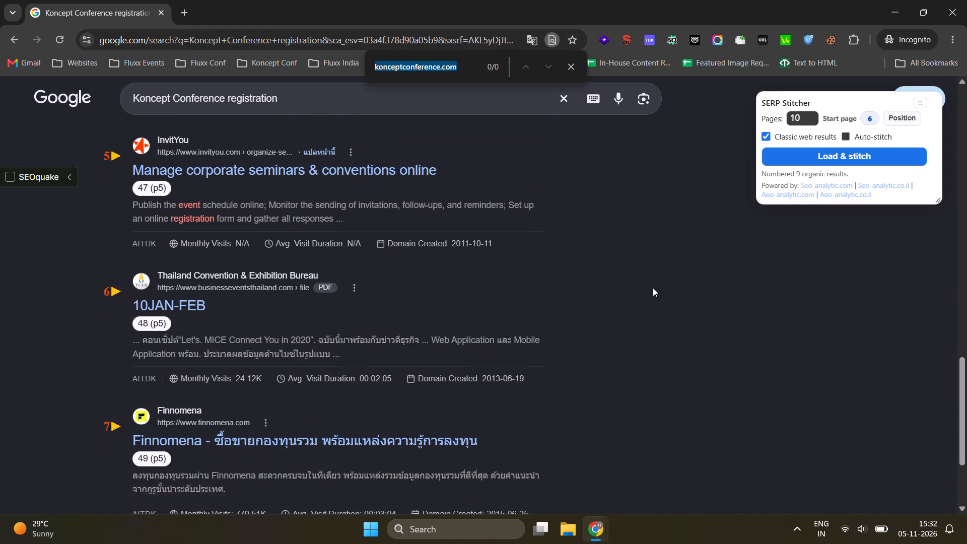
scroll(653, 288, down, 10)
click(447, 421)
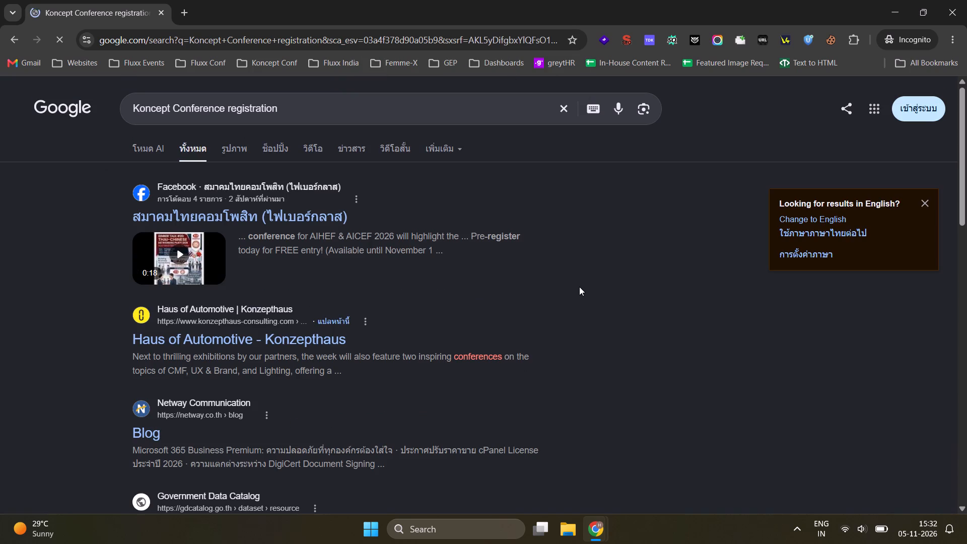
scroll(579, 287, down, 20)
scroll(579, 287, down, 2)
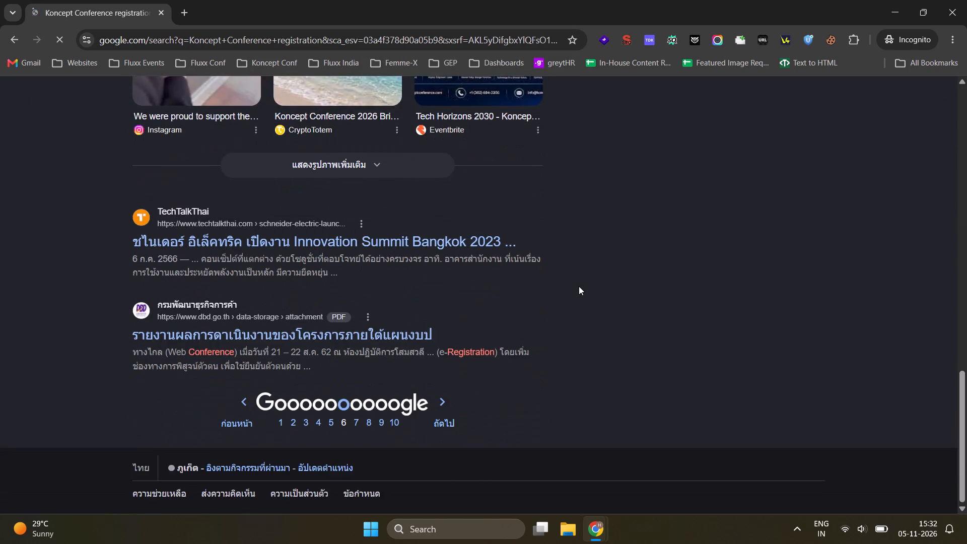
scroll(579, 286, down, 3)
key(ctrl+f)
key(Return)
key(Return)
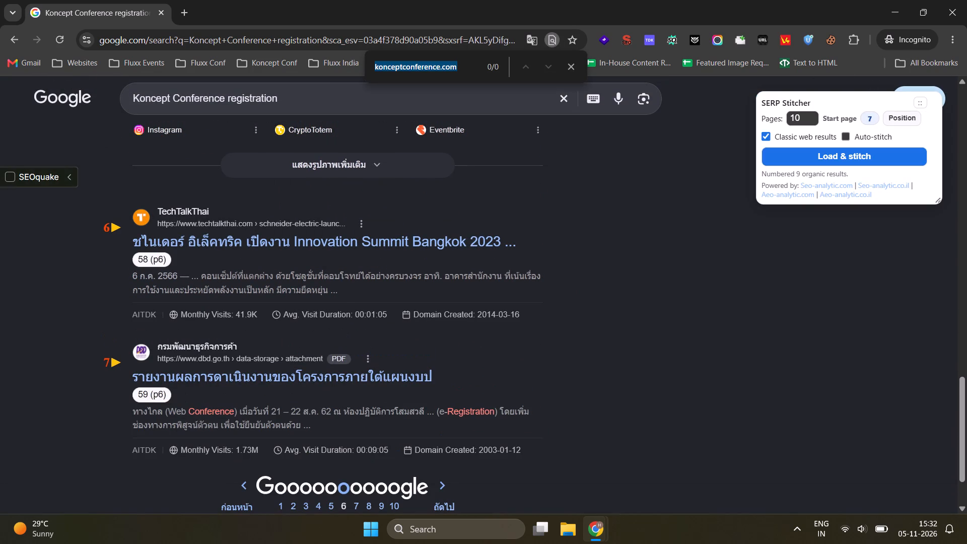
Open page 7 of the "Koncept Conference registration" results.
scroll(567, 304, down, 5)
click(442, 425)
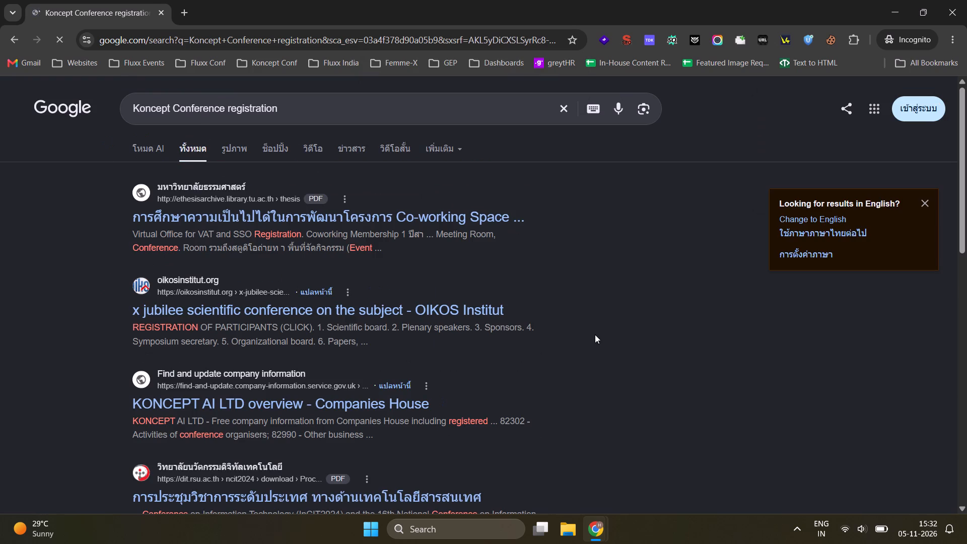
Search page 7 of the "Koncept Conference registration" results for konceptconference.com.
scroll(589, 335, down, 15)
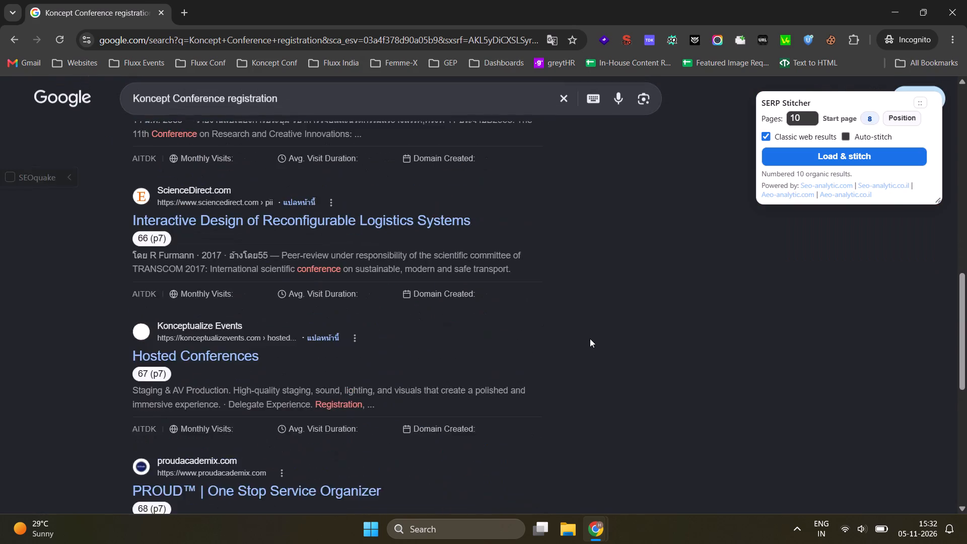
scroll(590, 338, down, 2)
key(ctrl+f)
key(Return)
key(Return)
scroll(589, 340, down, 4)
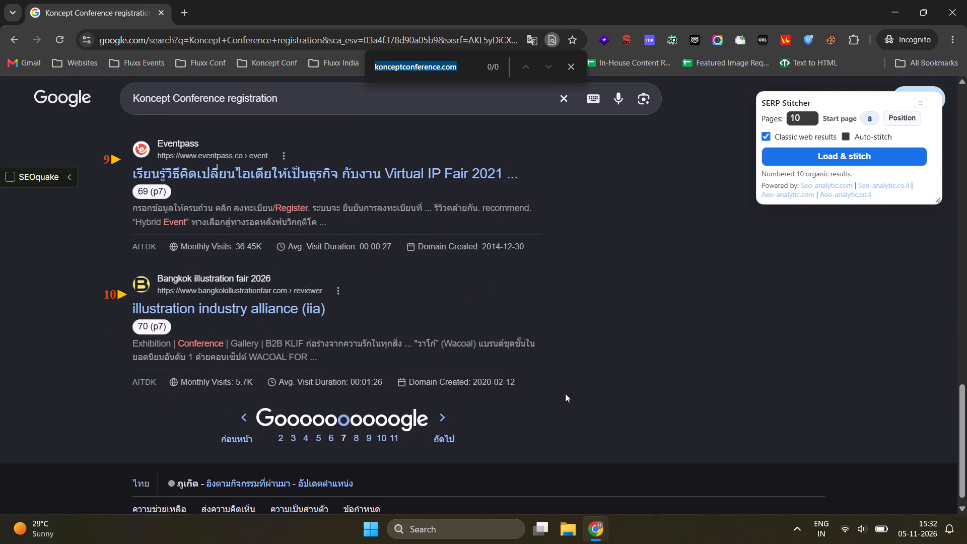
Open page 8 of the "Koncept Conference registration" results and search it for konceptconference.com.
click(445, 426)
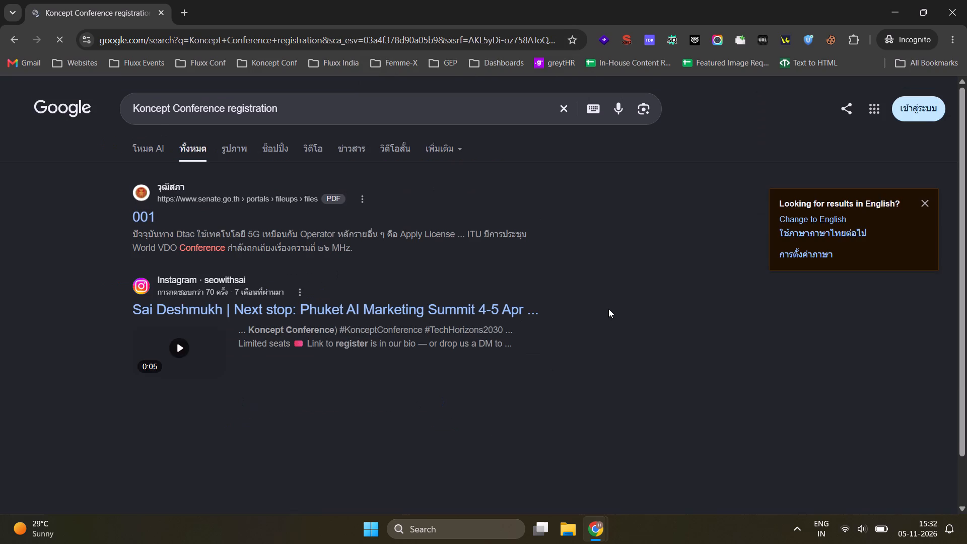
scroll(608, 309, down, 11)
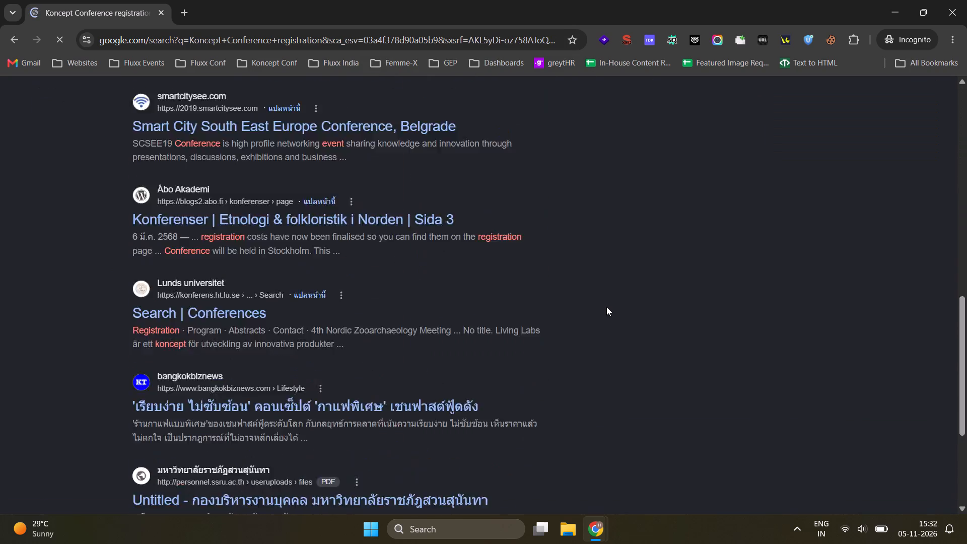
scroll(606, 307, down, 11)
key(ctrl+f)
key(Return)
key(Return)
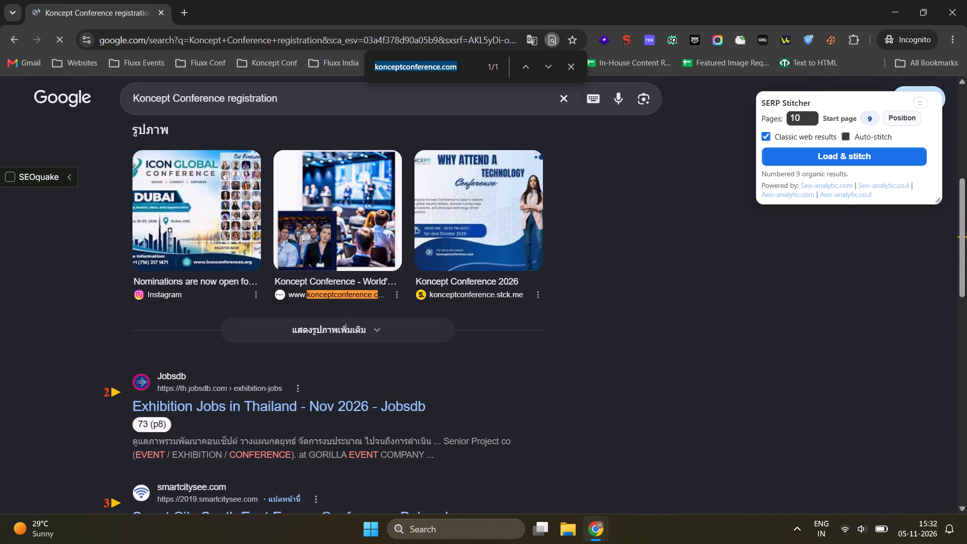
key(alt+Tab)
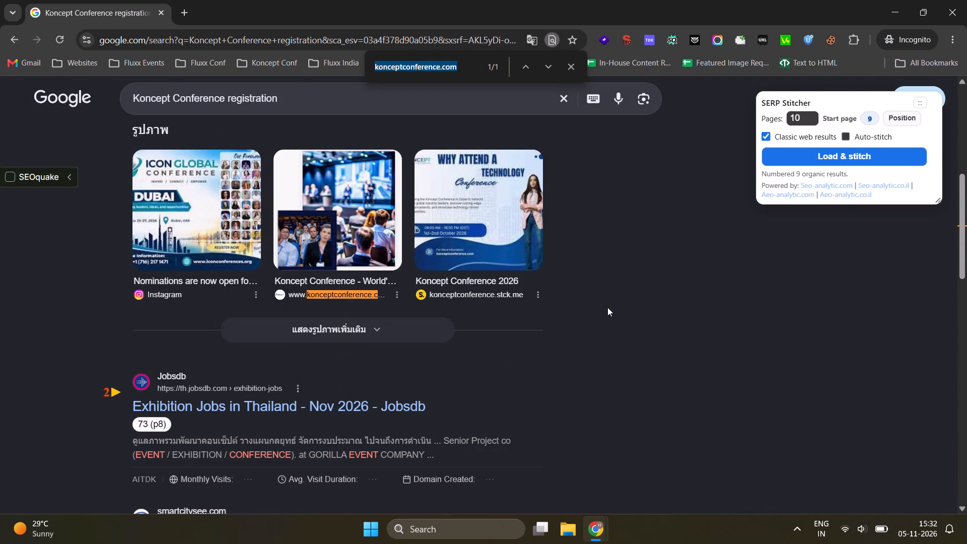
key(alt+Tab)
scroll(574, 315, down, 16)
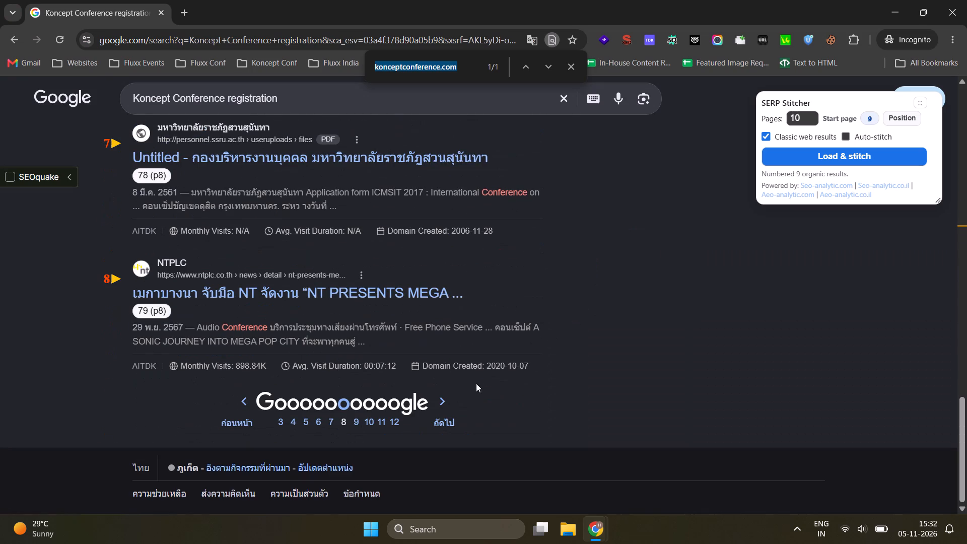
scroll(476, 383, down, 5)
Open page 9 of the "Koncept Conference registration" results and search it for konceptconference.com.
click(449, 421)
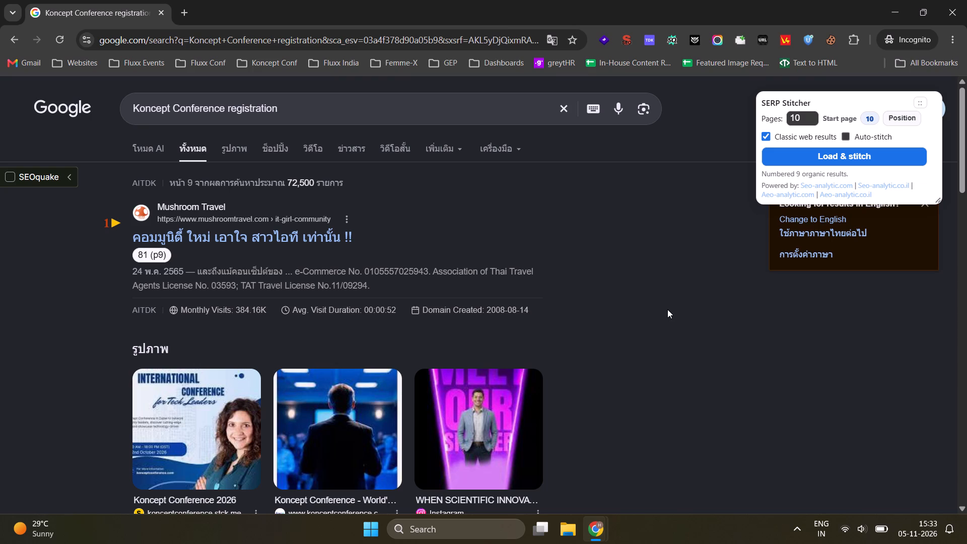
key(ctrl+f)
key(Return)
key(Return)
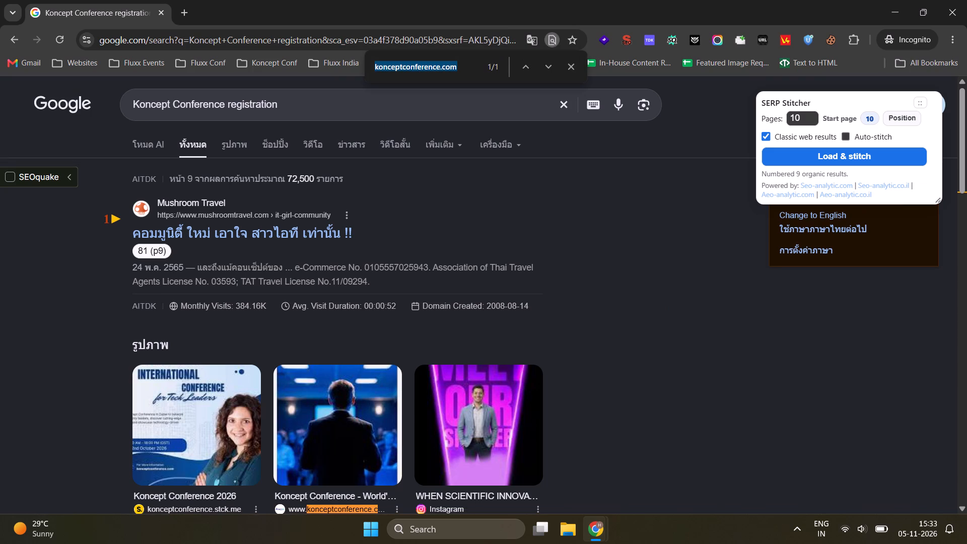
scroll(764, 277, up, 2)
scroll(764, 277, down, 11)
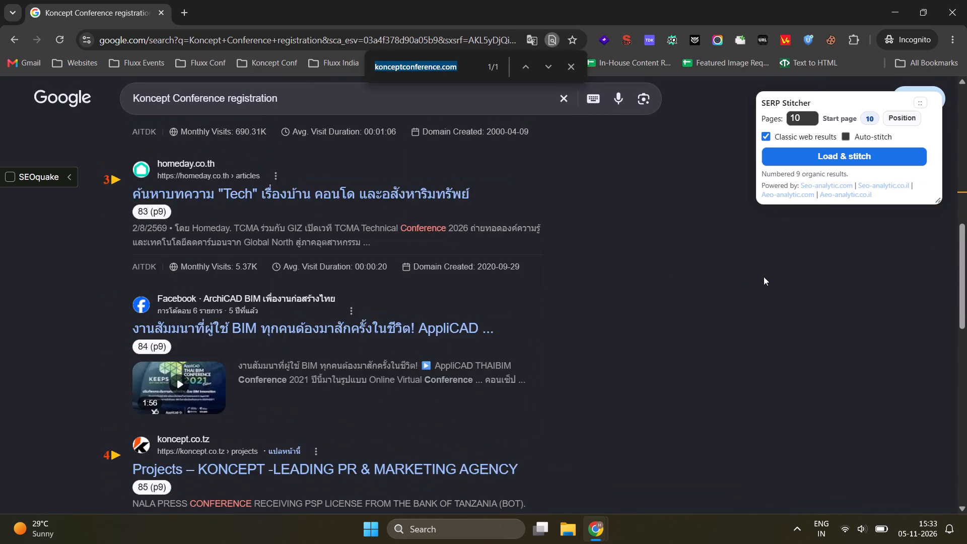
scroll(764, 277, down, 16)
Open page 10 of the "Koncept Conference registration" results and search it for konceptconference.com.
click(448, 417)
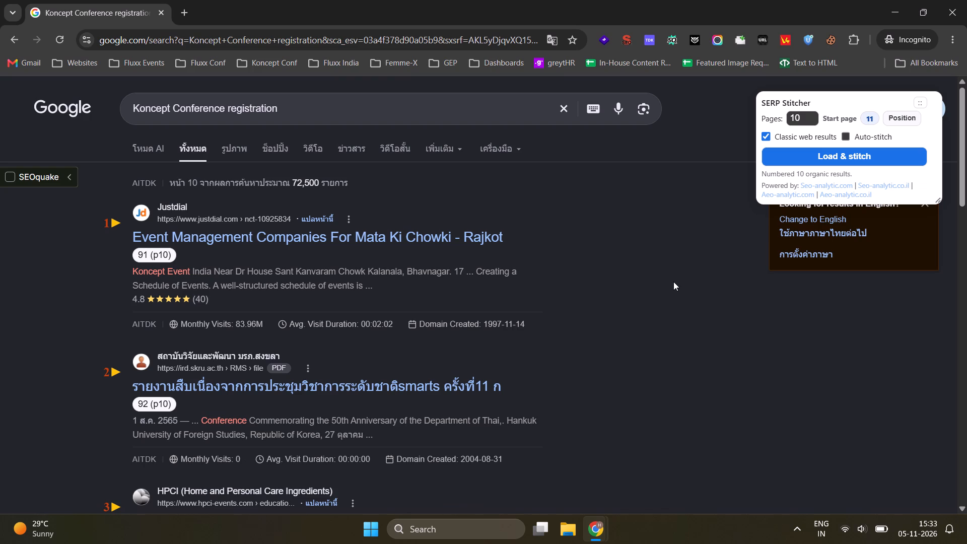
key(ctrl+f)
key(Return)
key(Return)
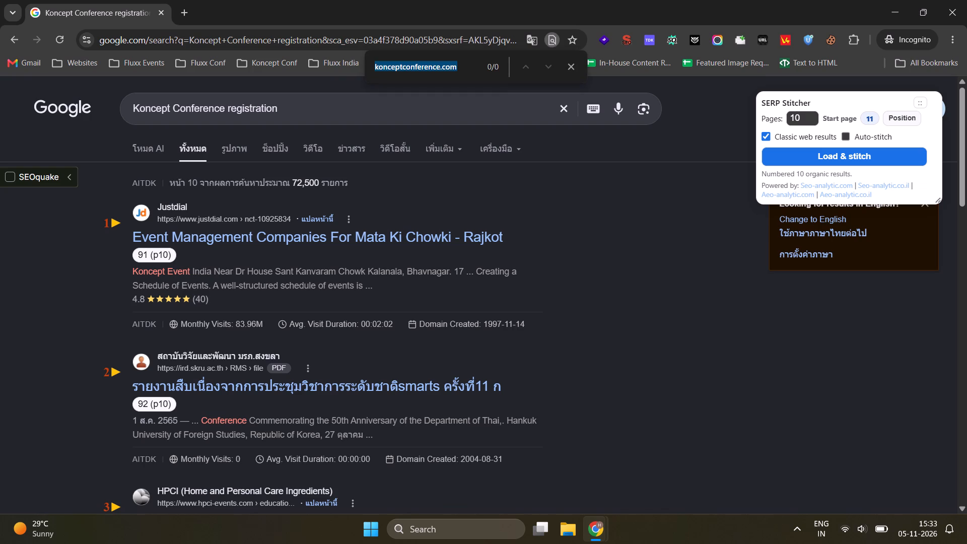
key(Return)
scroll(702, 232, down, 11)
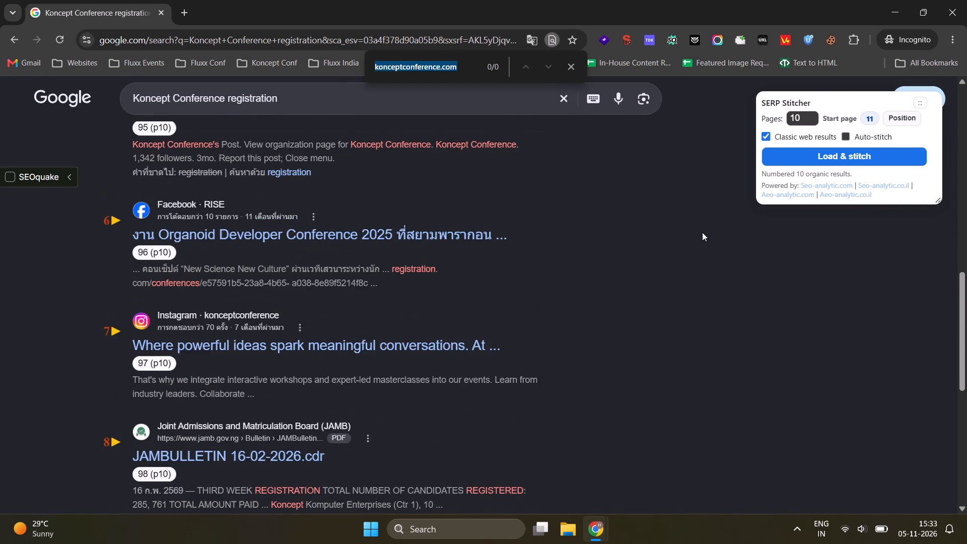
scroll(702, 232, down, 17)
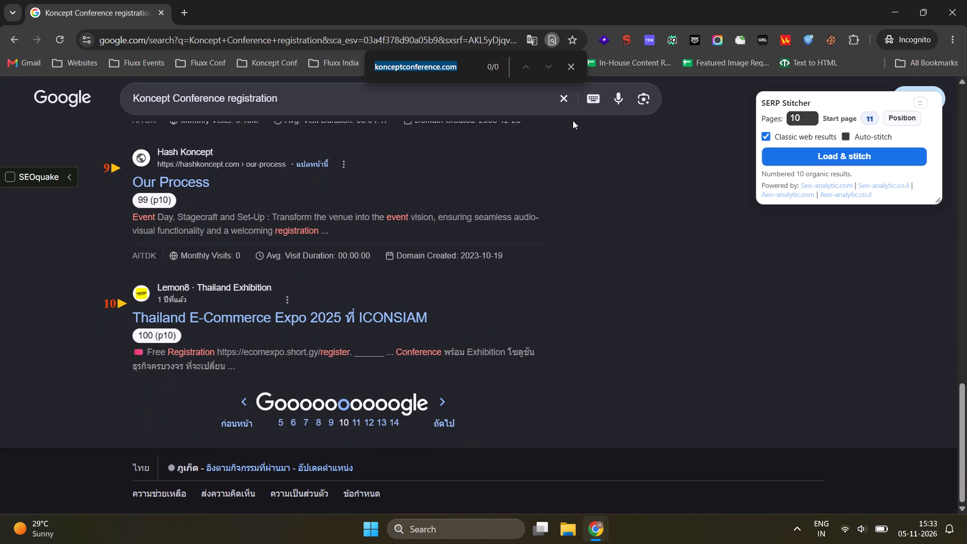
key(ctrl+f)
key(Return)
key(Return)
Open page 11 of the "Koncept Conference registration" results and search it for konceptconference.com.
click(446, 422)
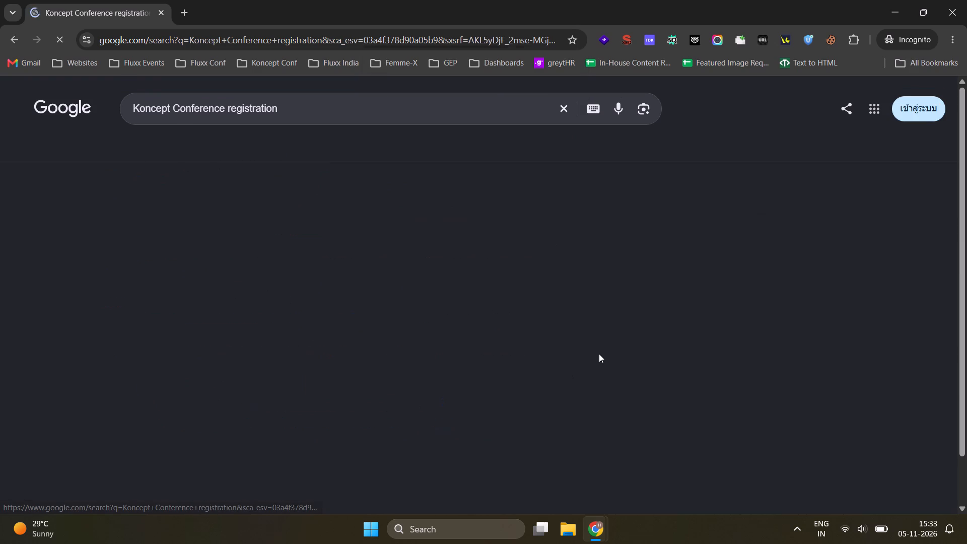
key(ctrl+f)
key(Return)
key(Return)
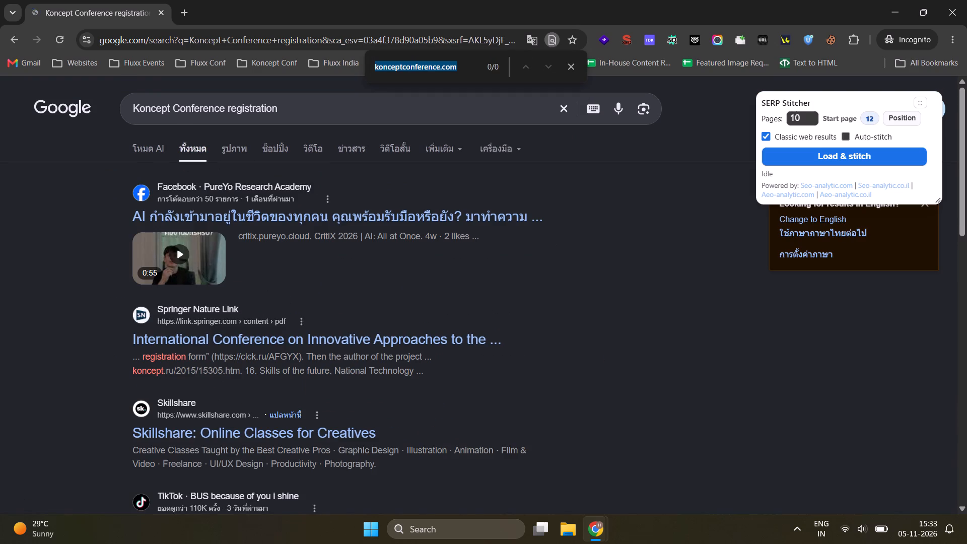
key(Return)
scroll(597, 342, down, 20)
scroll(597, 342, down, 6)
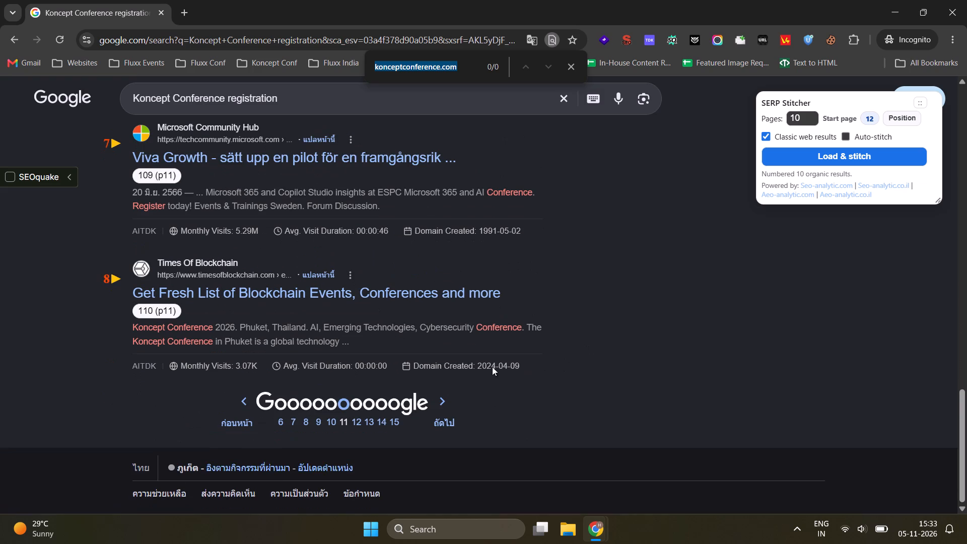
key(ctrl+f)
key(Return)
key(Return)
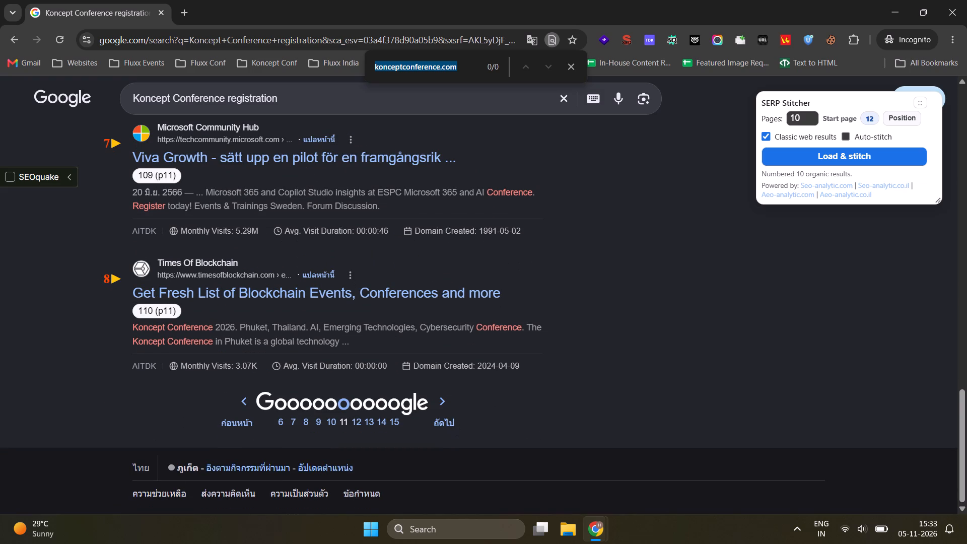
Open page 12 of the "Koncept Conference registration" results and search it for konceptconference.com.
click(444, 427)
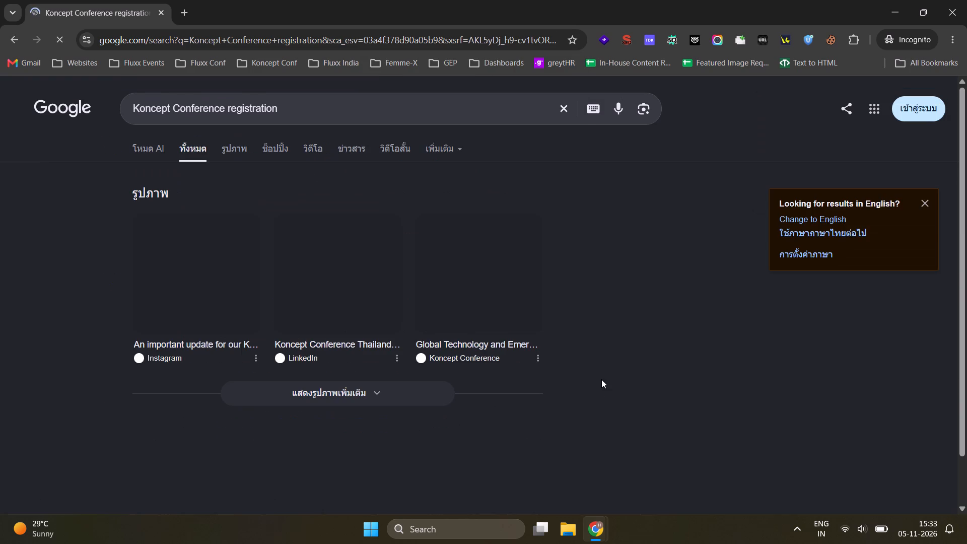
scroll(601, 379, down, 6)
scroll(534, 354, down, 5)
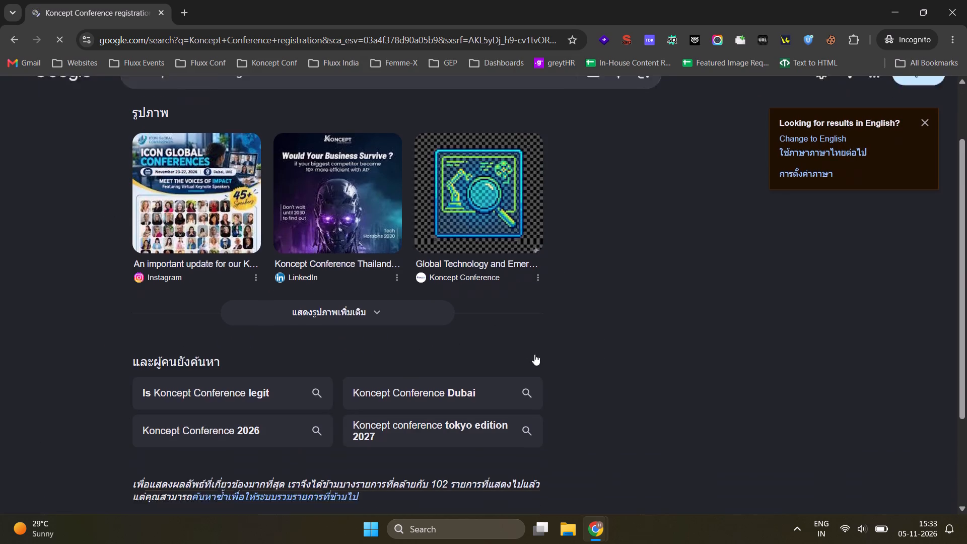
scroll(609, 332, down, 6)
key(ctrl+f)
key(Return)
key(Return)
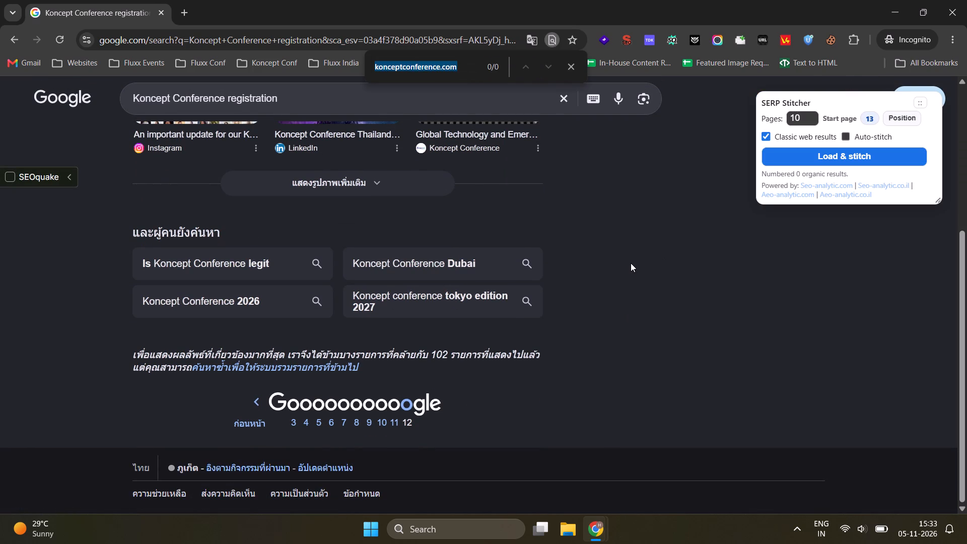
scroll(556, 337, down, 6)
scroll(477, 350, up, 5)
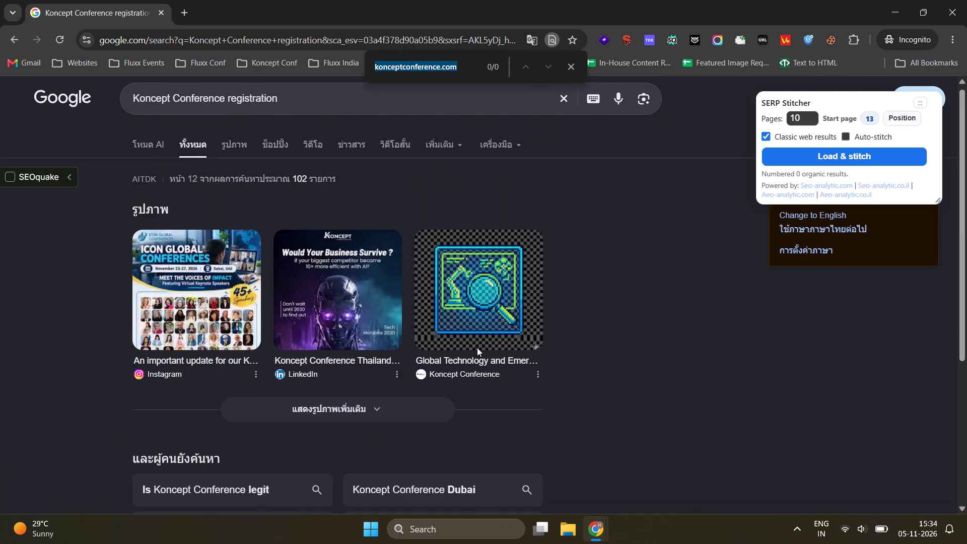
scroll(477, 347, down, 17)
Copy the next keyword, "speaking opportunities Koncept Conference", from the Rankings sheet and run a Google search for it.
key(alt+Tab)
key(Down)
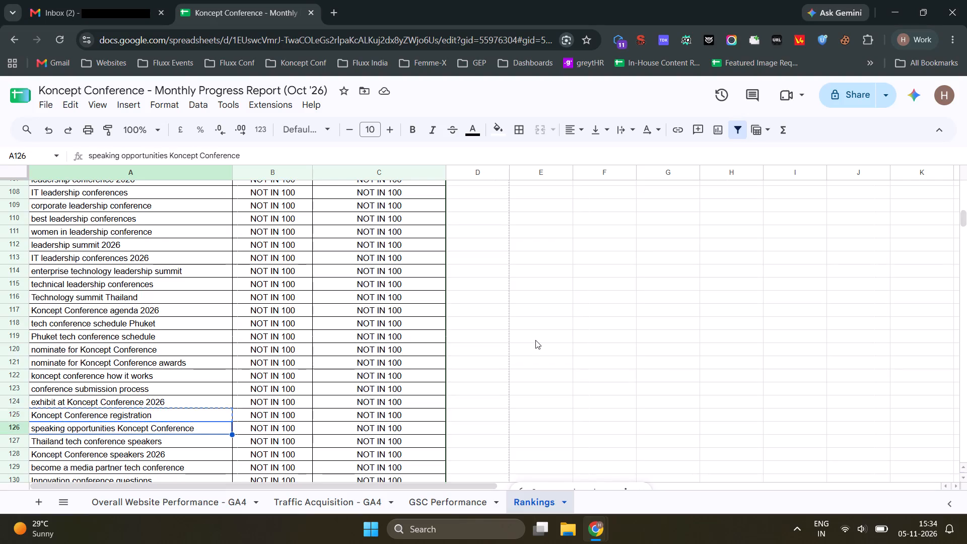
key(ctrl+c)
key(alt+Tab)
click(564, 95)
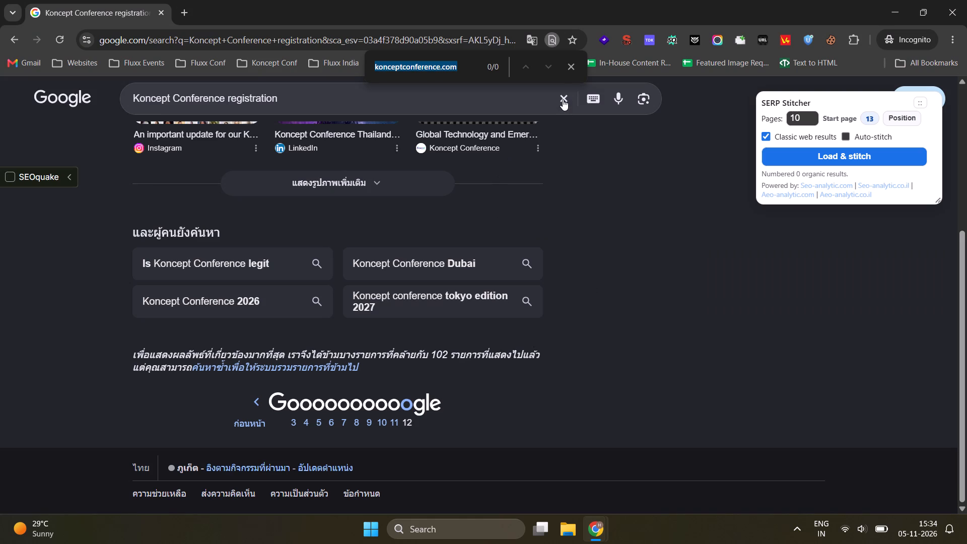
click(563, 101)
key(ctrl+v)
key(Return)
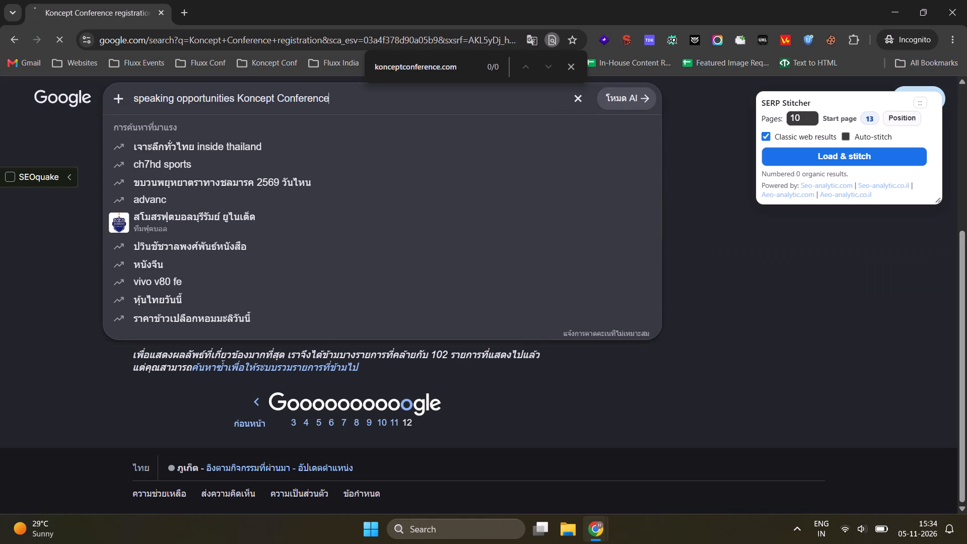
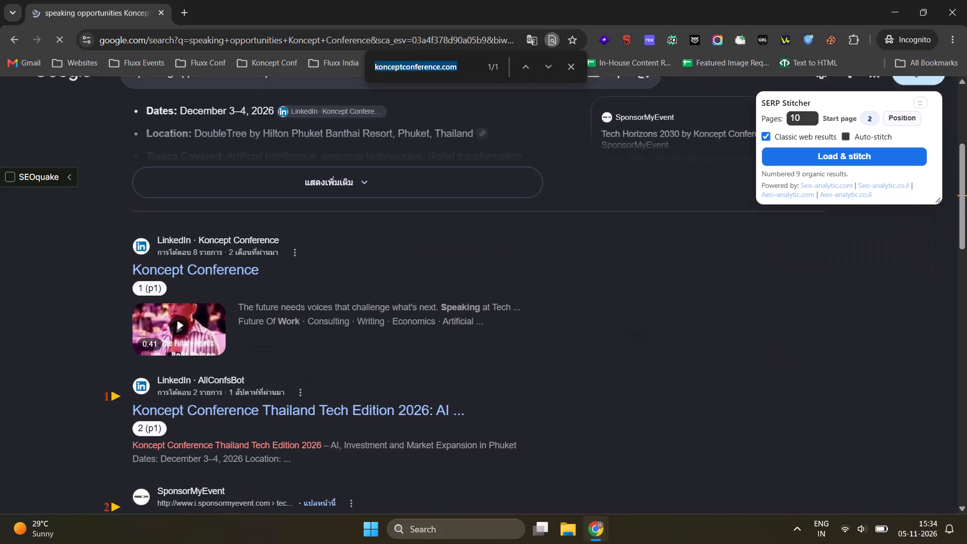
Search page 1 of the "speaking opportunities Koncept Conference" results for konceptconference.com and expand the AI overview to inspect its full text.
key(Return)
scroll(515, 145, up, 4)
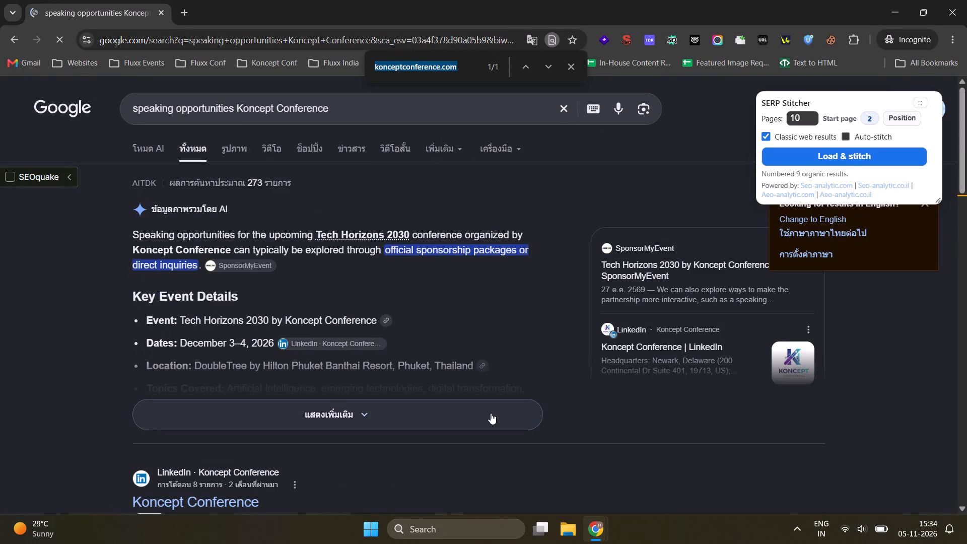
click(492, 413)
scroll(454, 346, down, 4)
scroll(432, 341, up, 5)
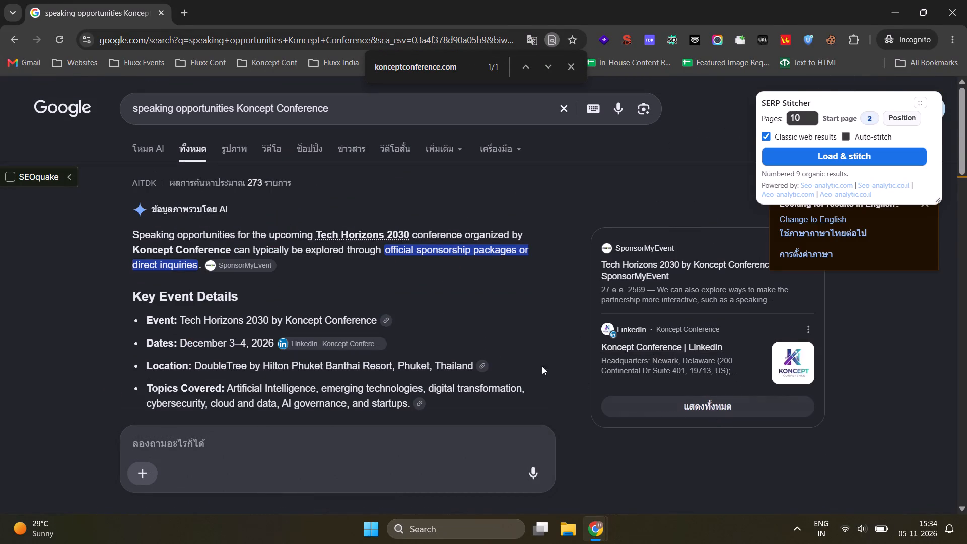
scroll(492, 348, down, 7)
scroll(492, 348, up, 2)
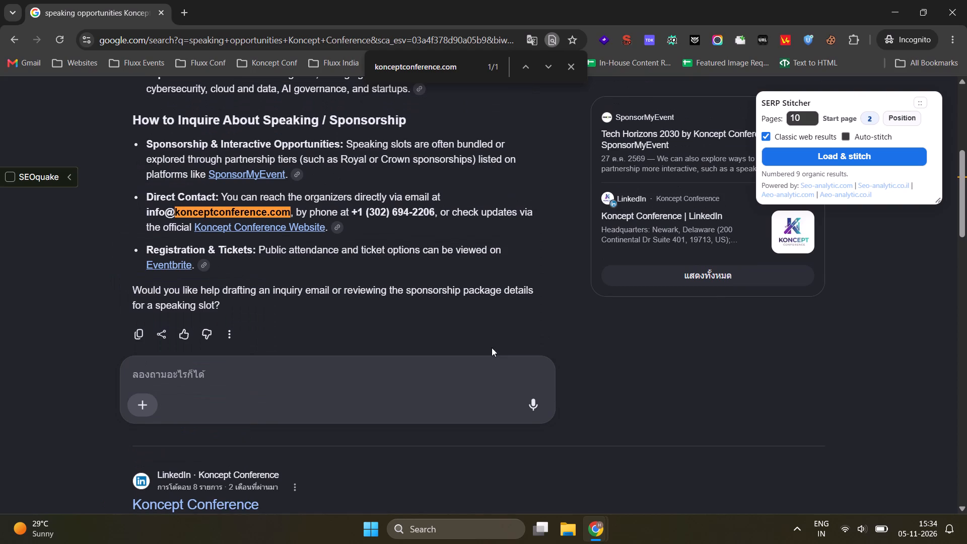
Expand the AI overview's source list and look through the cited sites for konceptconference.com.
click(724, 276)
scroll(672, 241, down, 1)
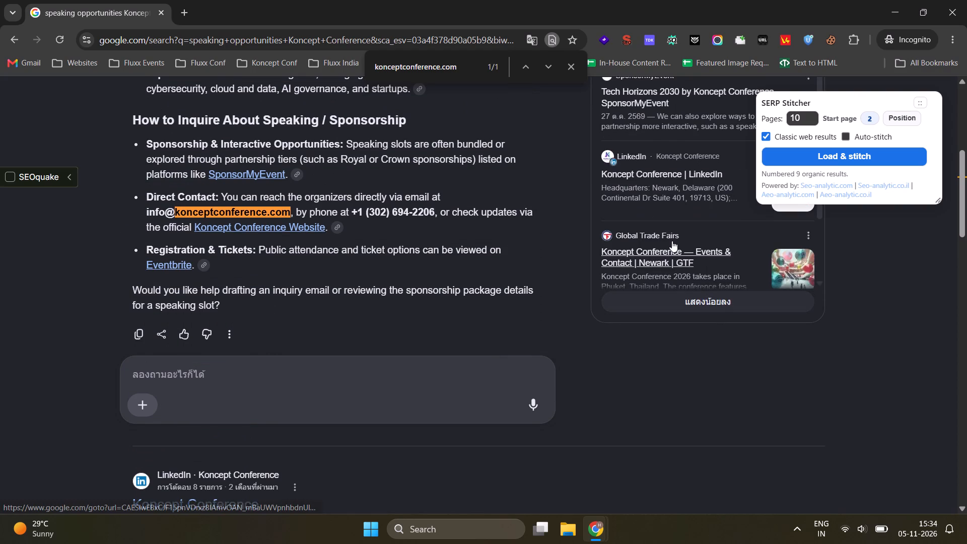
scroll(672, 241, down, 5)
scroll(672, 241, up, 7)
scroll(606, 294, up, 4)
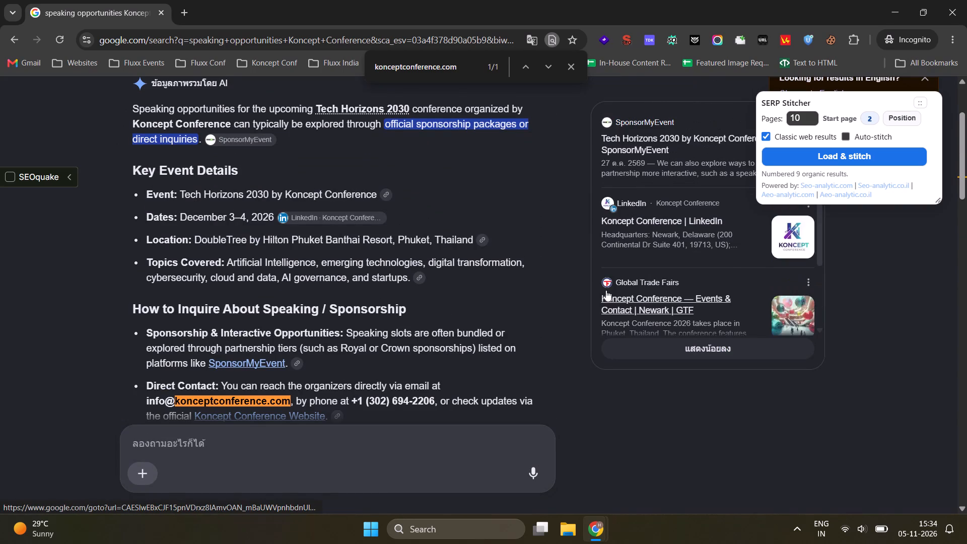
Look through the organic results on page 1 and search the page again for konceptconference.com.
scroll(606, 290, up, 3)
scroll(576, 283, down, 13)
scroll(572, 293, up, 4)
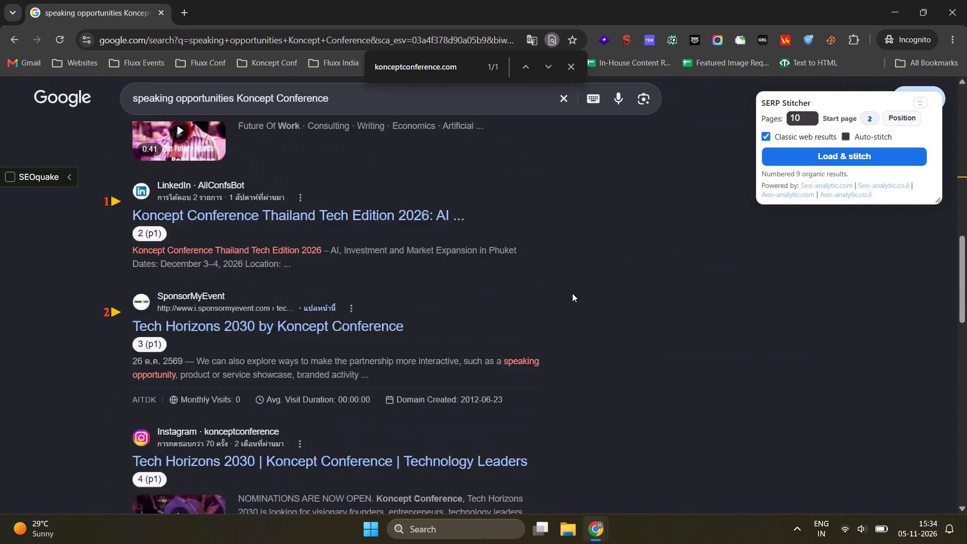
scroll(572, 293, down, 18)
key(ctrl+f)
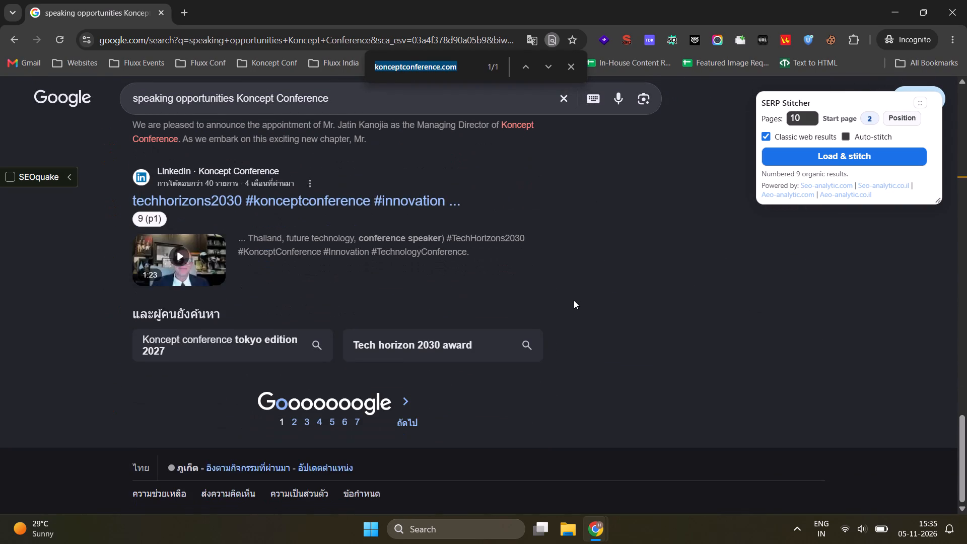
key(Return)
key(Return)
Open page 2 of the "speaking opportunities Koncept Conference" results and search it for konceptconference.com.
scroll(574, 300, down, 20)
scroll(574, 300, down, 2)
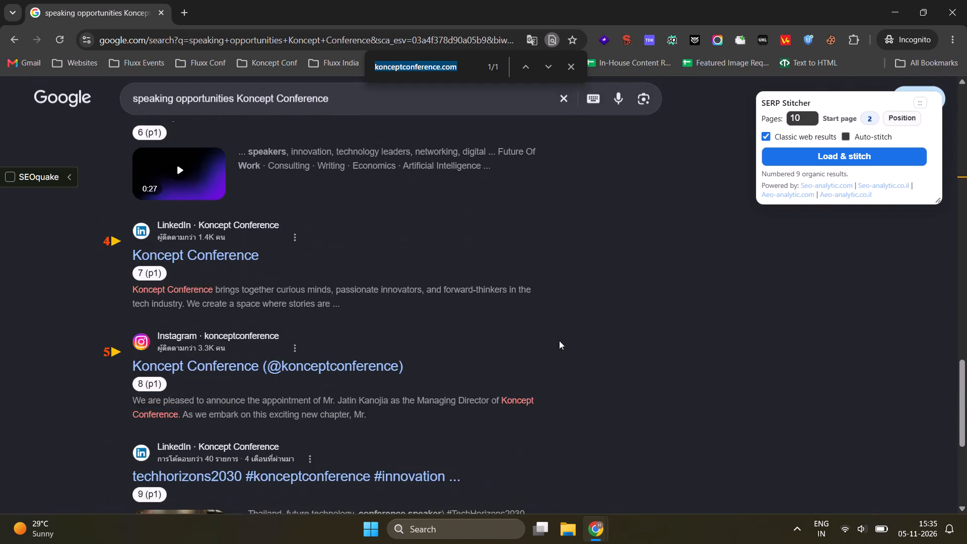
scroll(559, 341, down, 8)
click(408, 424)
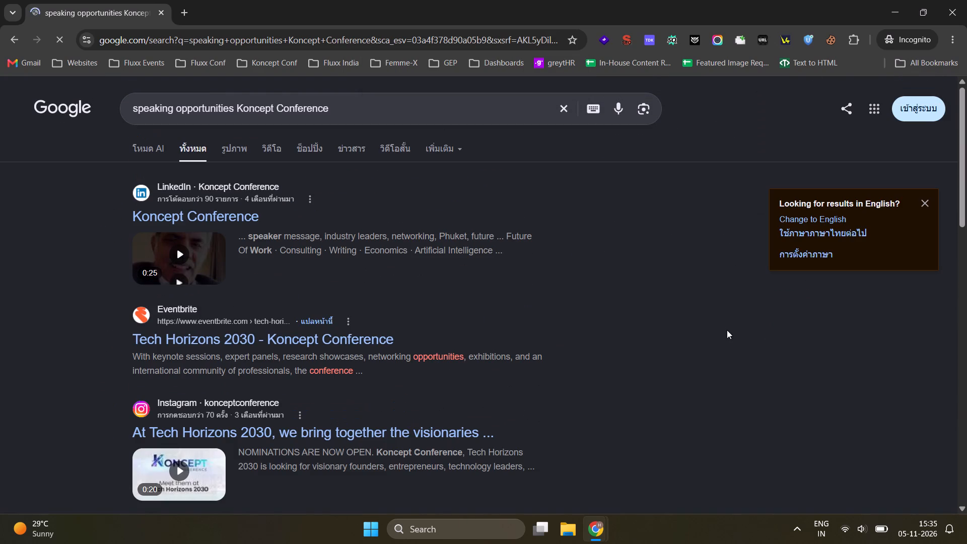
key(ctrl+f)
key(Return)
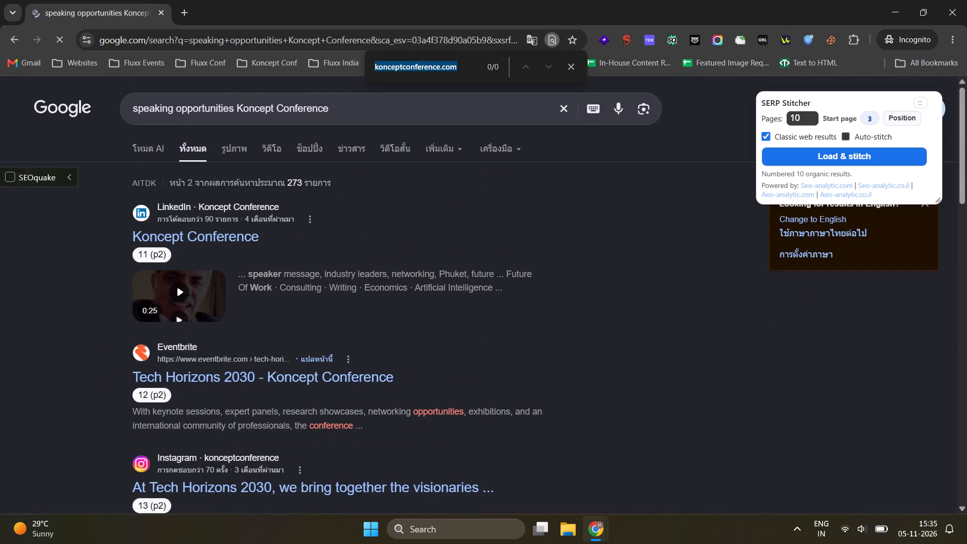
key(Return)
Open page 3 of the "speaking opportunities Koncept Conference" results and search it for konceptconference.com.
scroll(723, 327, down, 20)
scroll(723, 327, down, 8)
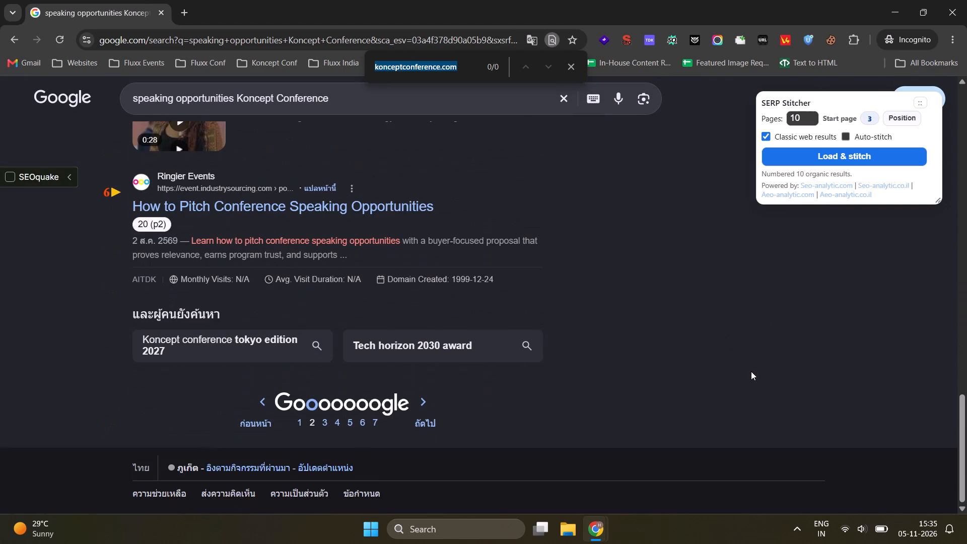
click(431, 416)
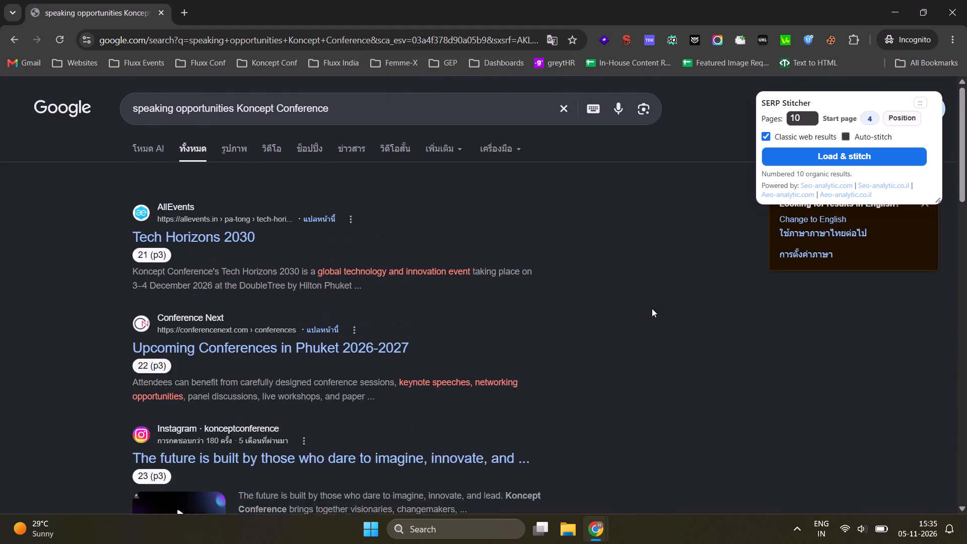
key(ctrl+f)
key(Return)
key(Return)
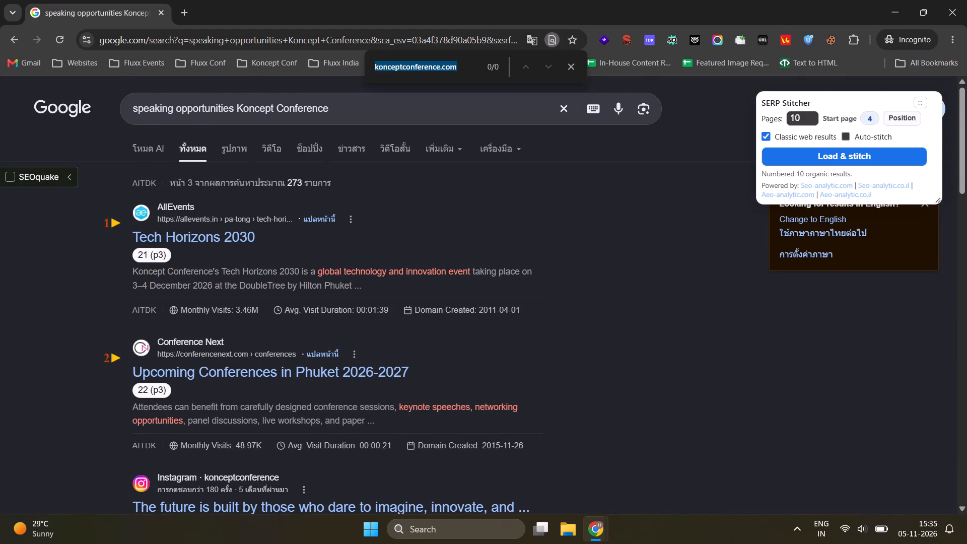
Open page 4 of the "speaking opportunities Koncept Conference" results and search it for konceptconference.com.
scroll(652, 308, down, 20)
scroll(652, 308, down, 2)
scroll(456, 412, down, 5)
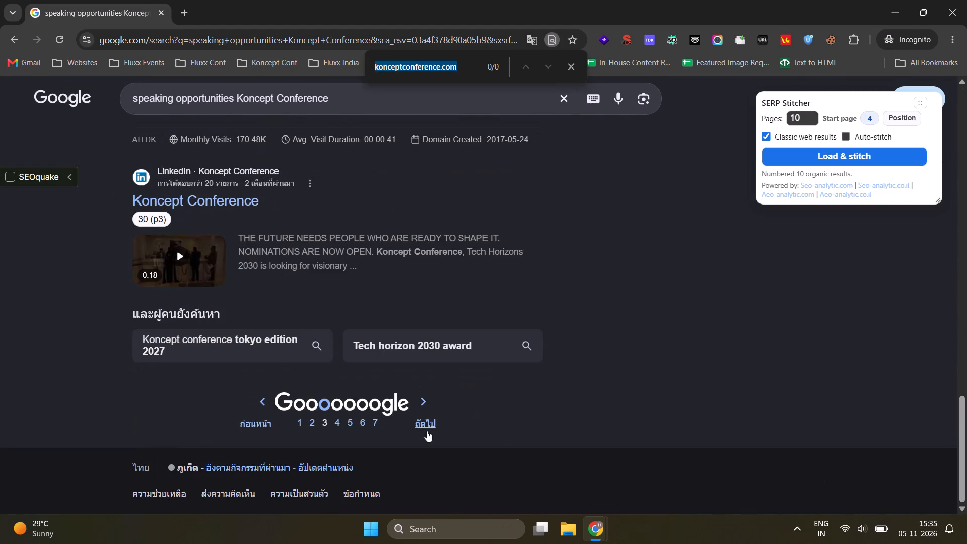
click(431, 424)
key(Tab)
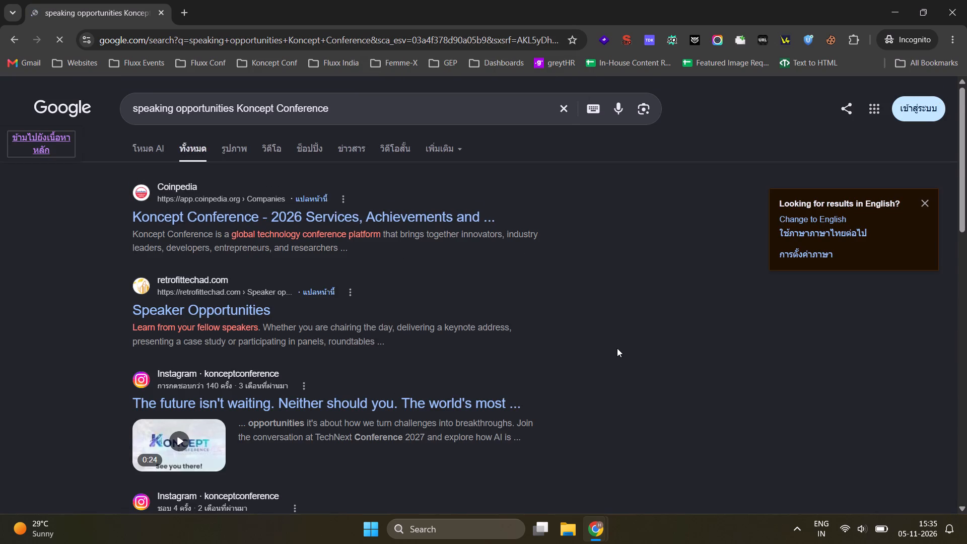
scroll(617, 348, down, 4)
scroll(617, 348, up, 5)
click(739, 329)
scroll(737, 329, down, 9)
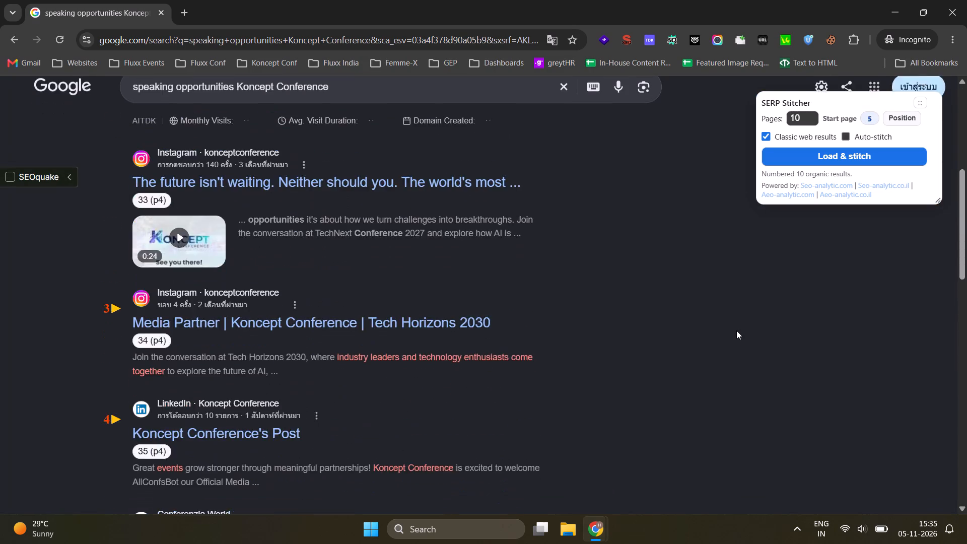
scroll(736, 330, down, 17)
key(ctrl+f)
key(Return)
key(Return)
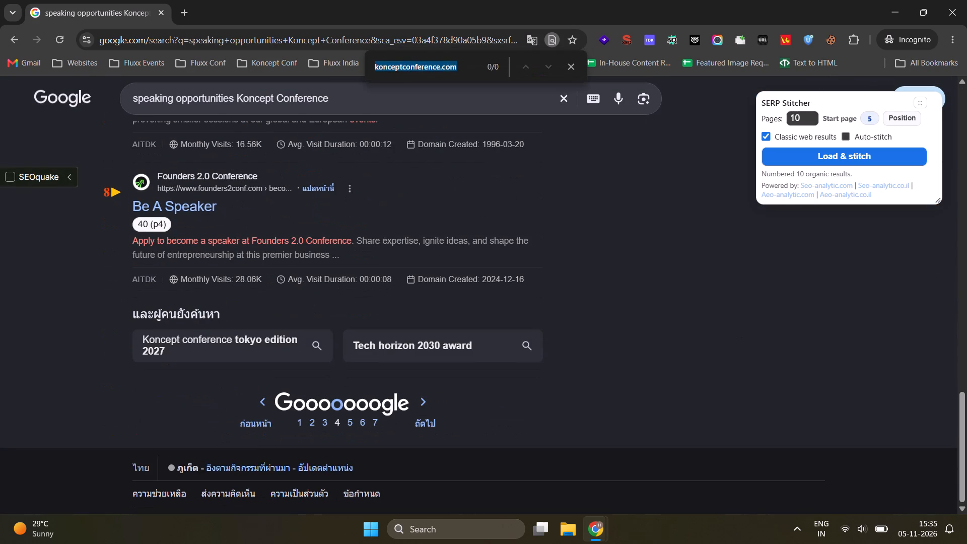
Open page 5 of the "speaking opportunities Koncept Conference" results and search it for konceptconference.com.
scroll(733, 331, up, 4)
scroll(446, 332, down, 11)
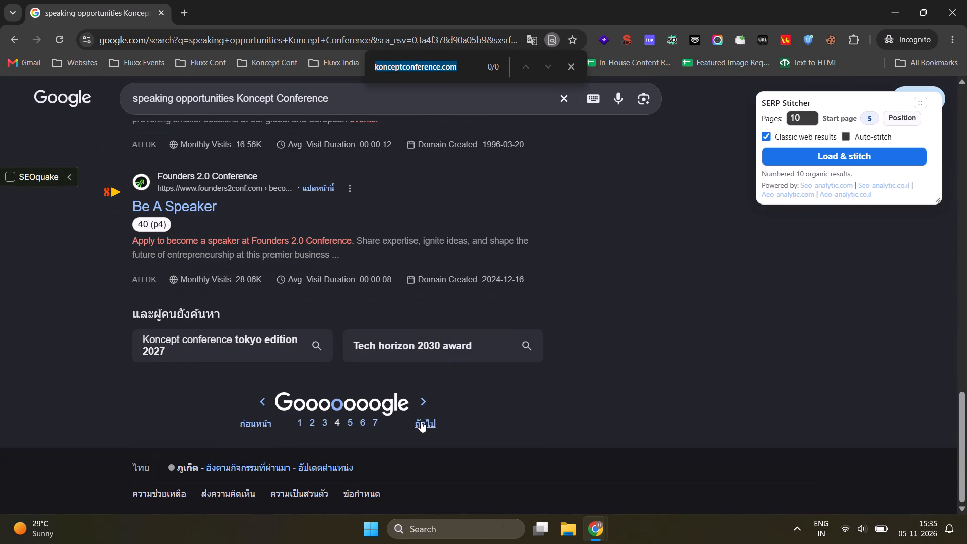
click(422, 425)
scroll(586, 325, down, 4)
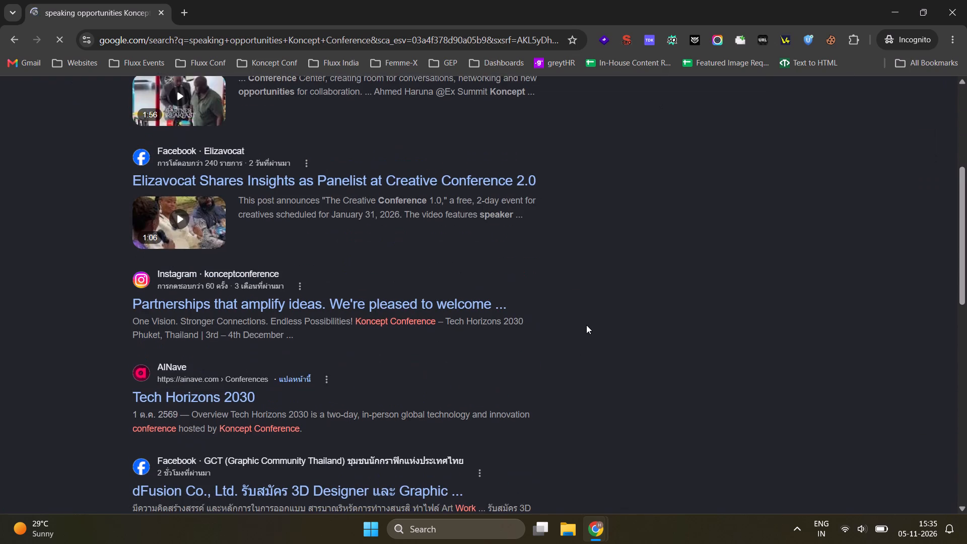
scroll(586, 325, down, 16)
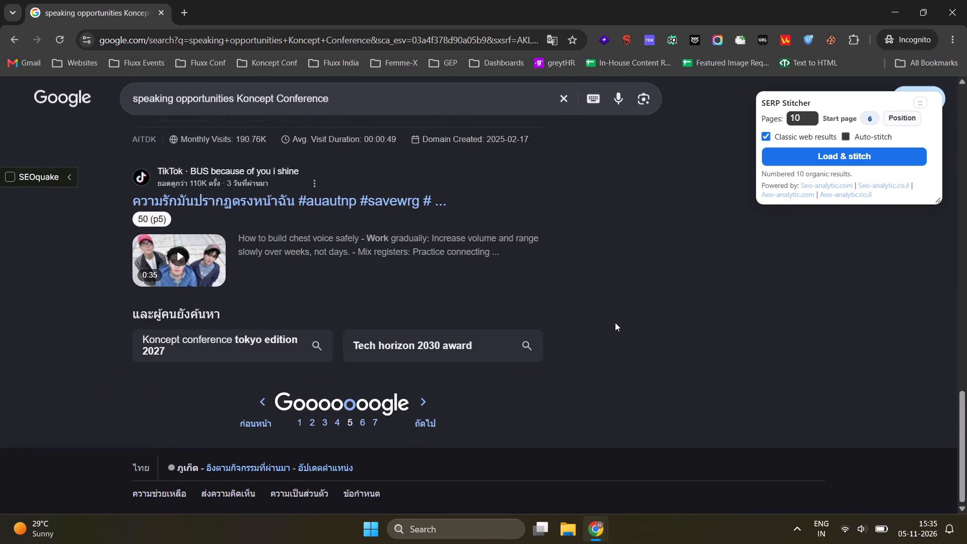
scroll(615, 322, down, 5)
key(ctrl+f)
key(Return)
key(Return)
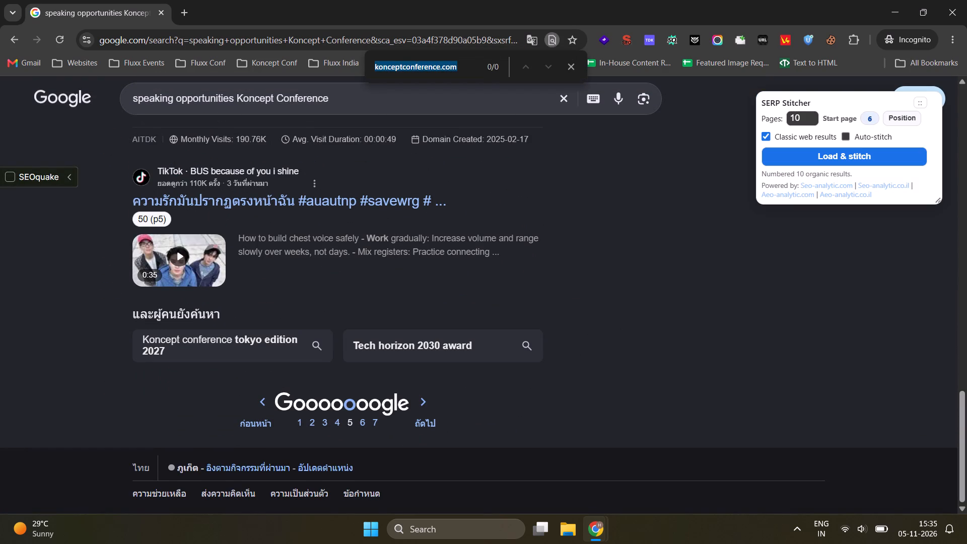
Open page 6 of the "speaking opportunities Koncept Conference" results, search it for konceptconference.com and check it through to the end.
scroll(616, 323, down, 10)
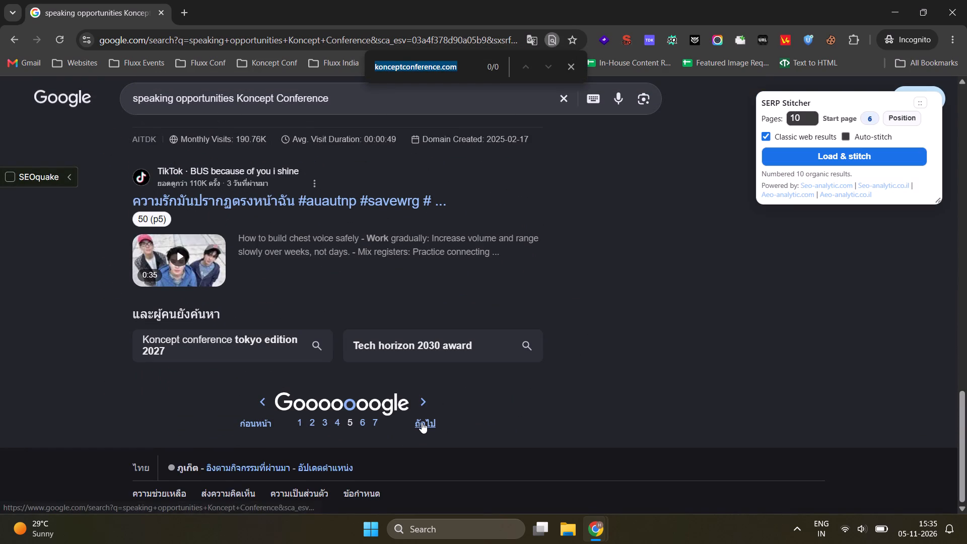
click(422, 422)
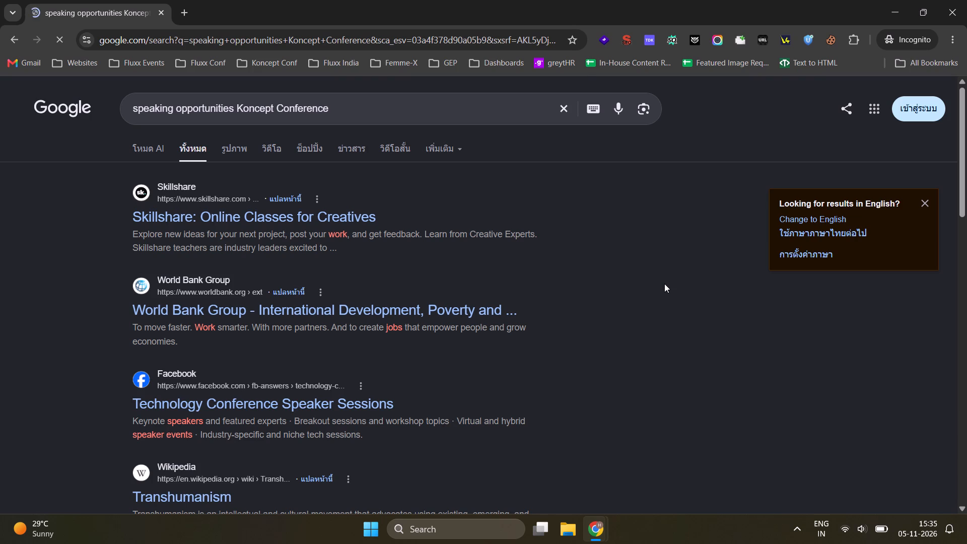
key(ctrl+f)
key(Return)
key(Return)
scroll(664, 284, down, 8)
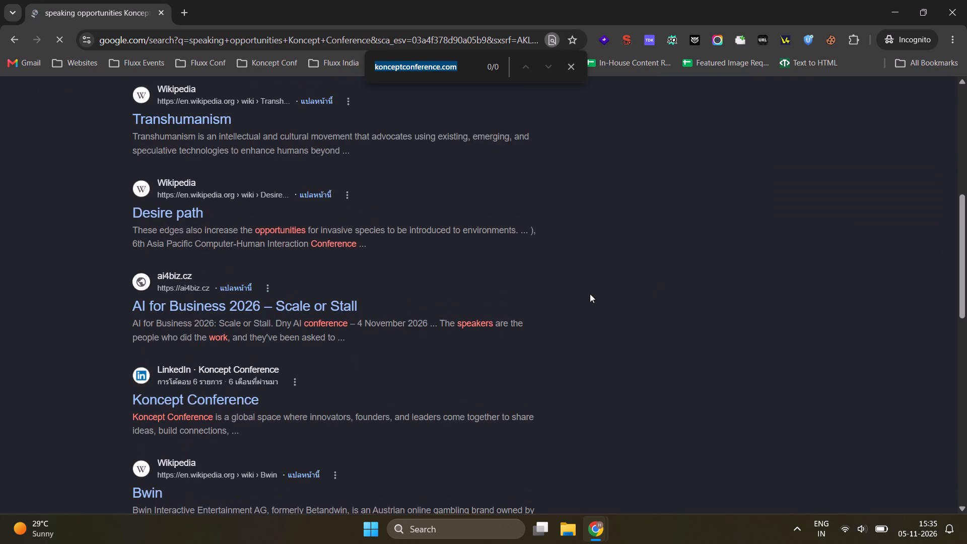
scroll(590, 294, down, 20)
scroll(590, 294, down, 1)
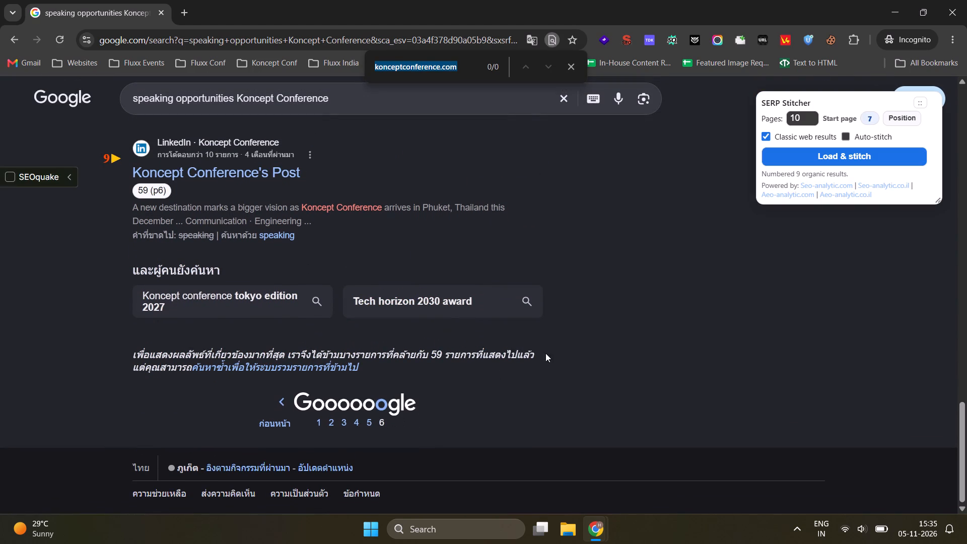
Copy the next keyword, "Thailand tech conference speakers", from the Rankings sheet and run a Google search for it.
key(alt+Tab)
key(Down)
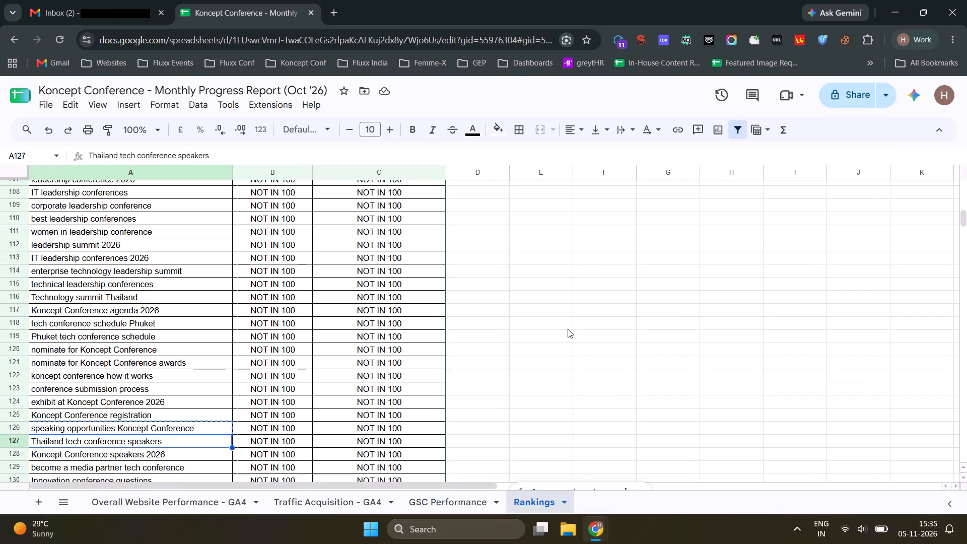
key(ctrl+c)
key(alt+Tab)
click(566, 98)
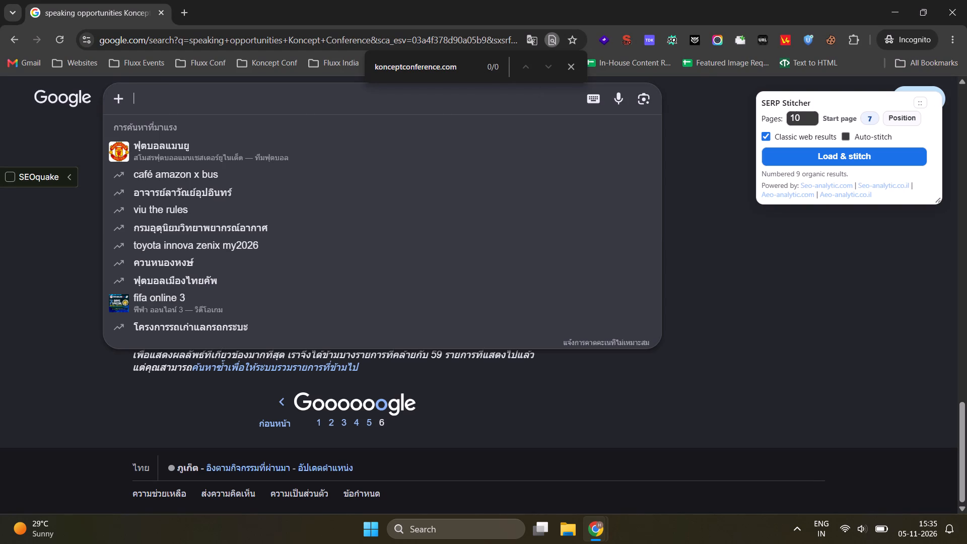
key(ctrl+v)
key(Return)
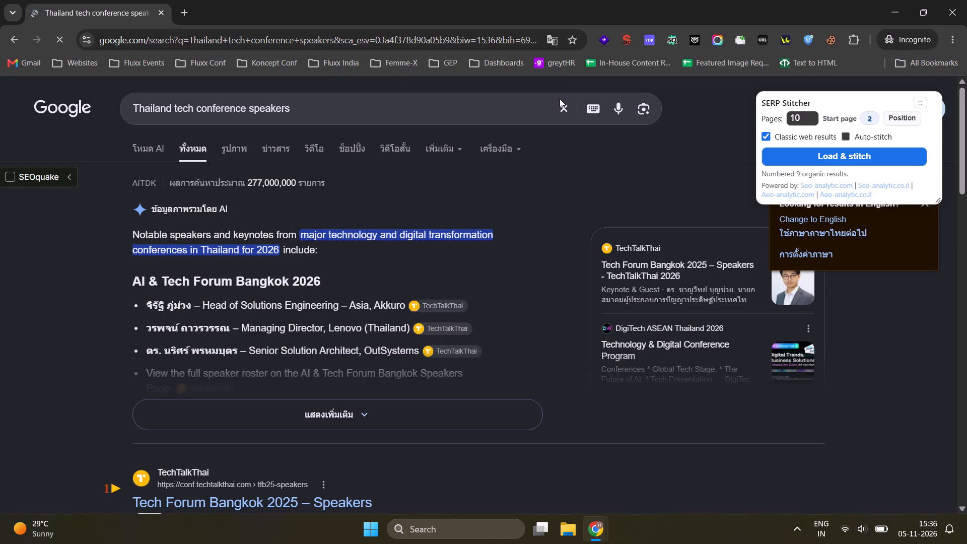
Search page 1 of the "Thailand tech conference speakers" results for konceptconference.com.
key(ctrl+f)
key(Return)
key(Return)
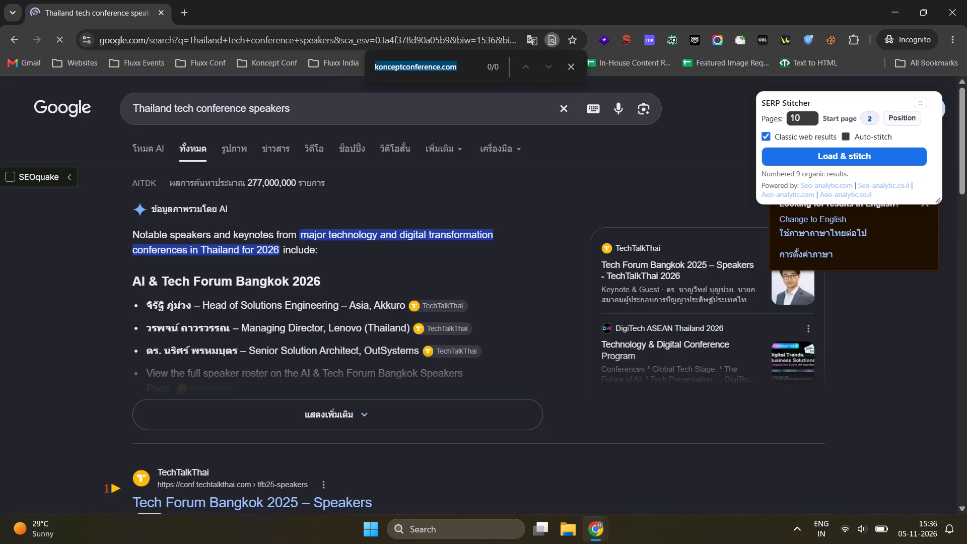
Open page 2 of the "Thailand tech conference speakers" results and search it for konceptconference.com.
scroll(503, 254, down, 17)
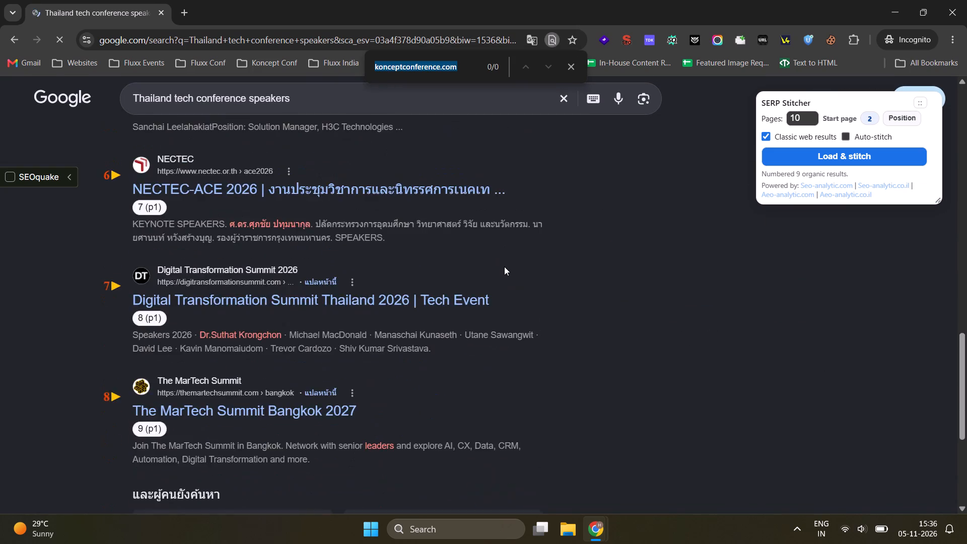
scroll(504, 266, down, 10)
key(Tab)
click(429, 426)
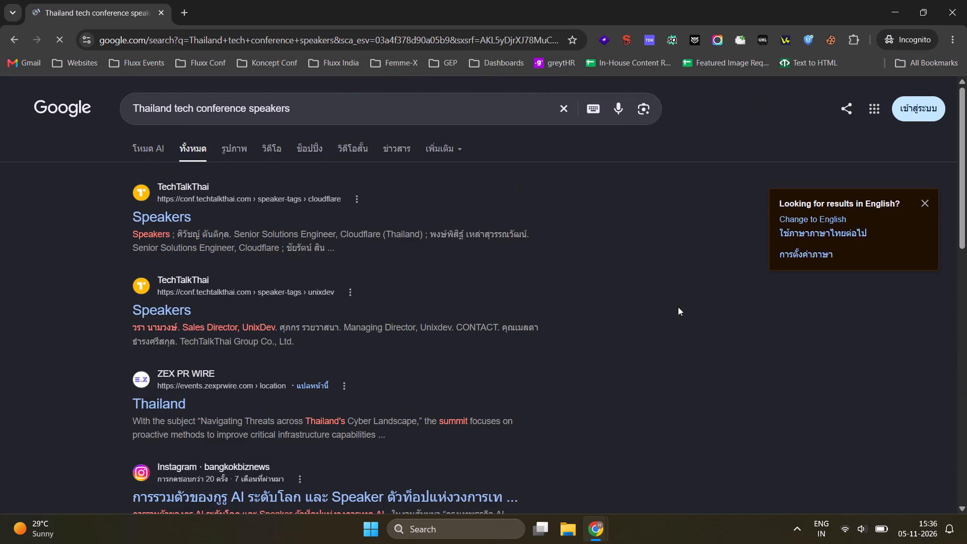
key(ctrl+f)
key(Return)
key(Return)
key(Return)
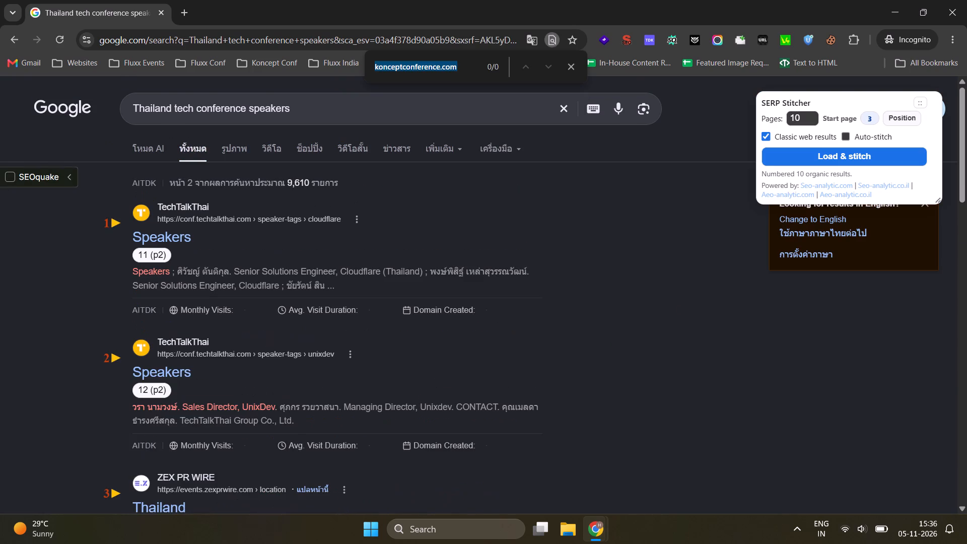
Open page 3 of the "Thailand tech conference speakers" results and search it for konceptconference.com.
scroll(678, 307, down, 12)
scroll(675, 317, down, 9)
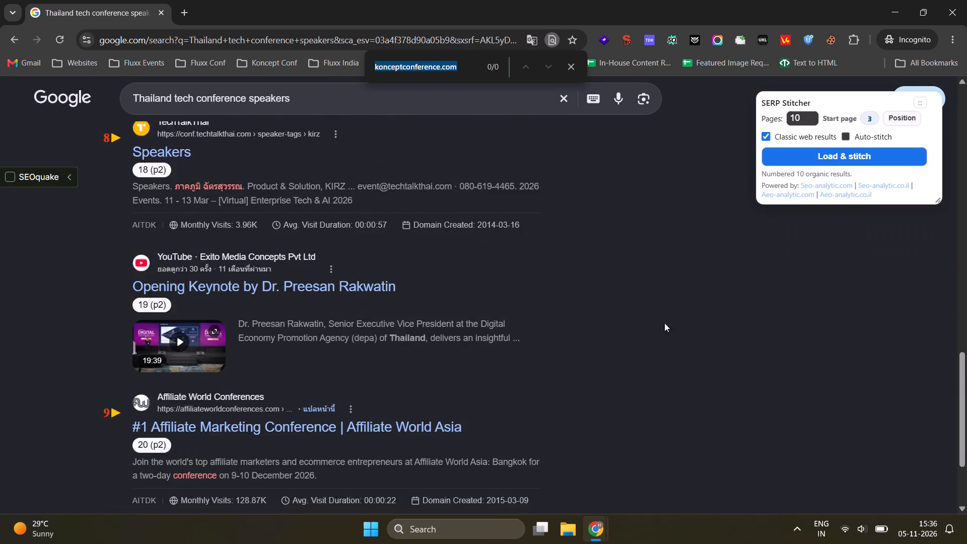
scroll(664, 323, down, 2)
click(452, 424)
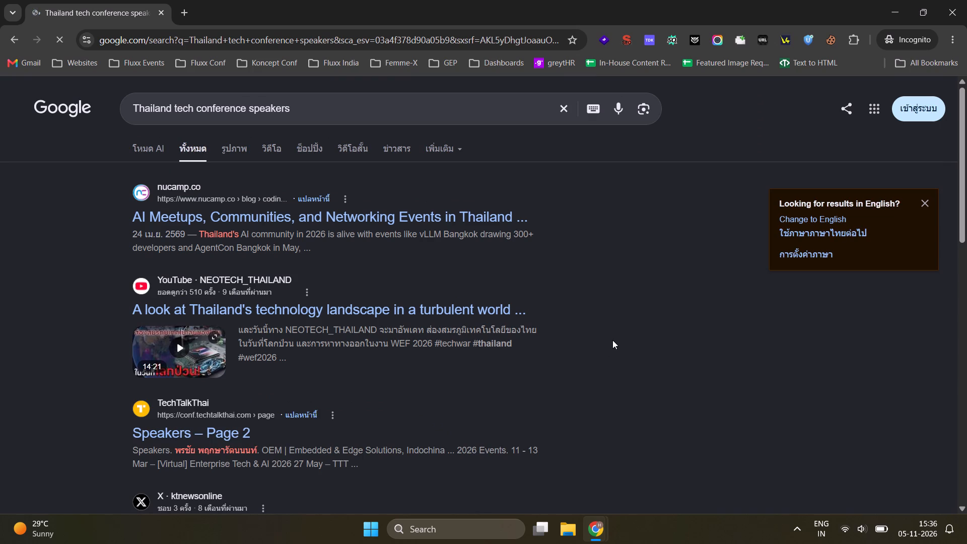
key(ctrl+f)
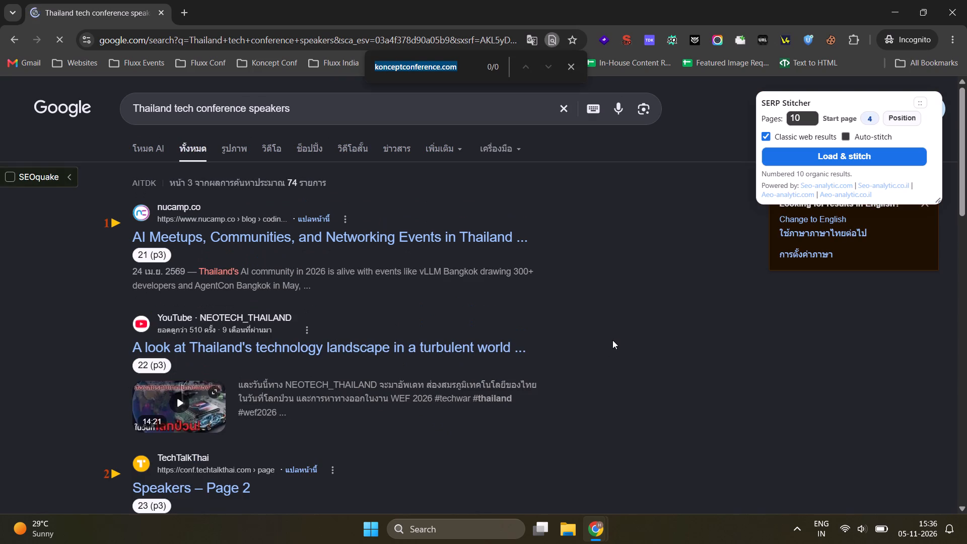
key(Return)
key(Return)
scroll(596, 352, down, 20)
scroll(596, 352, down, 4)
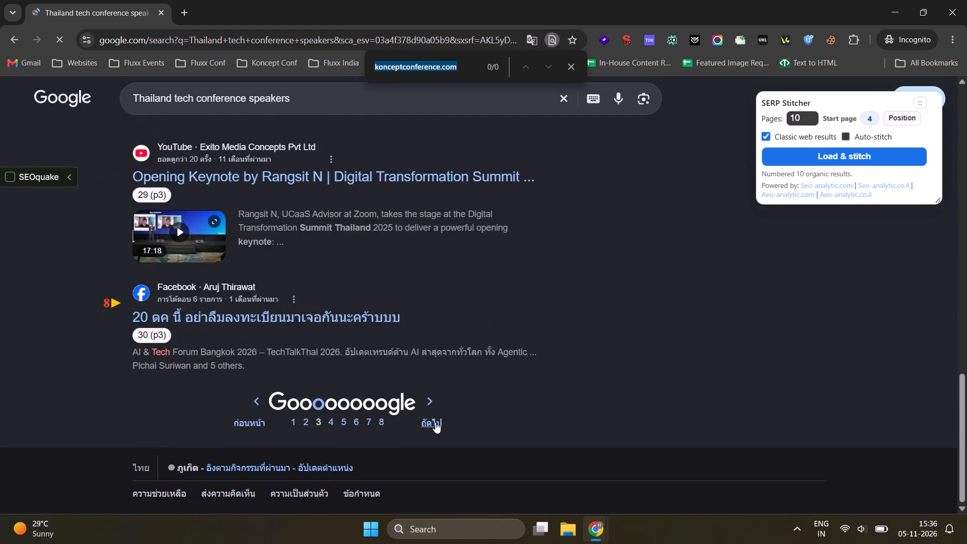
Open page 4 of the "Thailand tech conference speakers" results and search it for konceptconference.com.
click(435, 424)
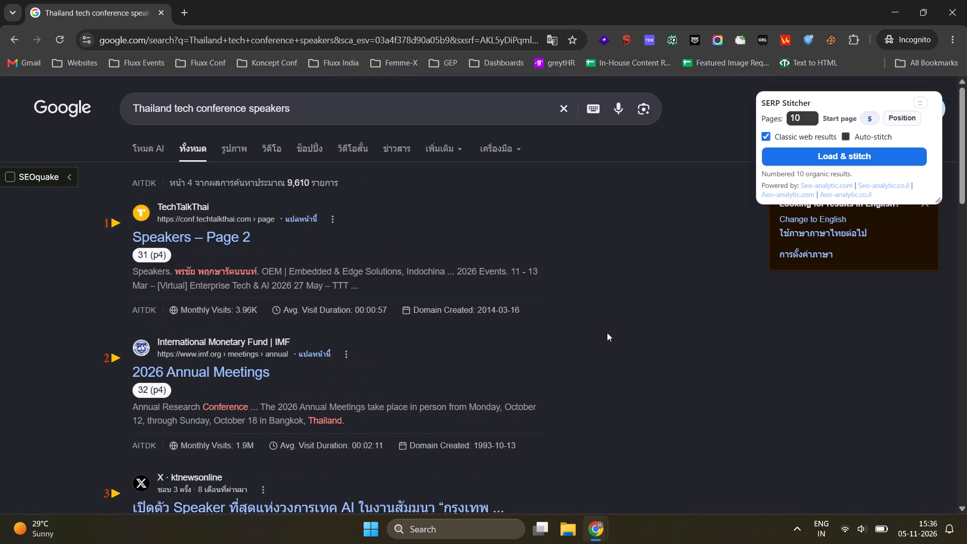
key(ctrl+f)
key(Return)
key(Return)
scroll(607, 332, down, 6)
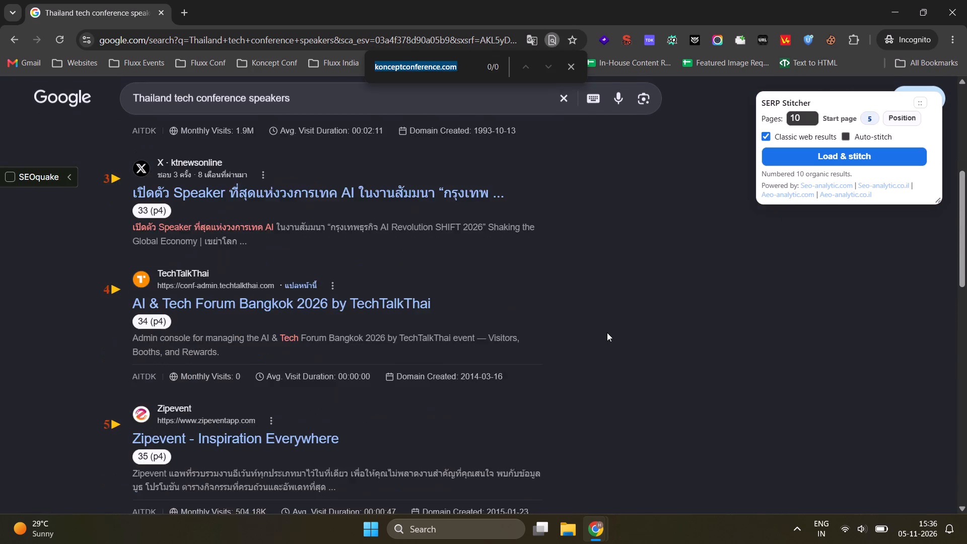
scroll(607, 332, down, 16)
Open page 5 of the "Thailand tech conference speakers" results, look through it and search it for konceptconference.com.
click(453, 424)
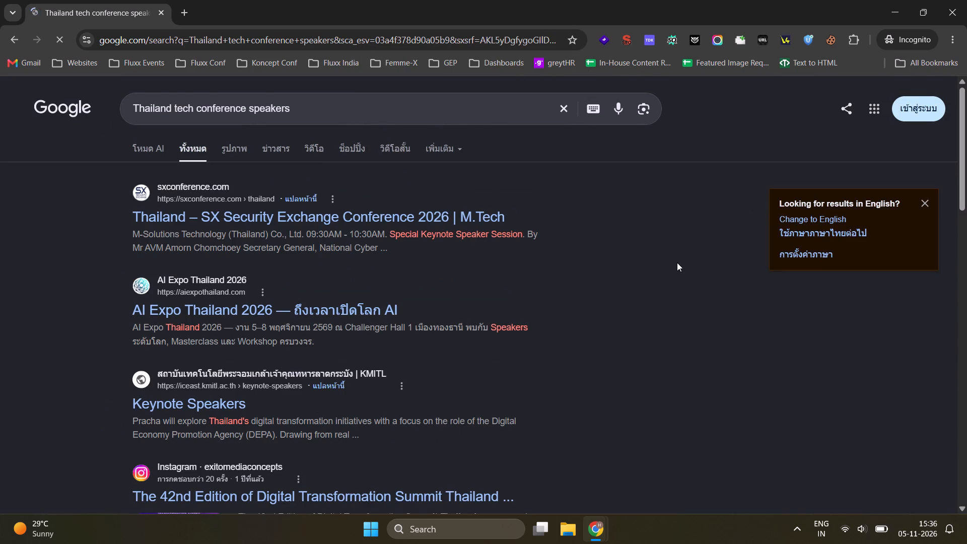
scroll(676, 270, down, 3)
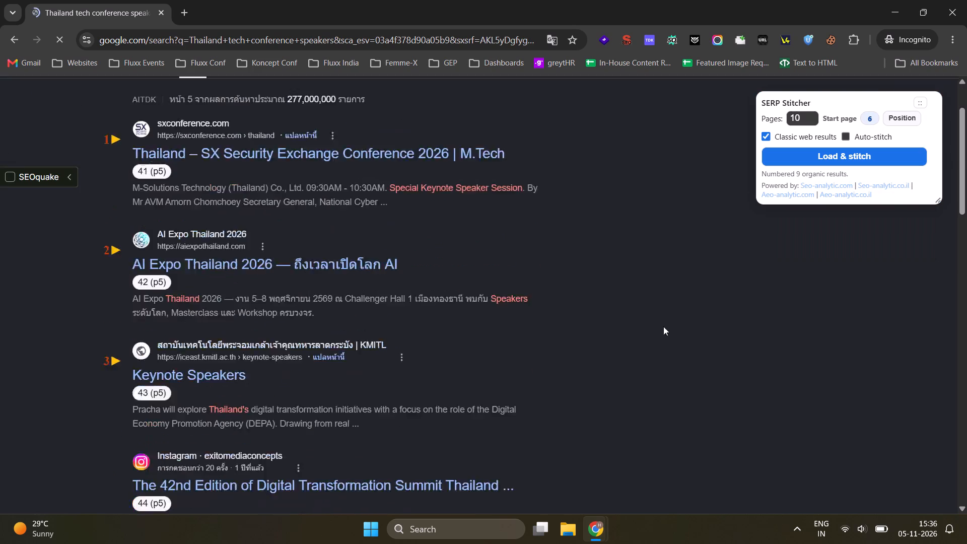
scroll(663, 326, down, 18)
scroll(643, 327, down, 4)
key(ctrl+f)
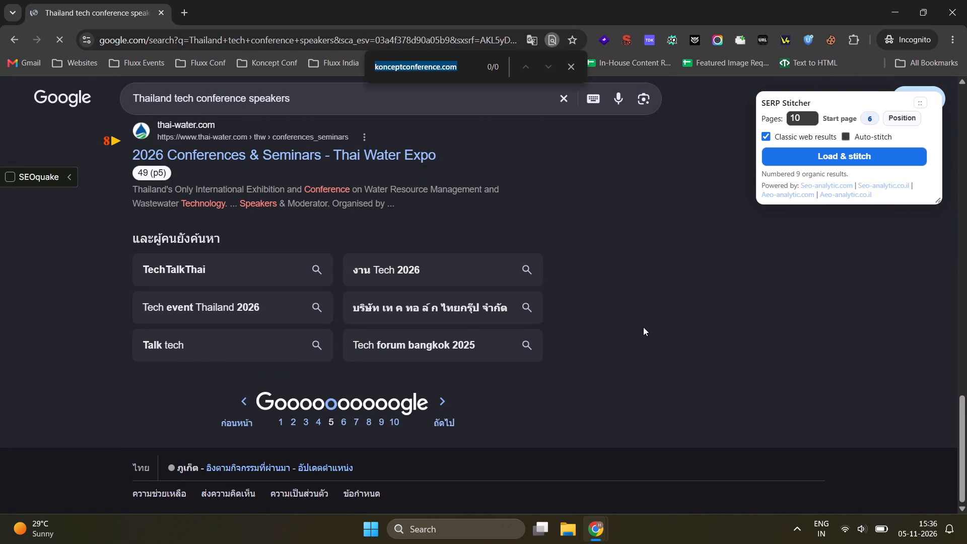
key(Return)
key(Return)
Open page 6 of the "Thailand tech conference speakers" results and search it for konceptconference.com.
click(446, 421)
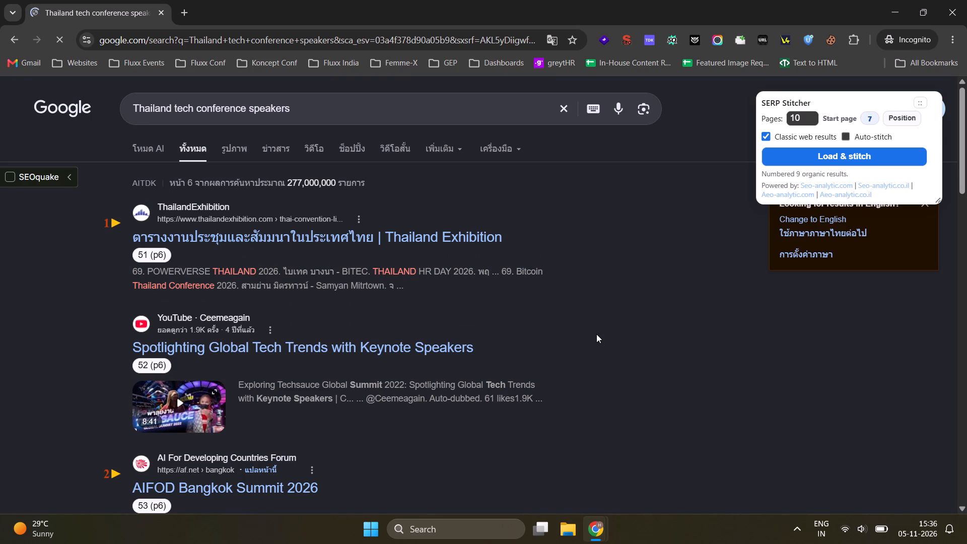
key(ctrl+f)
key(Return)
key(Return)
scroll(596, 334, down, 14)
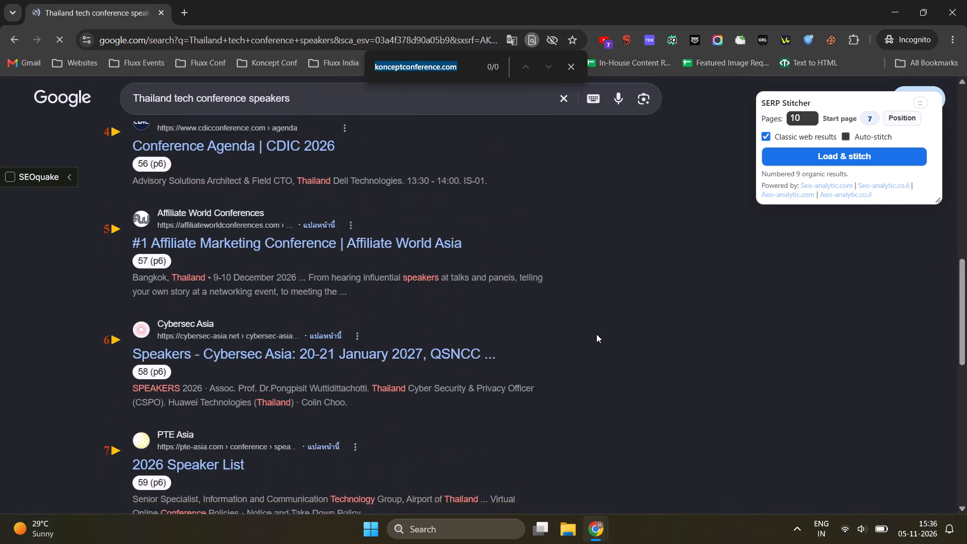
scroll(596, 334, down, 20)
scroll(596, 334, down, 11)
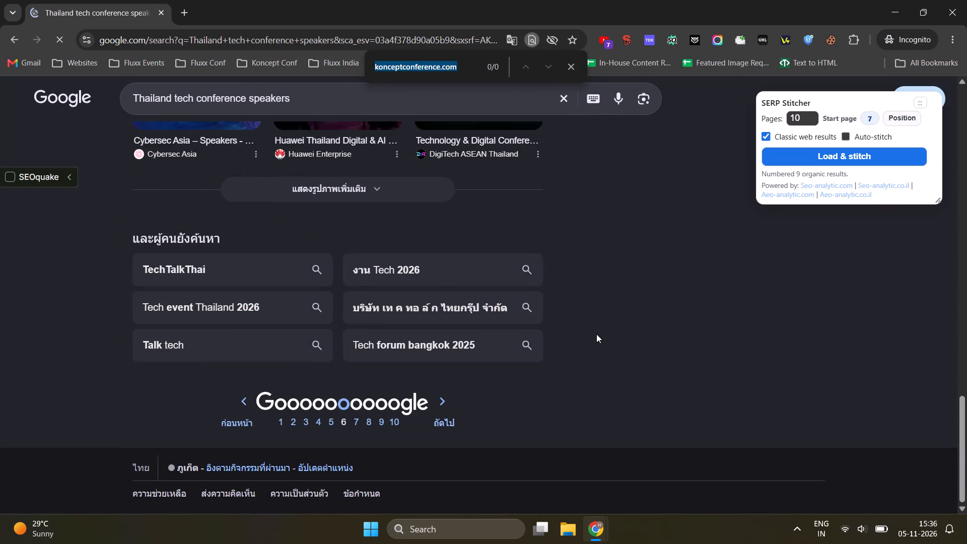
Open page 7 of the "Thailand tech conference speakers" results and search it for konceptconference.com.
click(449, 422)
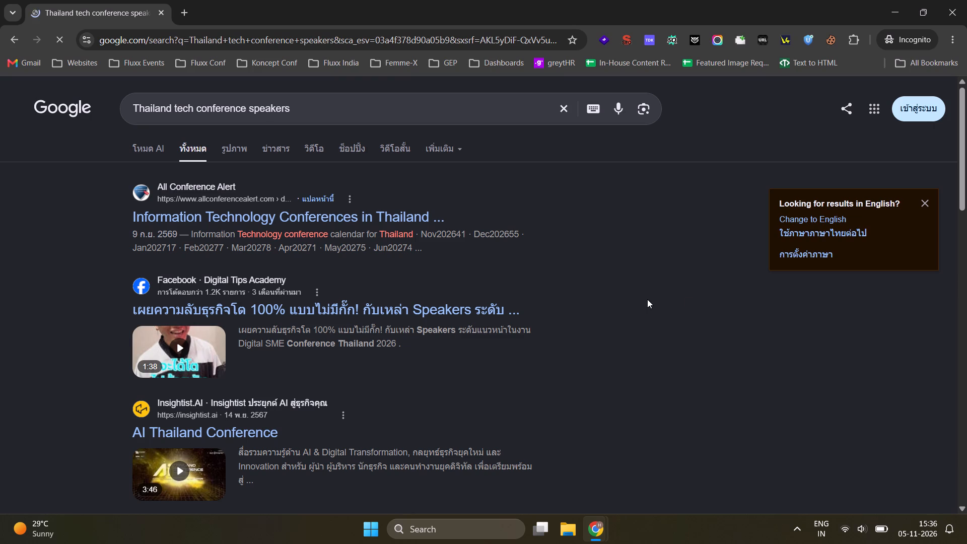
scroll(689, 299, down, 20)
scroll(689, 299, down, 1)
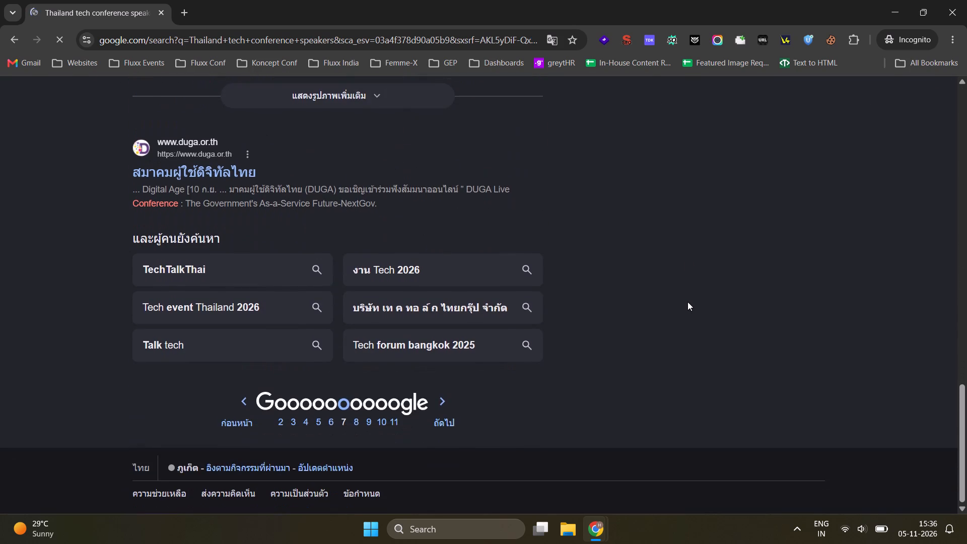
key(ctrl+f)
key(Return)
key(Return)
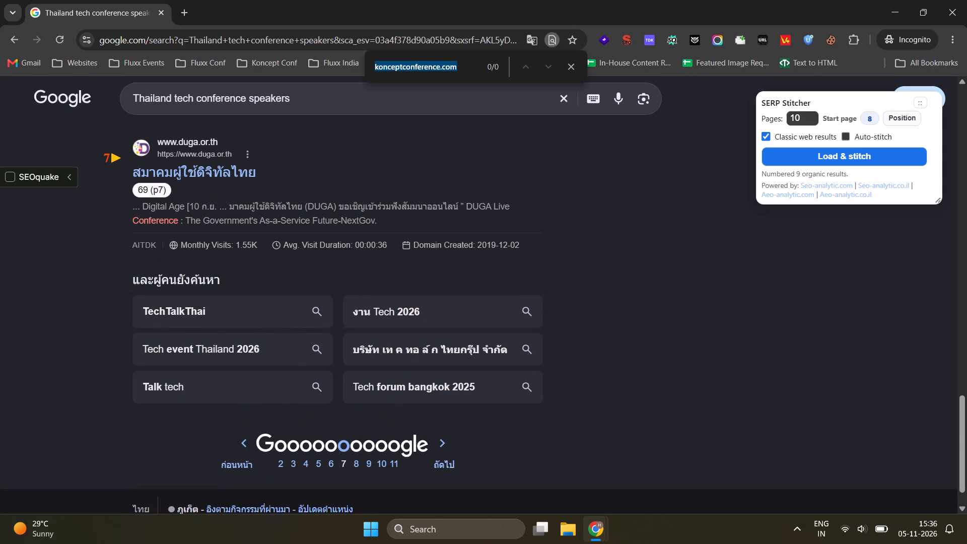
scroll(687, 302, down, 14)
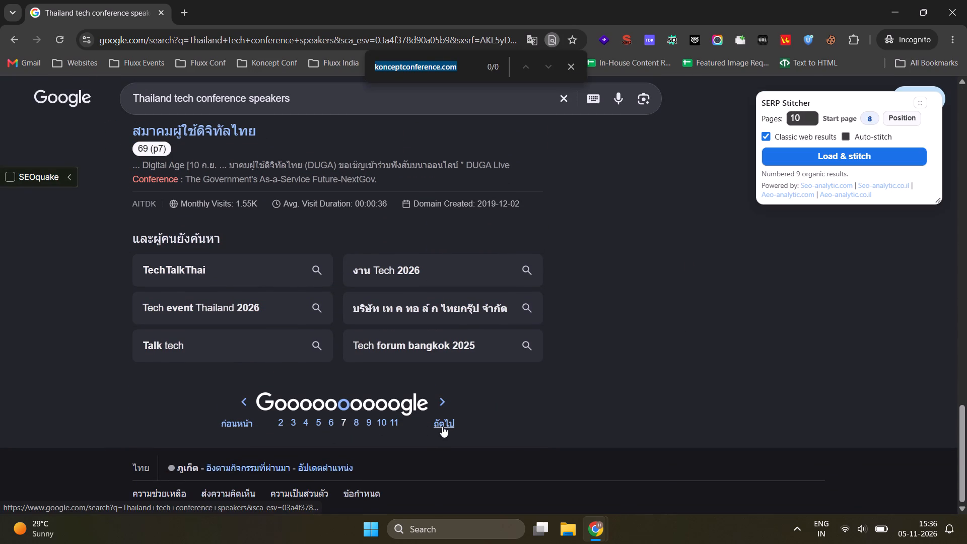
Open page 8 of the "Thailand tech conference speakers" results, look through it and search it for konceptconference.com.
click(442, 426)
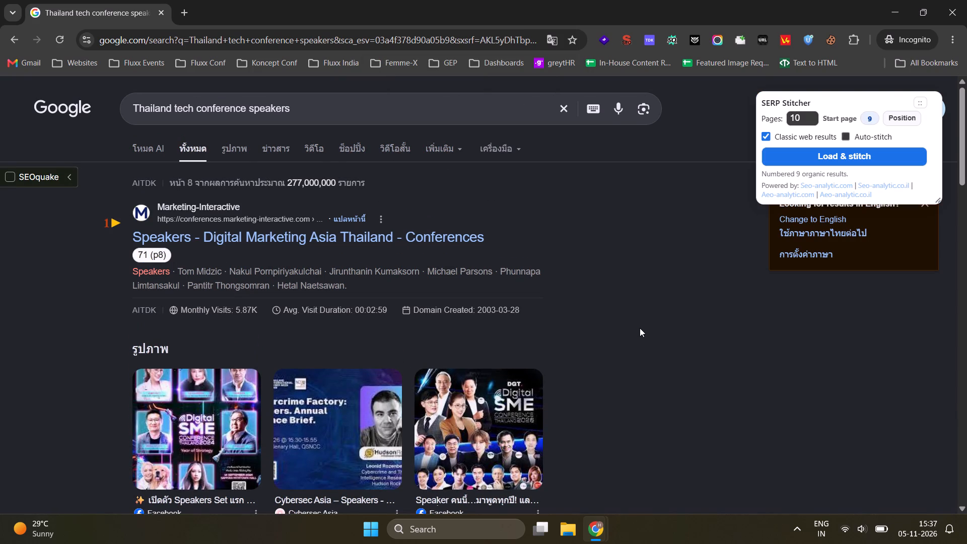
scroll(640, 328, down, 10)
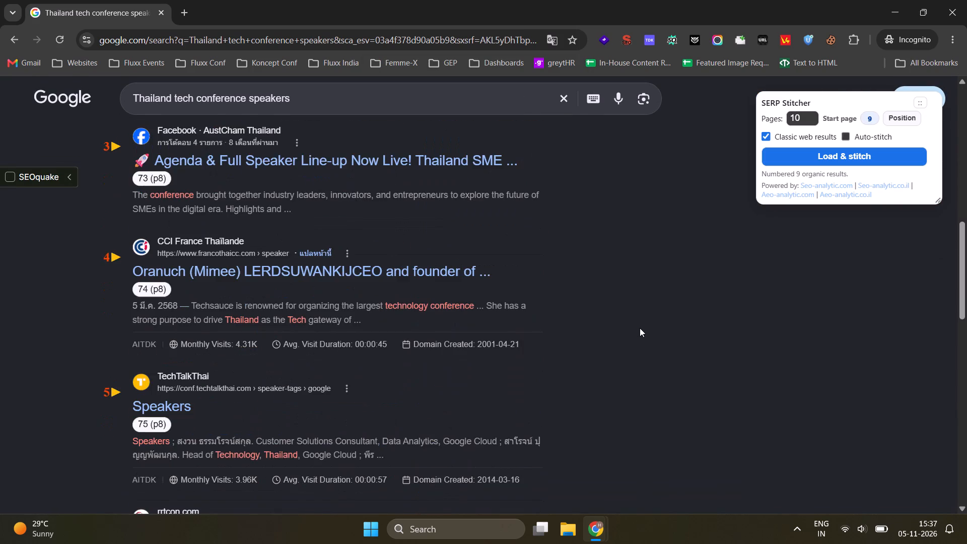
scroll(640, 328, down, 5)
scroll(640, 328, down, 16)
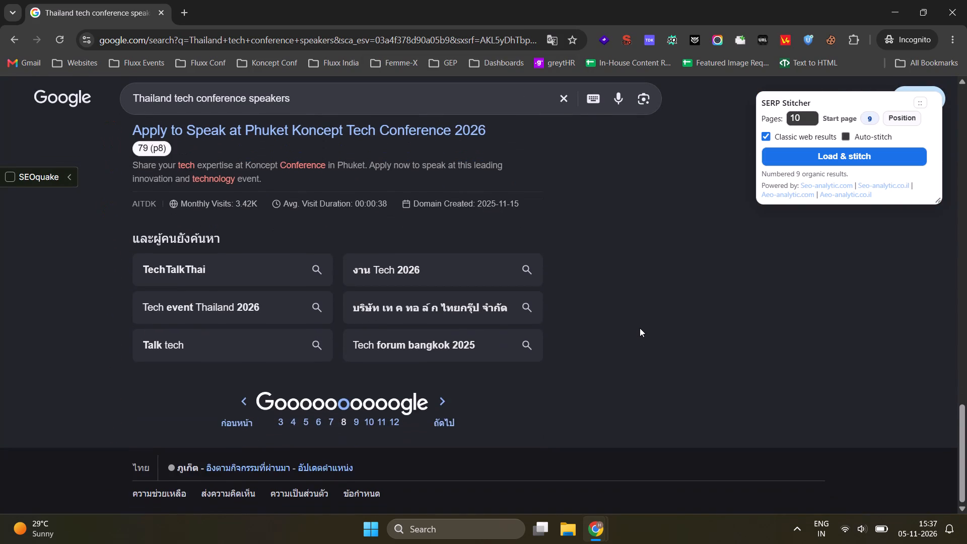
scroll(640, 328, up, 2)
key(ctrl+f)
key(Return)
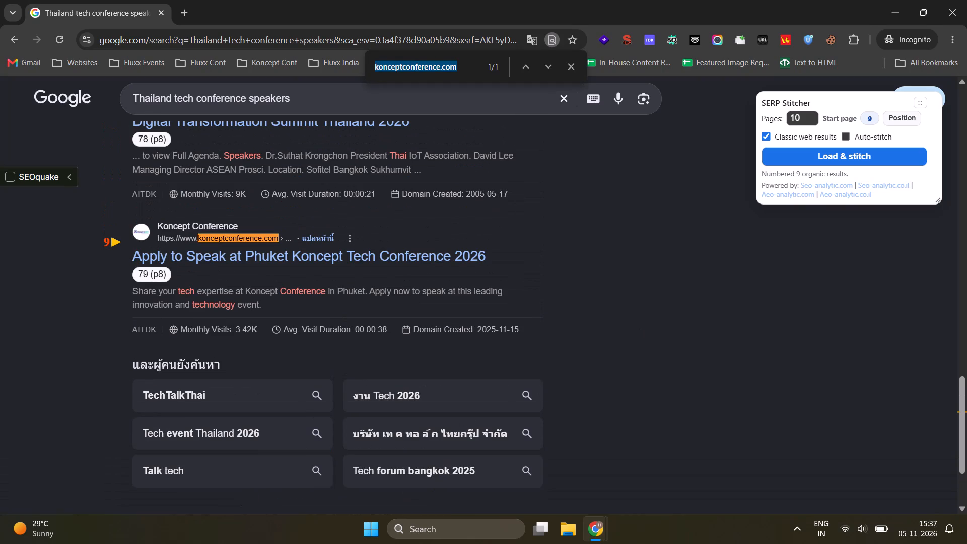
Switch to the Rankings sheet and enter 79 in column C for the keyword "Thailand tech conference speakers".
key(alt+Tab)
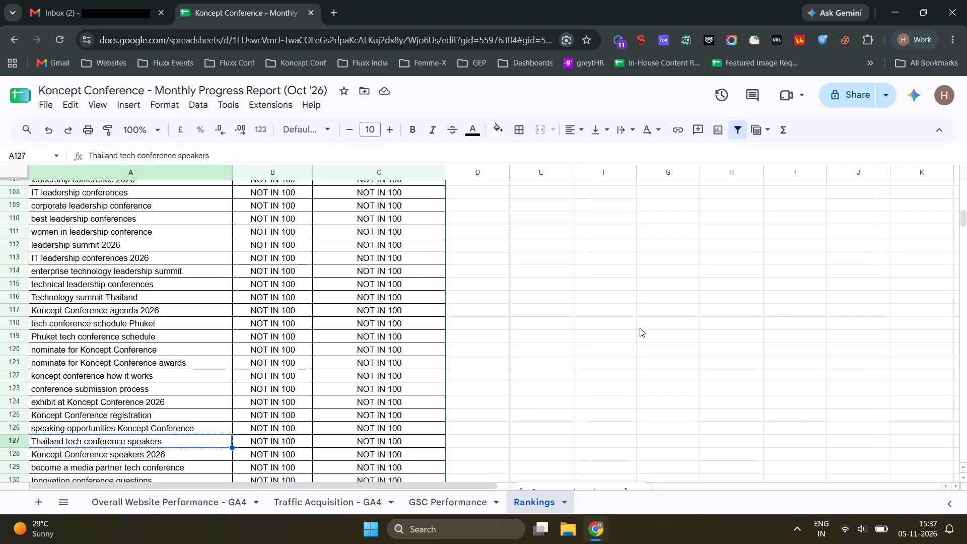
click(411, 441)
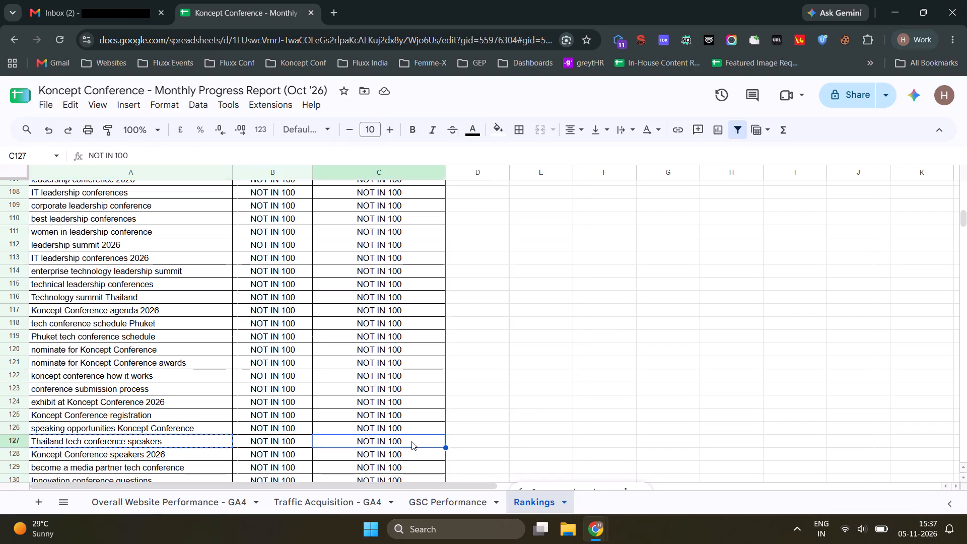
text(79)
key(Return)
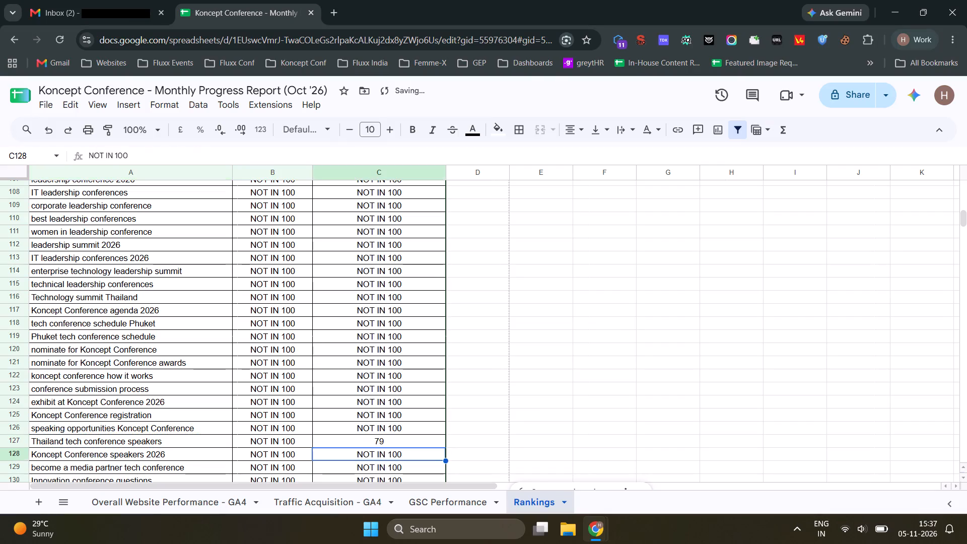
Copy the next keyword, "Koncept Conference speakers 2026", from the Rankings sheet and run a Google search for it.
key(Left)
key(Left)
key(ctrl+c)
key(alt+Tab)
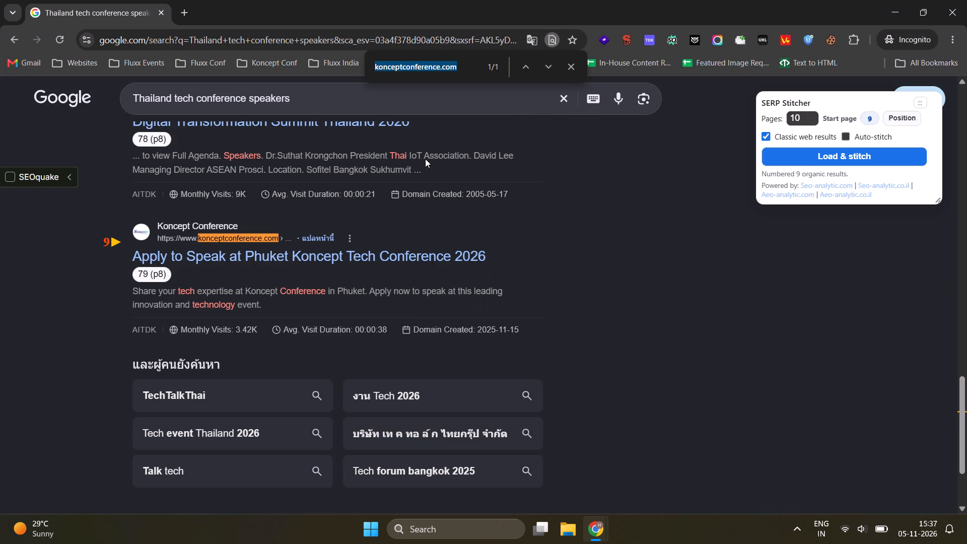
click(567, 98)
key(ctrl+v)
key(ctrl+Return)
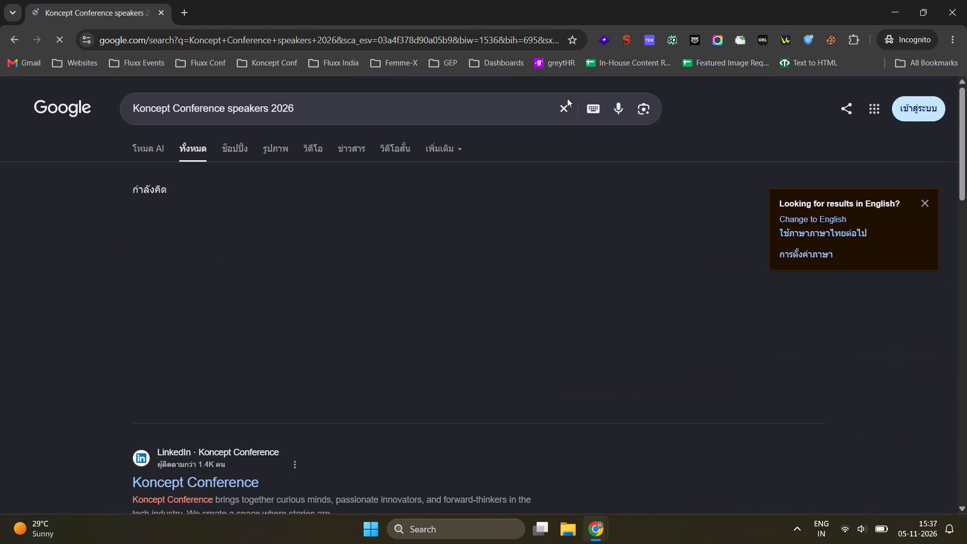
Look through page 1 of the "Koncept Conference speakers 2026" results and search it for konceptconference.com.
scroll(518, 235, down, 5)
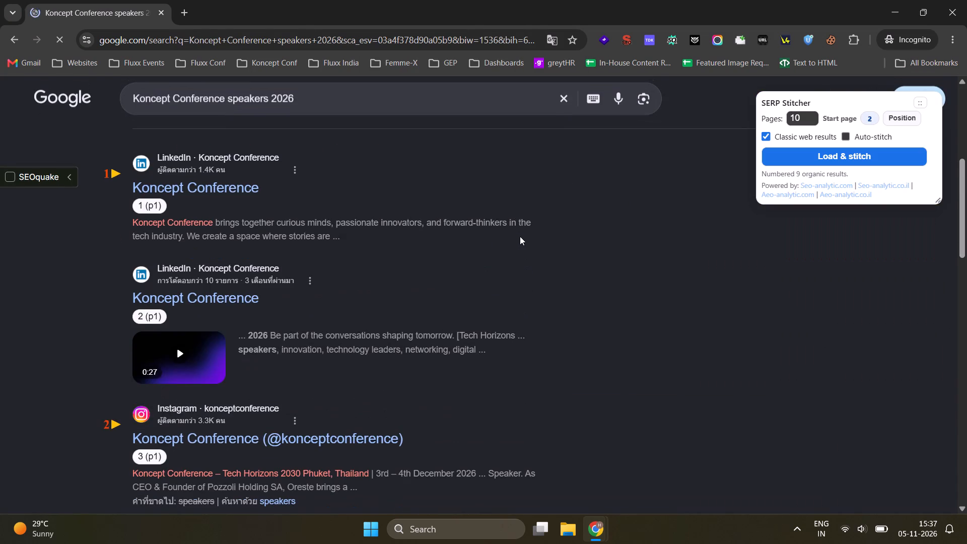
scroll(520, 236, down, 20)
scroll(520, 237, up, 5)
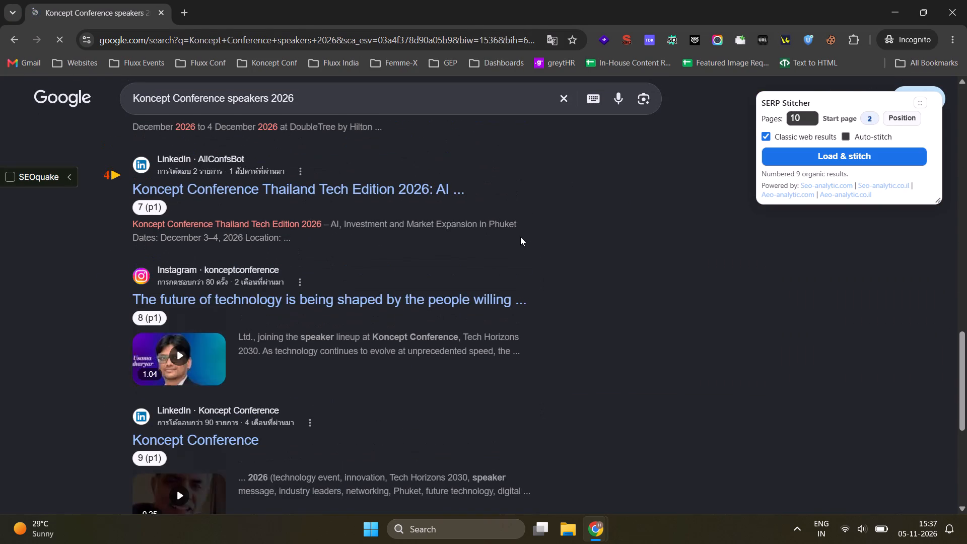
scroll(520, 237, down, 10)
key(ctrl+f)
key(Return)
key(Return)
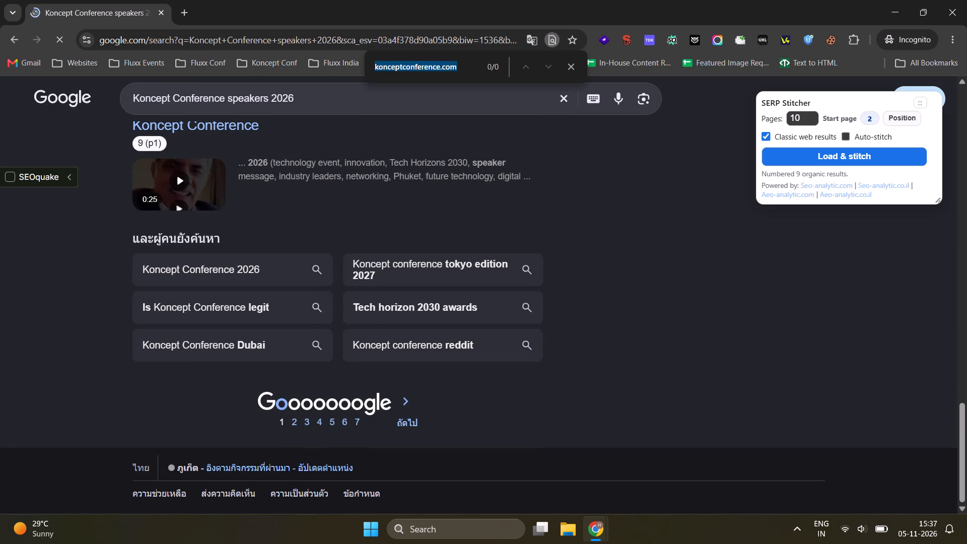
Open page 2 of the "Koncept Conference speakers 2026" results and search it for konceptconference.com.
click(412, 424)
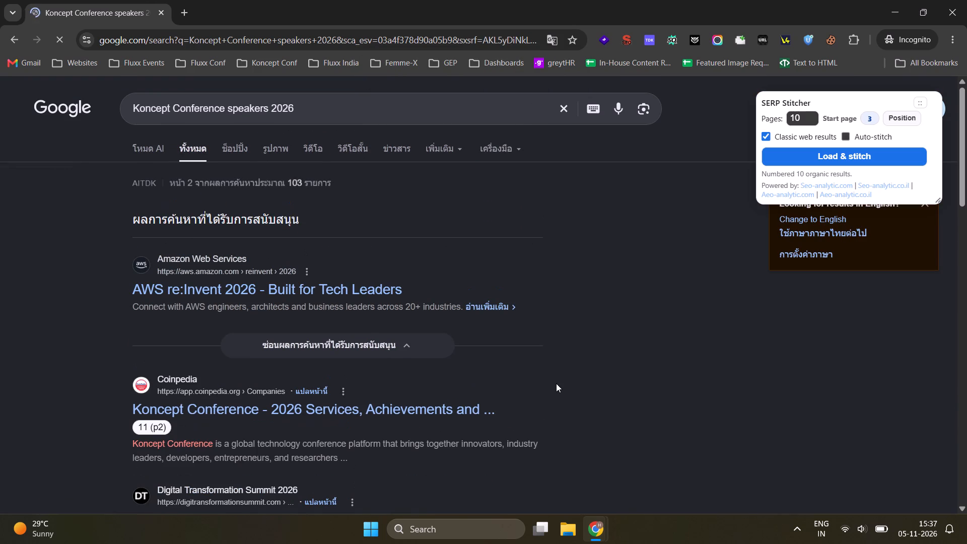
key(ctrl+f)
key(Return)
key(Return)
scroll(556, 383, down, 4)
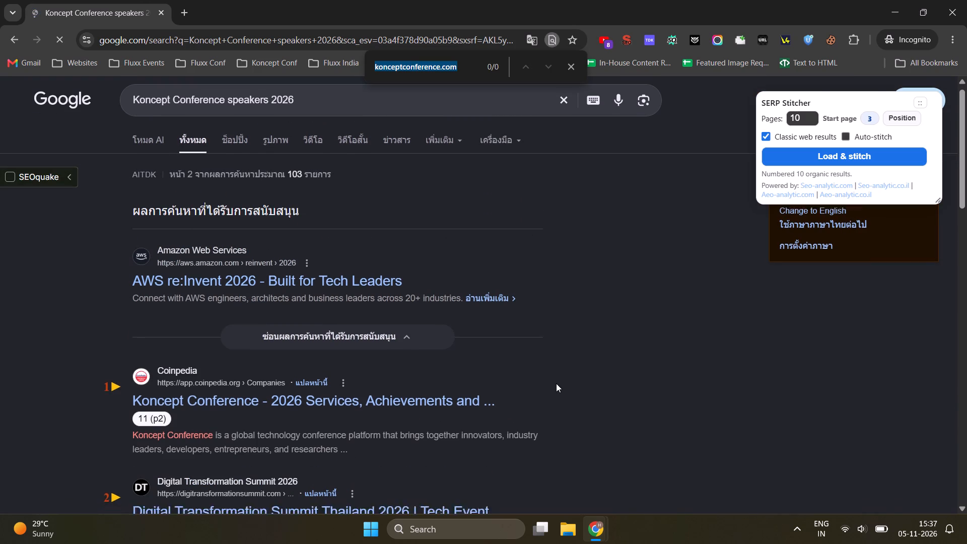
scroll(556, 383, down, 3)
scroll(556, 383, down, 18)
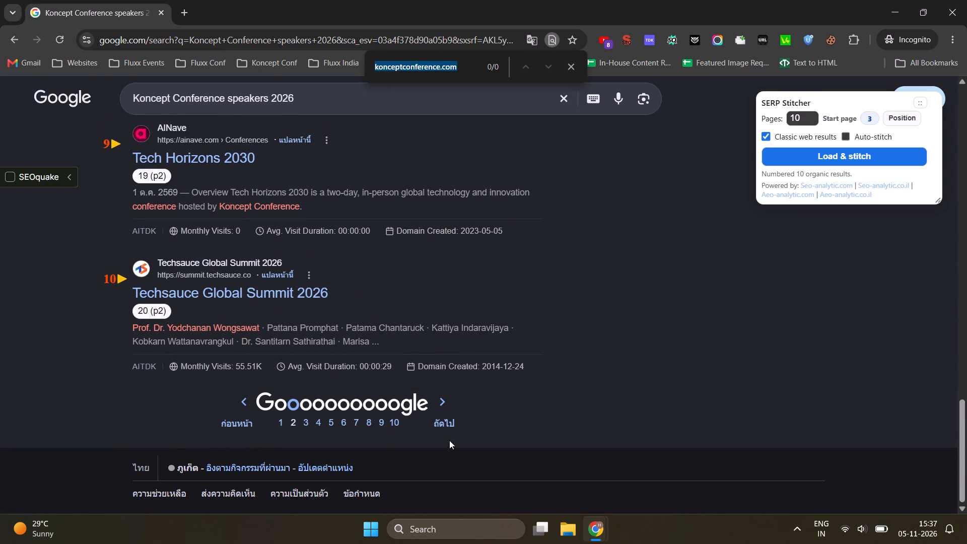
Open page 3 of the "Koncept Conference speakers 2026" results and search it for konceptconference.com.
click(449, 424)
scroll(648, 367, down, 6)
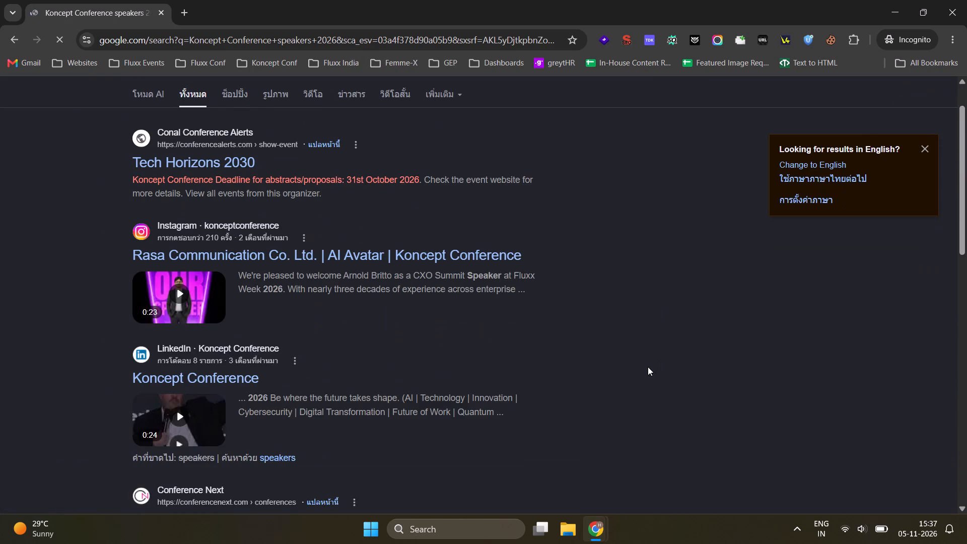
scroll(648, 367, down, 6)
key(ctrl+f)
key(Return)
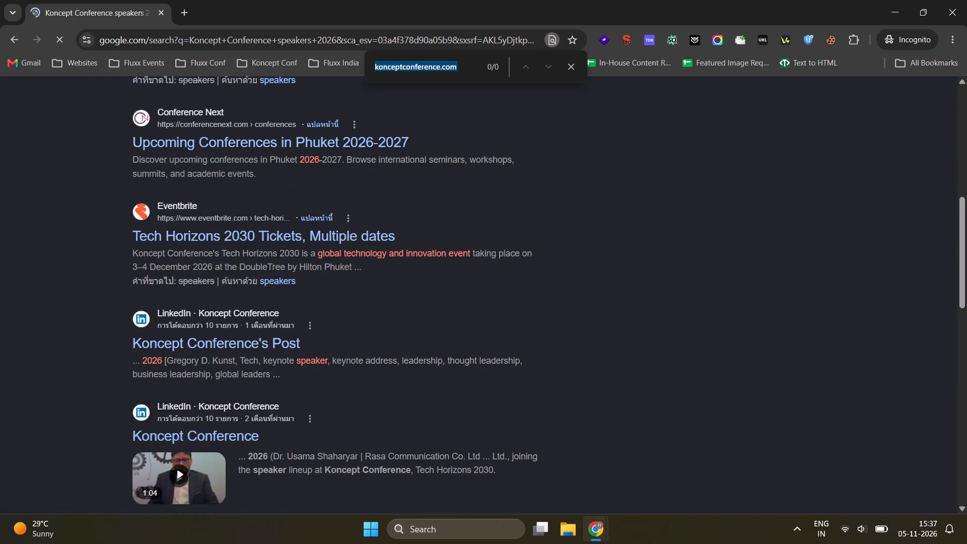
scroll(647, 367, down, 20)
scroll(647, 367, down, 2)
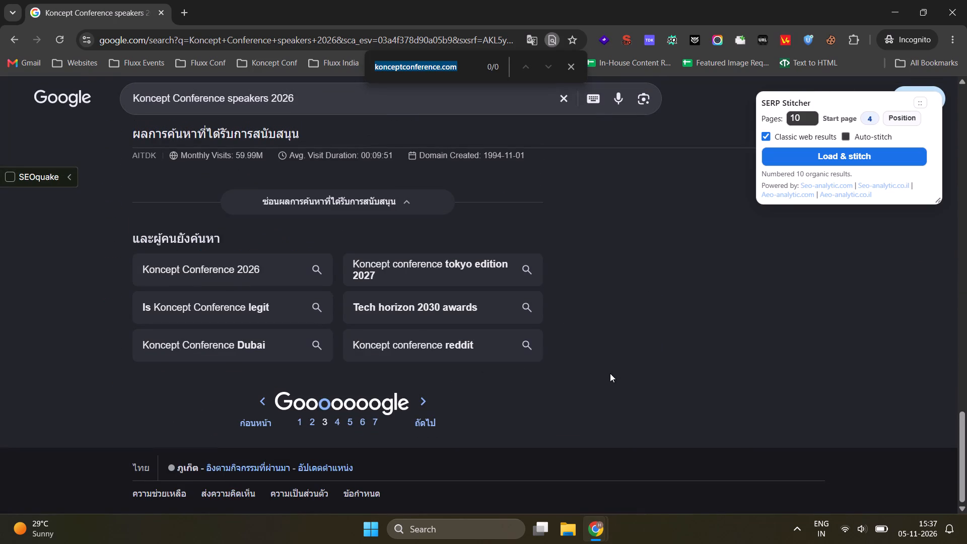
Open page 4 of the "Koncept Conference speakers 2026" results and search it for konceptconference.com.
click(428, 421)
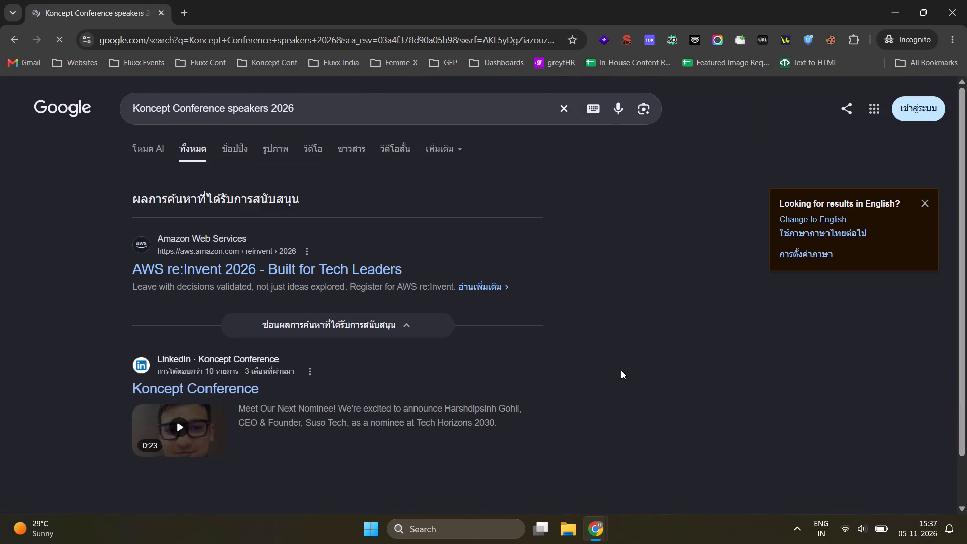
scroll(600, 362, down, 11)
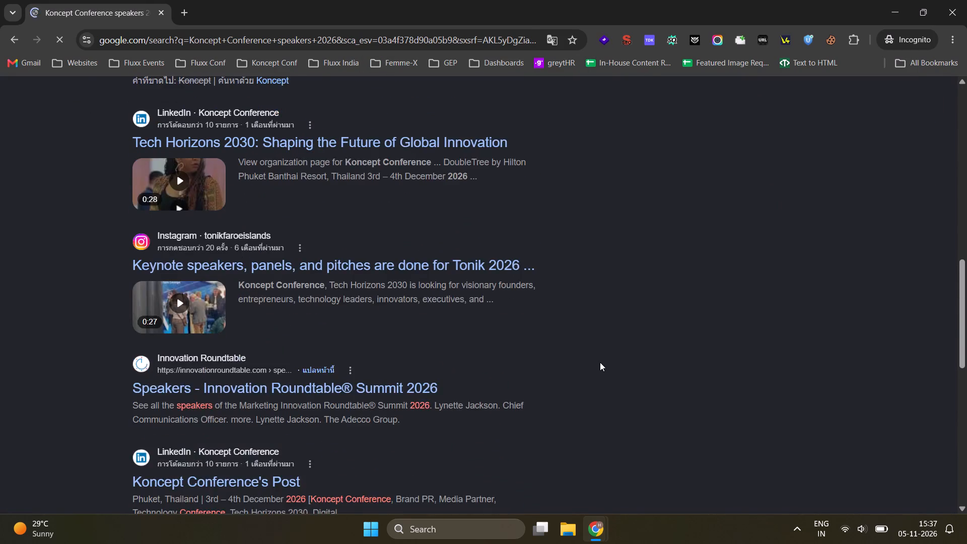
key(ctrl+f)
key(Return)
scroll(600, 362, down, 7)
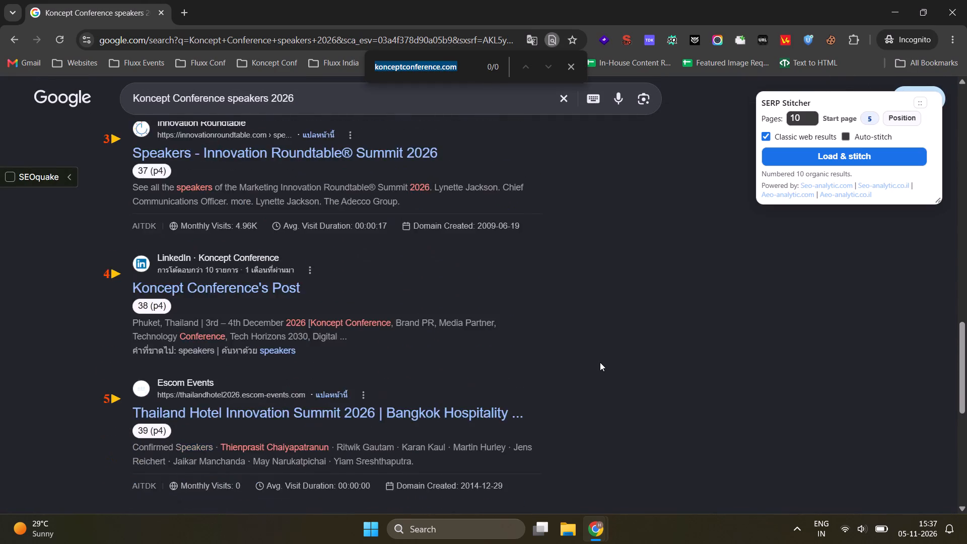
scroll(600, 362, down, 9)
Open page 5 of the "Koncept Conference speakers 2026" results and search it for konceptconference.com.
click(421, 421)
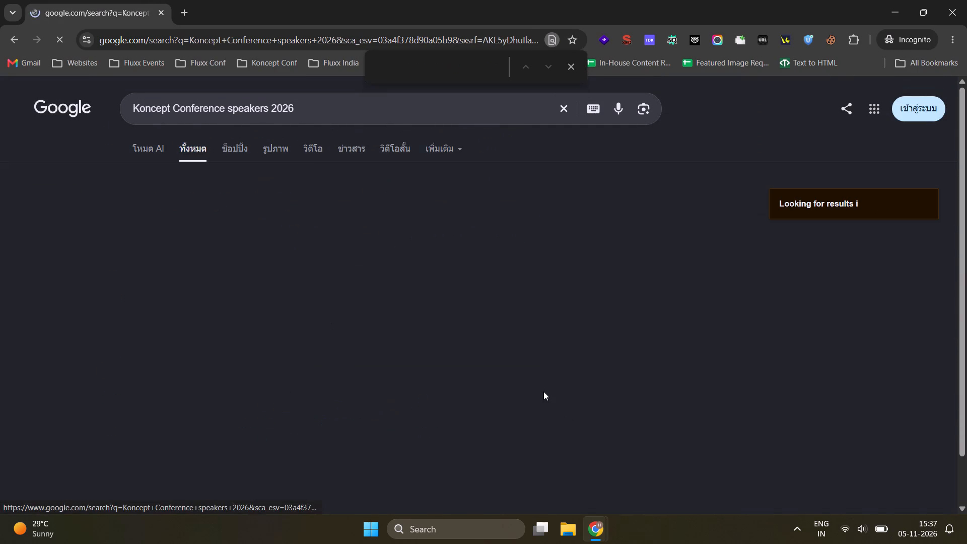
scroll(543, 391, down, 11)
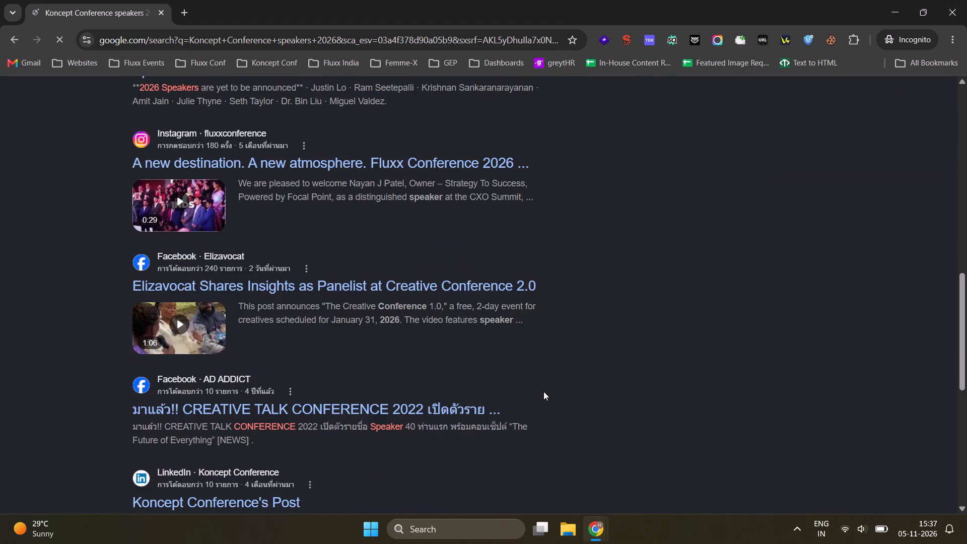
scroll(543, 391, down, 9)
key(ctrl+f)
key(Return)
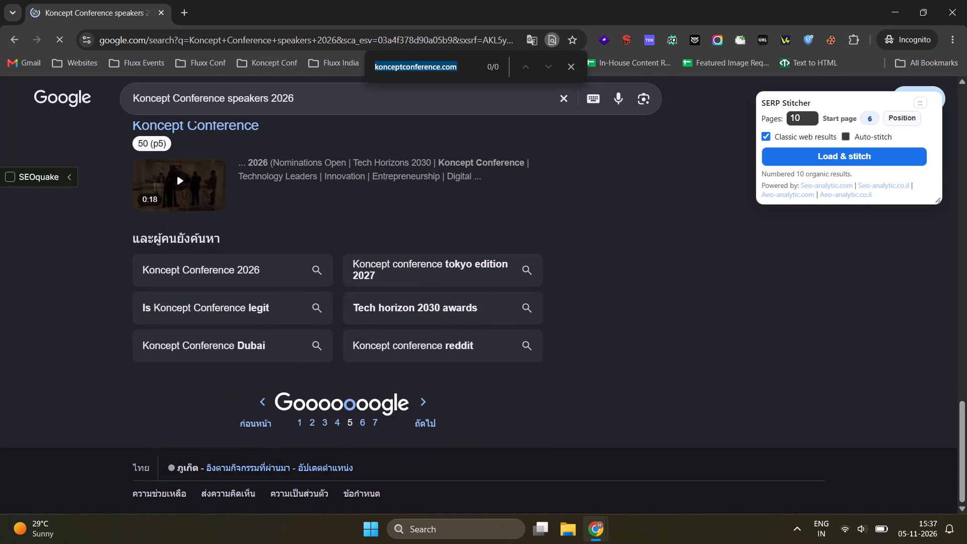
scroll(544, 392, down, 4)
Open page 6 of the "Koncept Conference speakers 2026" results and search it for konceptconference.com.
click(428, 421)
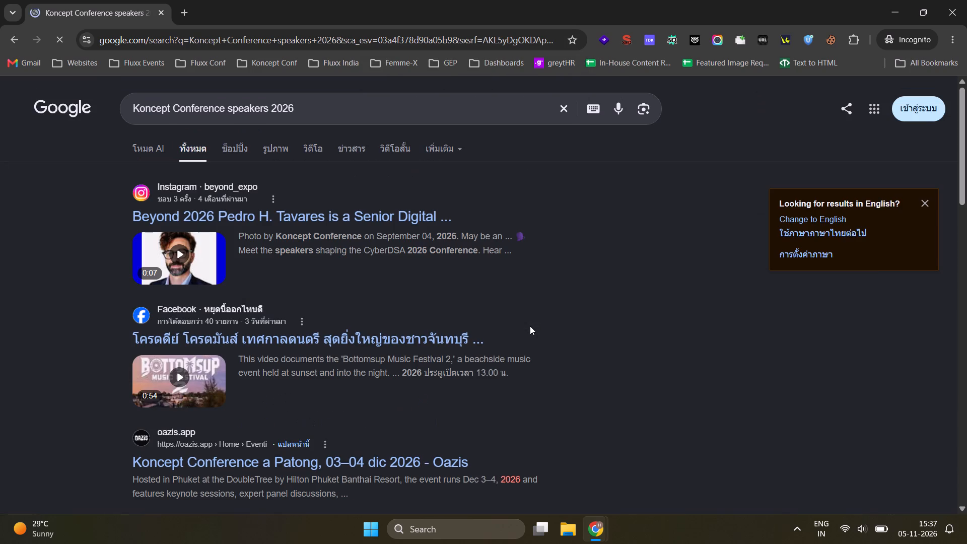
scroll(530, 326, down, 2)
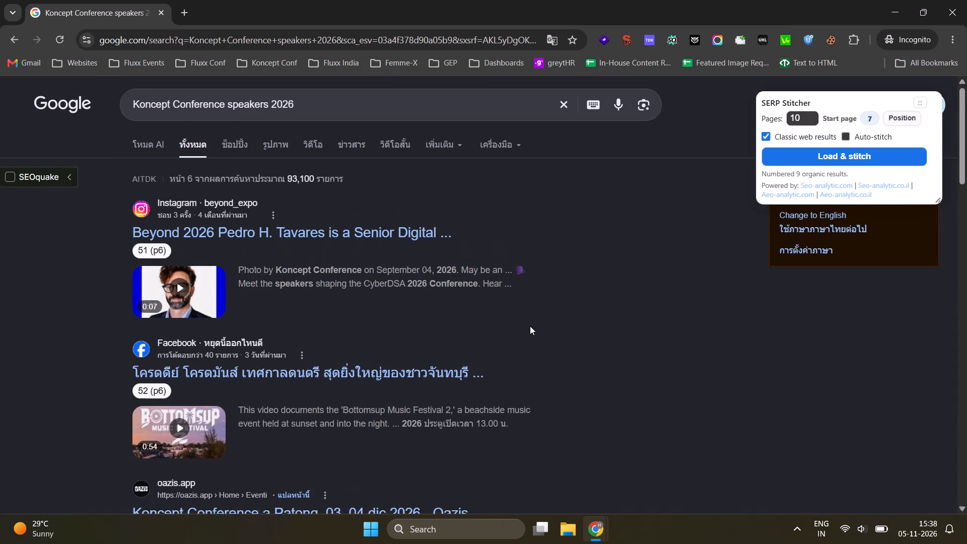
scroll(530, 326, down, 14)
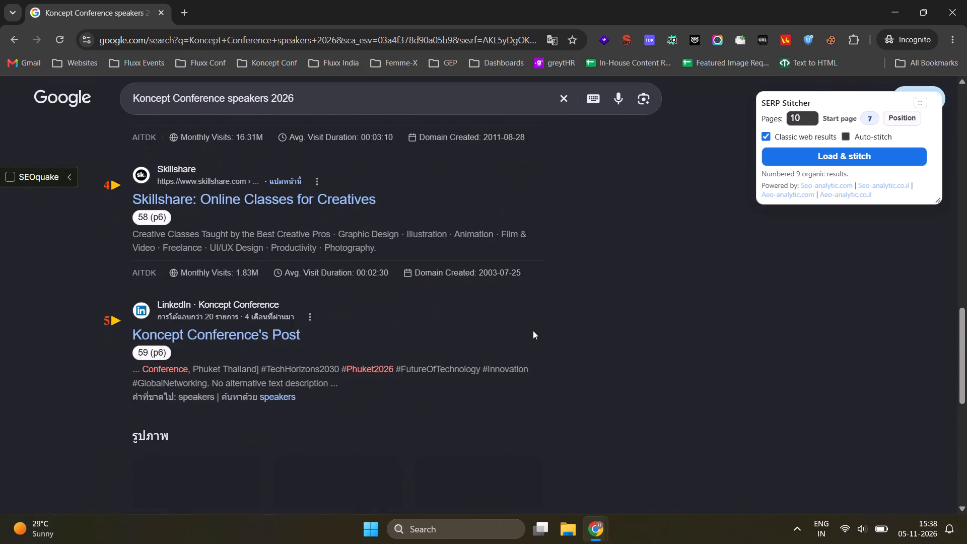
scroll(533, 330, down, 5)
key(ctrl+f)
key(Return)
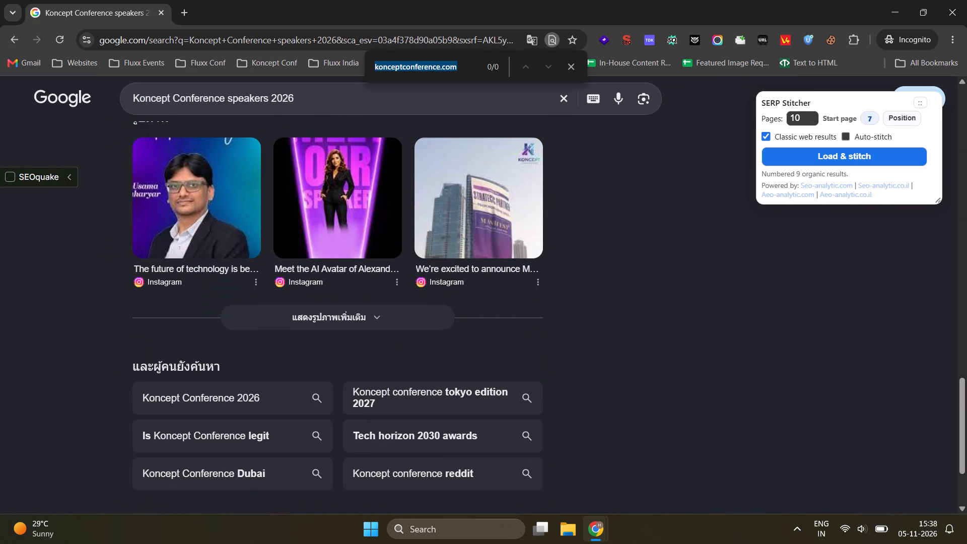
scroll(533, 330, down, 4)
Open page 7 of the "Koncept Conference speakers 2026" results and search it for konceptconference.com.
click(428, 424)
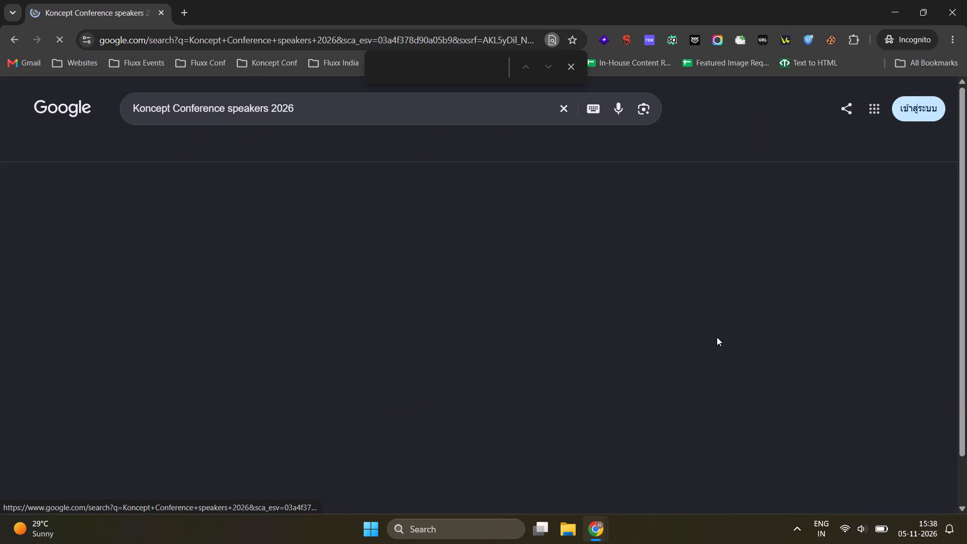
scroll(484, 337, down, 10)
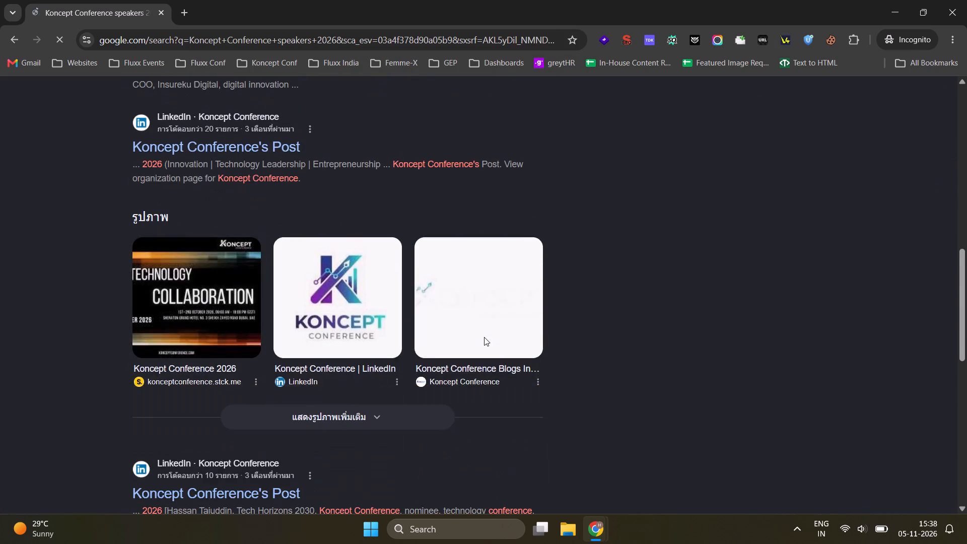
scroll(484, 337, down, 16)
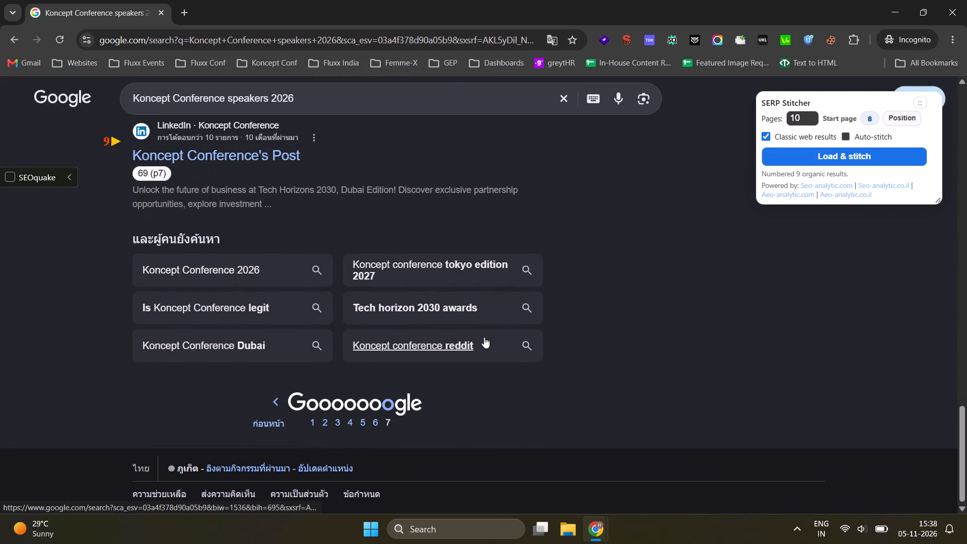
key(ctrl+f)
key(Return)
scroll(418, 361, down, 4)
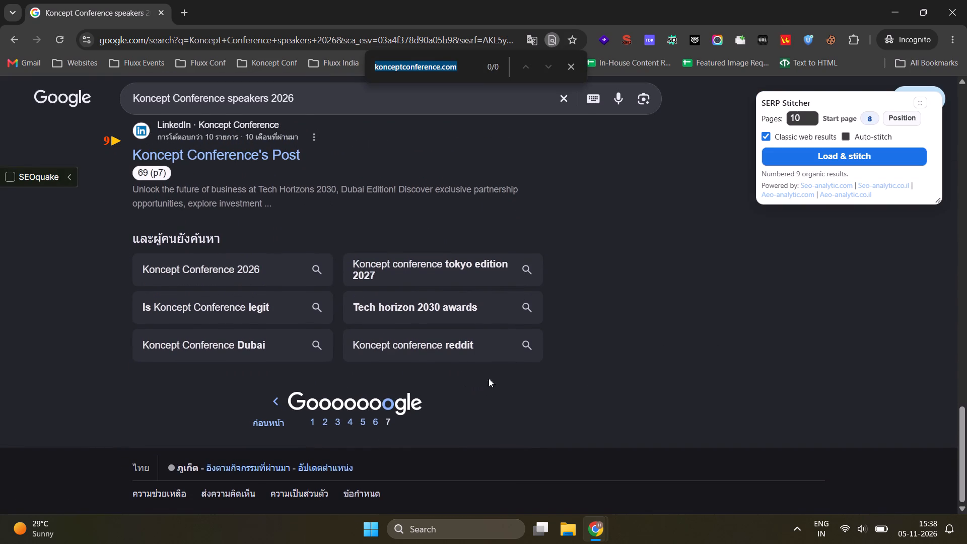
Copy the next keyword, "become a media partner tech conference", from the Rankings sheet and run a Google search for it.
key(alt+Tab)
key(Down)
key(ctrl+c)
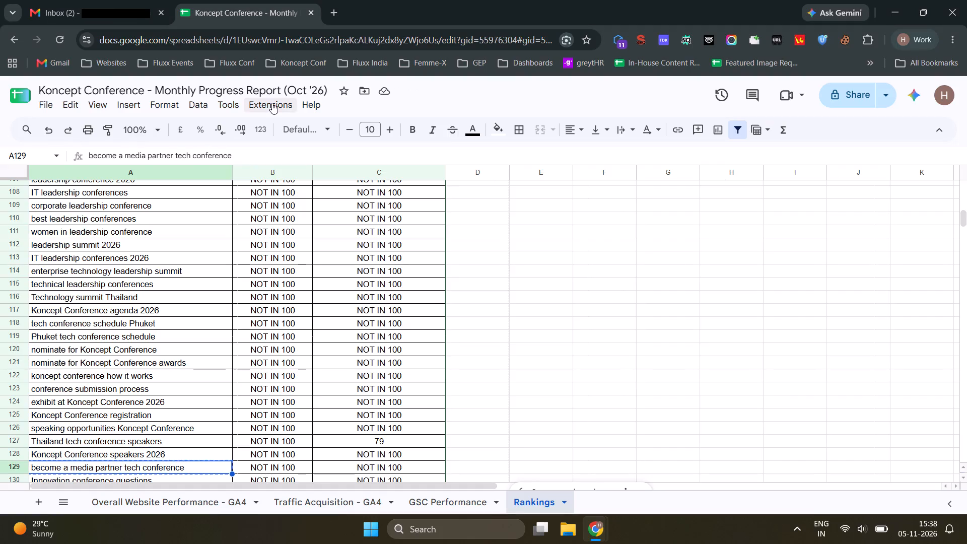
key(alt+Tab)
click(562, 103)
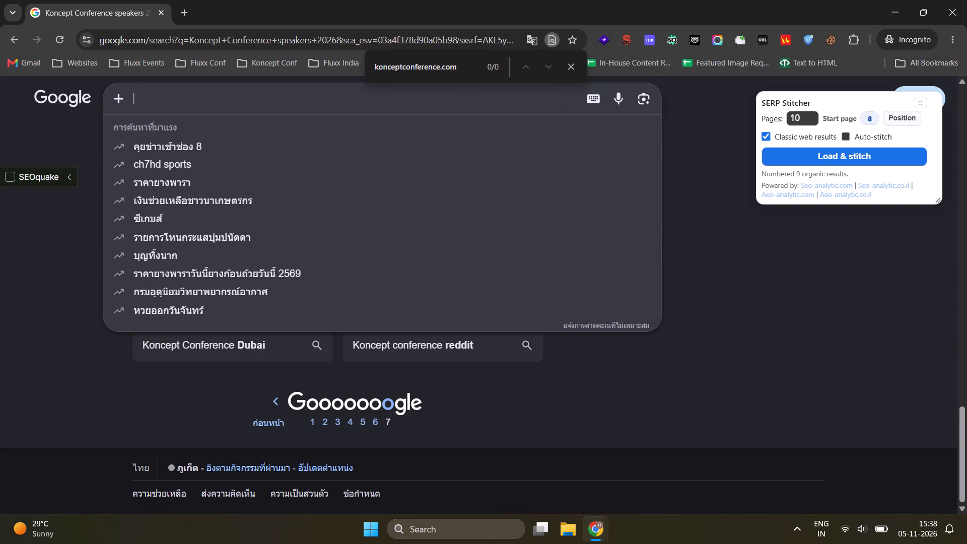
key(ctrl+v)
key(Return)
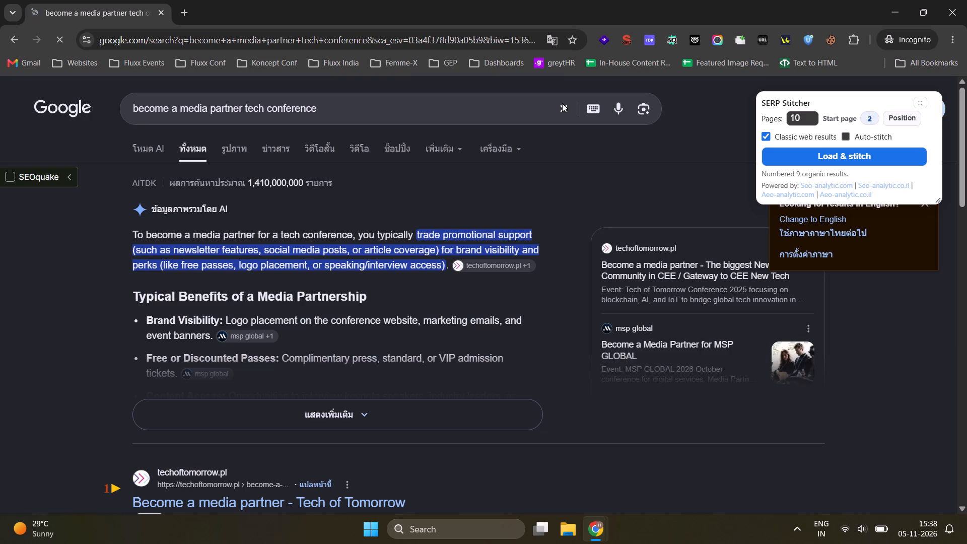
Search page 1 of the "become a media partner tech conference" results for konceptconference.com.
key(ctrl+f)
key(Return)
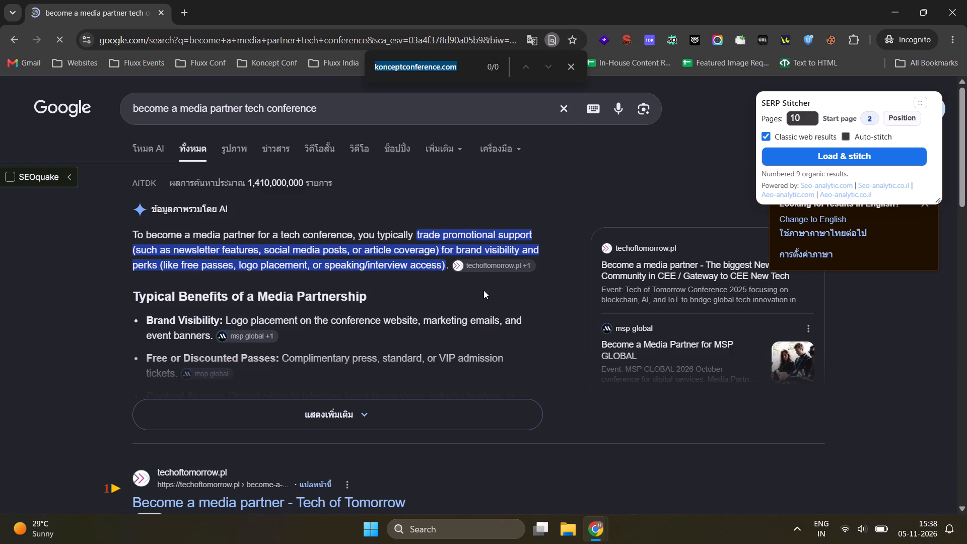
scroll(482, 291, down, 12)
scroll(481, 295, down, 12)
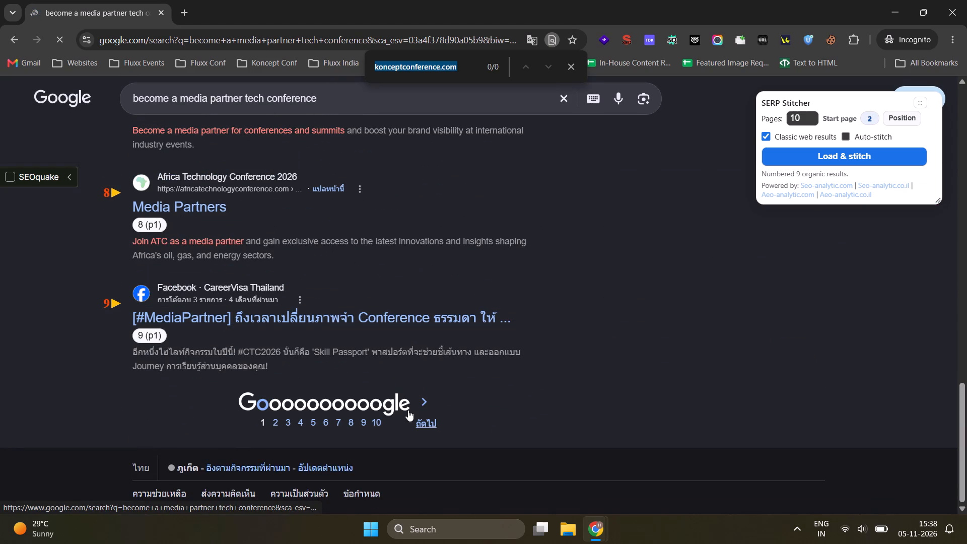
Open page 2 of the "become a media partner tech conference" results and search it for konceptconference.com.
click(422, 425)
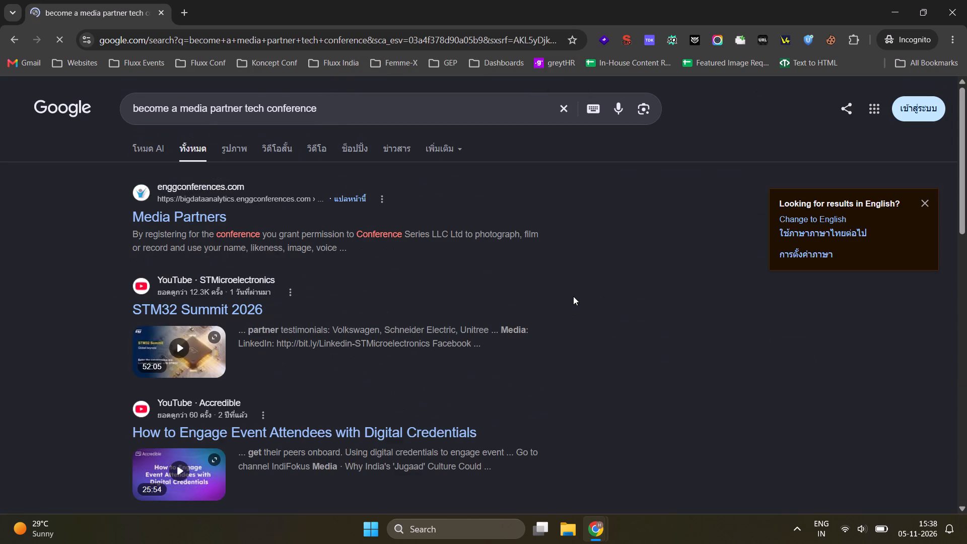
key(ctrl+f)
key(Return)
key(Return)
key(Return)
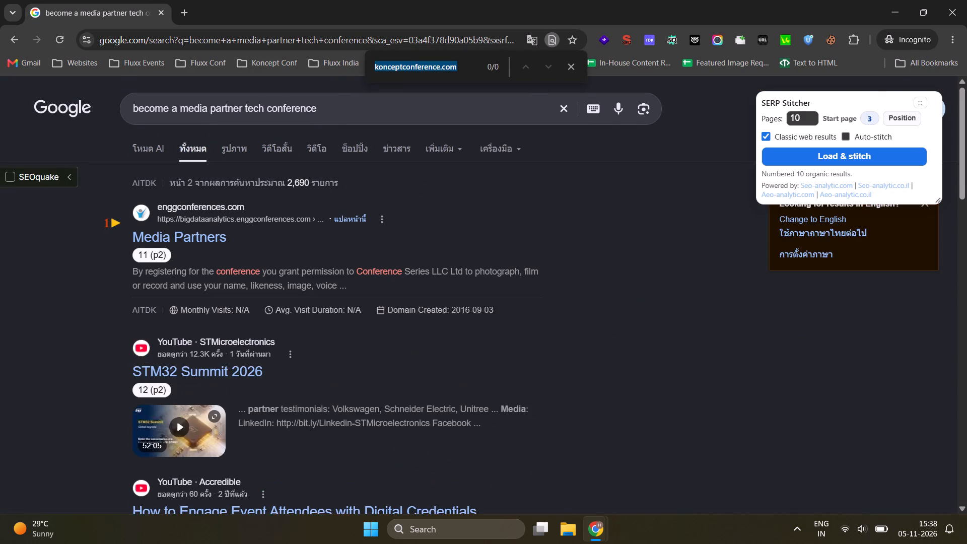
scroll(573, 296, down, 20)
scroll(573, 296, down, 15)
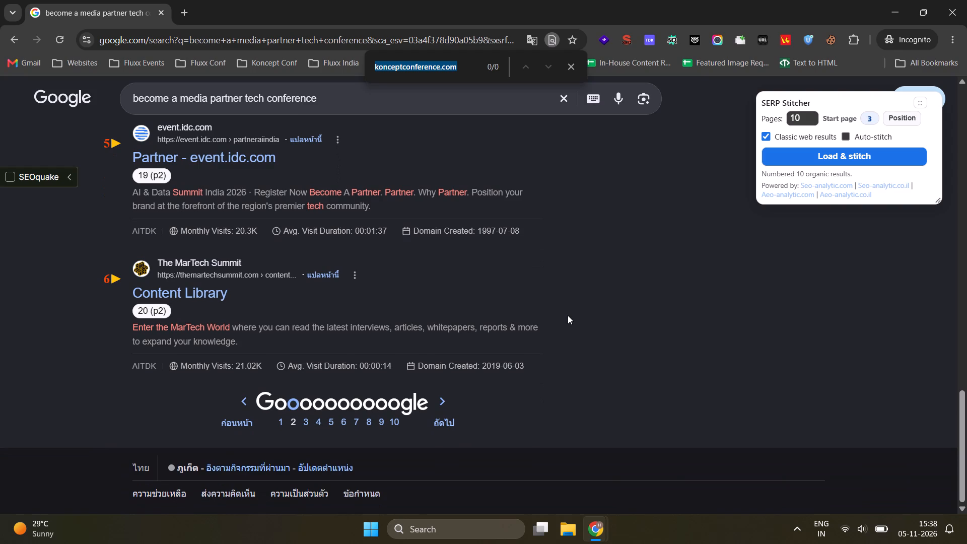
scroll(568, 315, down, 11)
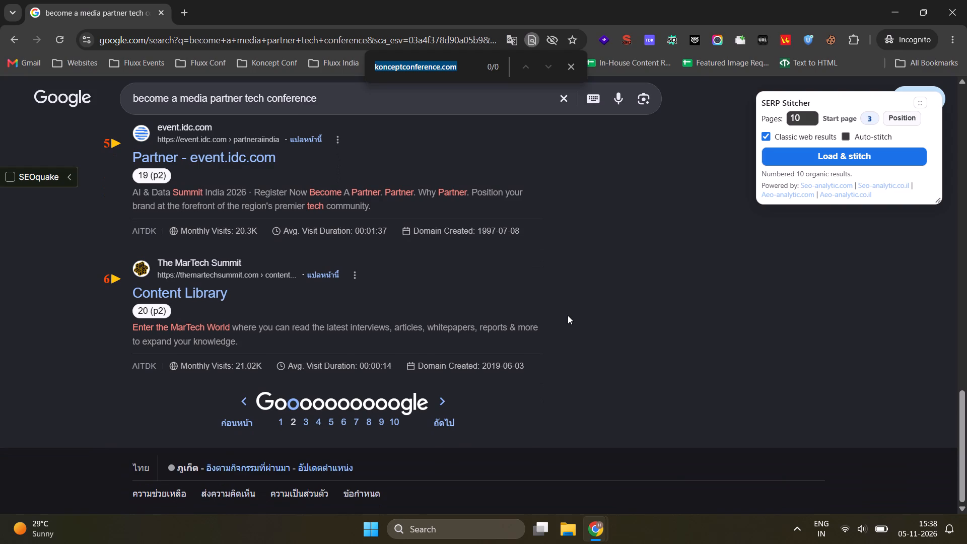
Open page 3 of the "become a media partner tech conference" results and search it for konceptconference.com.
click(443, 419)
key(ctrl+f)
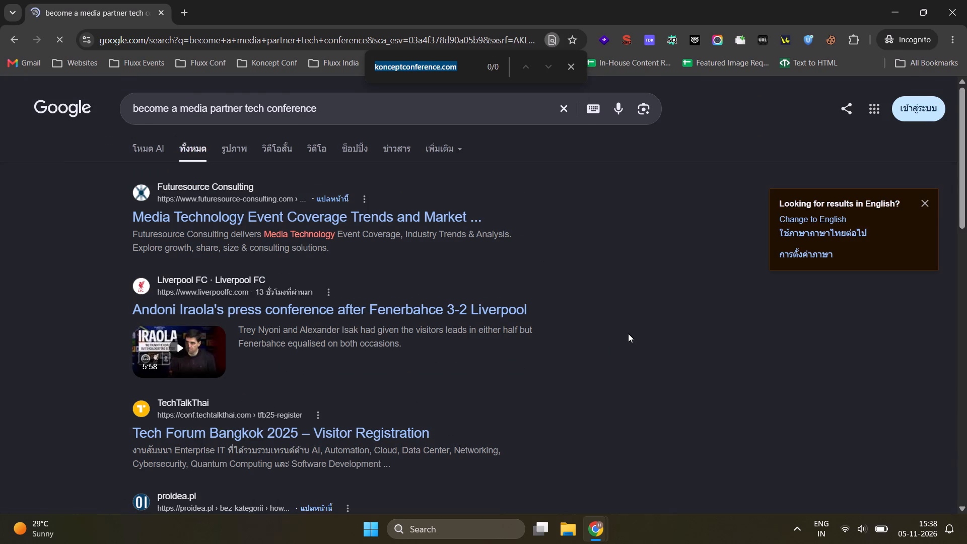
key(Return)
key(Return)
scroll(628, 333, down, 17)
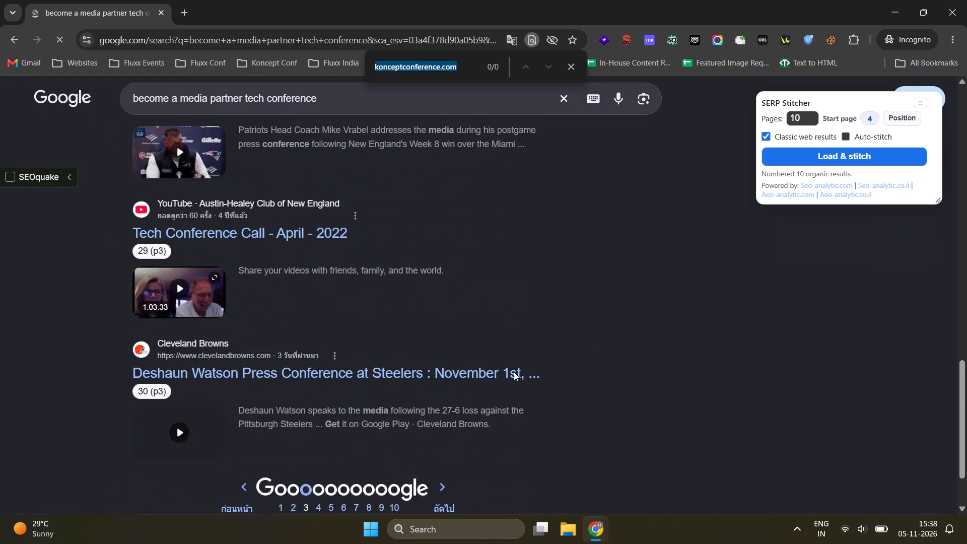
scroll(514, 372, down, 5)
Open page 4 of the "become a media partner tech conference" results and search it for konceptconference.com.
click(448, 426)
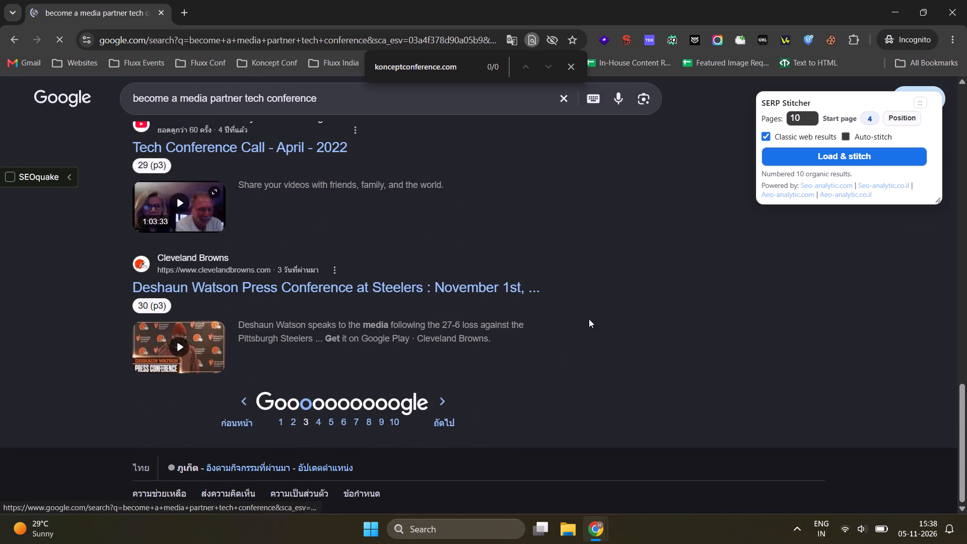
scroll(486, 327, down, 13)
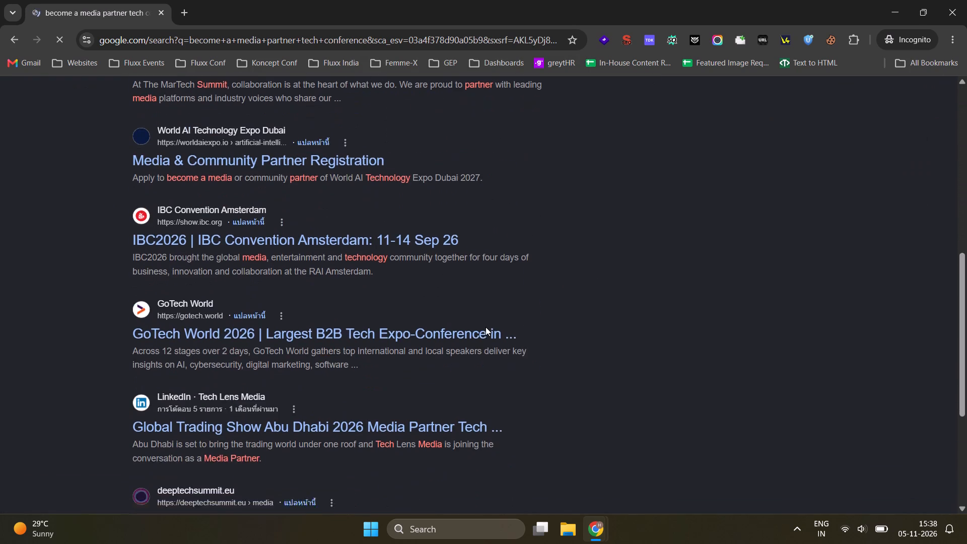
scroll(486, 327, down, 8)
key(ctrl+f)
key(Return)
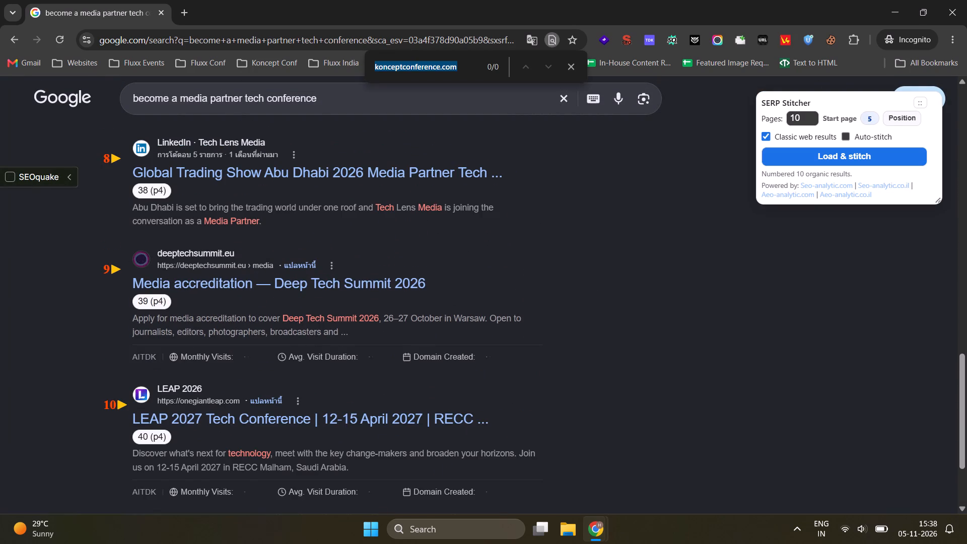
scroll(484, 327, down, 5)
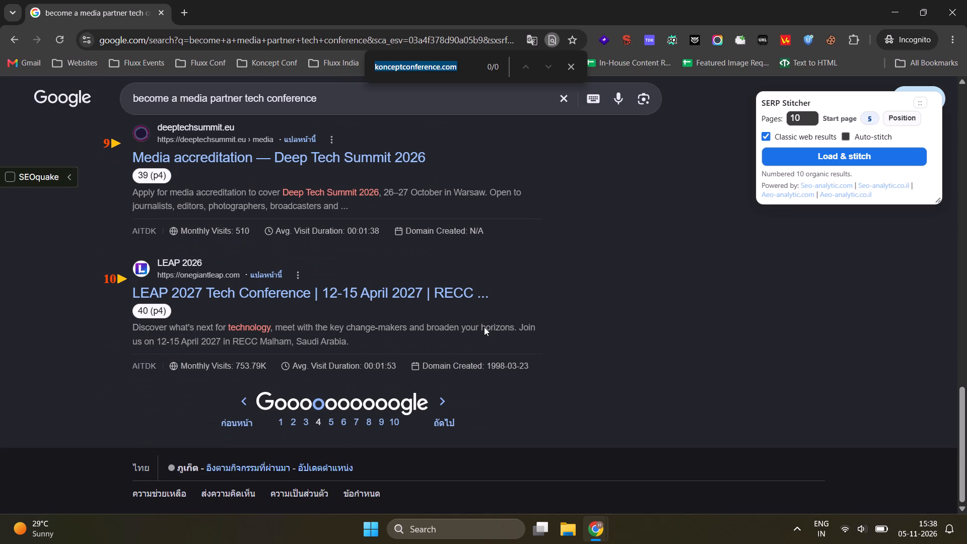
scroll(484, 327, down, 5)
key(ctrl+f)
key(Return)
scroll(484, 327, down, 4)
Open page 5 of the "become a media partner tech conference" results and search it for konceptconference.com.
click(443, 424)
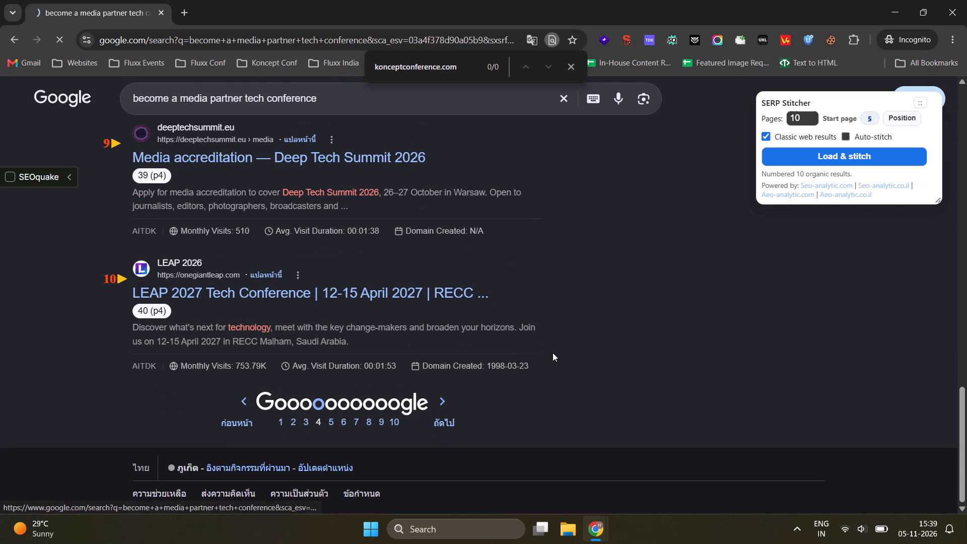
scroll(551, 352, down, 11)
key(ctrl+f)
key(Return)
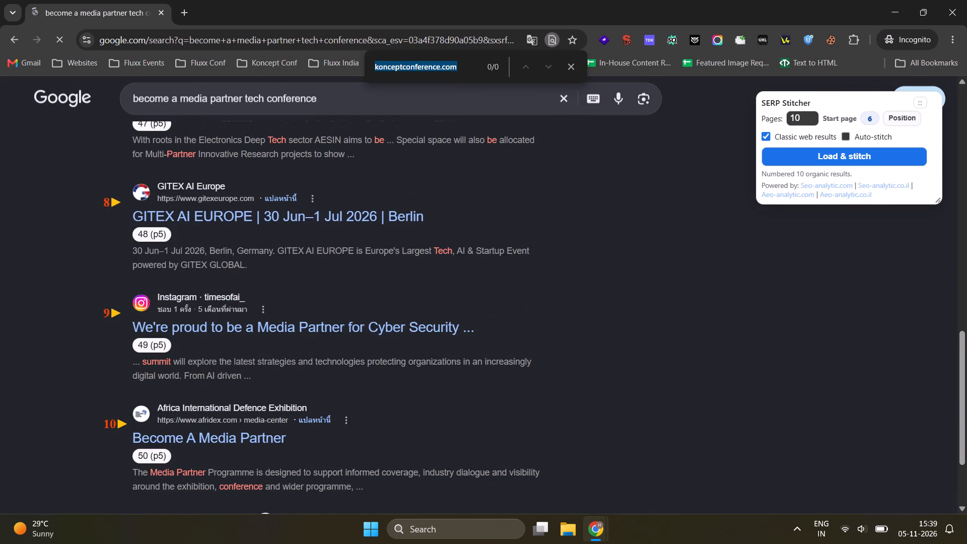
key(Return)
scroll(551, 352, down, 20)
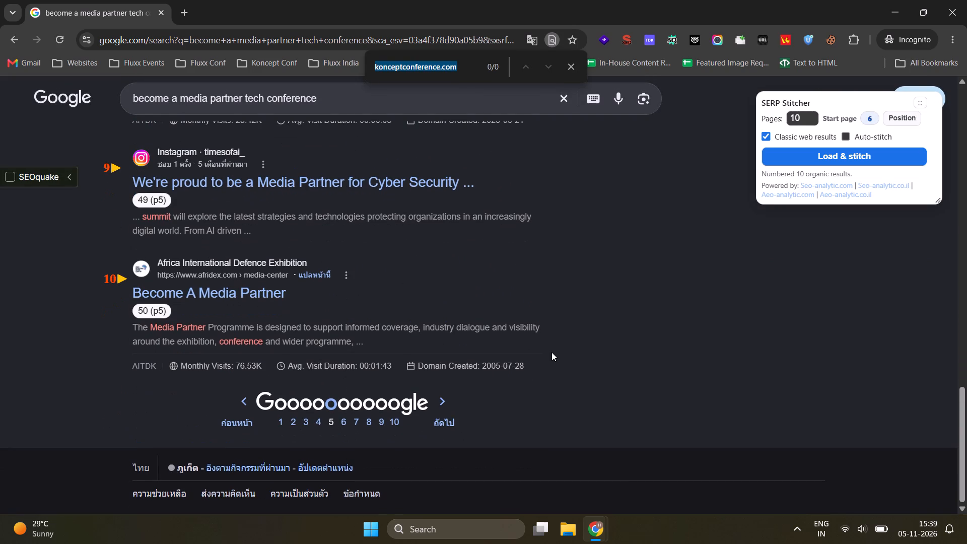
scroll(551, 352, down, 17)
Open page 6 of the "become a media partner tech conference" results and search it for konceptconference.com.
click(447, 423)
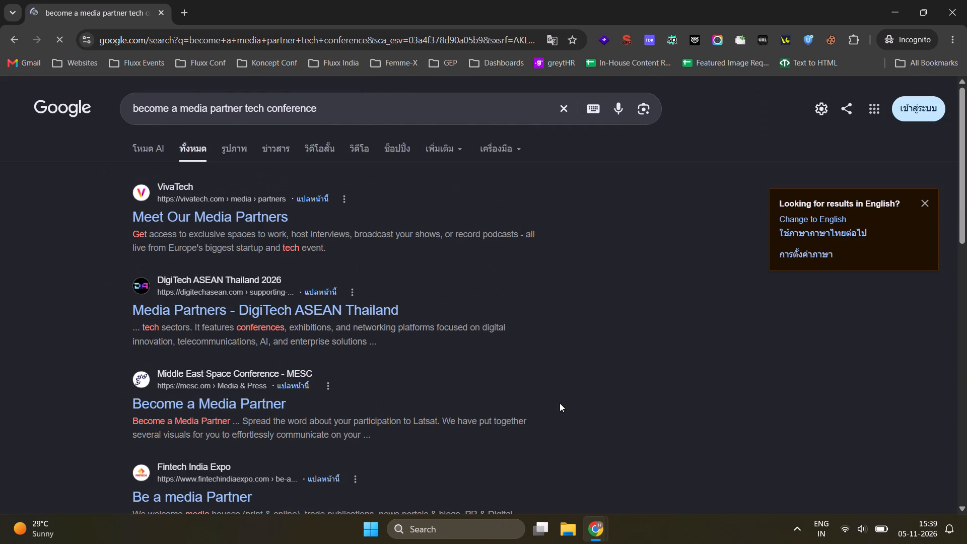
scroll(579, 390, down, 12)
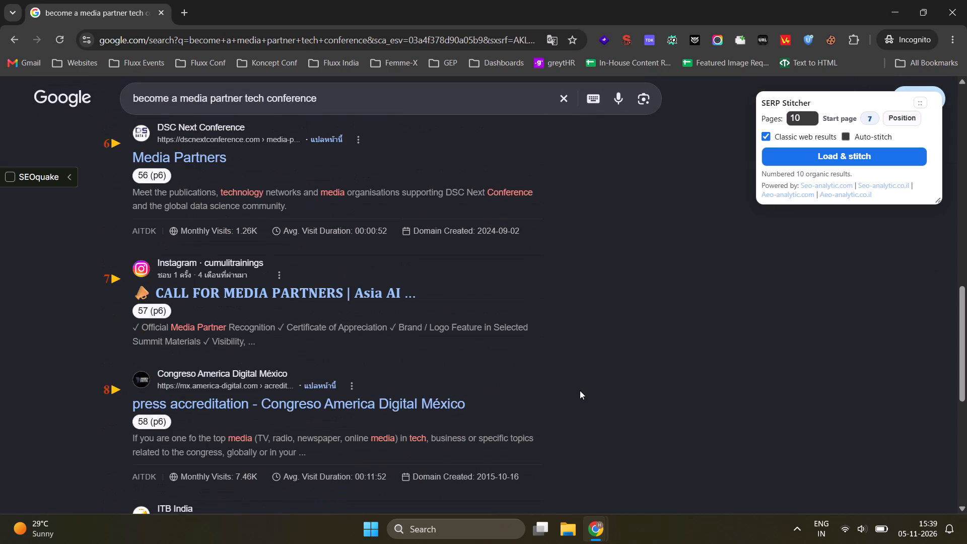
key(ctrl+f)
key(Return)
key(Return)
scroll(580, 390, down, 12)
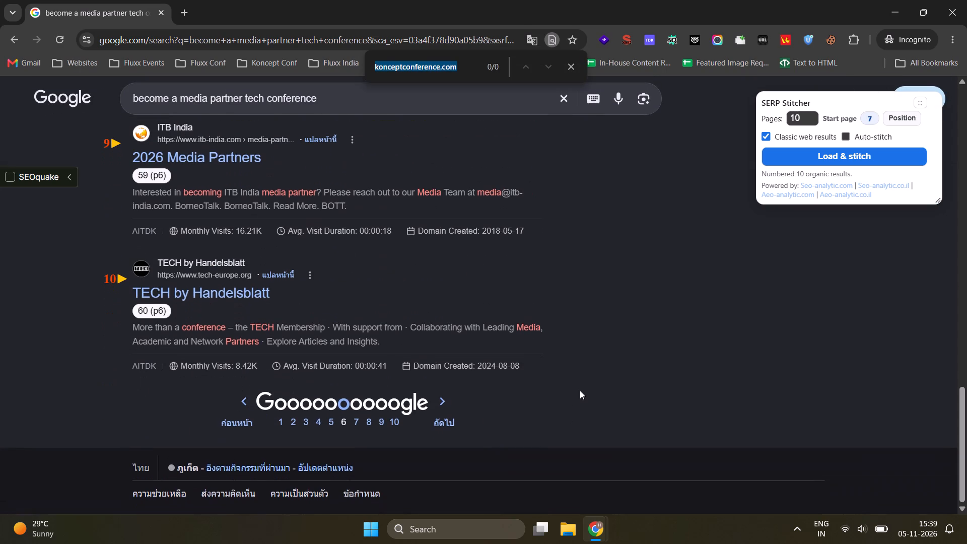
scroll(580, 390, down, 9)
Open page 7 of the "become a media partner tech conference" results and search it for konceptconference.com.
click(445, 426)
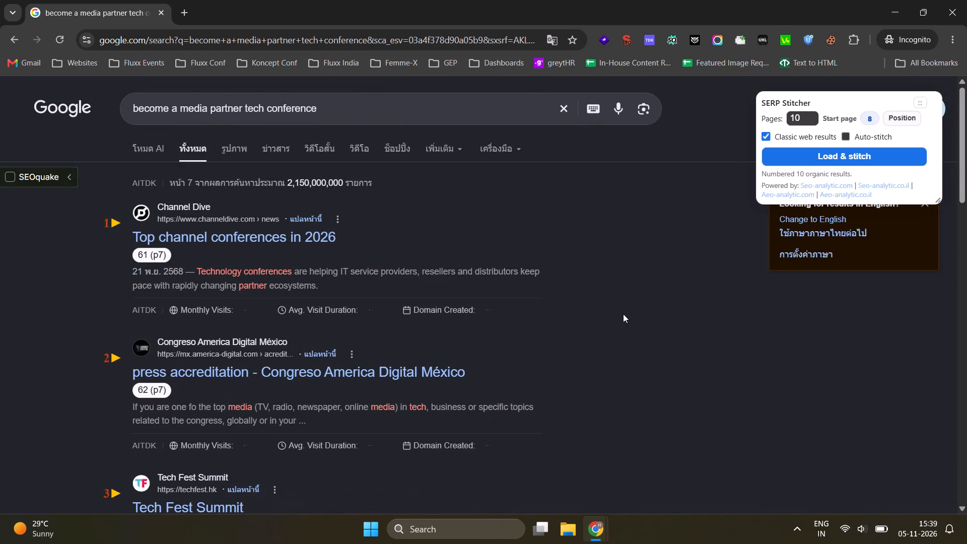
scroll(623, 314, down, 5)
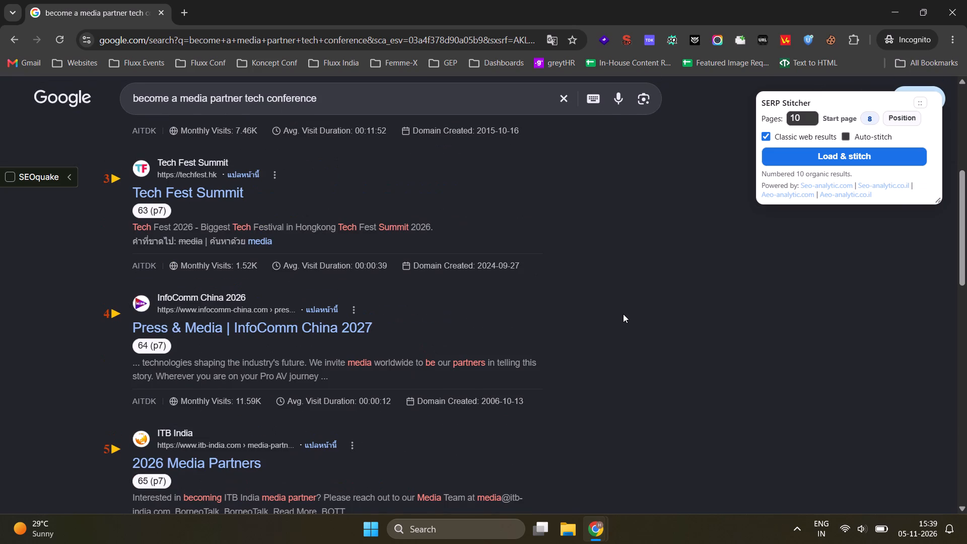
key(ctrl+f)
key(Return)
key(Return)
scroll(623, 314, down, 11)
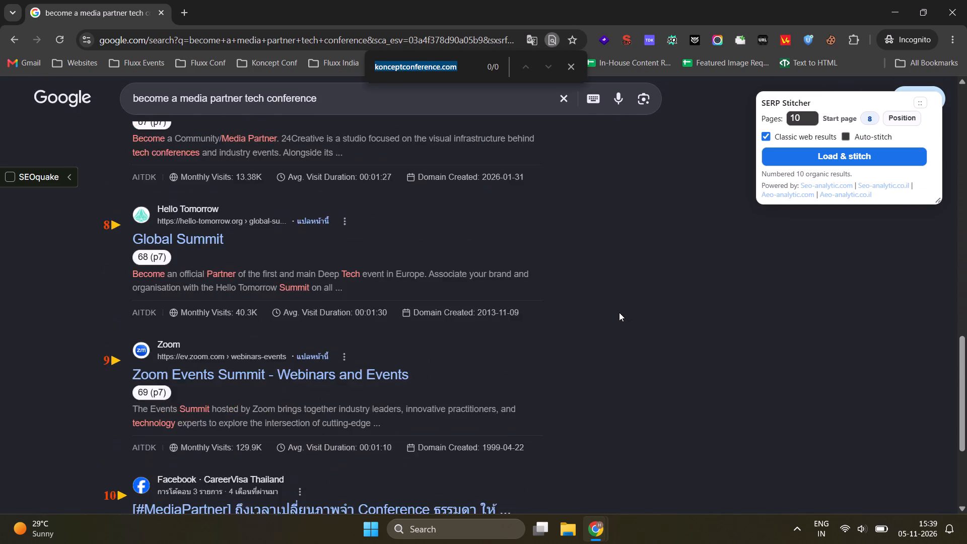
scroll(619, 312, down, 20)
scroll(619, 312, down, 10)
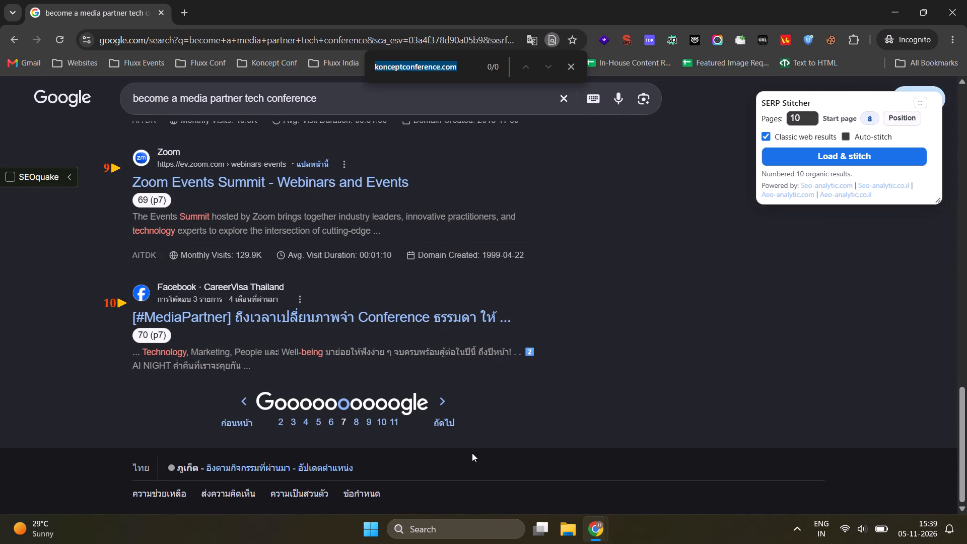
key(ctrl+f)
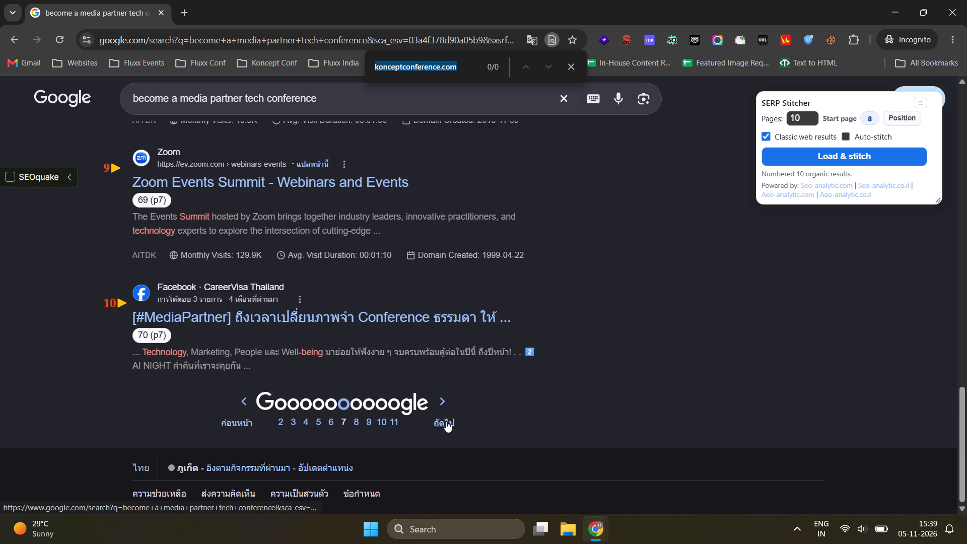
key(Return)
Open page 8 of the "become a media partner tech conference" results and search it for konceptconference.com.
click(446, 421)
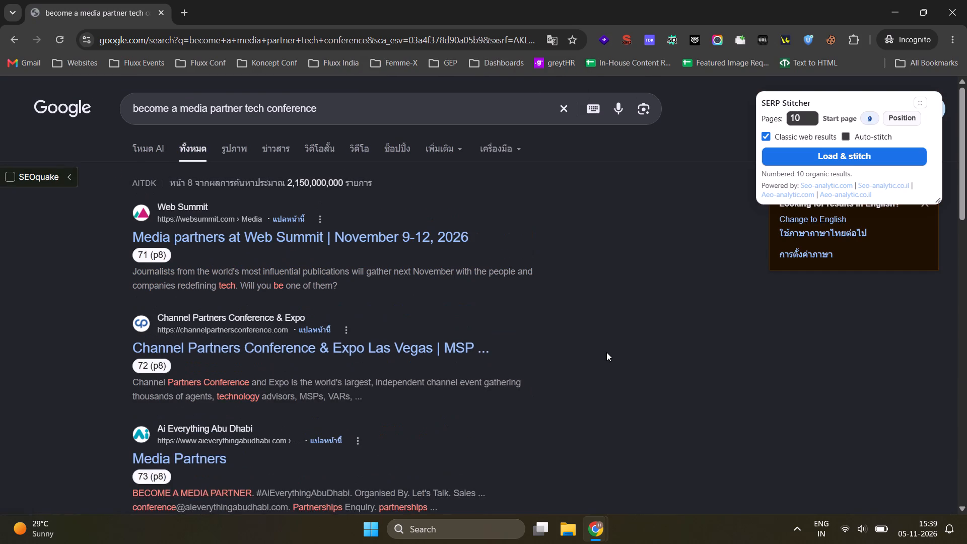
scroll(610, 350, down, 12)
key(ctrl+f)
key(Return)
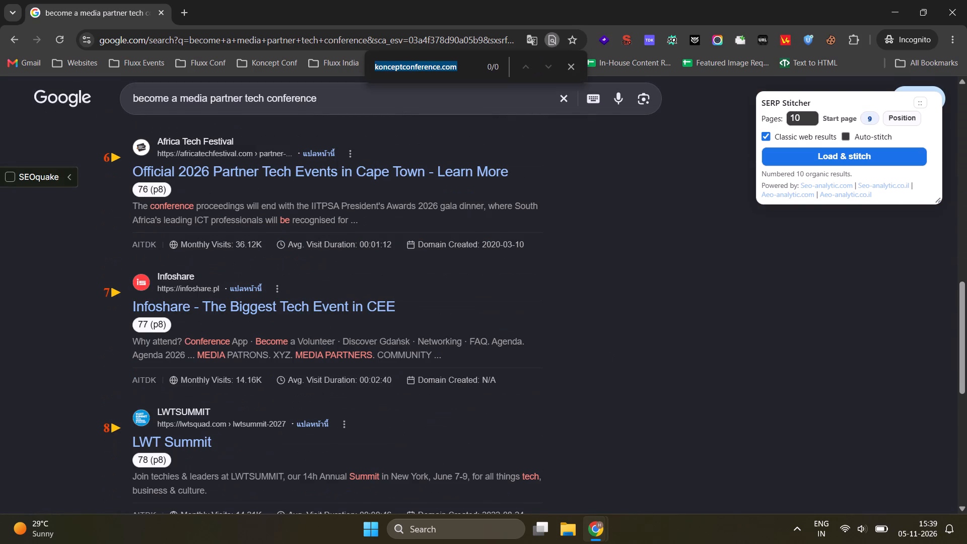
key(Return)
scroll(610, 351, down, 20)
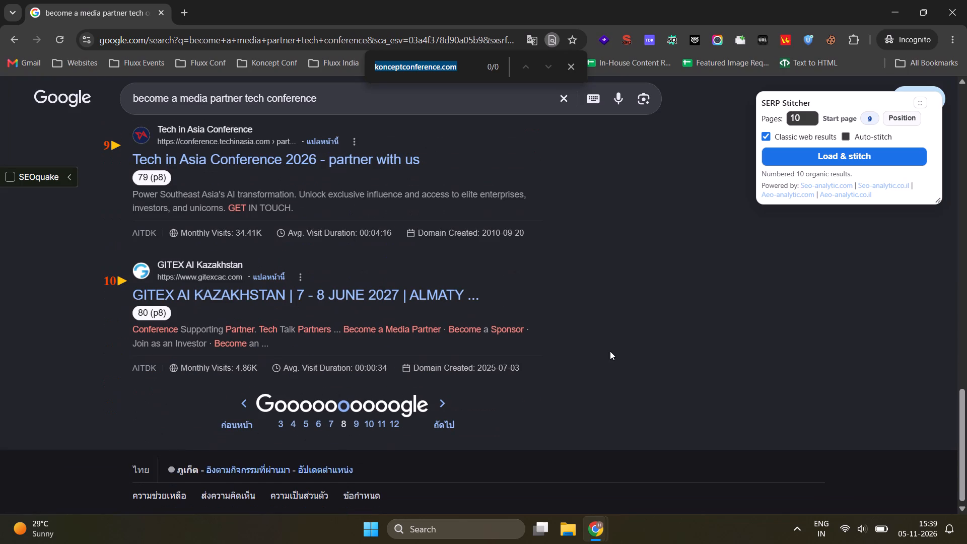
scroll(610, 351, down, 13)
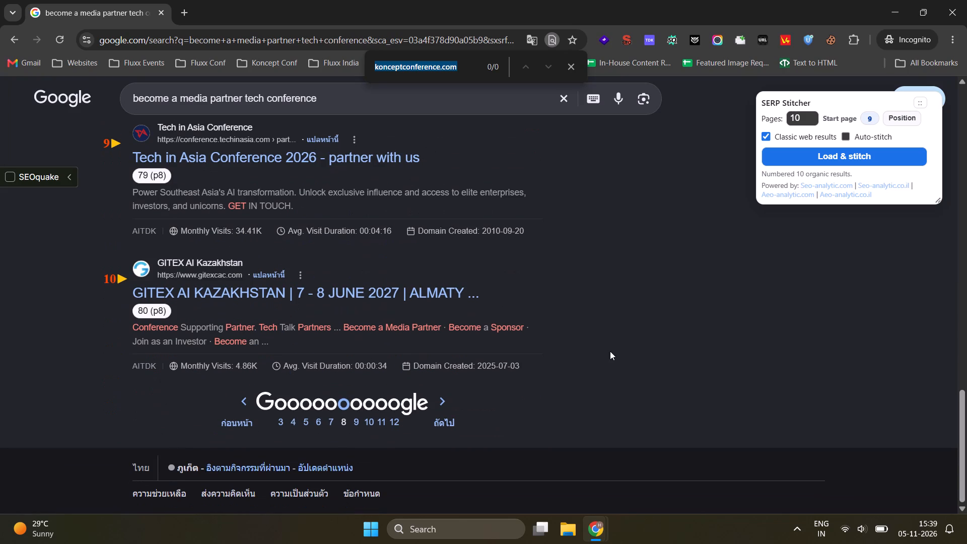
scroll(610, 351, down, 11)
Open page 9 of the "become a media partner tech conference" results and search it for konceptconference.com.
click(443, 422)
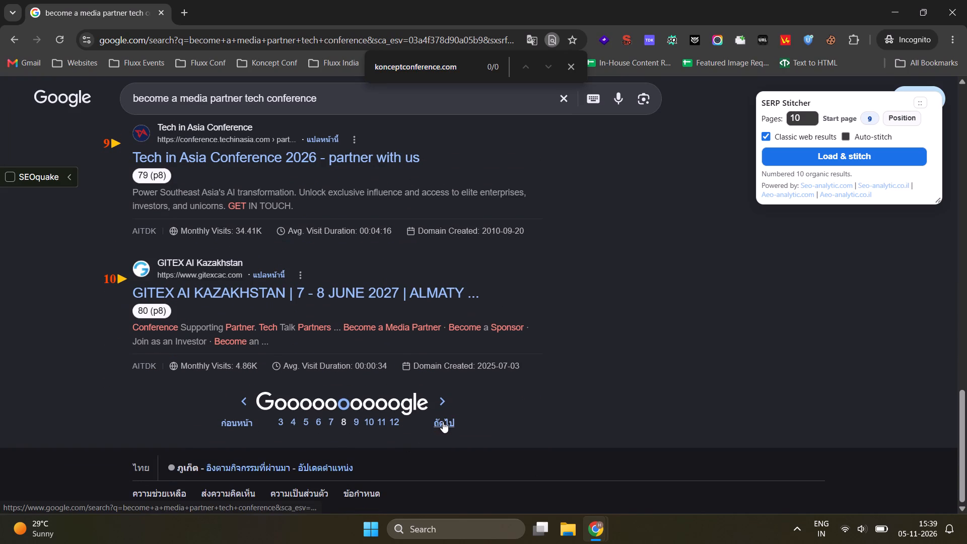
key(ctrl+f)
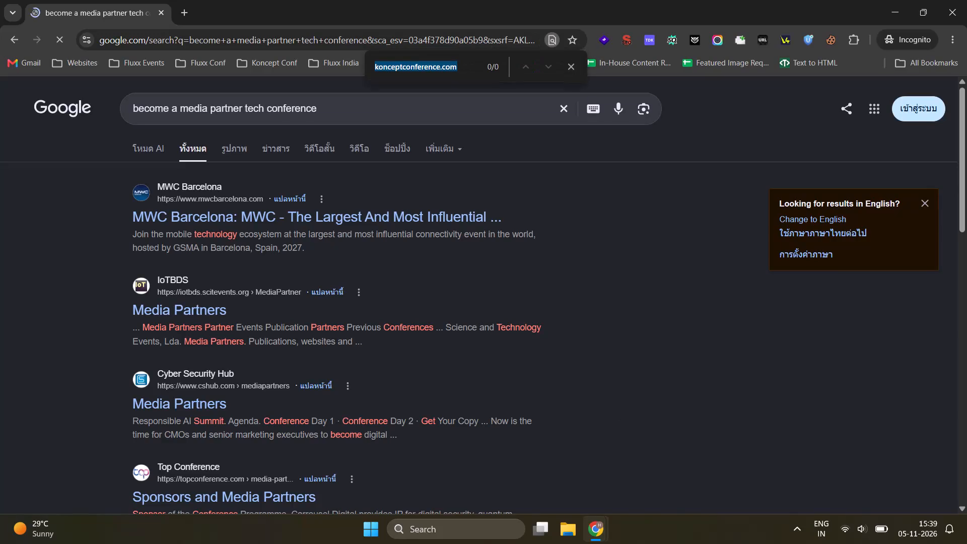
key(Return)
key(Return)
Open page 10 of the "become a media partner tech conference" results and search it for konceptconference.com.
scroll(620, 412, down, 17)
scroll(618, 415, down, 5)
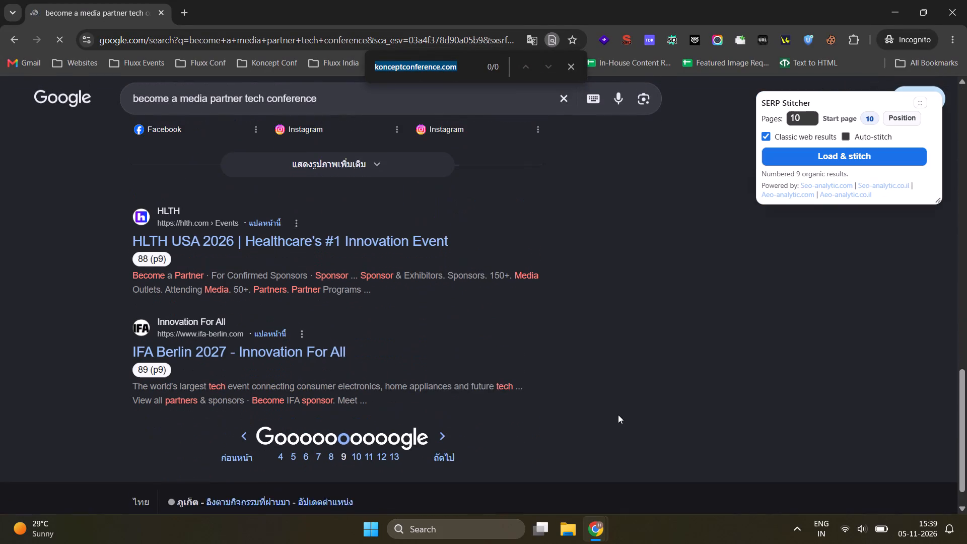
click(441, 423)
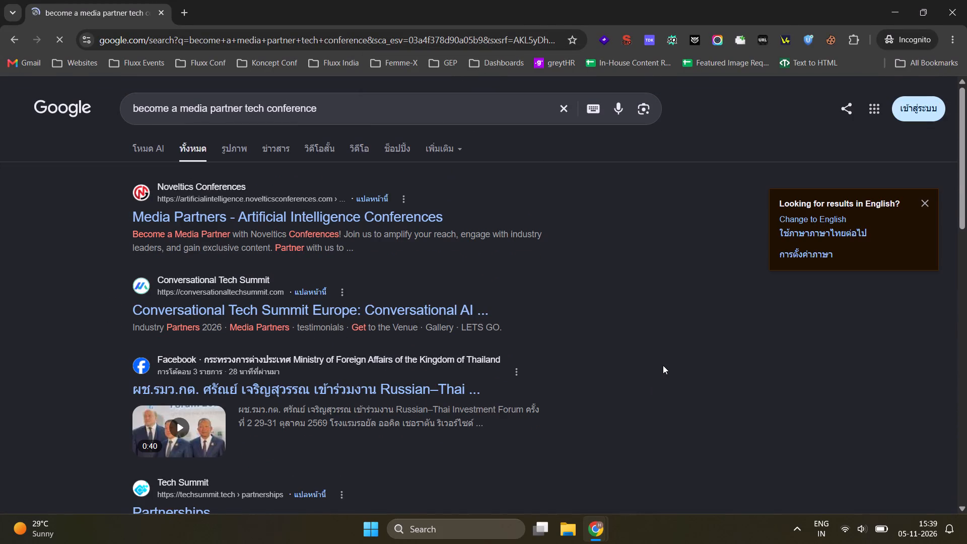
scroll(663, 365, down, 11)
key(ctrl+f)
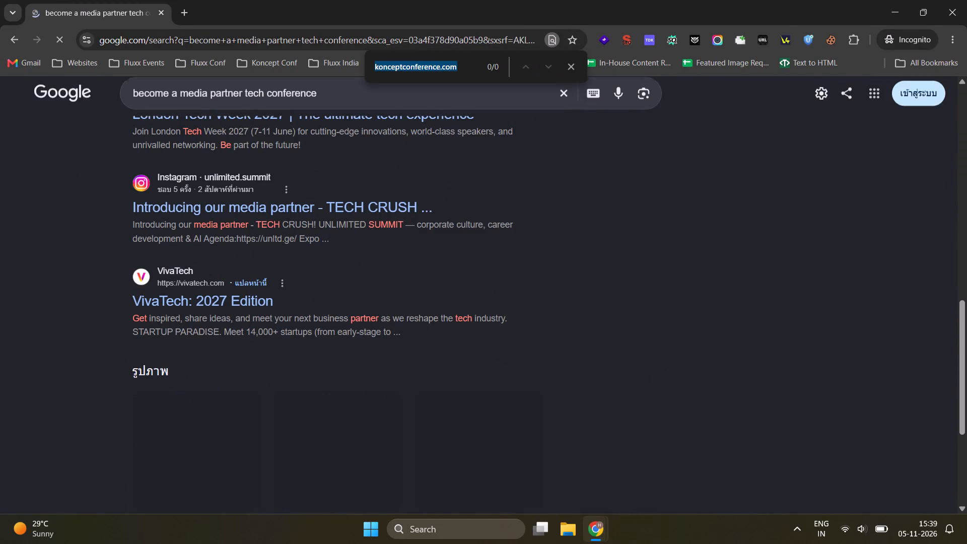
key(Return)
key(Return)
Copy the next keyword, "Innovation conference questions", from the Rankings sheet and search Google for it in the Incognito window.
key(alt+Tab)
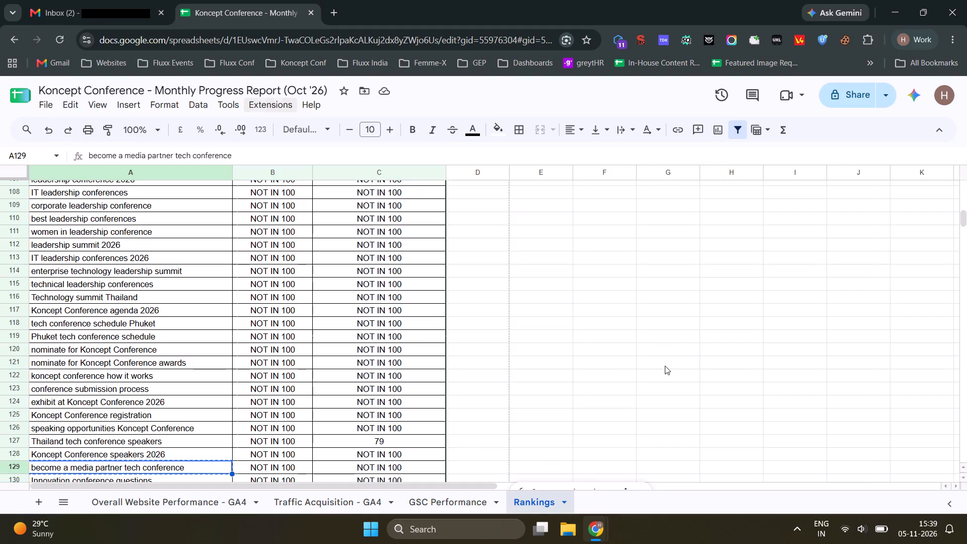
key(Down)
key(ctrl+c)
key(alt+Tab)
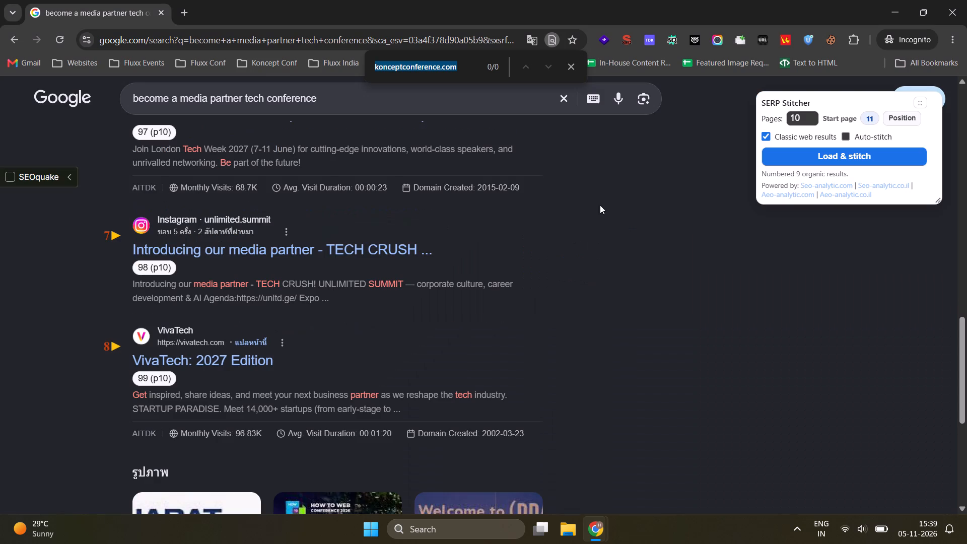
click(562, 94)
click(562, 106)
key(ctrl+v)
key(ctrl+Return)
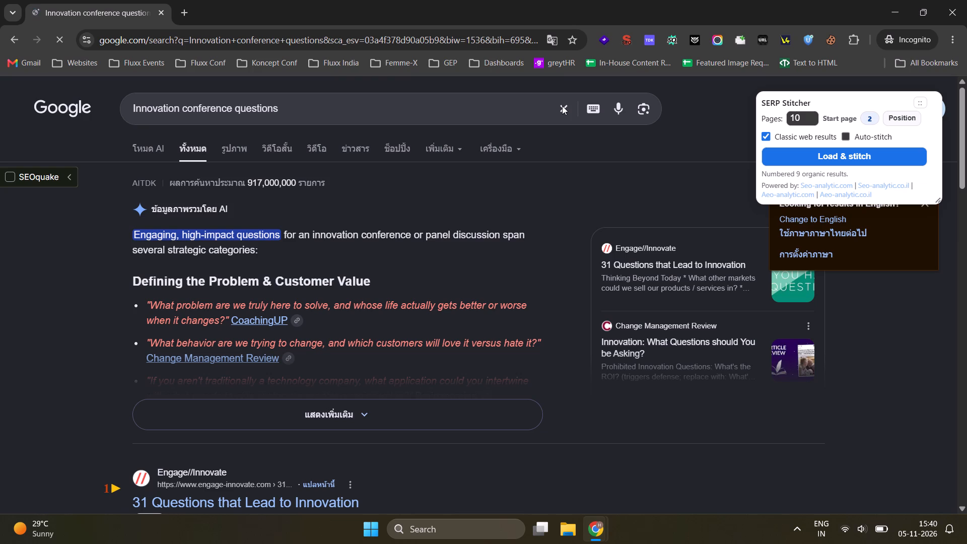
Search the first page of the "Innovation conference questions" results for konceptconference.com.
scroll(517, 289, down, 11)
scroll(525, 293, down, 13)
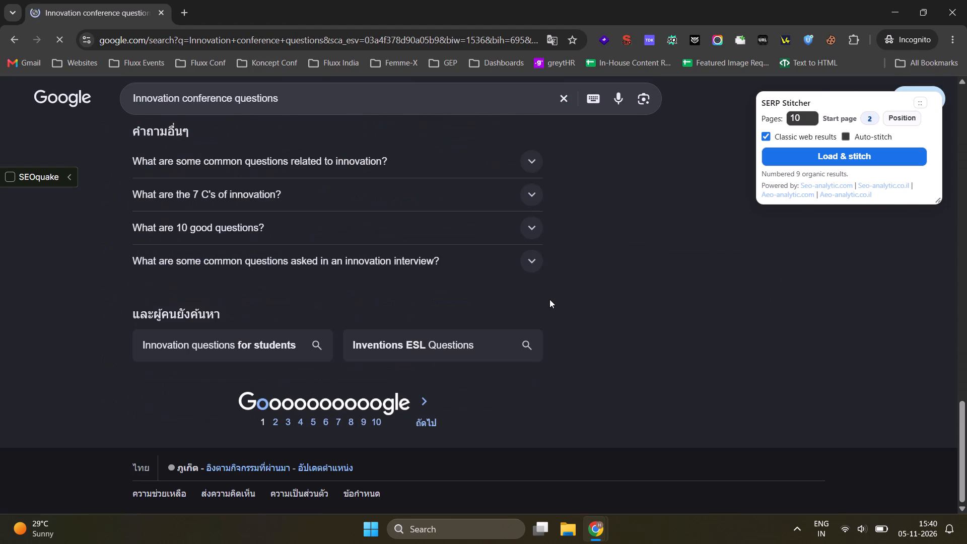
scroll(549, 299, down, 5)
key(ctrl+f)
key(Return)
key(Return)
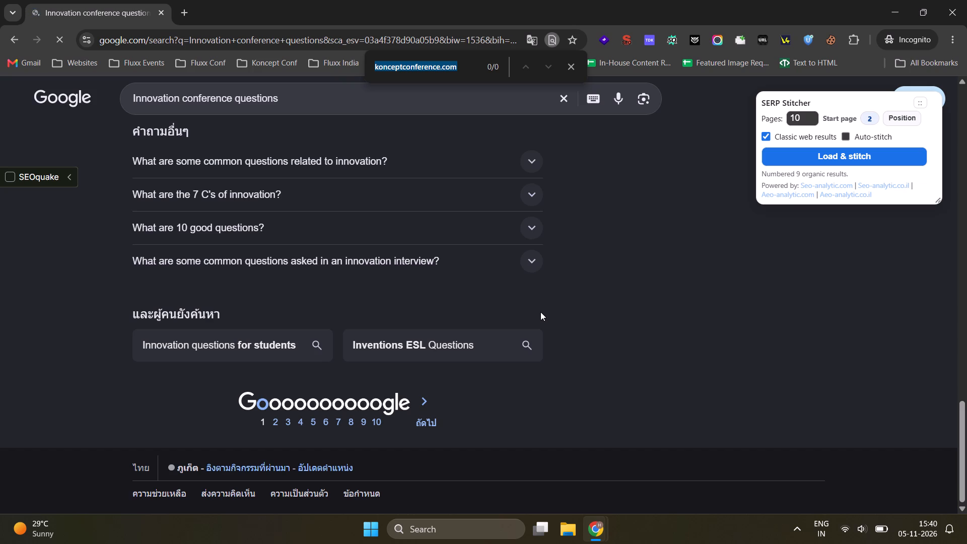
scroll(627, 355, down, 4)
key(ctrl+f)
key(ctrl+Return)
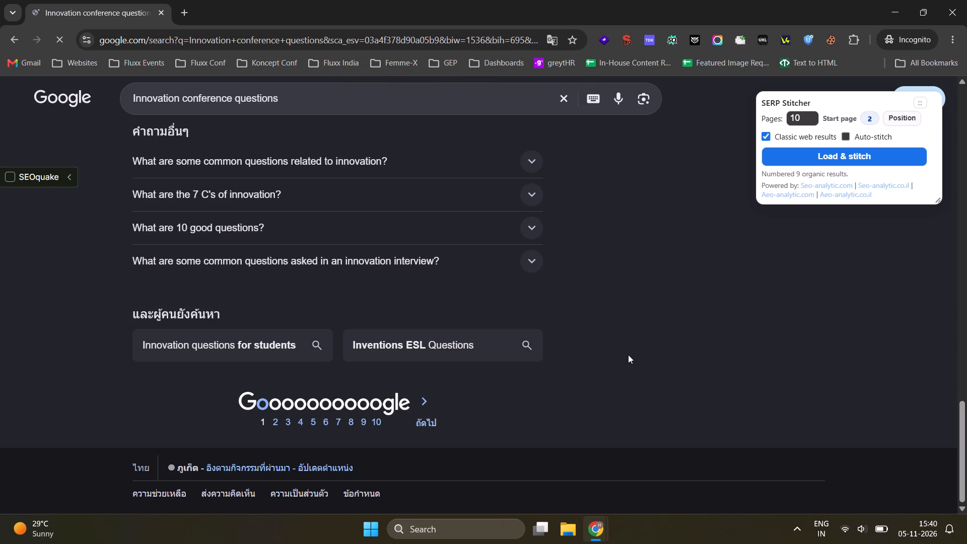
key(ctrl+f)
key(Return)
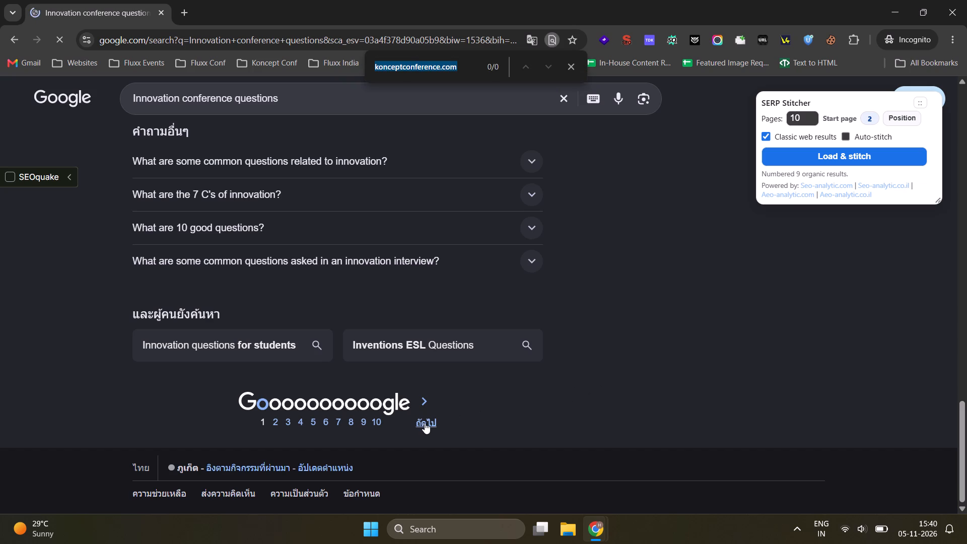
Open page 2 of the "Innovation conference questions" results and search it for konceptconference.com.
click(430, 424)
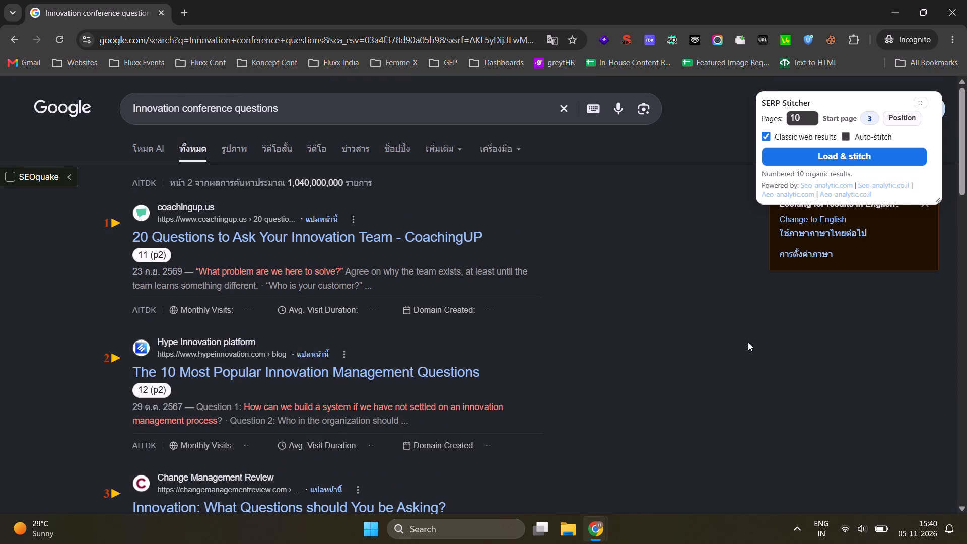
key(ctrl+f)
key(Return)
key(Return)
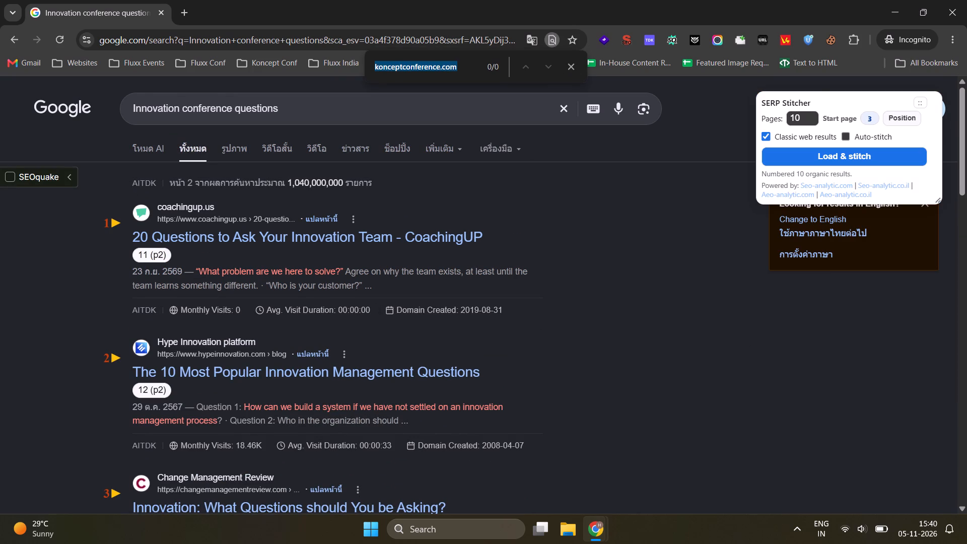
Open page 3 of the "Innovation conference questions" results and search it for konceptconference.com.
scroll(748, 342, down, 20)
scroll(748, 342, down, 7)
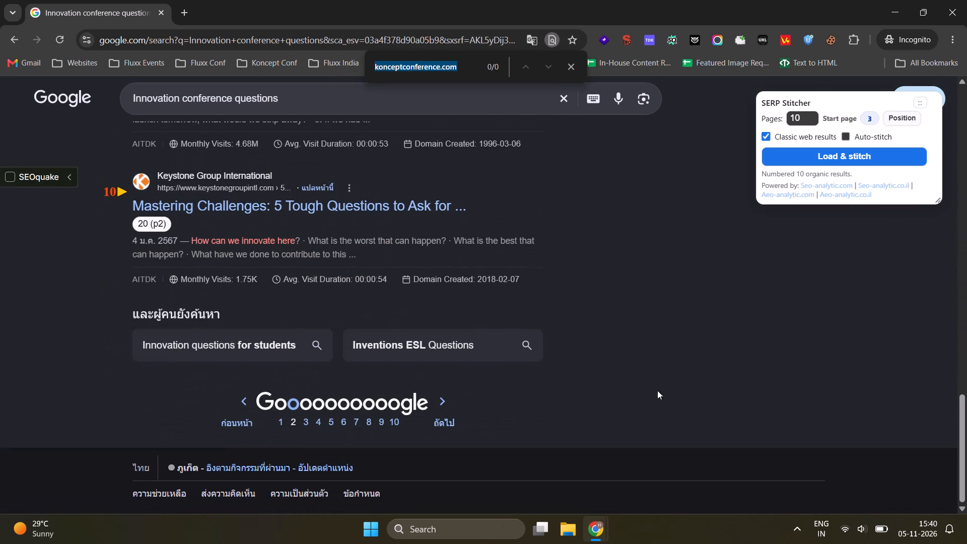
click(440, 425)
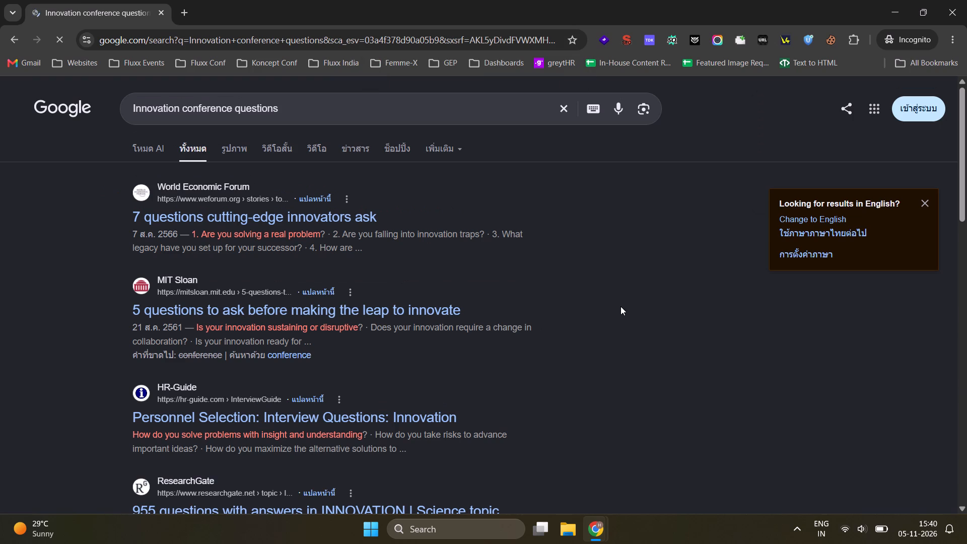
scroll(627, 310, down, 4)
key(ctrl+f)
key(Return)
key(Return)
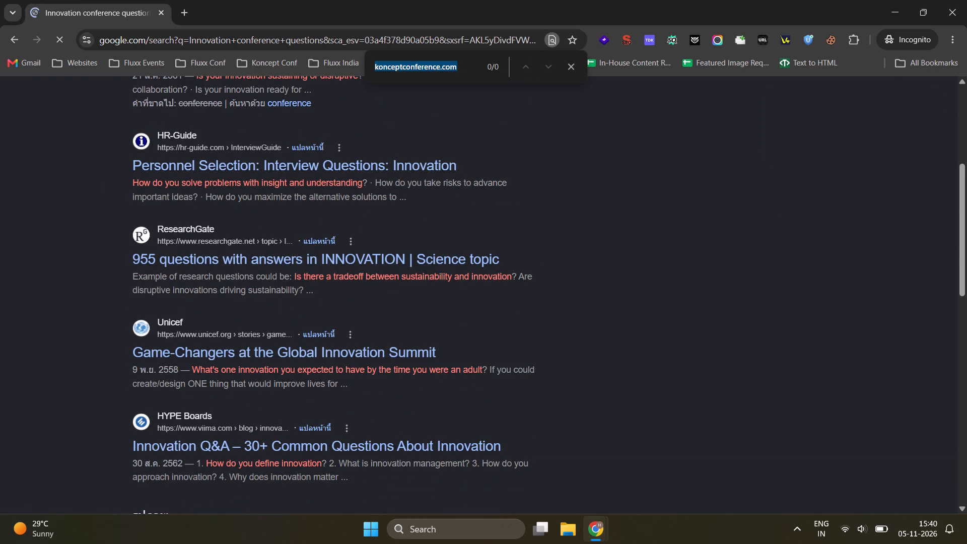
Open page 4 of the "Innovation conference questions" results and search it for konceptconference.com.
scroll(627, 310, down, 20)
scroll(627, 310, down, 1)
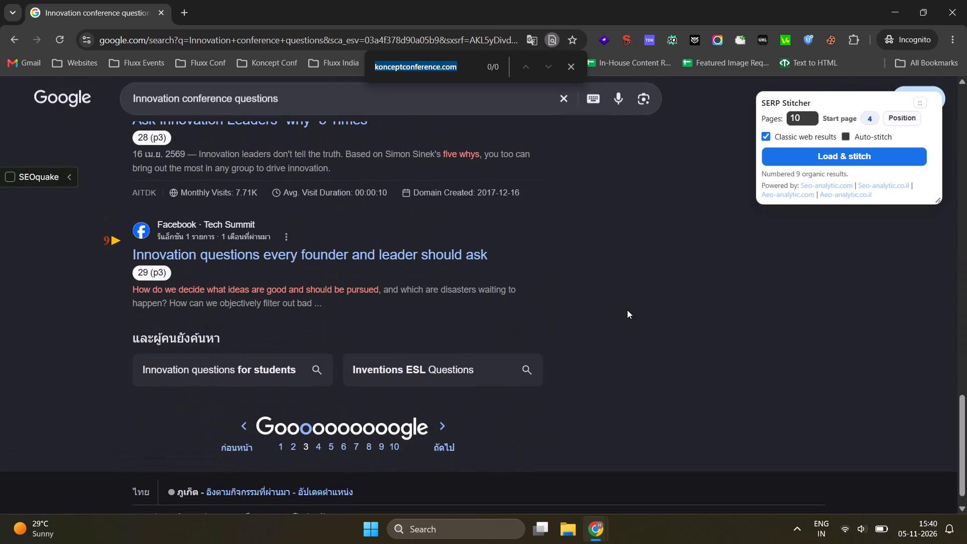
scroll(627, 310, down, 4)
click(450, 423)
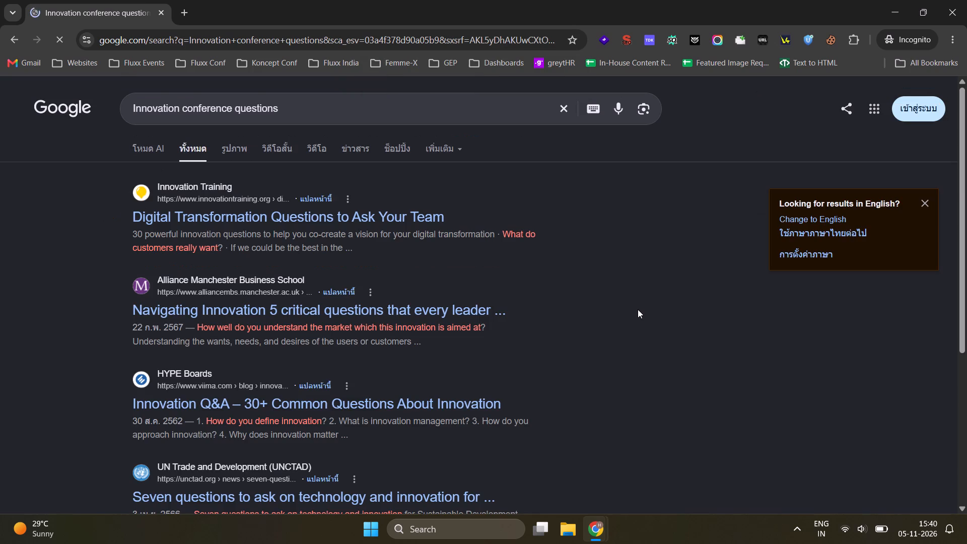
scroll(638, 309, down, 5)
key(ctrl+f)
key(Return)
key(Return)
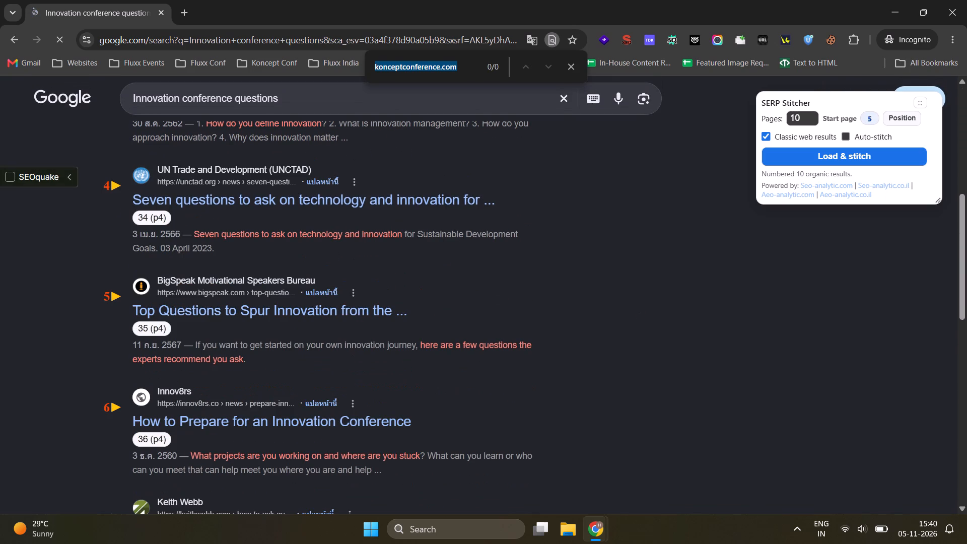
Open page 5 of the "Innovation conference questions" results and search it for konceptconference.com.
scroll(638, 309, down, 20)
scroll(638, 309, down, 2)
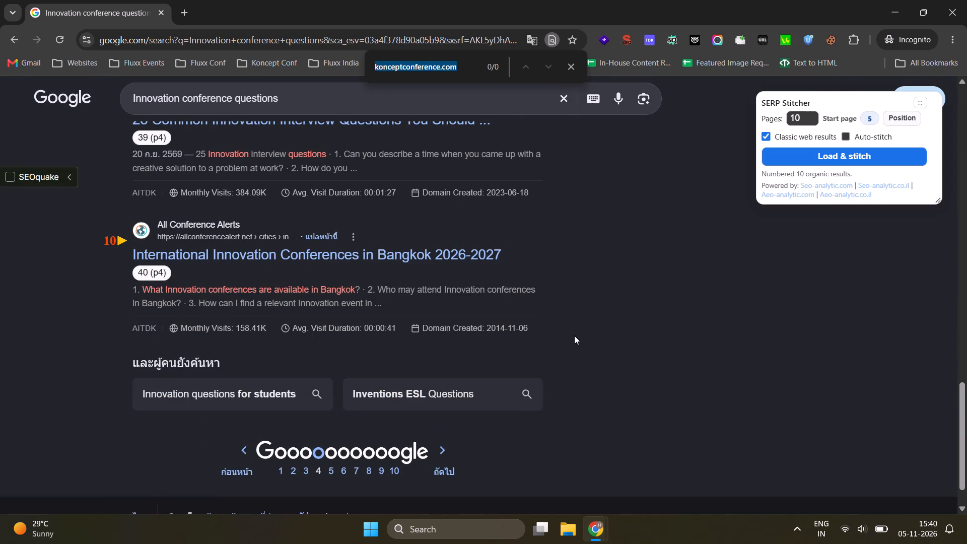
scroll(568, 334, down, 5)
click(447, 420)
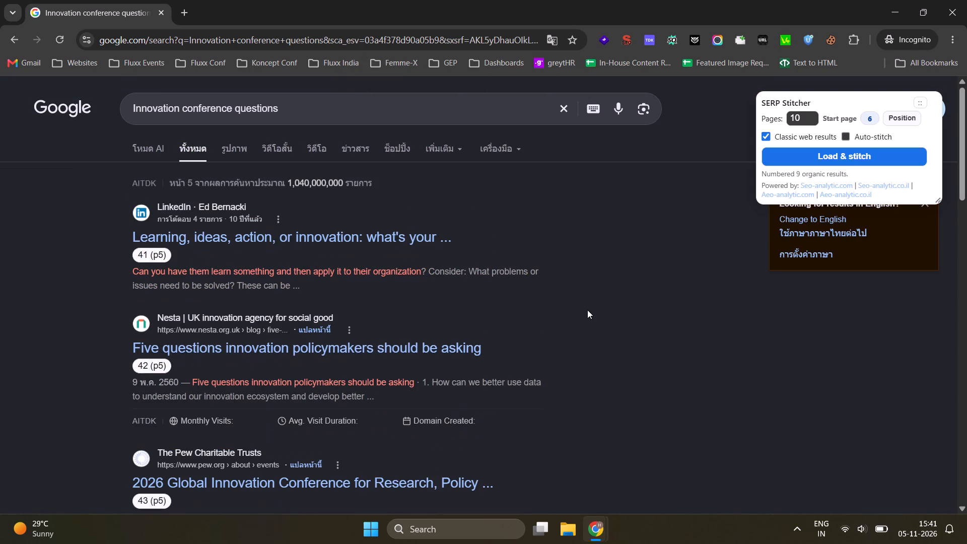
scroll(587, 310, down, 8)
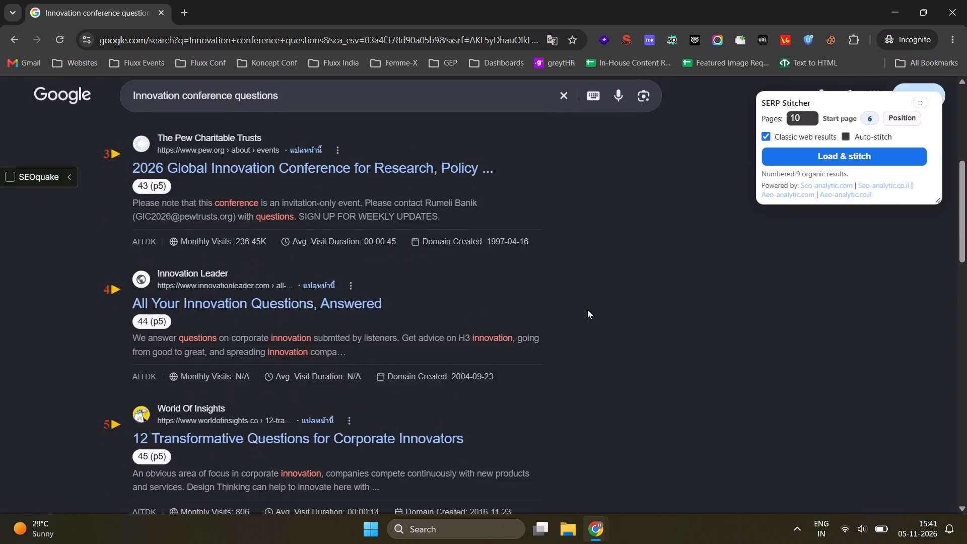
scroll(587, 310, down, 2)
key(ctrl+f)
key(Return)
key(Return)
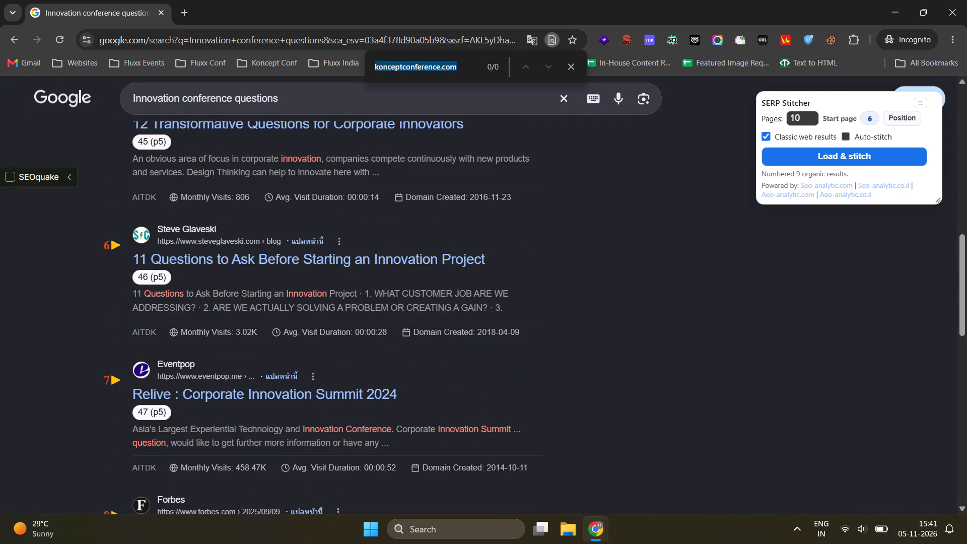
Open page 6 of the "Innovation conference questions" results.
scroll(587, 310, down, 15)
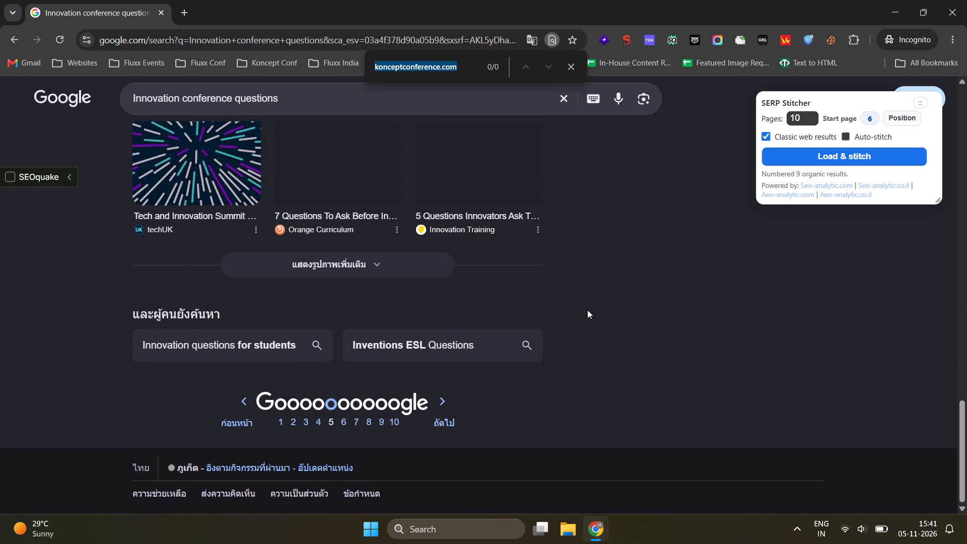
scroll(587, 310, down, 16)
click(440, 426)
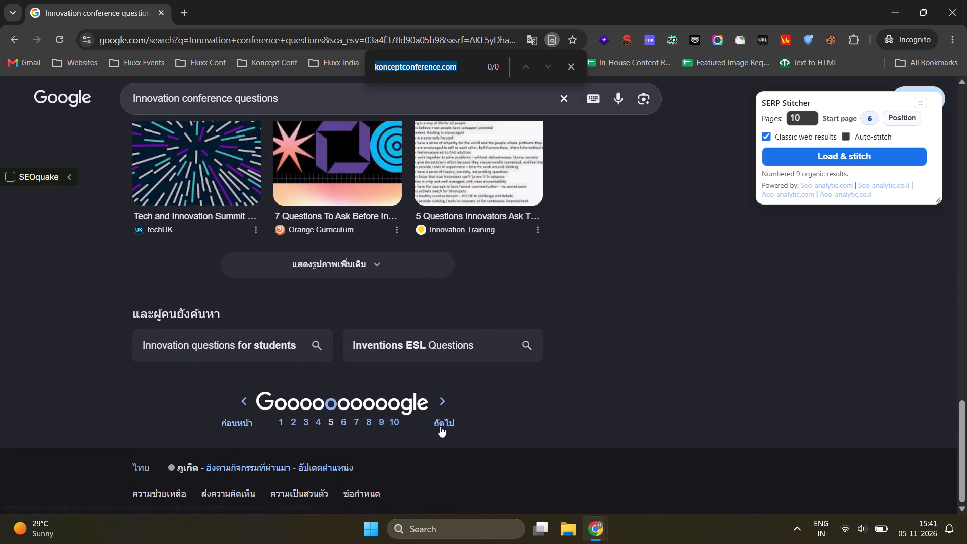
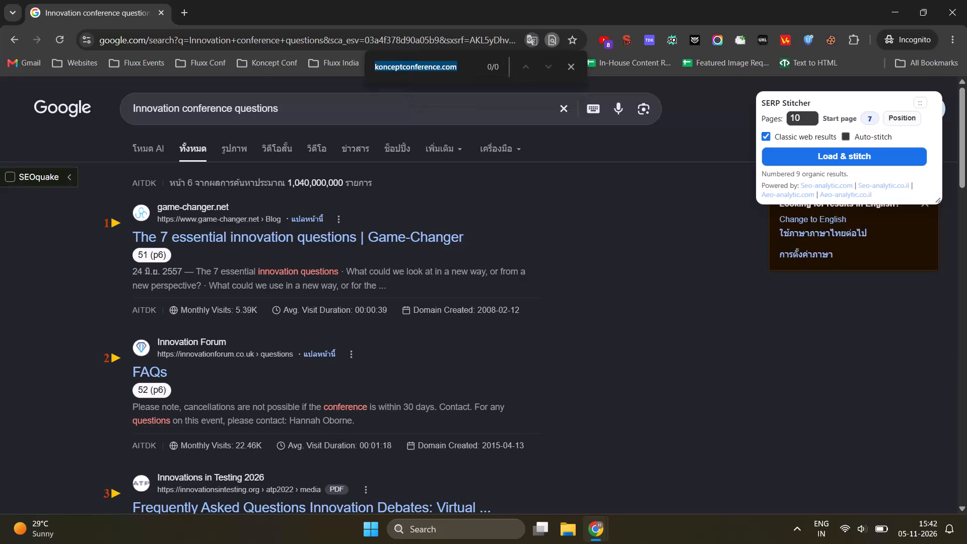
Search page 6 of the "Innovation conference questions" results for konceptconference.com.
key(Return)
key(Return)
key(Return)
key(Return)
key(Return)
key(Return)
Open page 7 of the "Innovation conference questions" results and search it for konceptconference.com.
scroll(697, 363, down, 8)
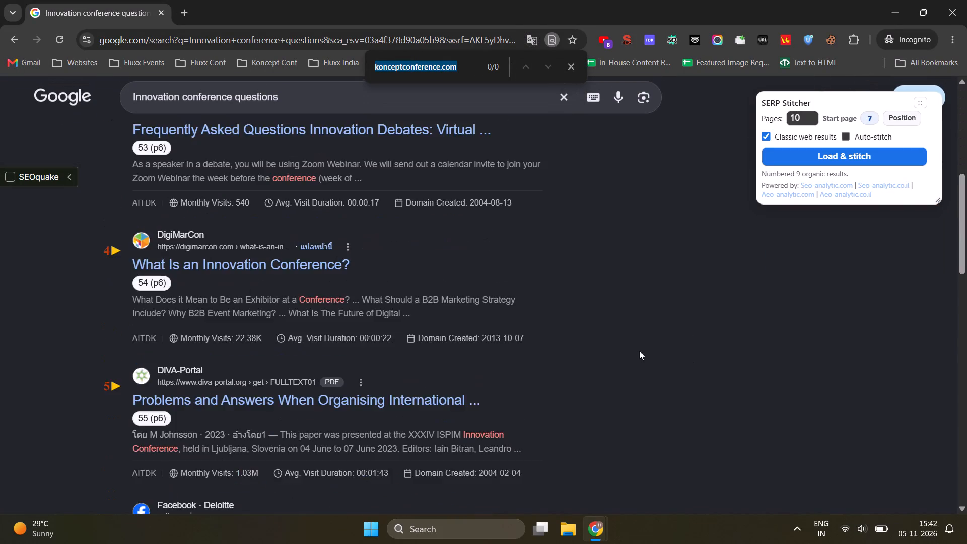
scroll(639, 351, down, 10)
scroll(532, 354, down, 13)
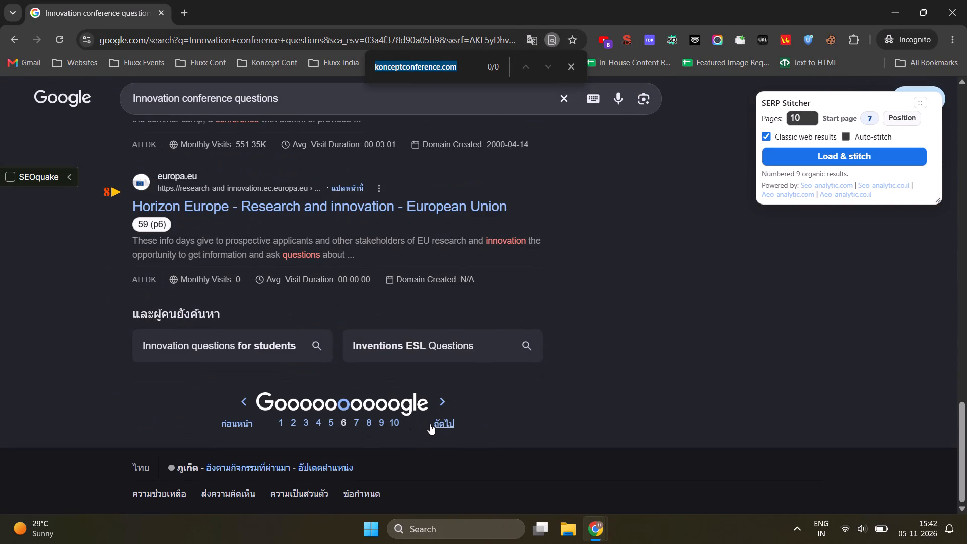
click(435, 424)
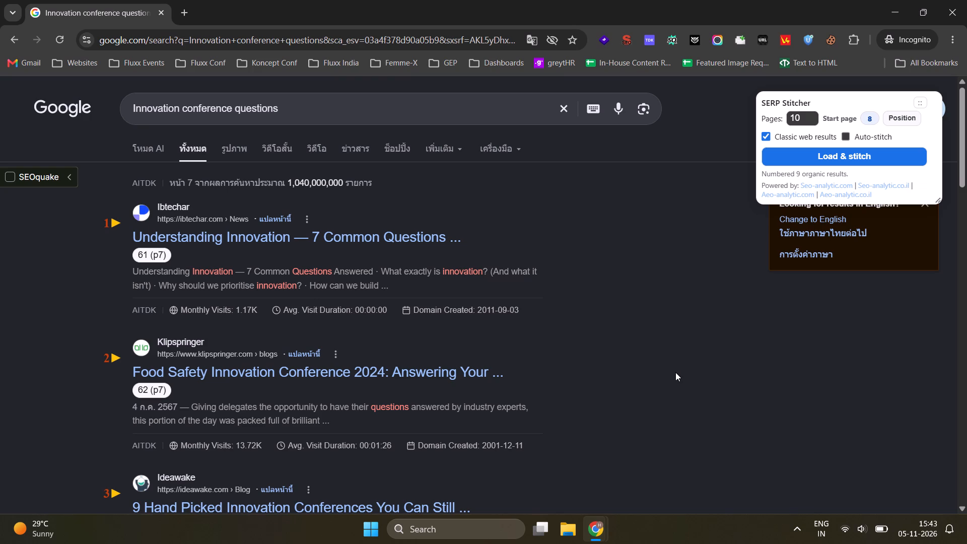
key(ctrl+f)
key(Return)
key(Return)
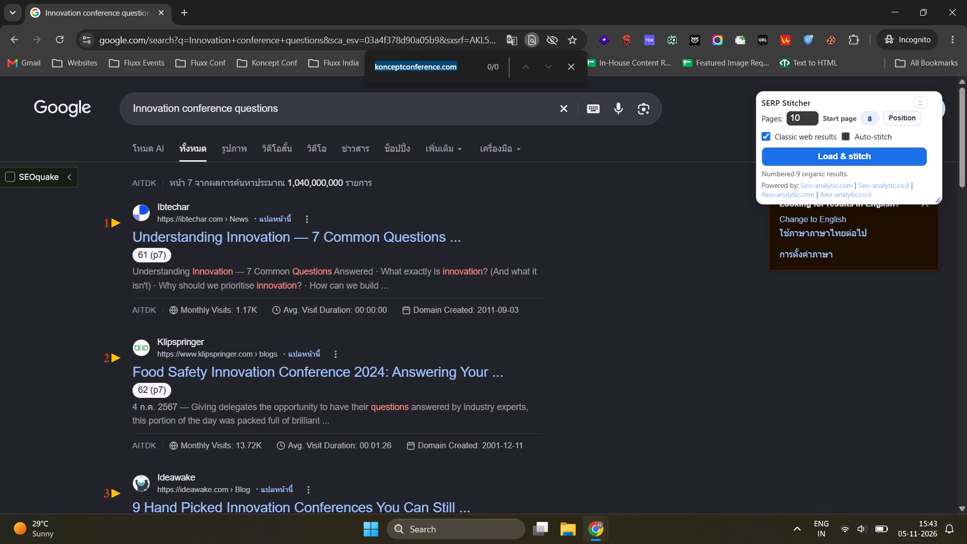
Copy the keyword "Phuket tech conference FAQs" from the Rankings sheet and search Google for it in the incognito window.
key(alt+Tab)
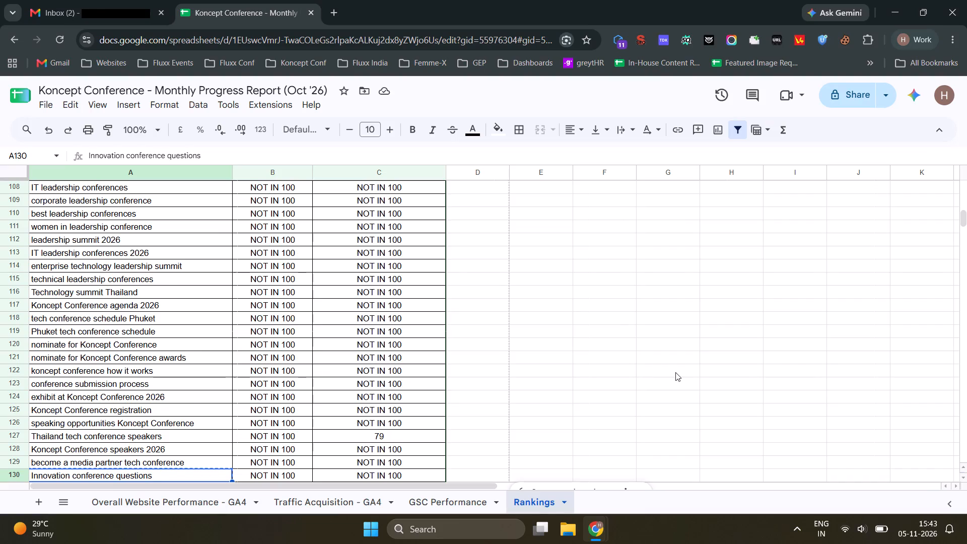
key(Down)
key(ctrl+c)
key(alt+Tab)
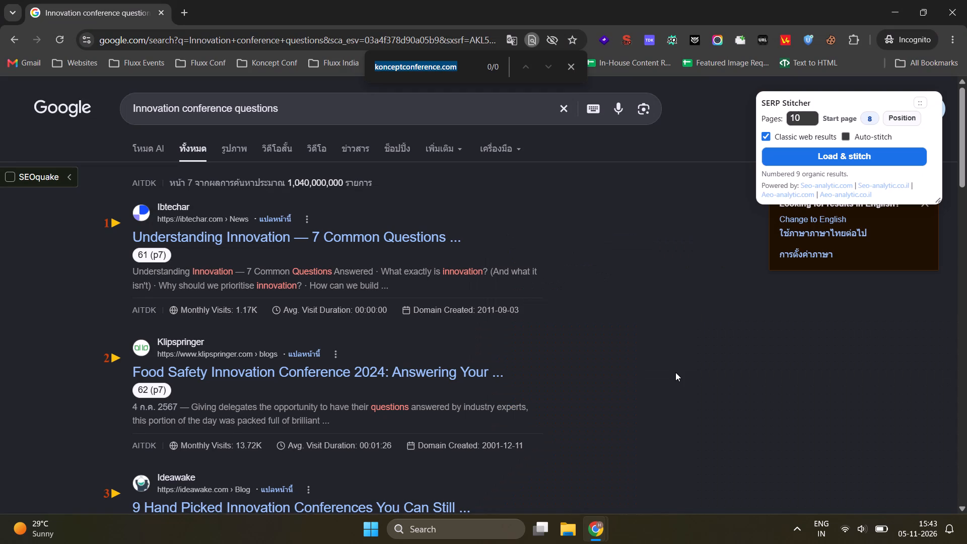
click(564, 103)
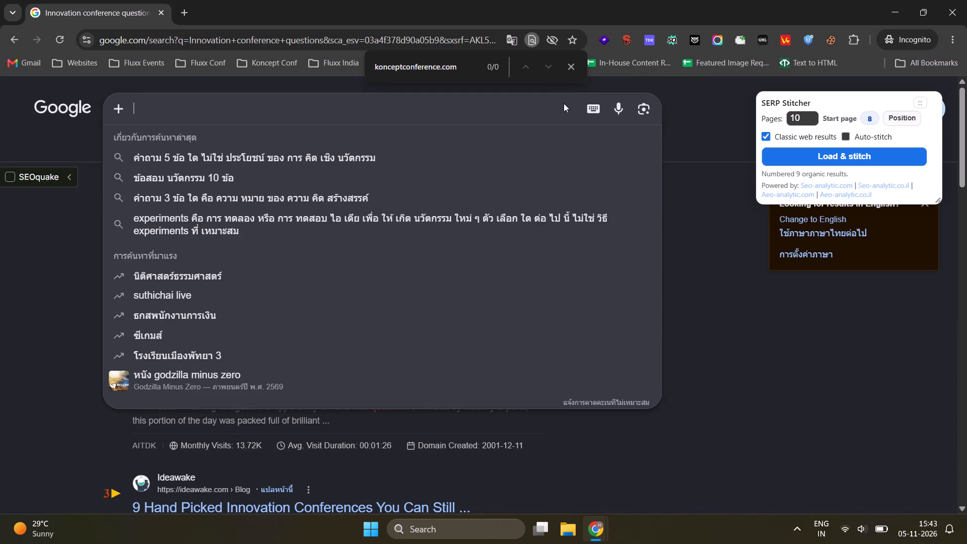
key(ctrl+v)
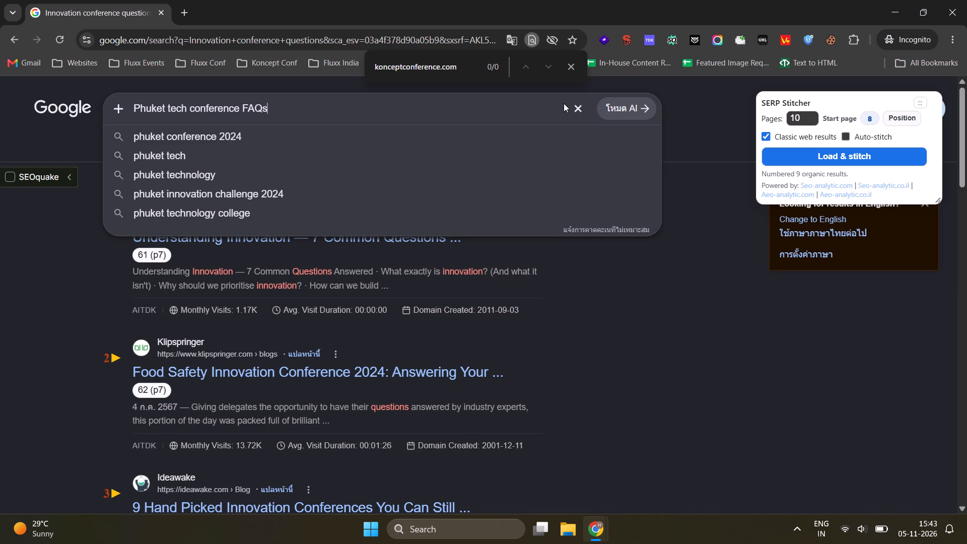
key(Return)
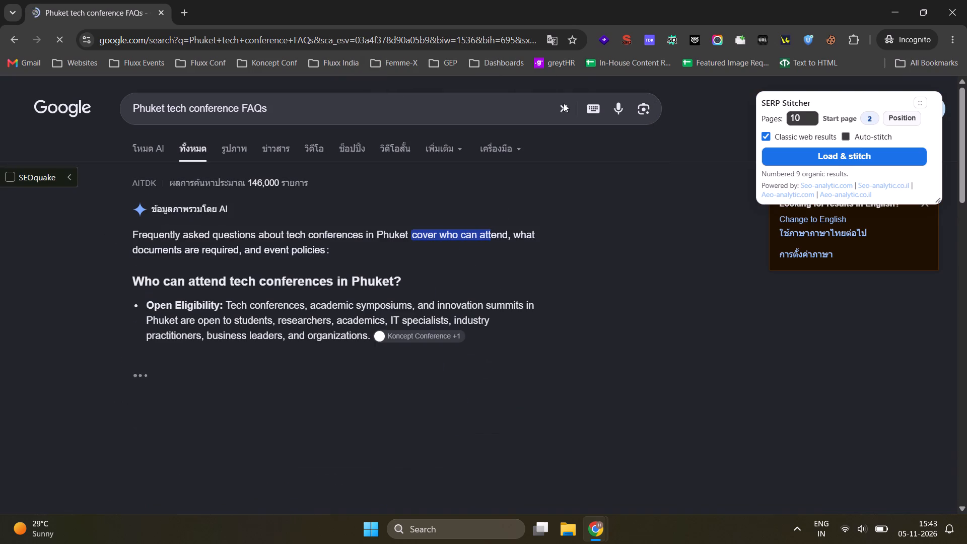
Find konceptconference.com in the "Phuket tech conference FAQs" results and check the AI overview's sources.
key(ctrl+f)
key(Return)
key(Return)
key(Return)
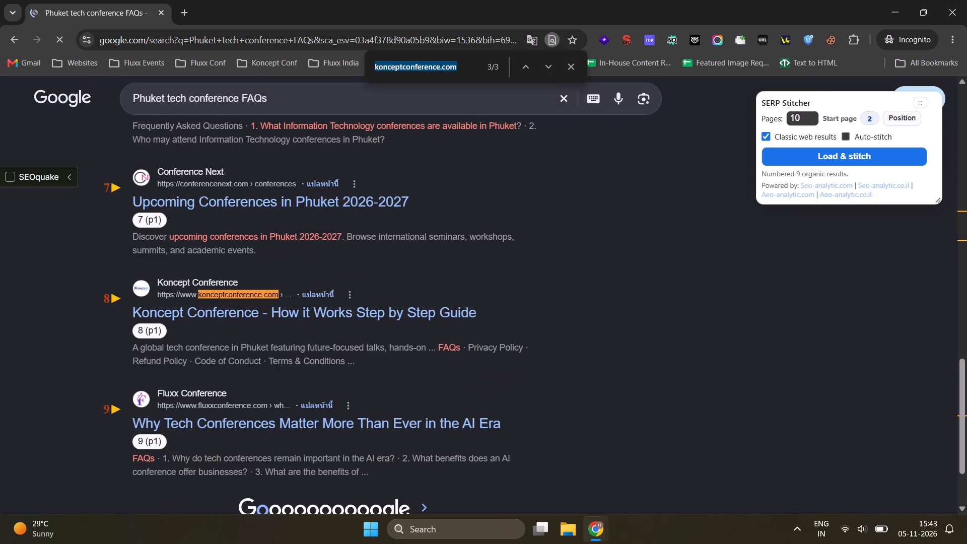
key(Return)
scroll(578, 288, up, 6)
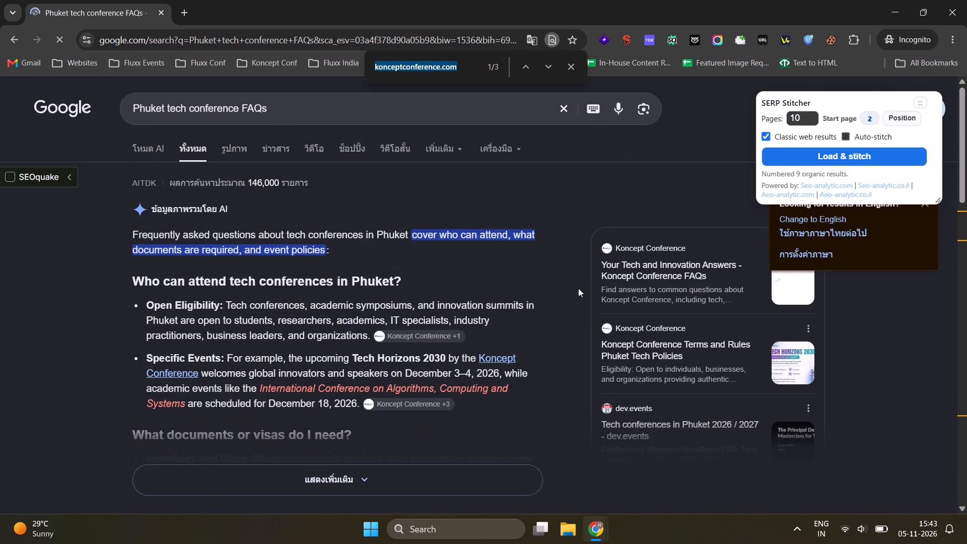
In the Rankings sheet, copy an existing "1 / AI Overview" entry into column C for "Phuket tech conference FAQs" as values only.
key(alt+Tab)
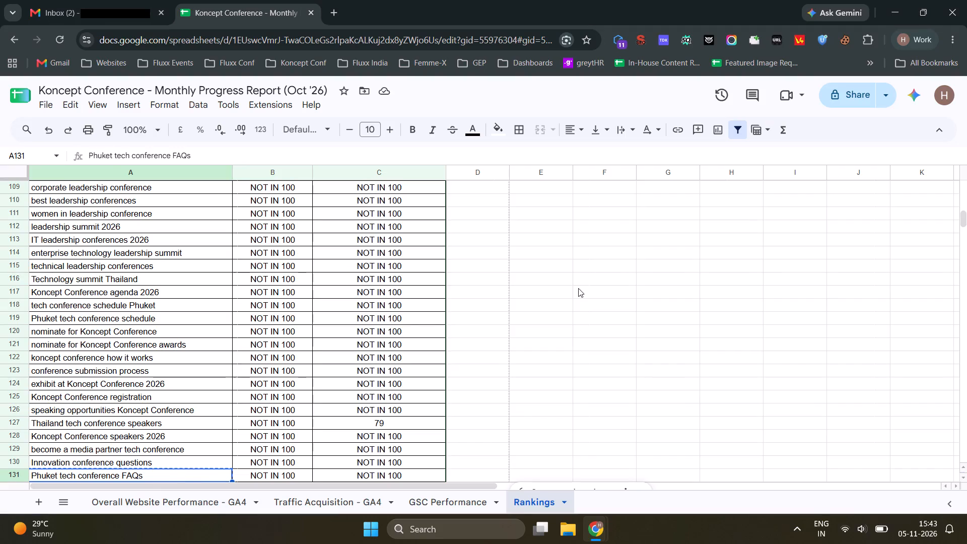
key(Right)
key(Right)
key(Right)
key(Left)
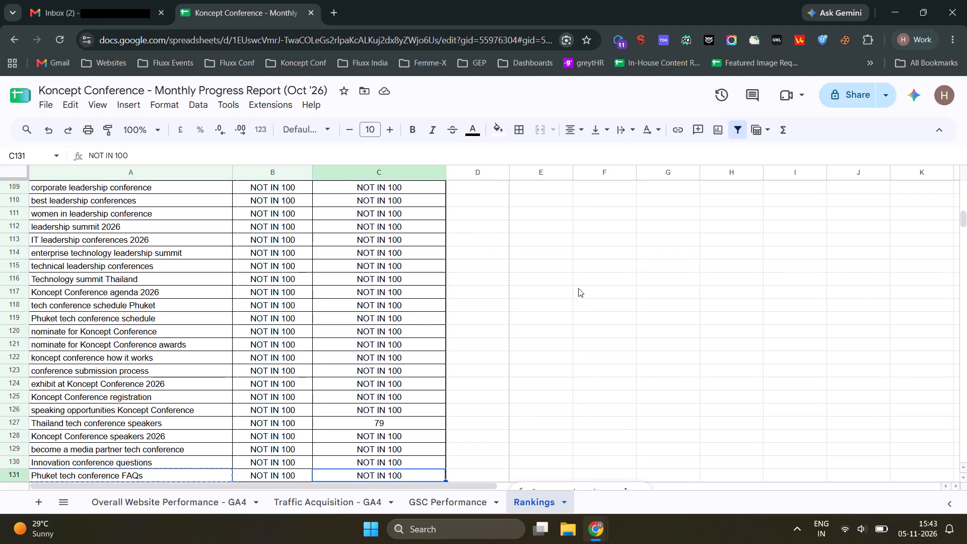
scroll(510, 280, up, 7)
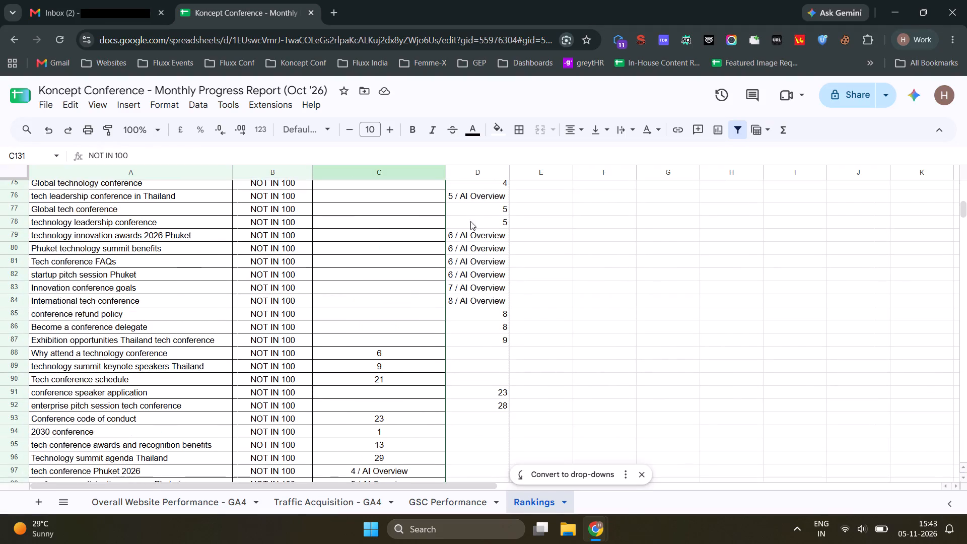
scroll(449, 233, up, 8)
click(486, 198)
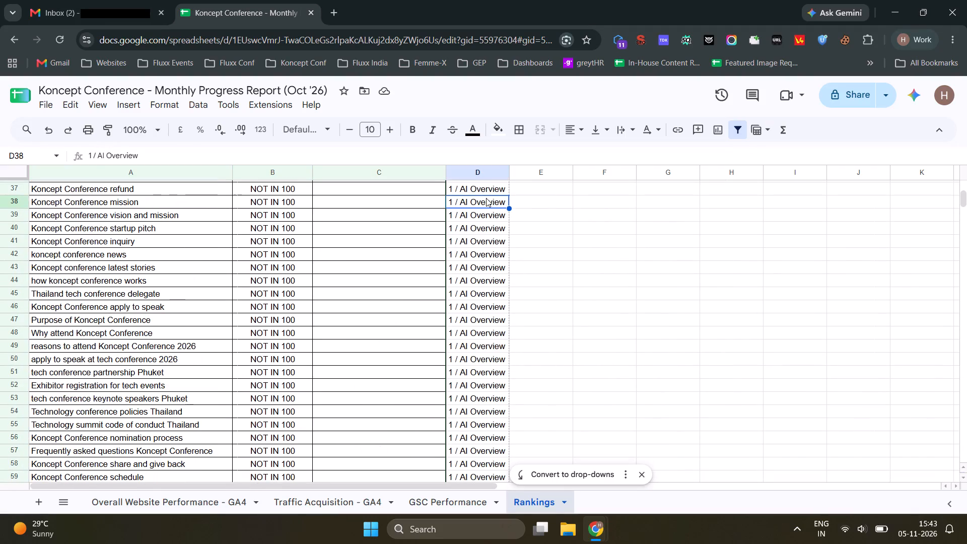
key(ctrl+c)
scroll(320, 312, down, 16)
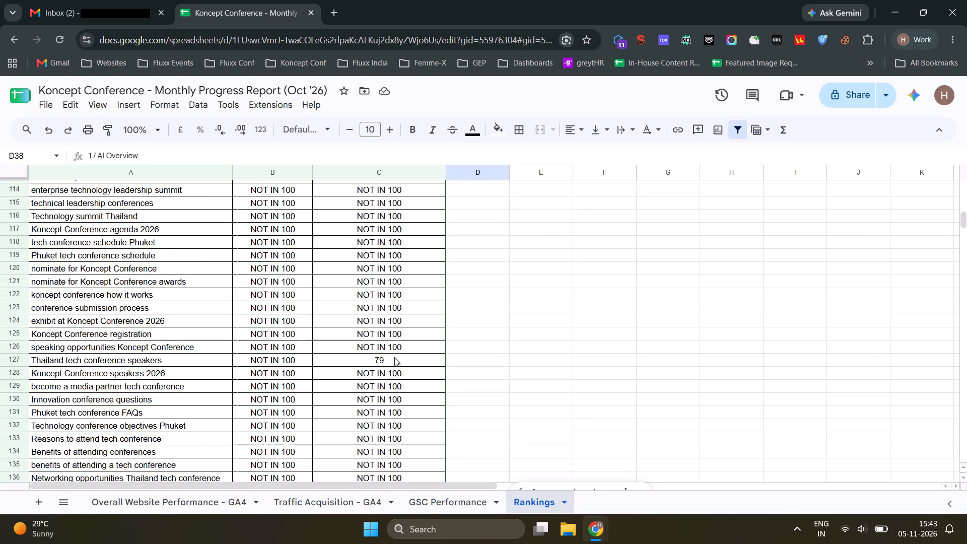
click(393, 390)
key(Down)
key(Down)
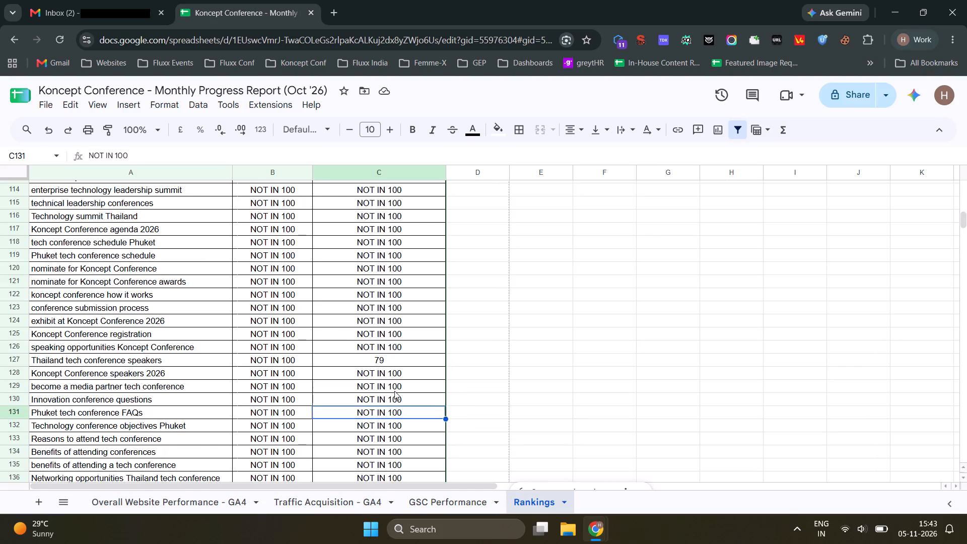
key(ctrl+shift+v)
Copy the keyword "Technology conference objectives Phuket" from the Rankings sheet and search Google for it in the incognito window.
key(Down)
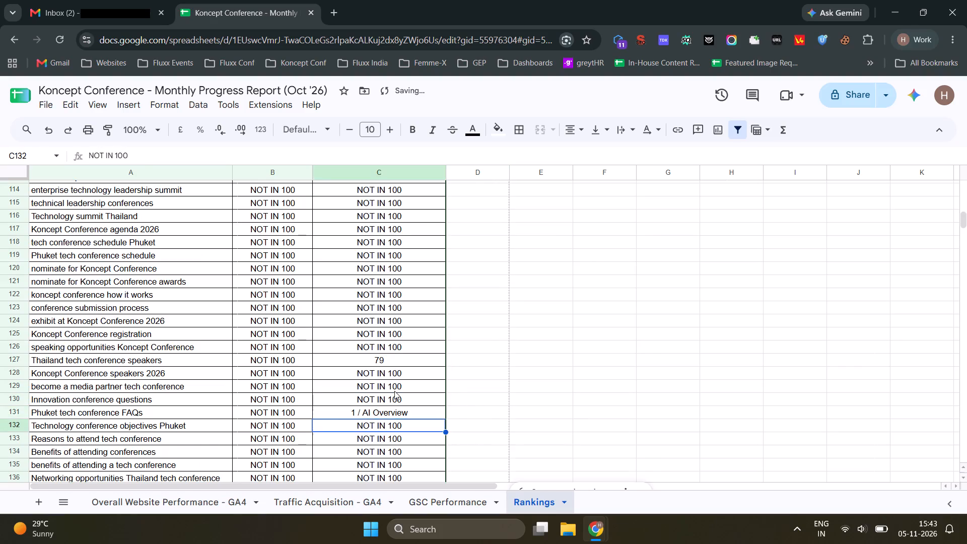
key(Left)
key(Left)
key(Left)
key(Left)
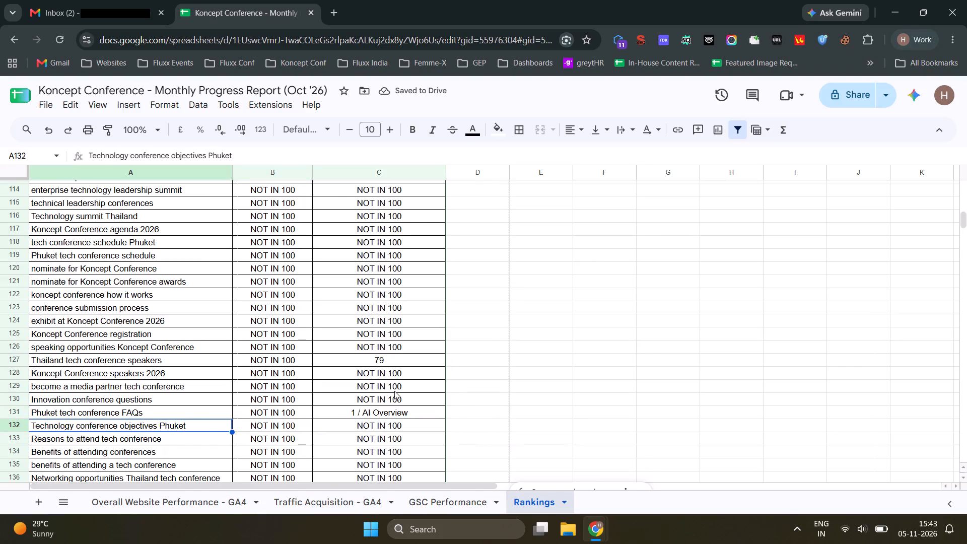
key(ctrl+c)
key(alt+Tab)
click(569, 112)
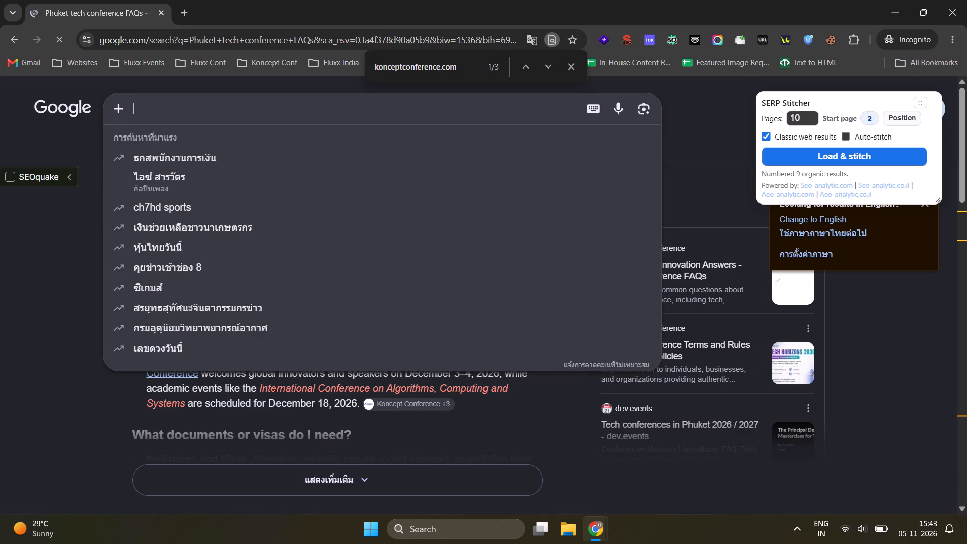
key(ctrl+v)
key(ctrl+Return)
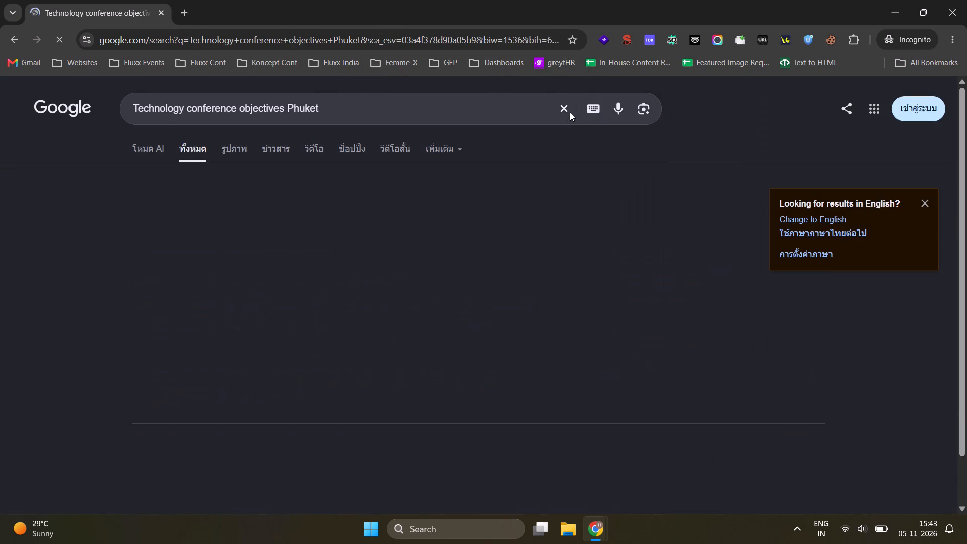
Examine the "Technology conference objectives Phuket" results and AI overview for Koncept Conference's position.
scroll(370, 323, down, 4)
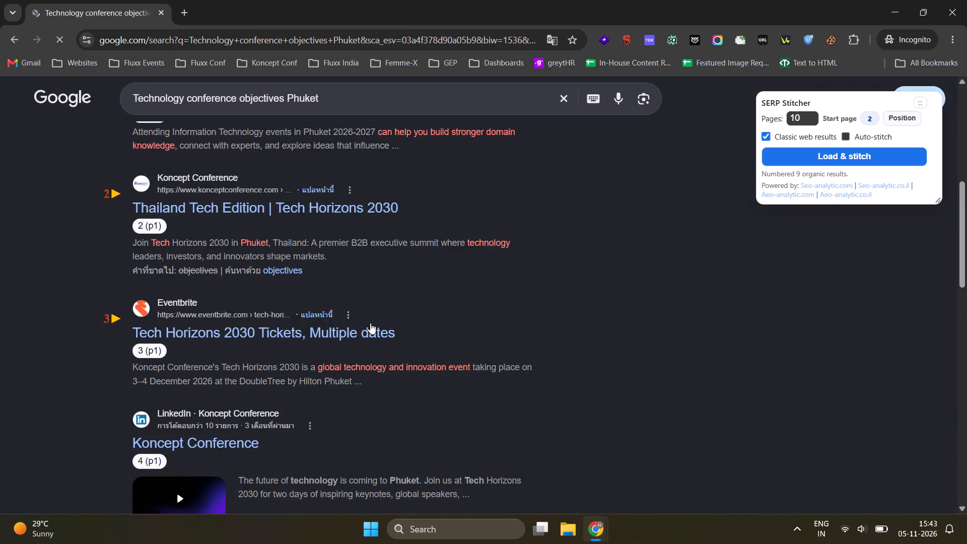
scroll(370, 323, up, 8)
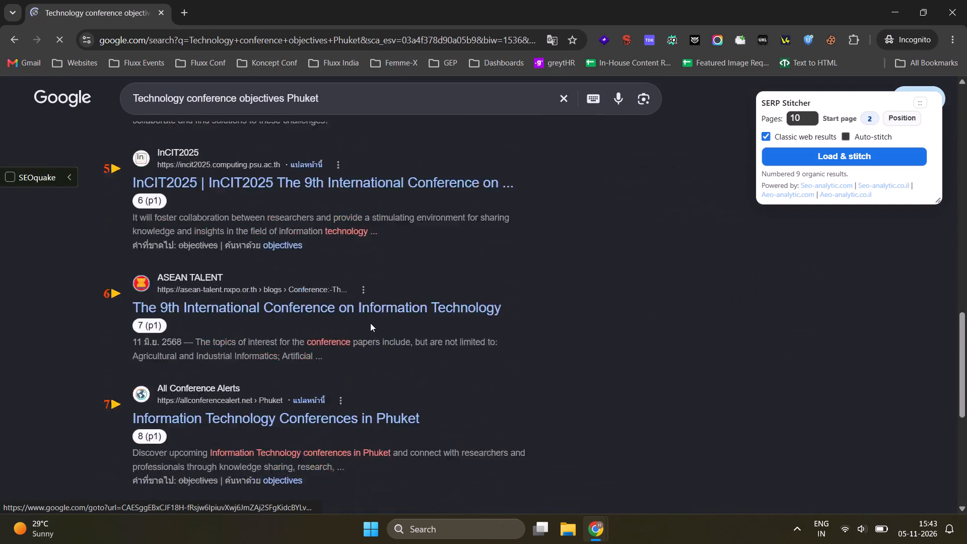
scroll(370, 323, up, 5)
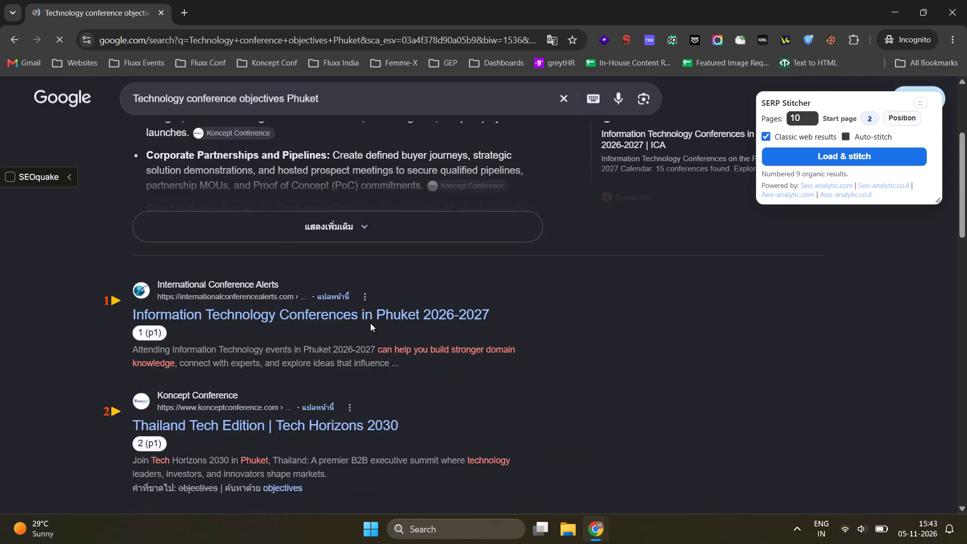
scroll(370, 323, up, 1)
Record "2 / AI Overview" in column C of the Rankings sheet for "Technology conference objectives Phuket", adapting the entry above it.
key(alt+Tab)
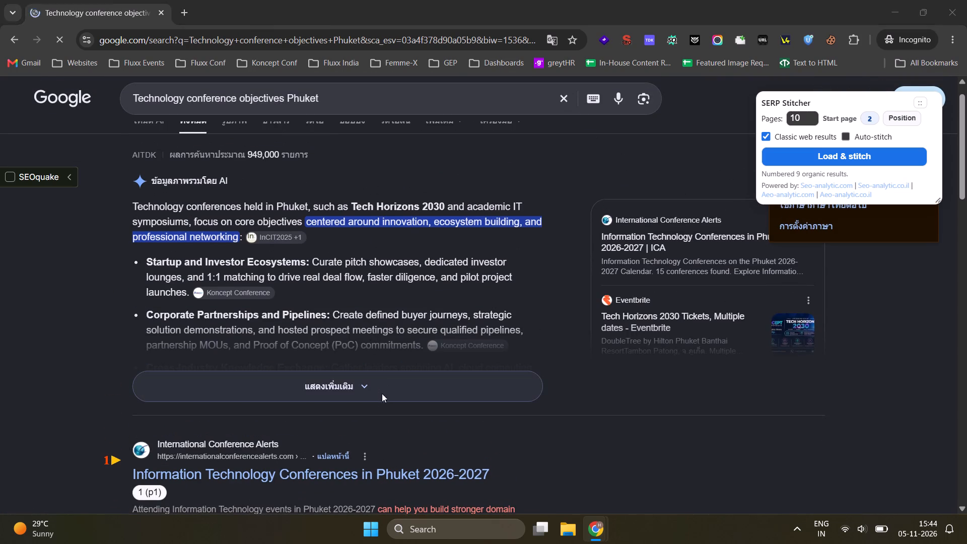
key(Right)
key(Right)
key(Up)
key(Down)
key(Up)
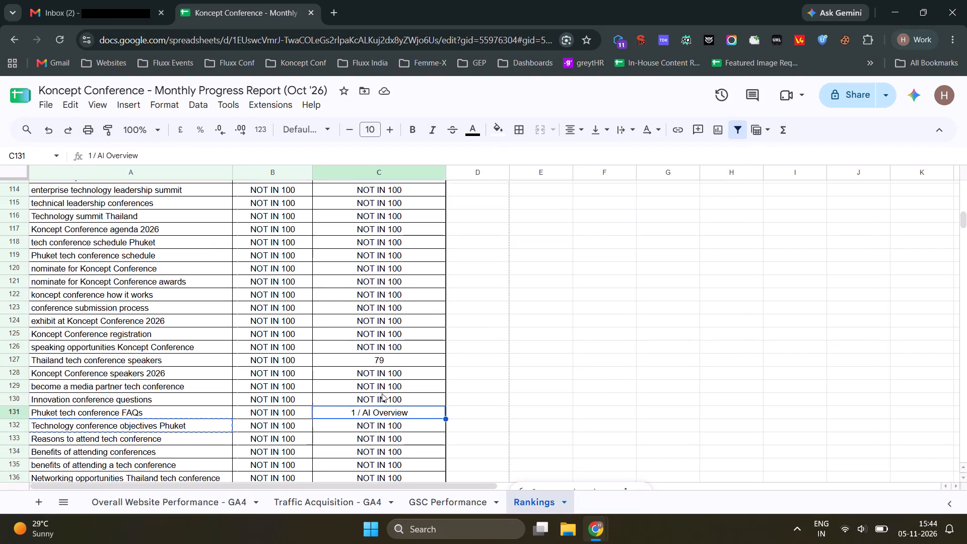
key(ctrl+c)
key(Down)
key(ctrl+v)
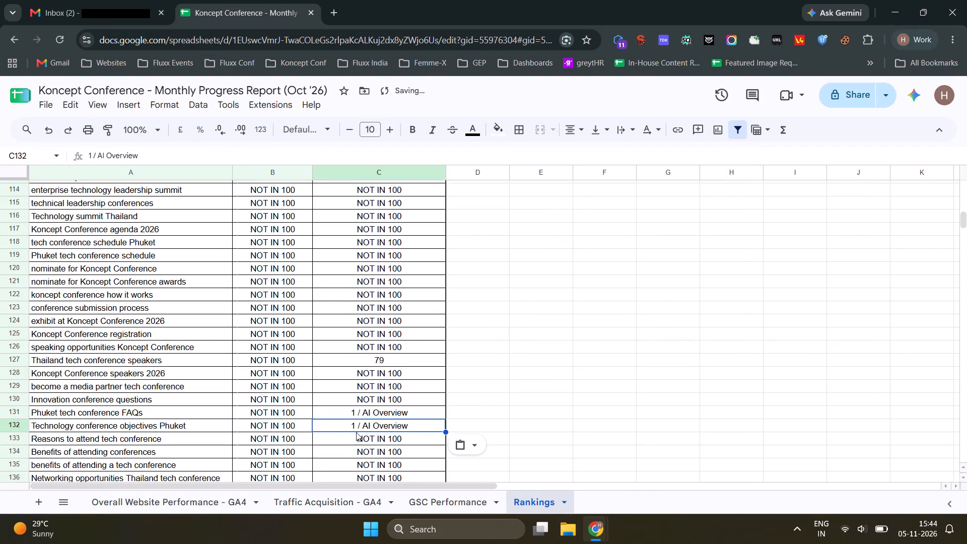
triple_click(357, 424)
click(357, 424)
click(357, 424)
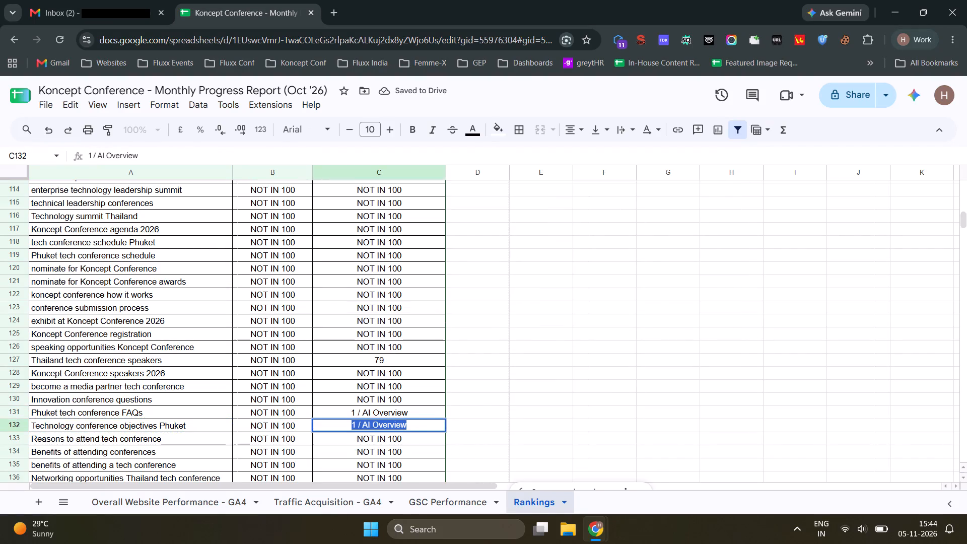
key(BackSpace)
key(2)
key(Return)
Copy the keyword "Reasons to attend tech conference" from the Rankings sheet and search Google for it in the incognito window.
key(Left)
key(Left)
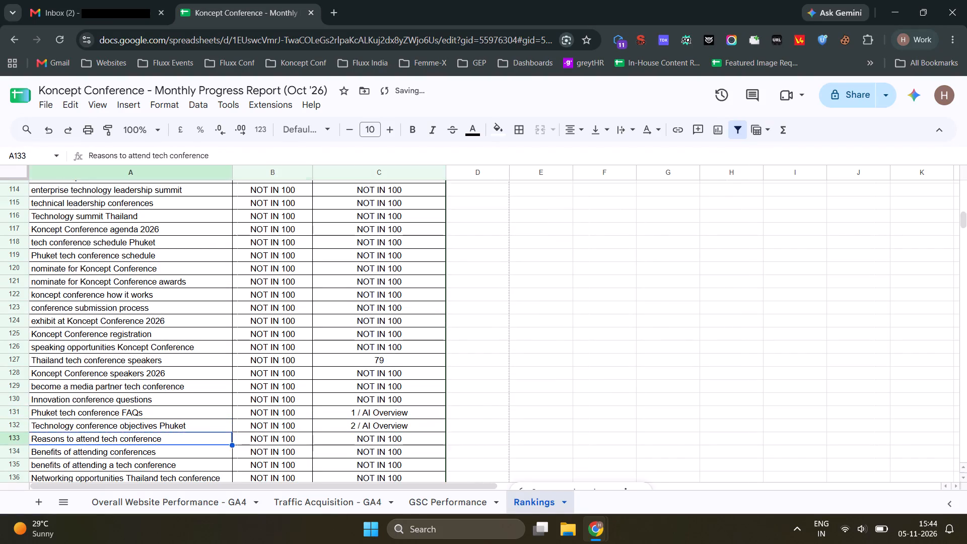
key(Left)
key(ctrl+c)
key(alt+Tab)
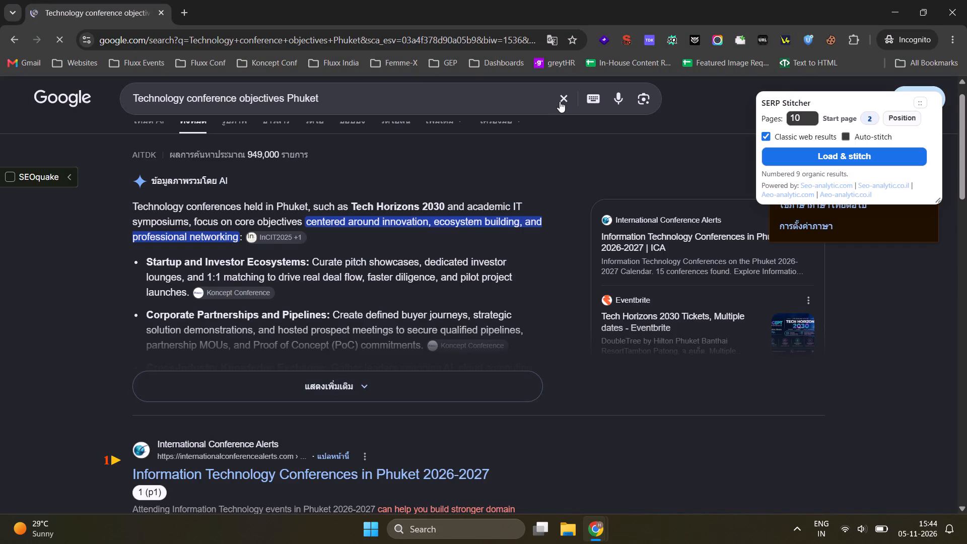
click(560, 101)
key(ctrl+v)
key(Return)
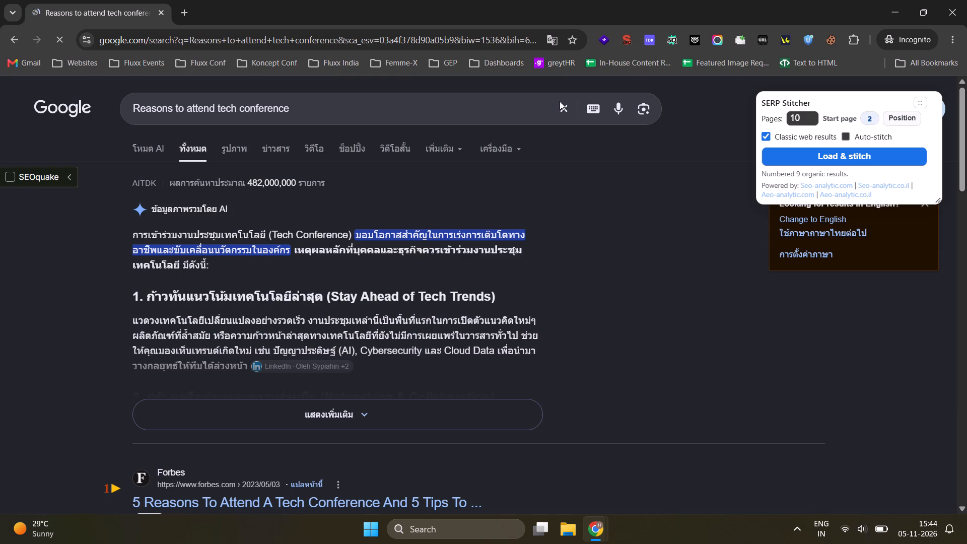
Check the first page of "Reasons to attend tech conference" results for Koncept Conference and open page 2.
scroll(559, 399, down, 6)
scroll(559, 399, up, 1)
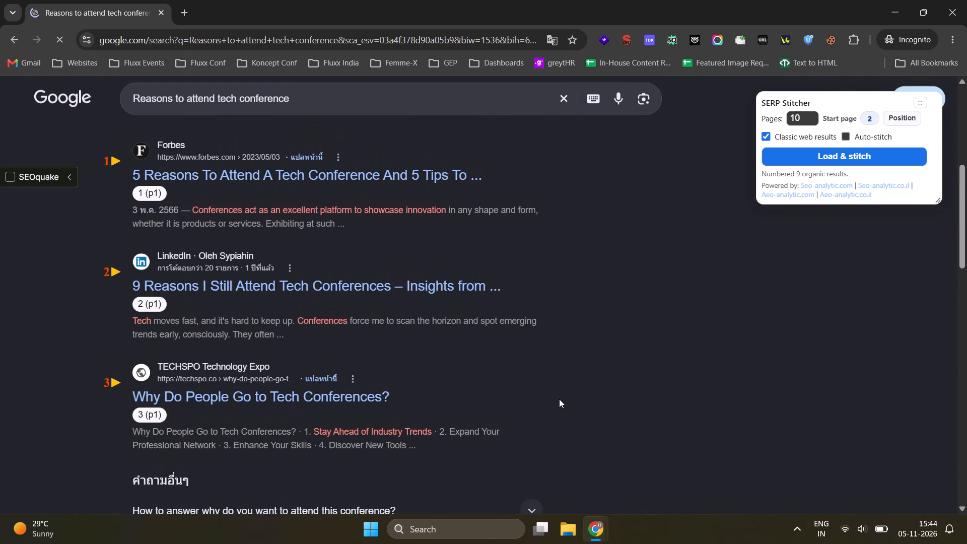
scroll(559, 399, down, 7)
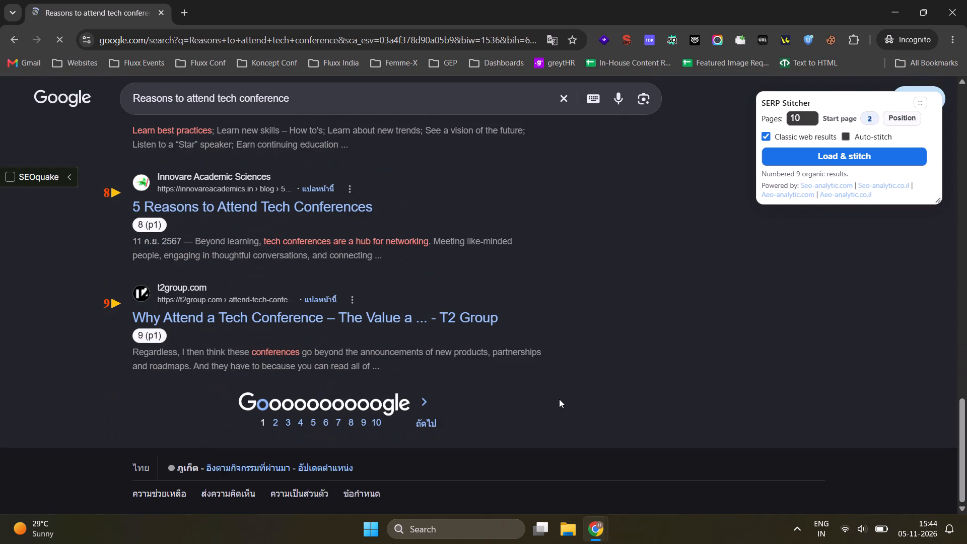
click(426, 427)
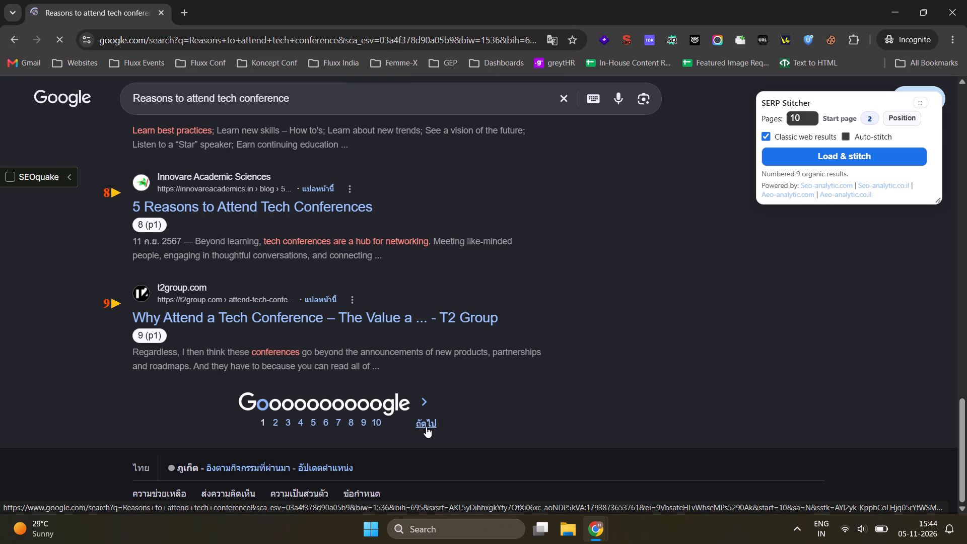
Search pages 2 and 3 of the "Reasons to attend tech conference" results for konceptconference.com and open page 4.
scroll(584, 292, down, 2)
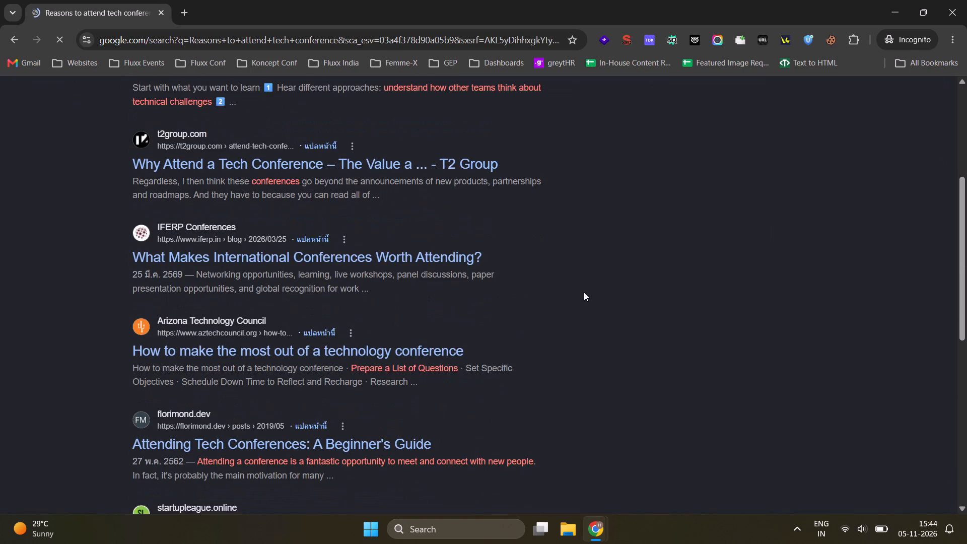
scroll(584, 292, down, 1)
key(ctrl+f)
key(Return)
key(Return)
scroll(584, 292, down, 15)
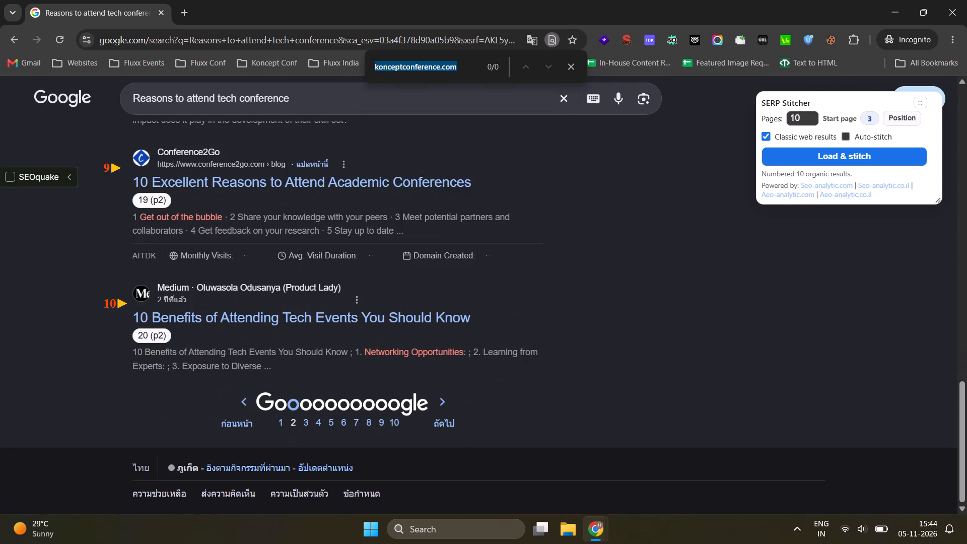
click(438, 422)
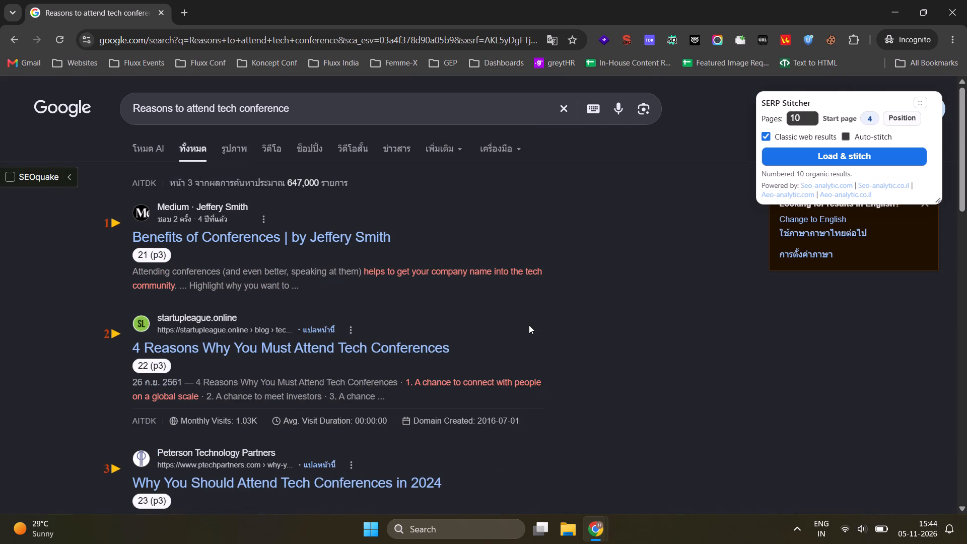
scroll(529, 325, down, 17)
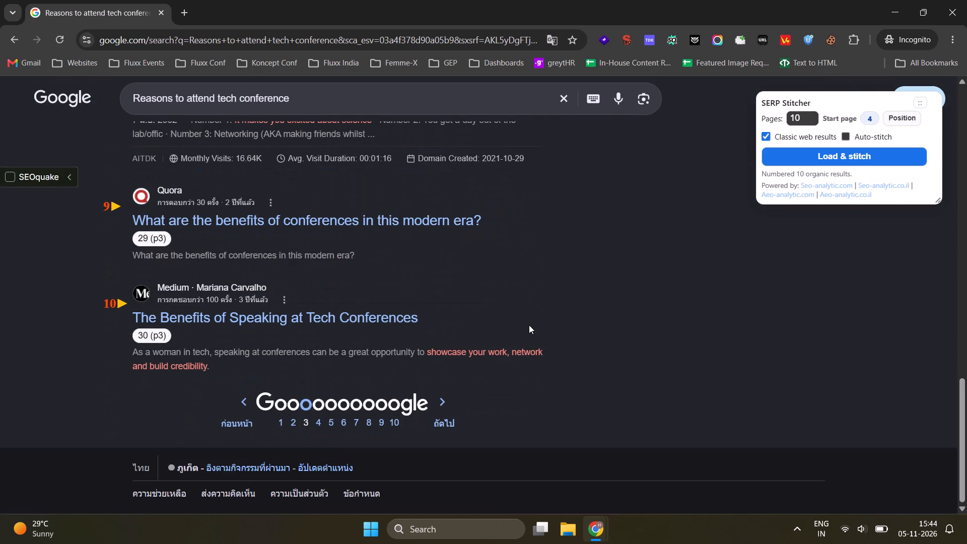
key(ctrl+f)
key(Return)
key(Return)
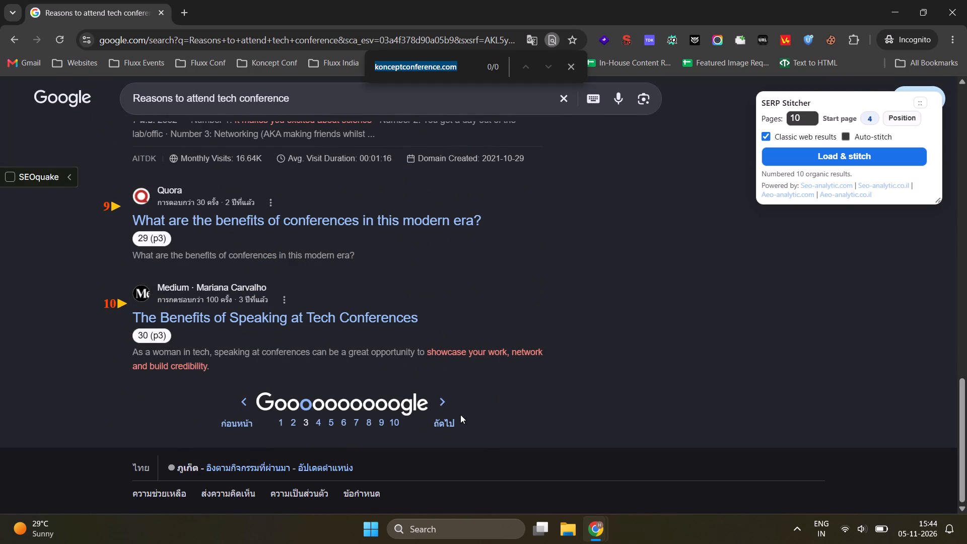
click(444, 428)
Search results pages 4 and 5 for konceptconference.com and open page 6.
scroll(530, 326, down, 3)
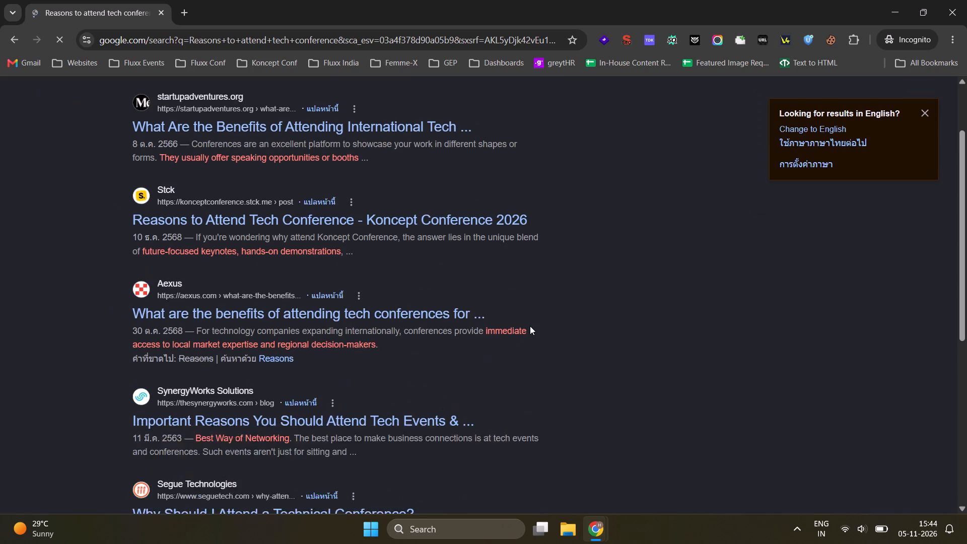
scroll(530, 326, down, 13)
key(ctrl+f)
key(Return)
key(Return)
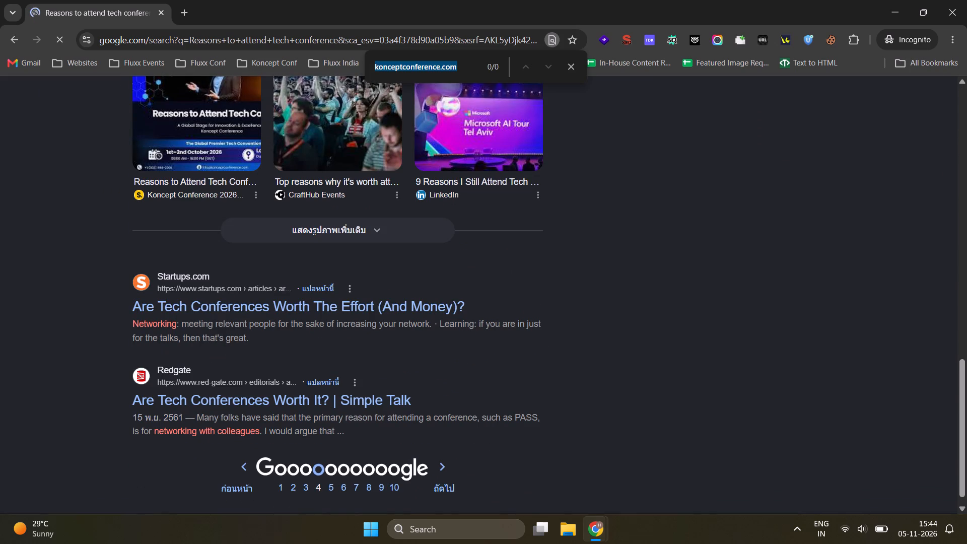
scroll(530, 326, down, 6)
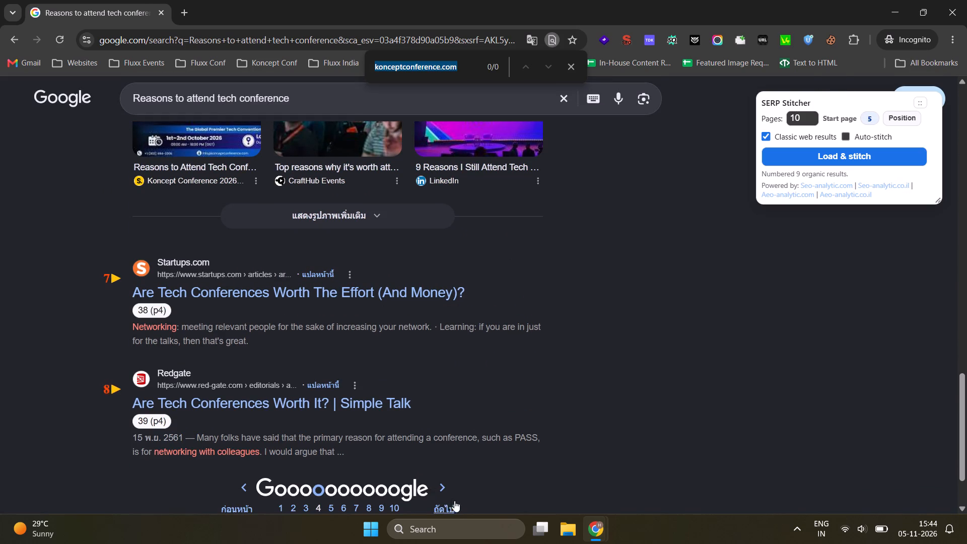
scroll(493, 458, down, 7)
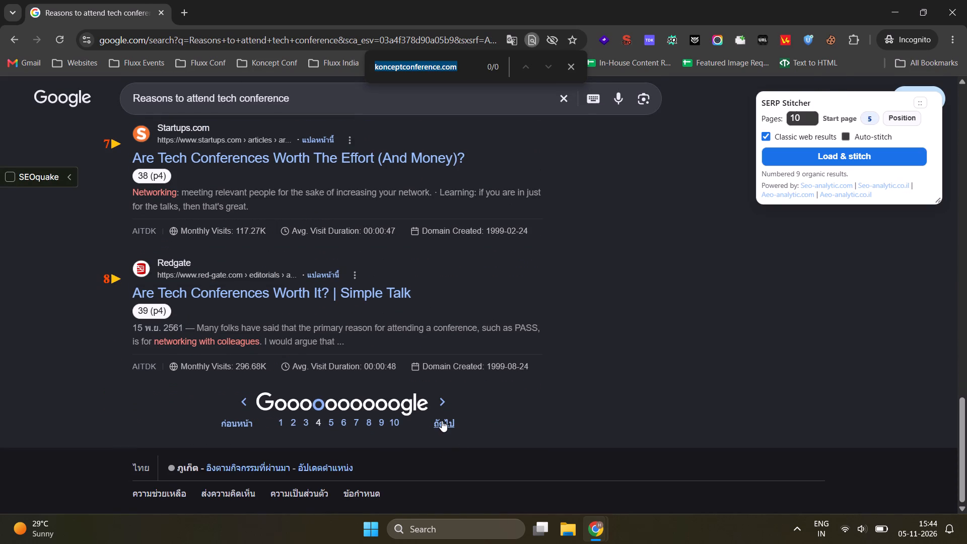
click(442, 421)
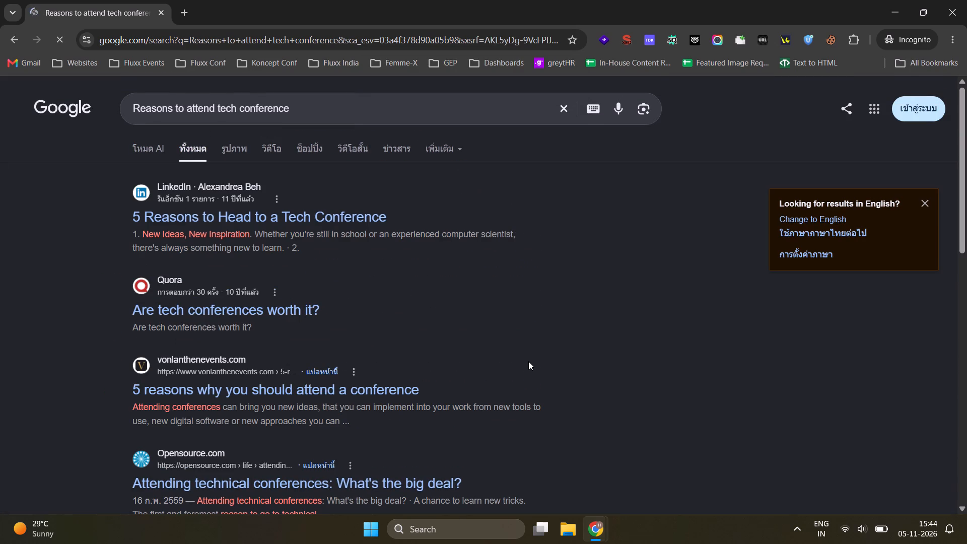
scroll(528, 361, down, 13)
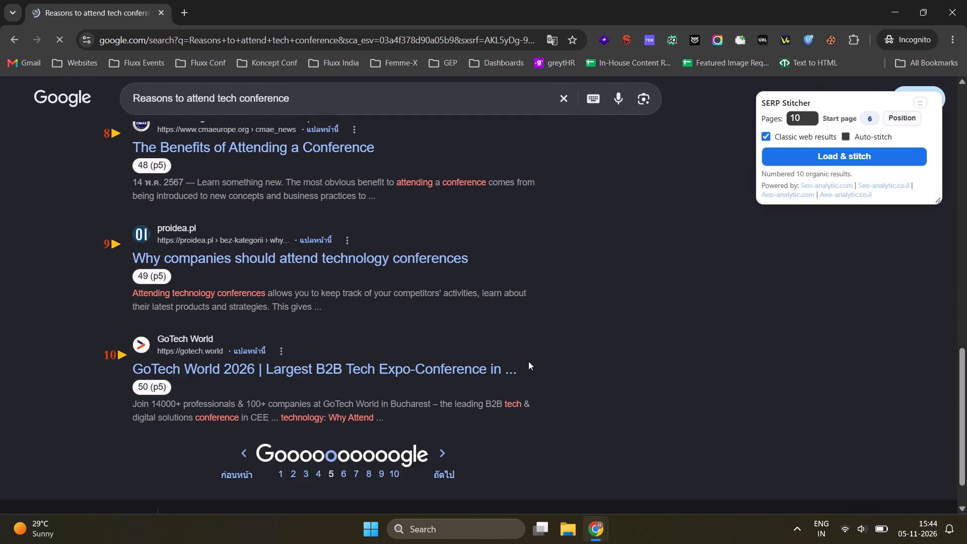
key(ctrl+f)
key(Return)
key(Return)
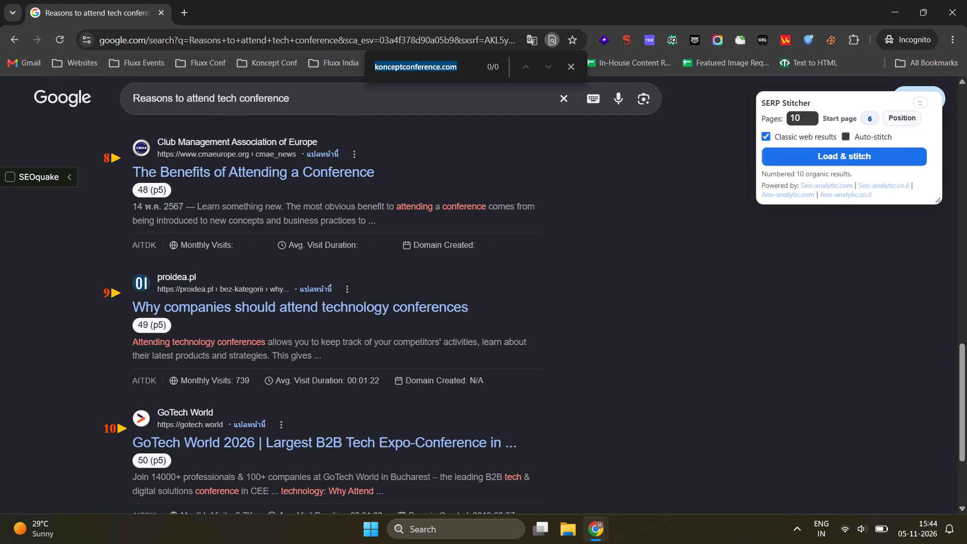
scroll(528, 361, down, 10)
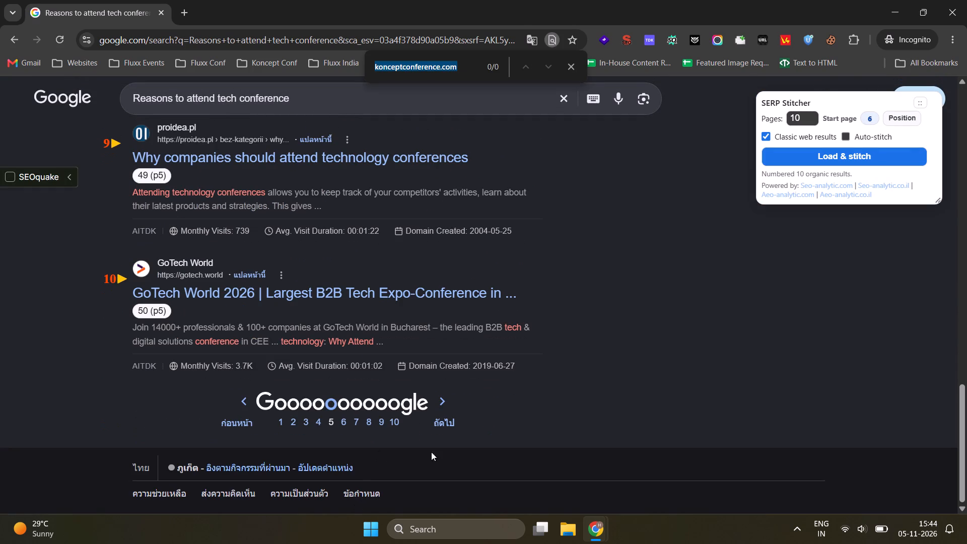
click(449, 422)
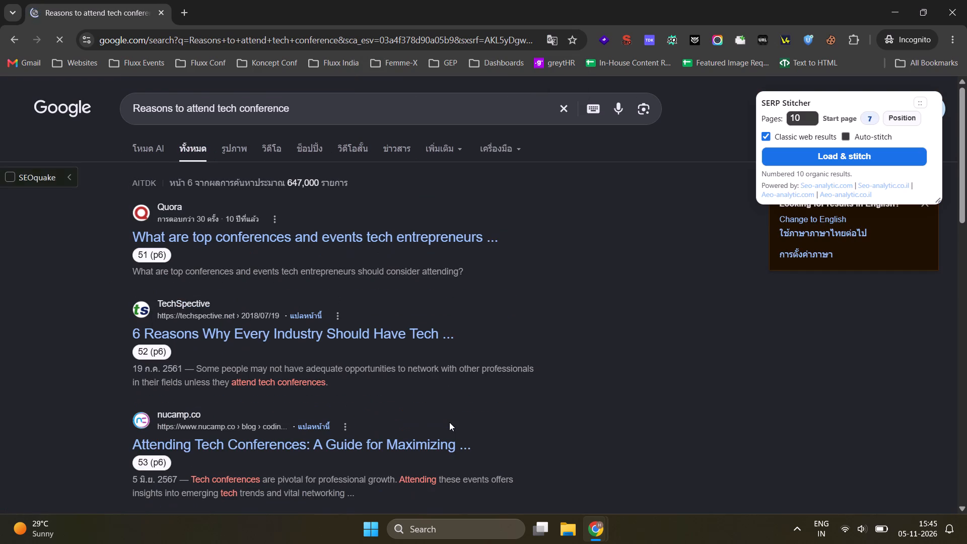
Search results pages 6 and 7 for konceptconference.com and open page 8.
key(ctrl+f)
key(Return)
key(Return)
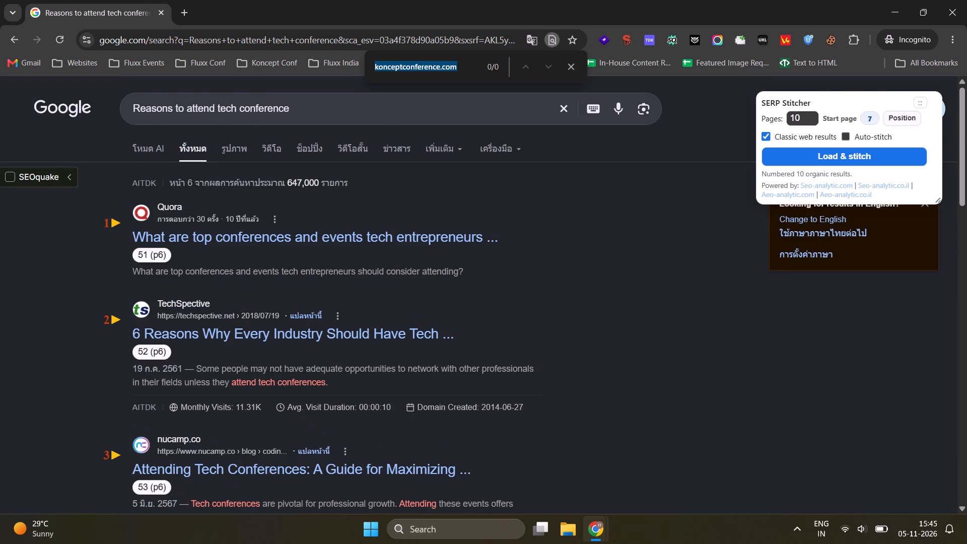
scroll(449, 422, down, 17)
click(440, 428)
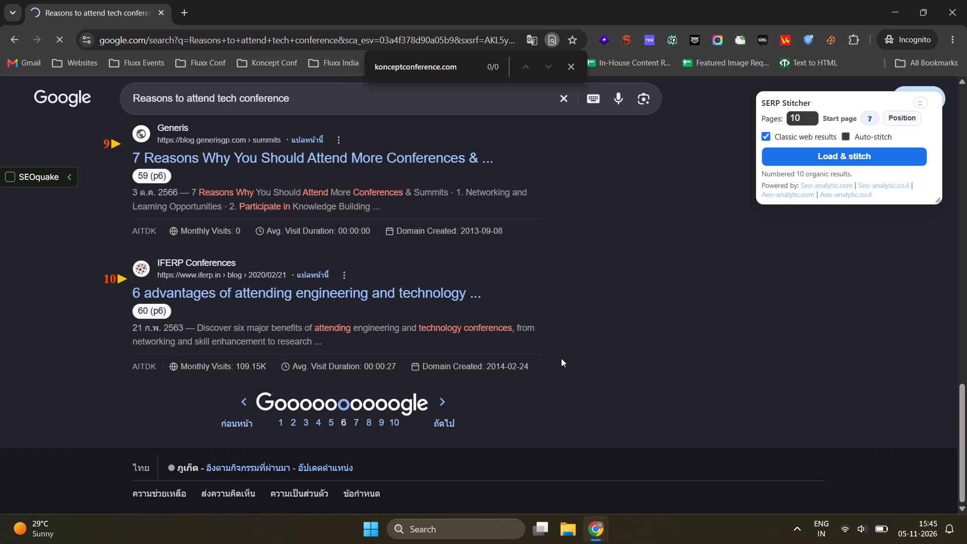
scroll(561, 358, down, 15)
key(ctrl+f)
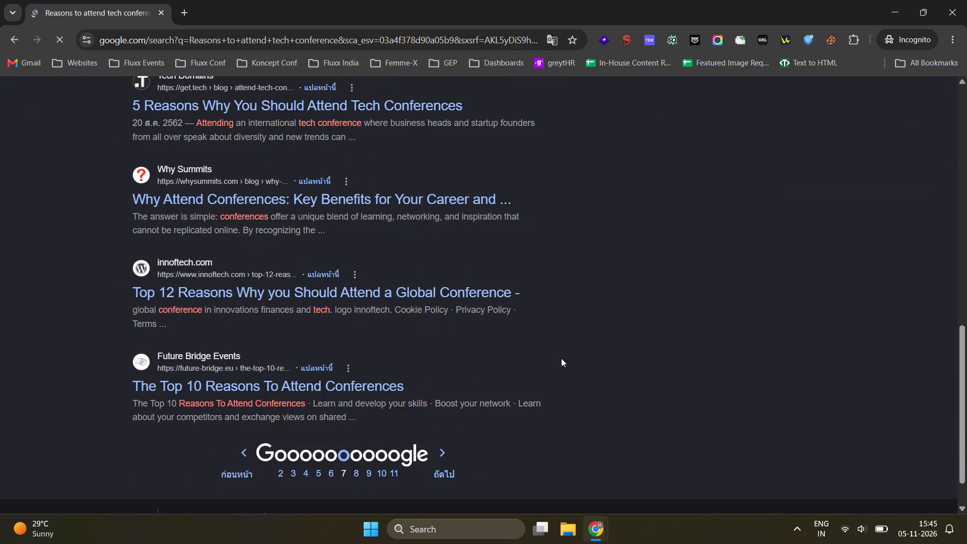
key(Return)
key(Return)
scroll(561, 358, down, 10)
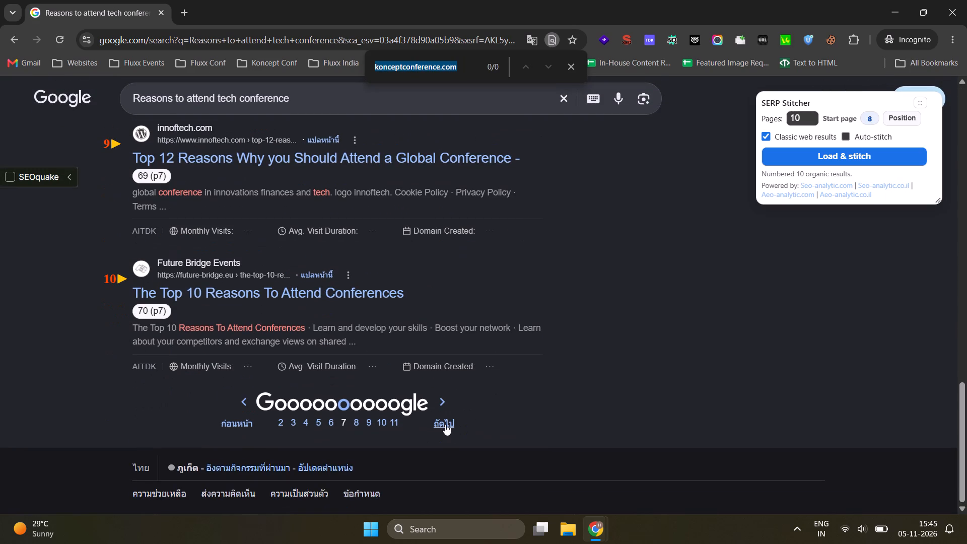
click(445, 424)
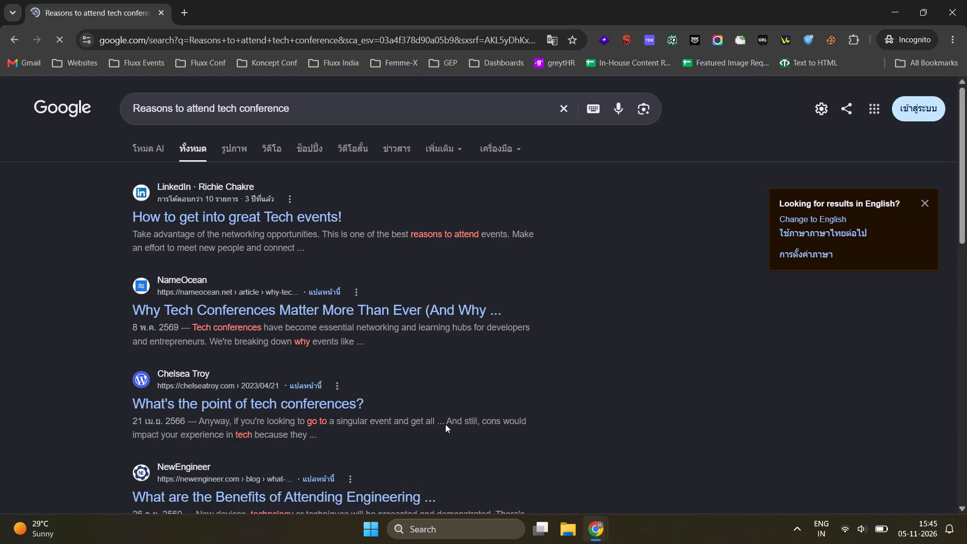
Search results pages 8 and 9 for konceptconference.com and open page 10.
key(ctrl+f)
key(Return)
key(Return)
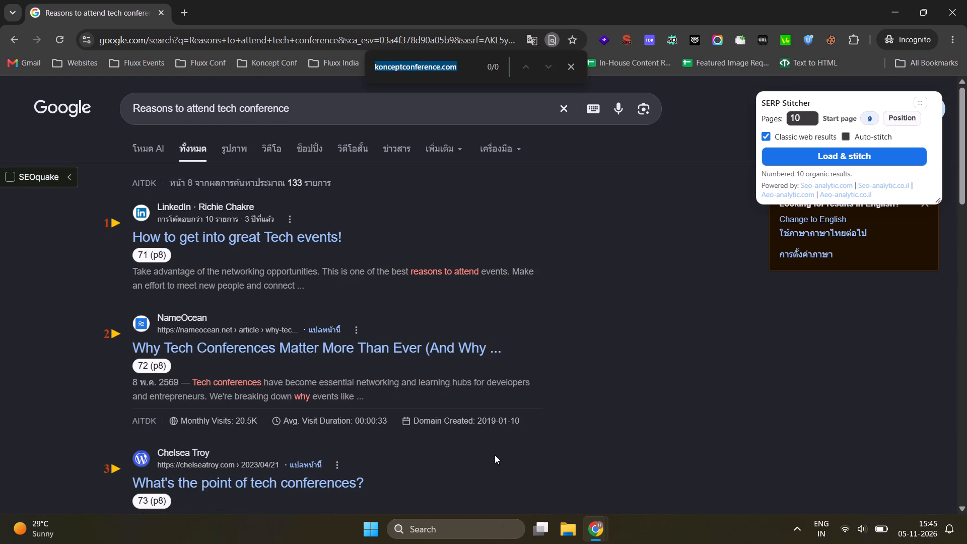
scroll(535, 399, down, 15)
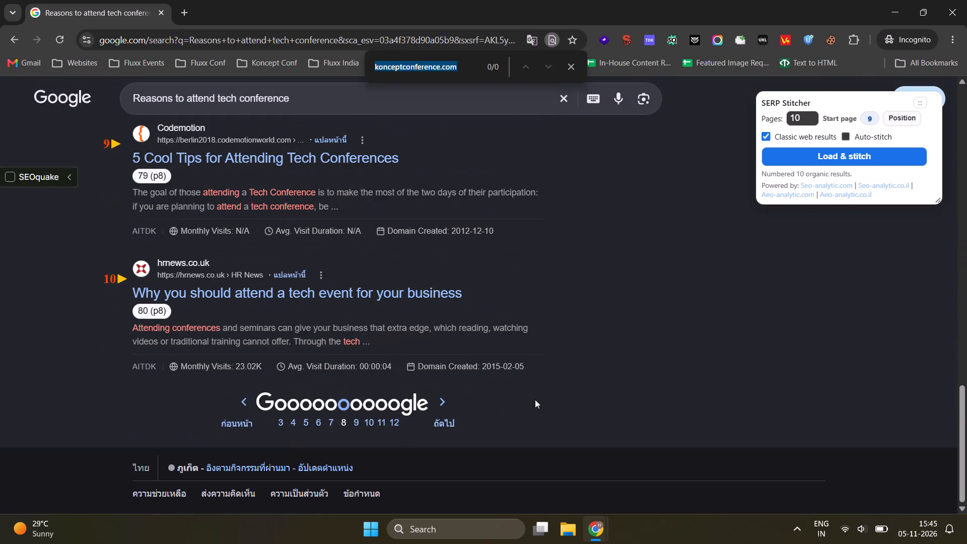
click(444, 427)
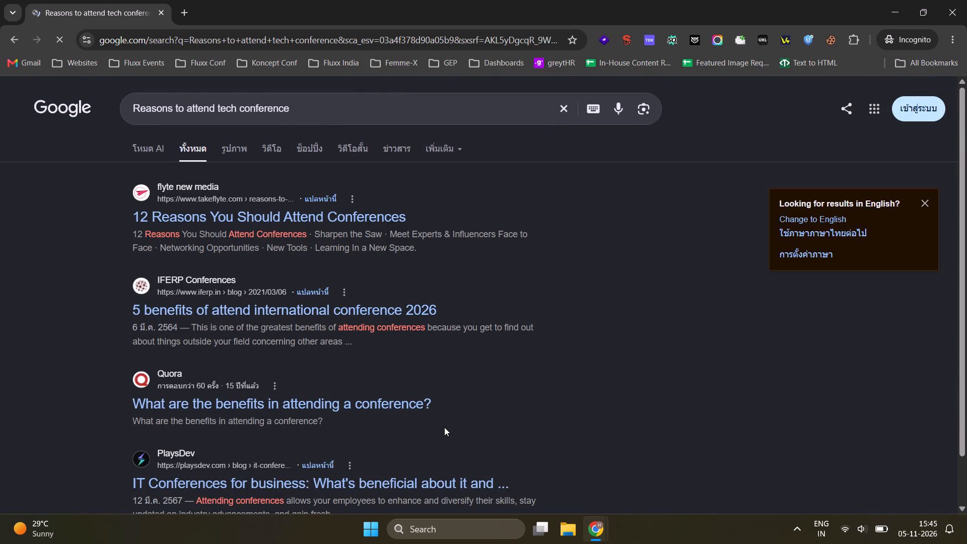
scroll(550, 341, down, 16)
key(ctrl+f)
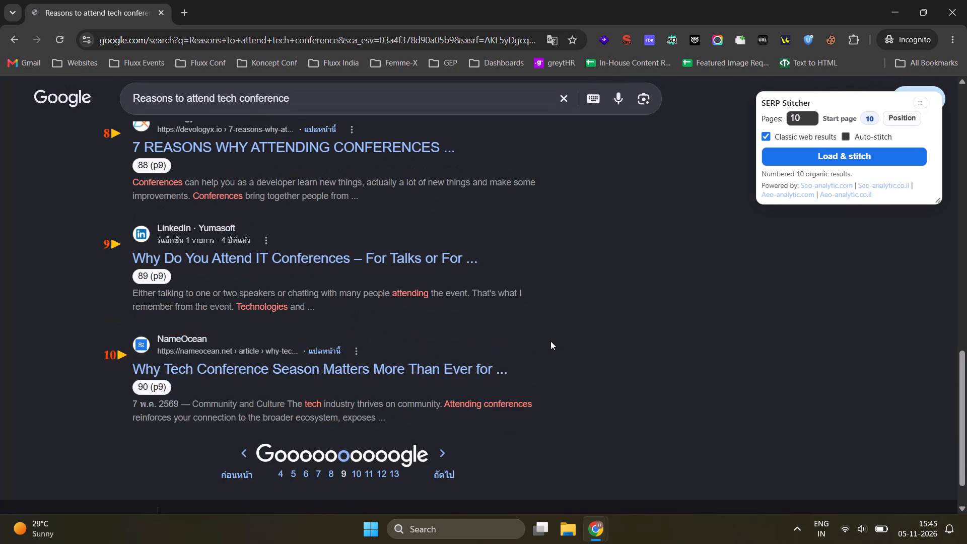
key(Return)
key(Return)
scroll(550, 341, down, 13)
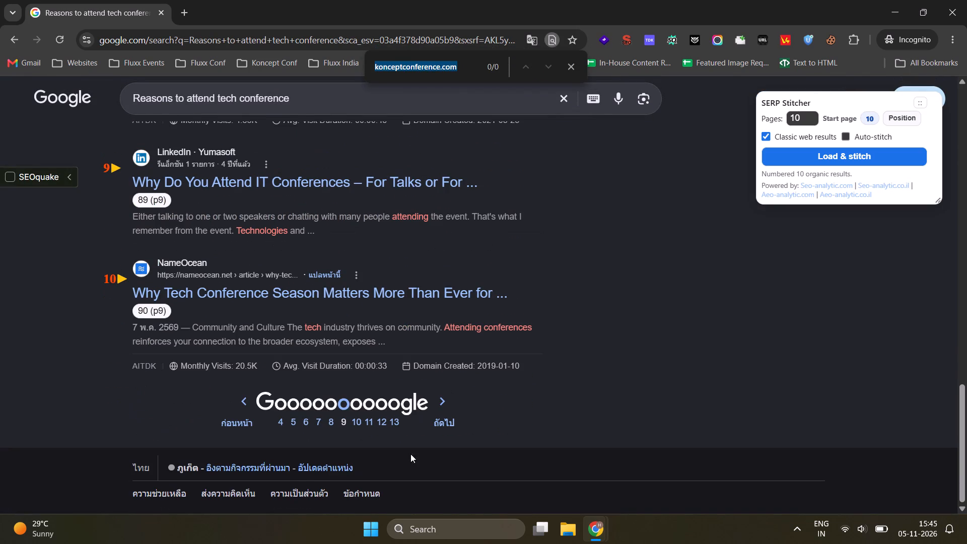
click(447, 425)
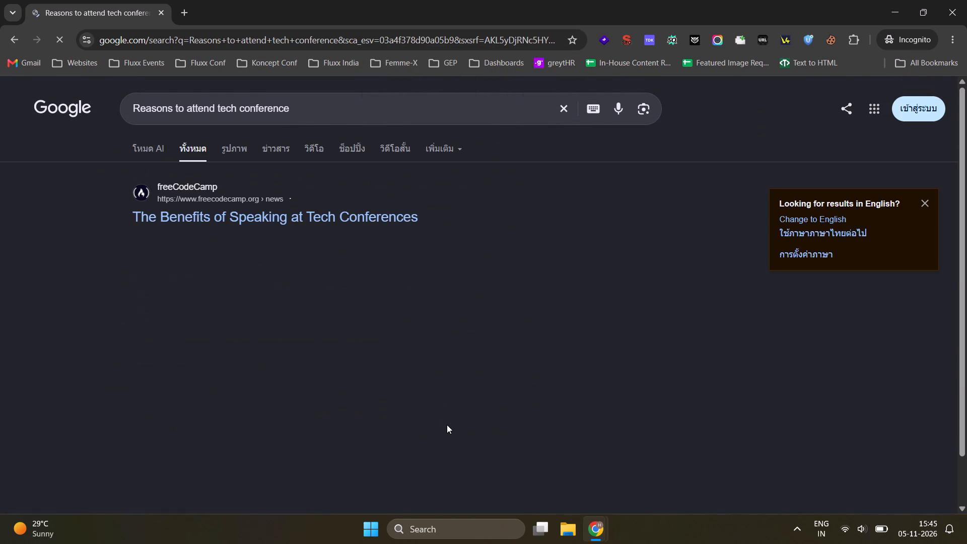
Search page 10 of the "Reasons to attend tech conference" results for konceptconference.com.
scroll(557, 403, down, 14)
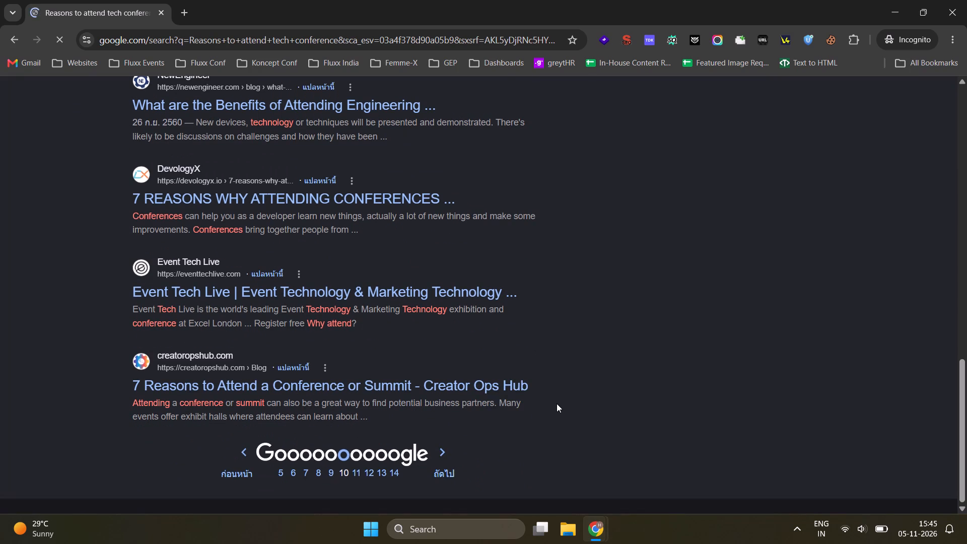
key(ctrl+f)
key(Return)
key(Return)
scroll(557, 403, right, 2)
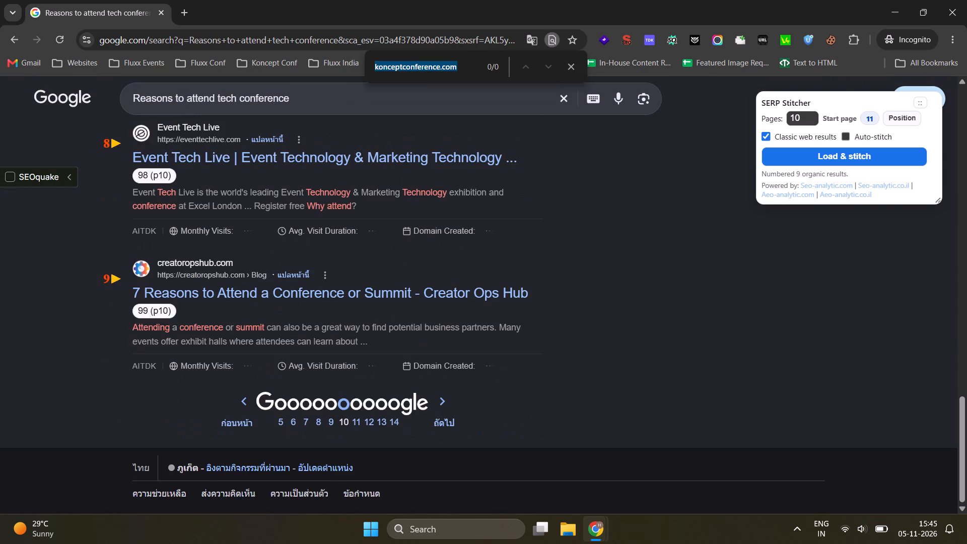
scroll(557, 403, right, 1)
scroll(557, 403, up, 12)
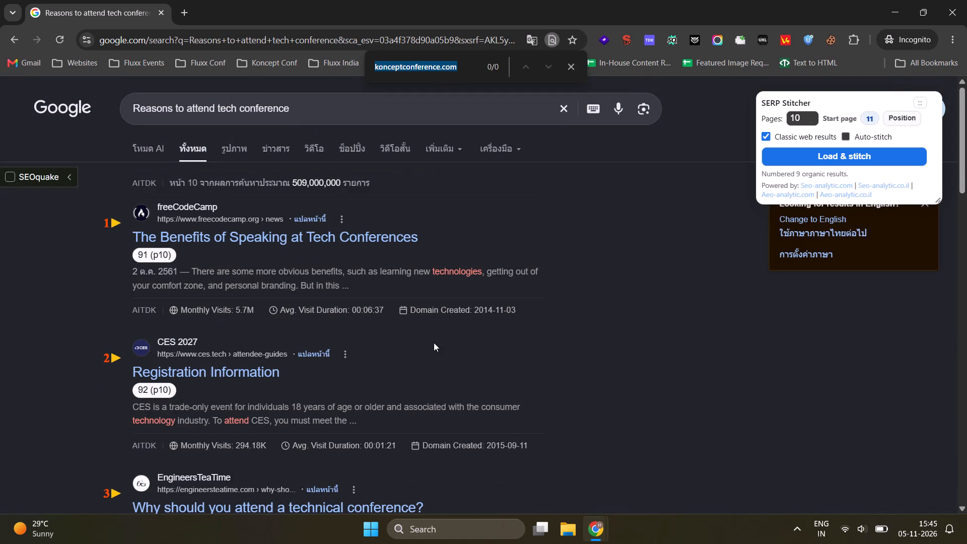
Copy the keyword "Benefits of attending conferences" from the Rankings sheet and search Google for it in the incognito window.
key(alt+Tab)
key(Down)
key(ctrl+c)
key(alt+Tab)
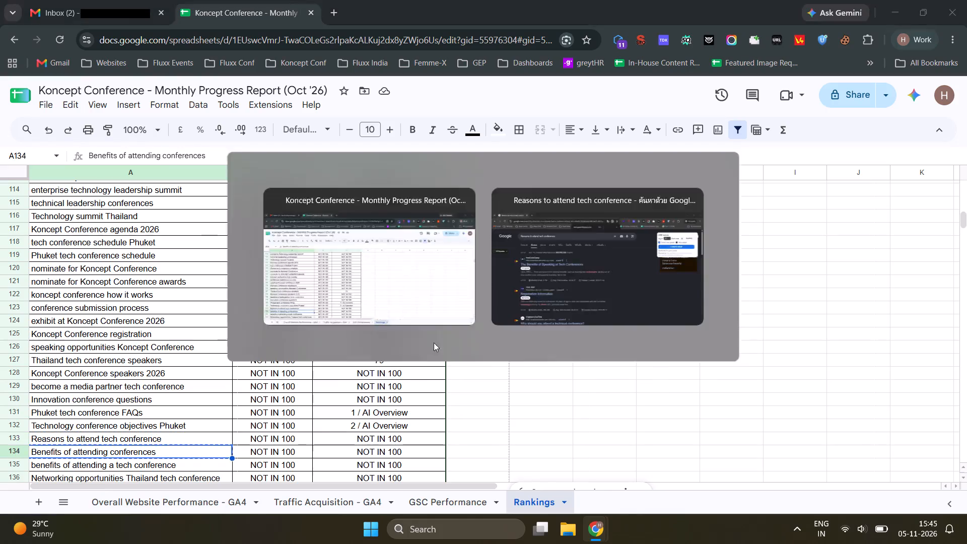
click(556, 110)
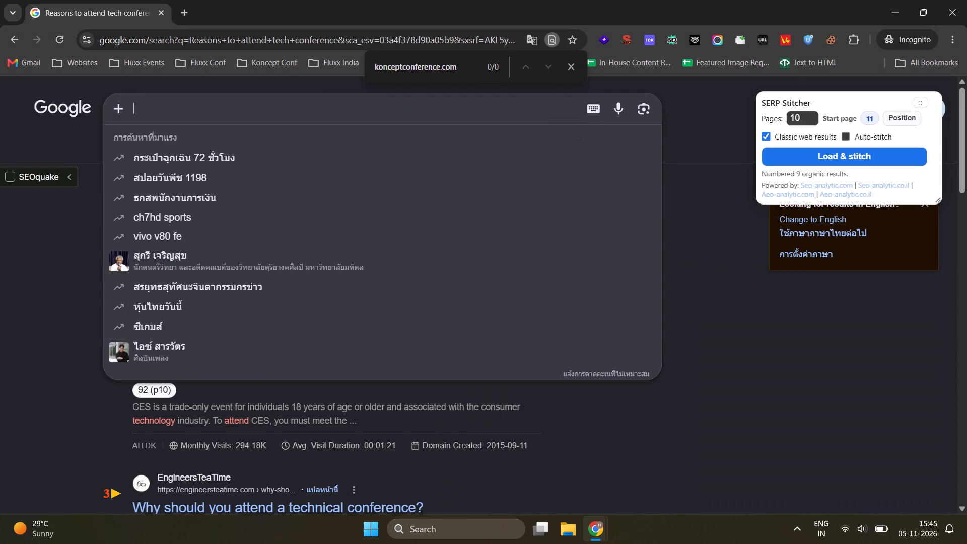
key(ctrl+v)
key(Return)
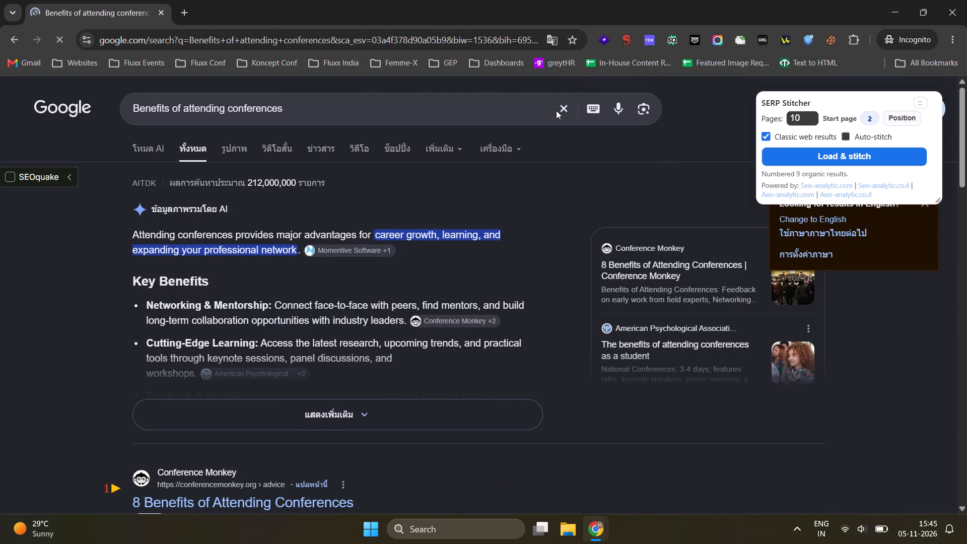
Search the first two pages of the "Benefits of attending conferences" results for konceptconference.com.
key(ctrl+f)
key(Return)
scroll(376, 320, down, 12)
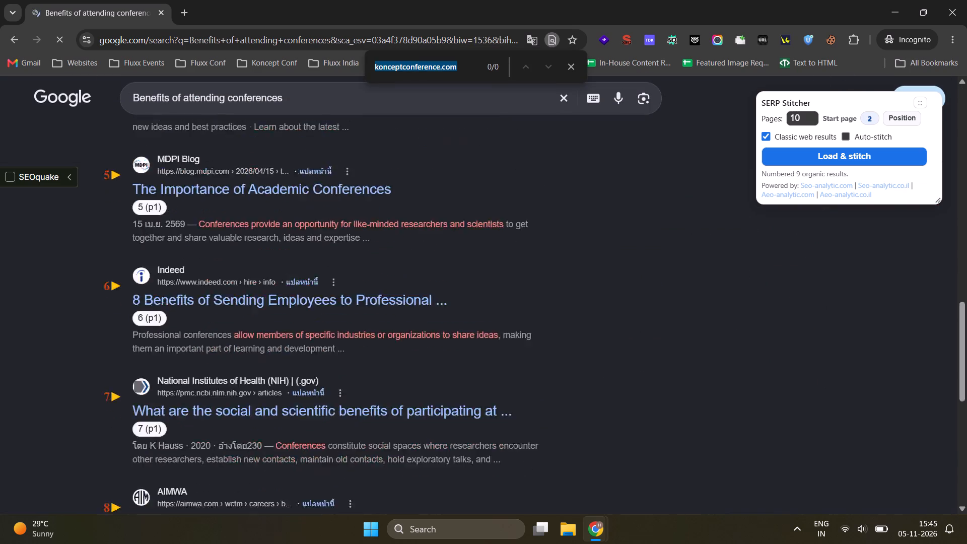
scroll(376, 320, down, 3)
drag(435, 429, 430, 427)
click(430, 427)
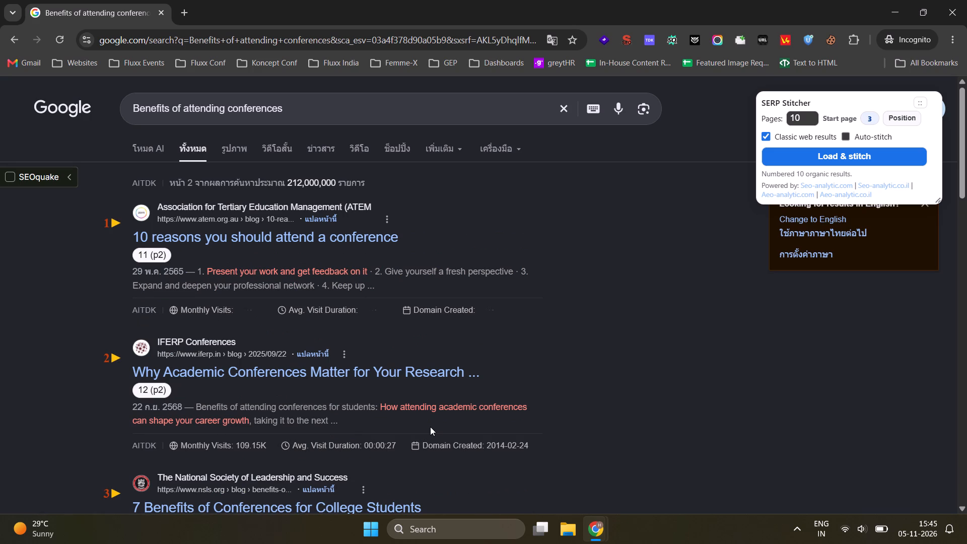
click(570, 358)
scroll(570, 358, down, 18)
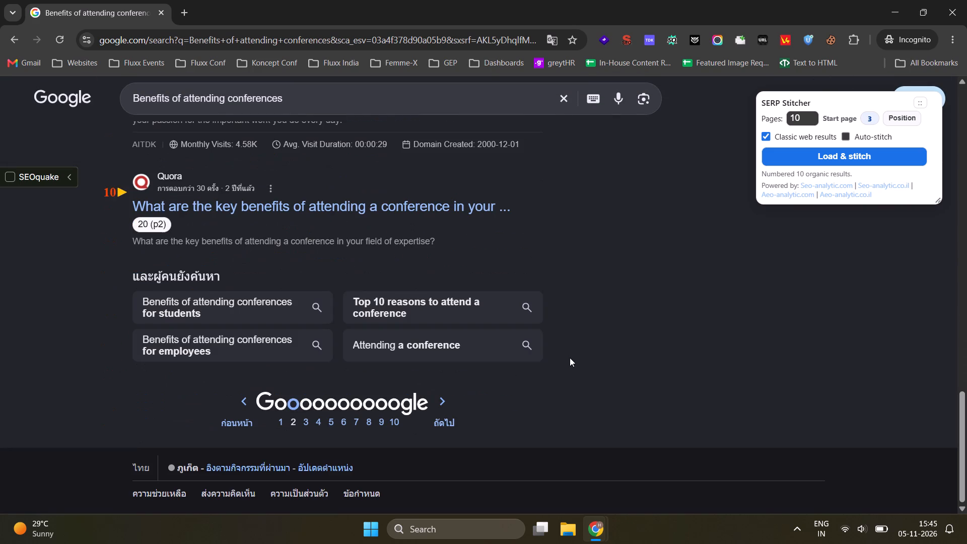
key(ctrl+f)
key(Return)
scroll(570, 358, down, 4)
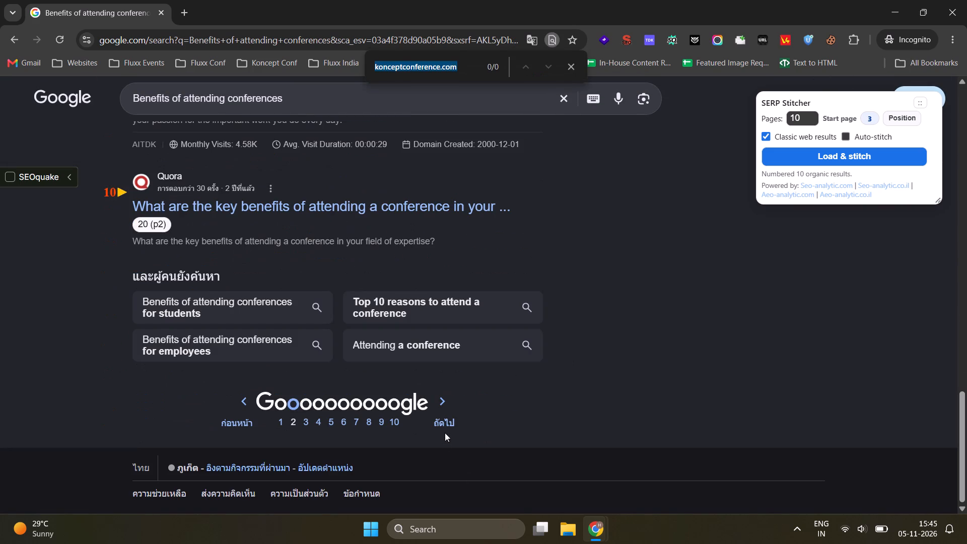
Search pages 3 and 4 of the "Benefits of attending conferences" results for konceptconference.com.
click(449, 426)
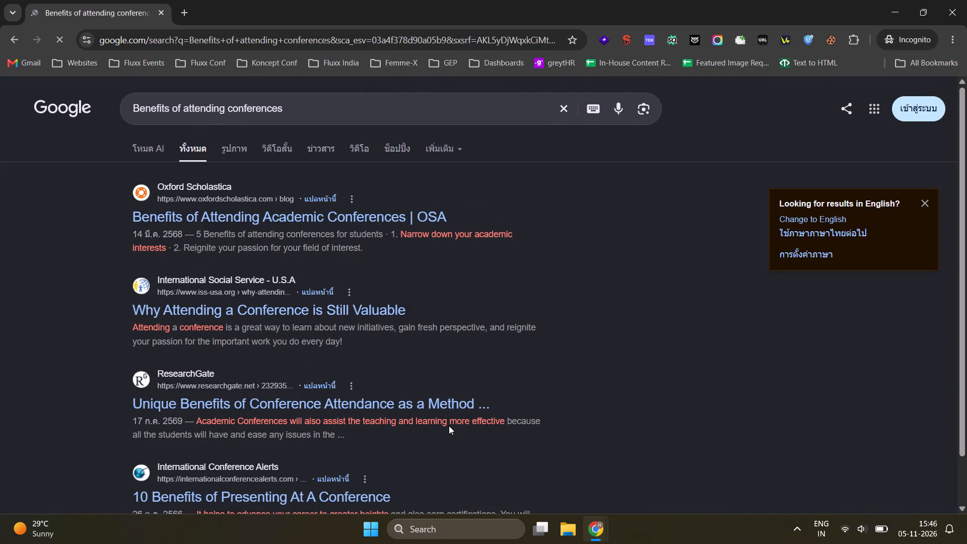
key(ctrl+f)
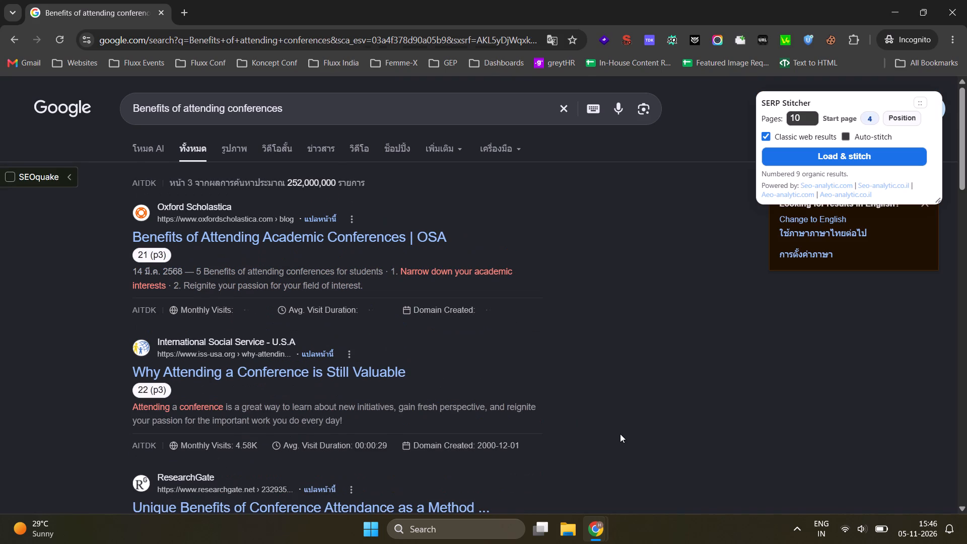
key(Return)
key(Return)
scroll(620, 434, down, 18)
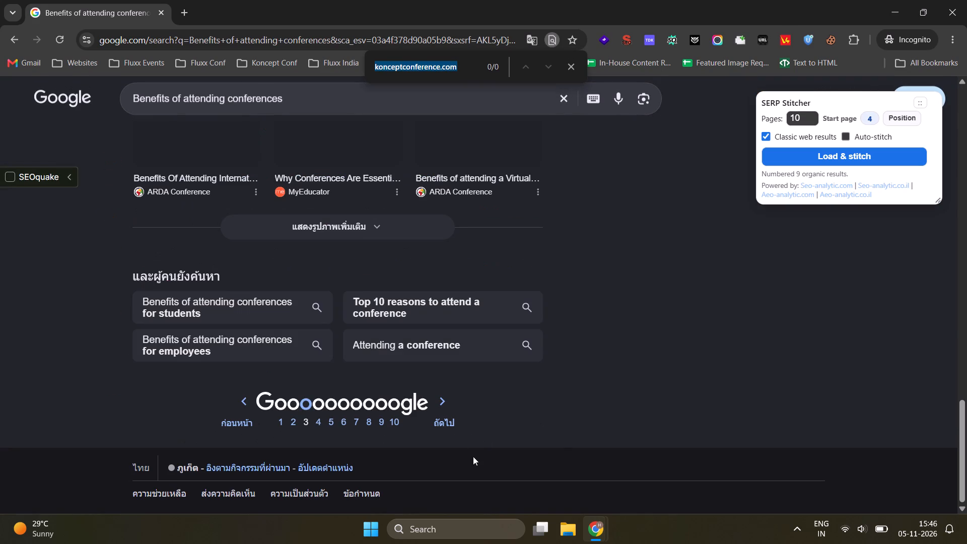
click(446, 429)
click(447, 423)
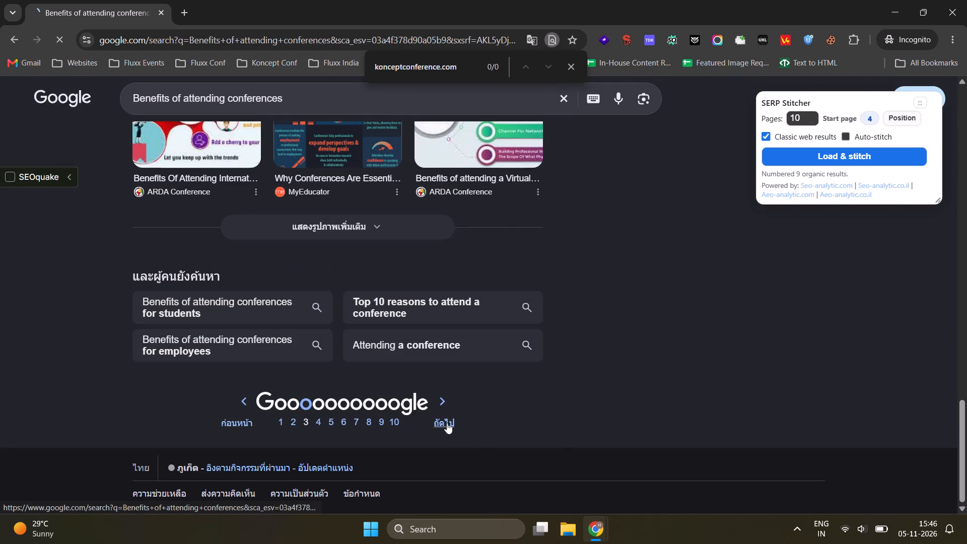
scroll(655, 375, down, 5)
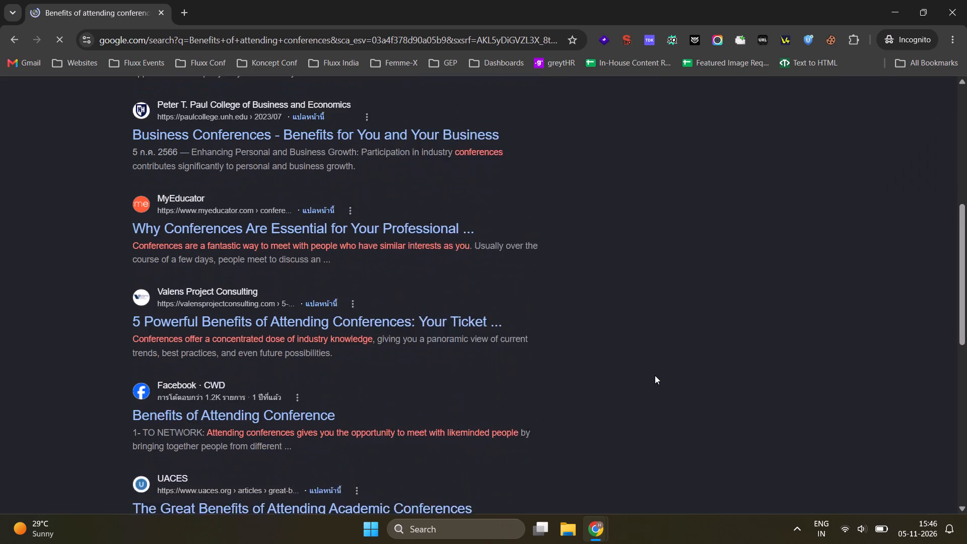
scroll(655, 375, down, 1)
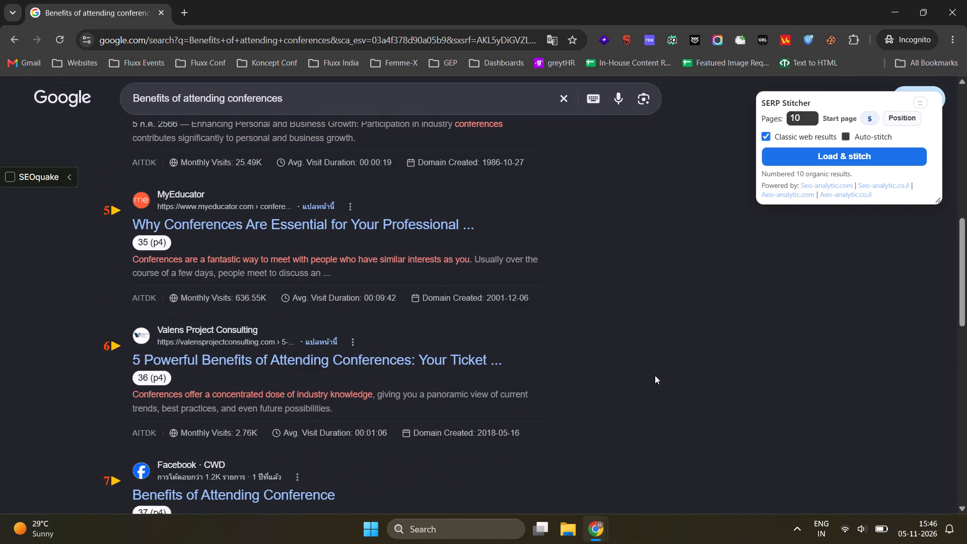
key(ctrl+f)
key(Return)
scroll(655, 375, down, 15)
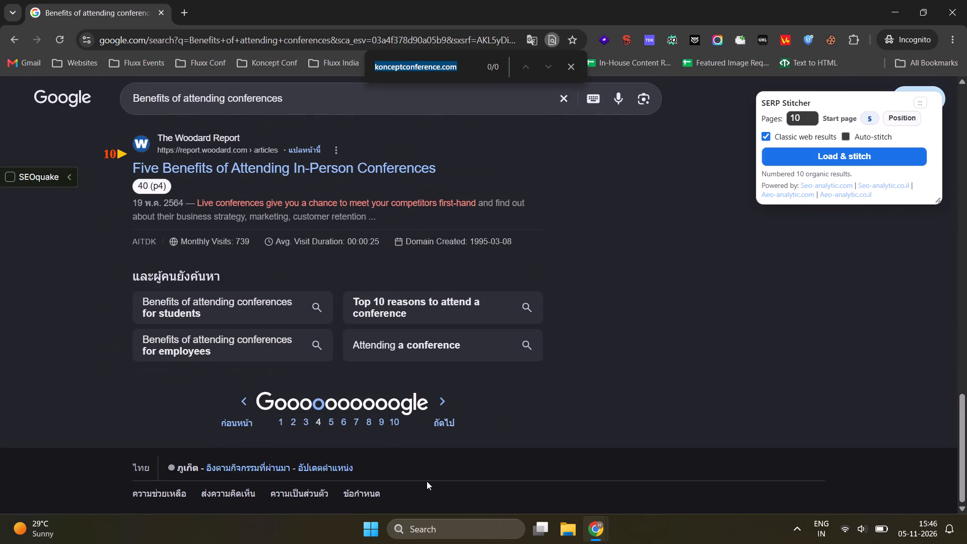
Search pages 5 and 6 of the "Benefits of attending conferences" results for konceptconference.com.
click(447, 425)
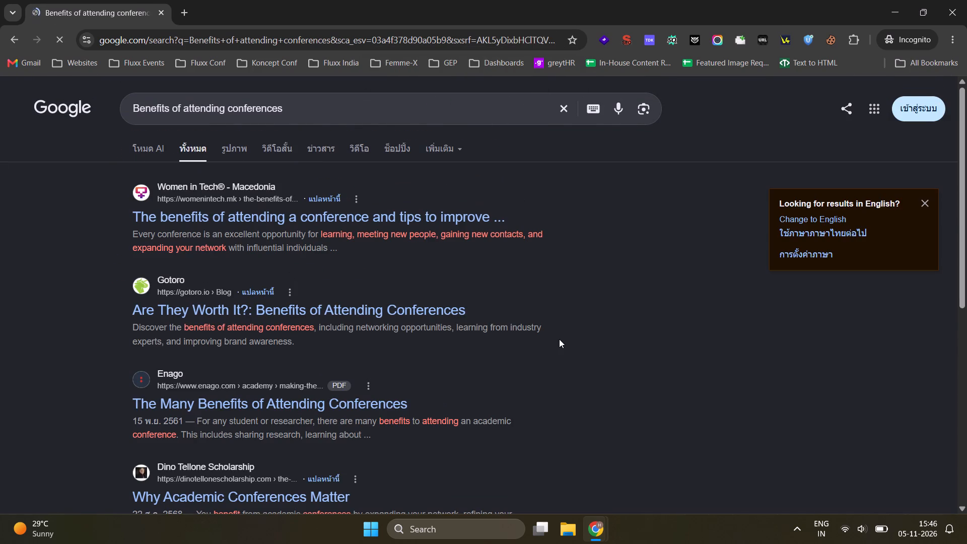
scroll(559, 339, down, 1)
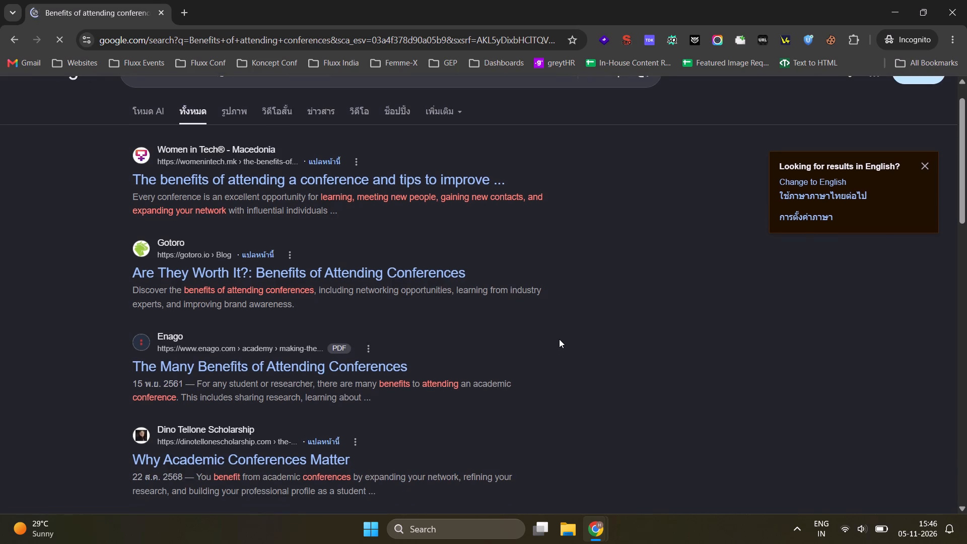
scroll(559, 339, down, 4)
key(ctrl+f)
key(Return)
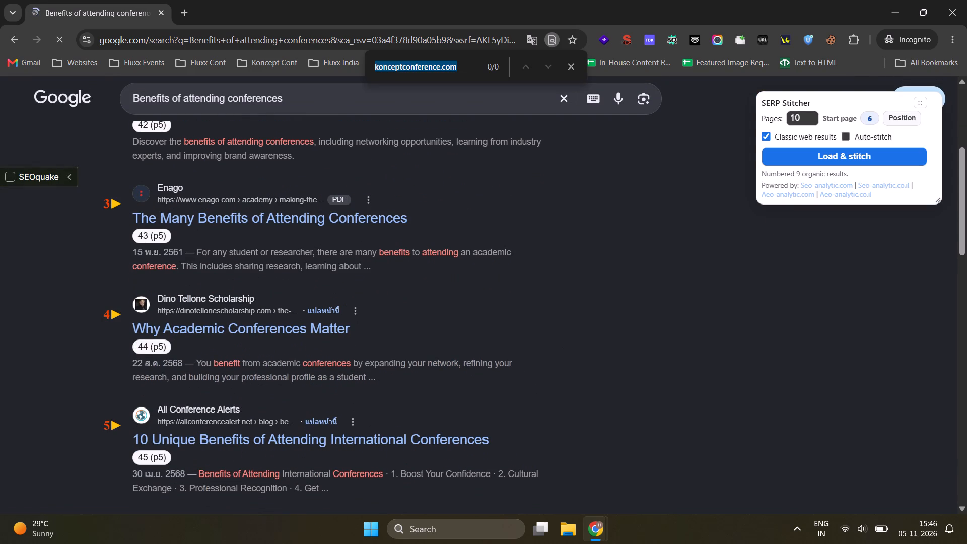
scroll(559, 339, down, 14)
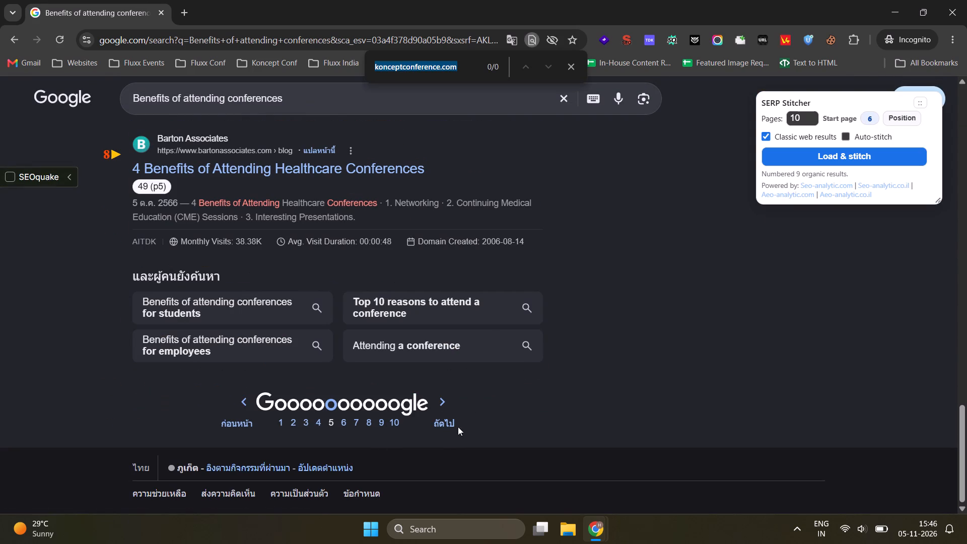
click(446, 422)
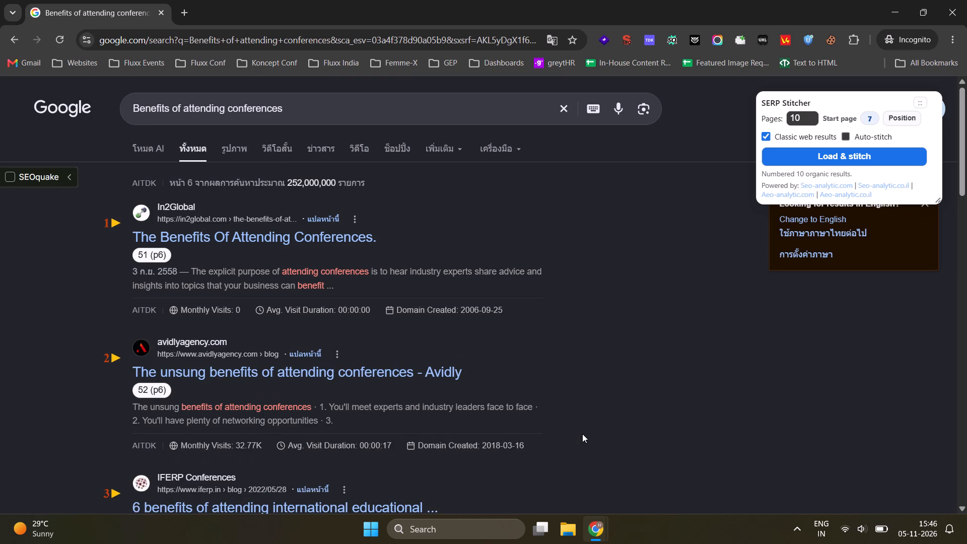
key(ctrl+f)
key(Return)
scroll(582, 434, down, 16)
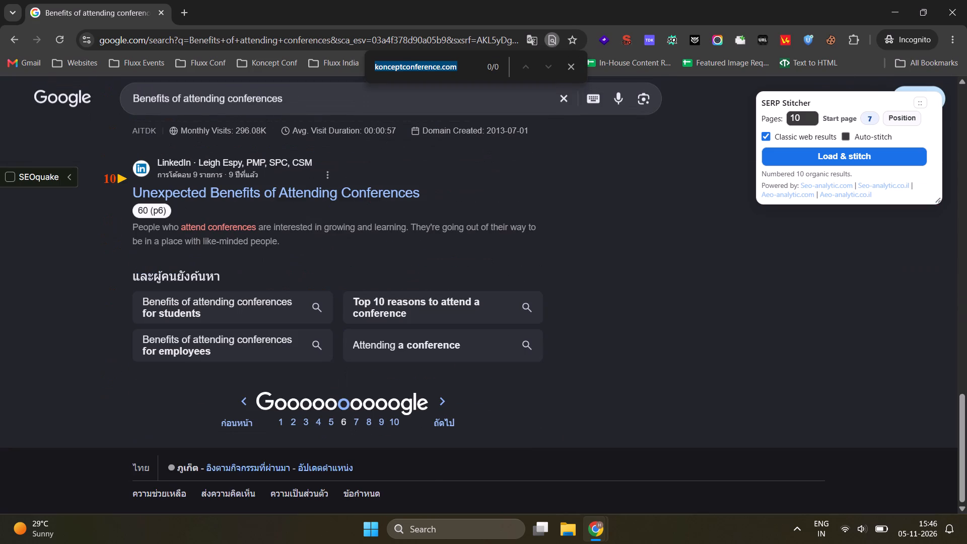
Search pages 7 and 8 of the "Benefits of attending conferences" results for konceptconference.com.
click(446, 427)
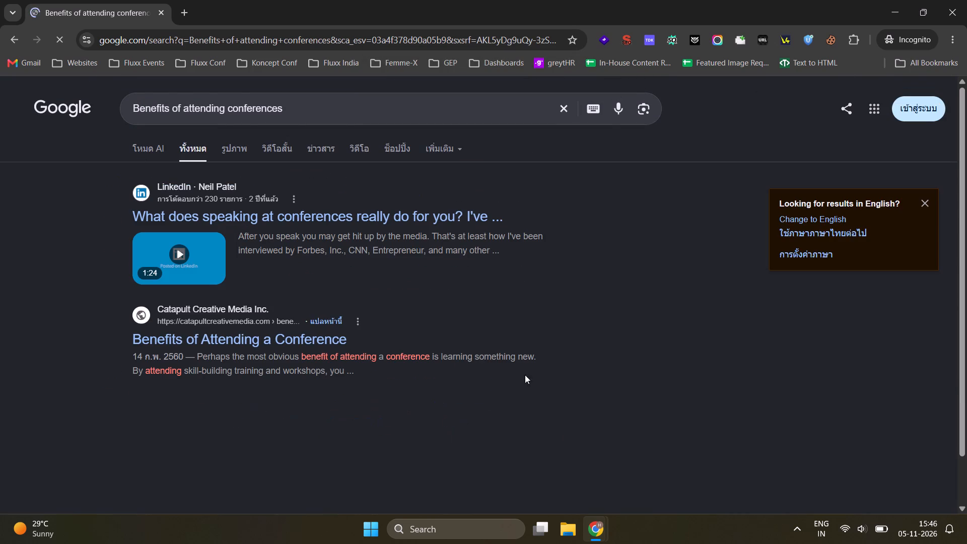
scroll(559, 347, down, 13)
key(ctrl+f)
key(Return)
key(Return)
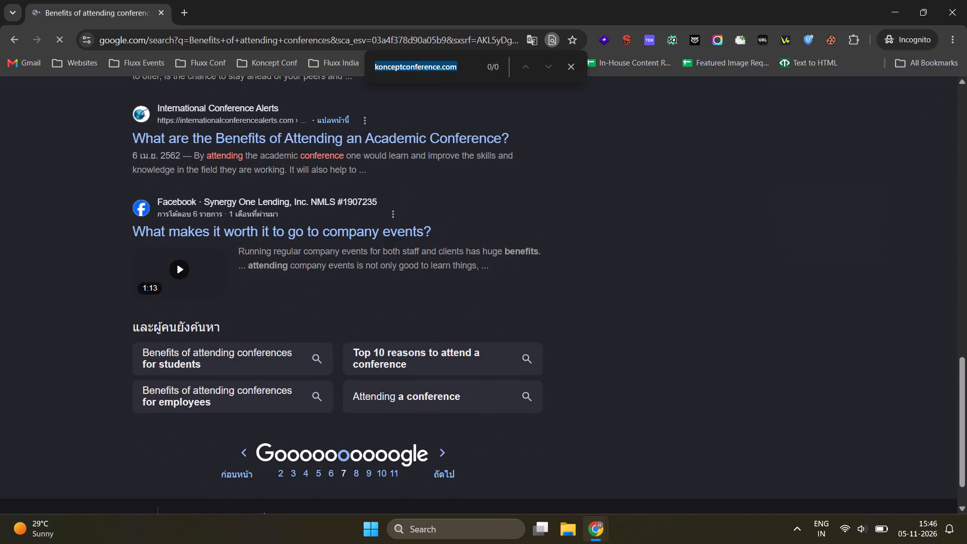
scroll(559, 347, down, 8)
click(444, 418)
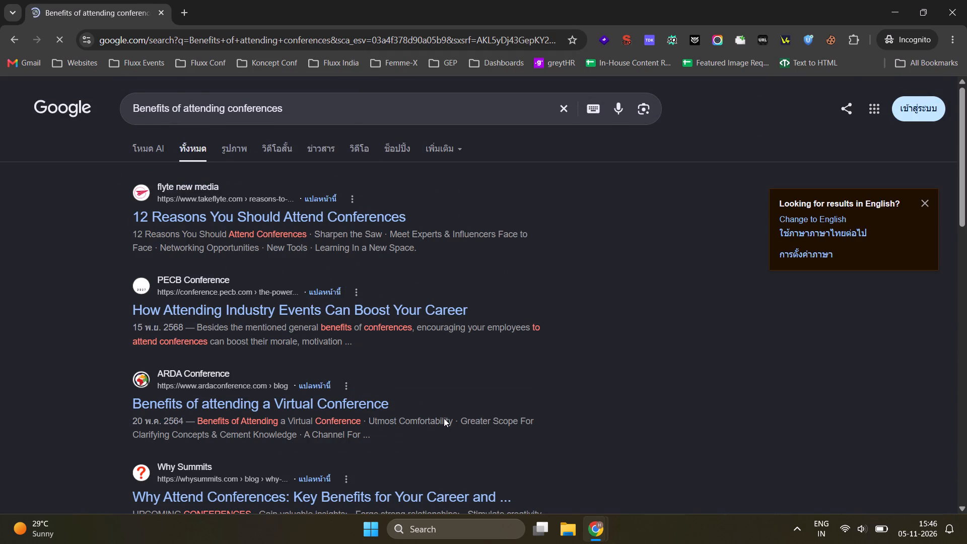
key(ctrl+f)
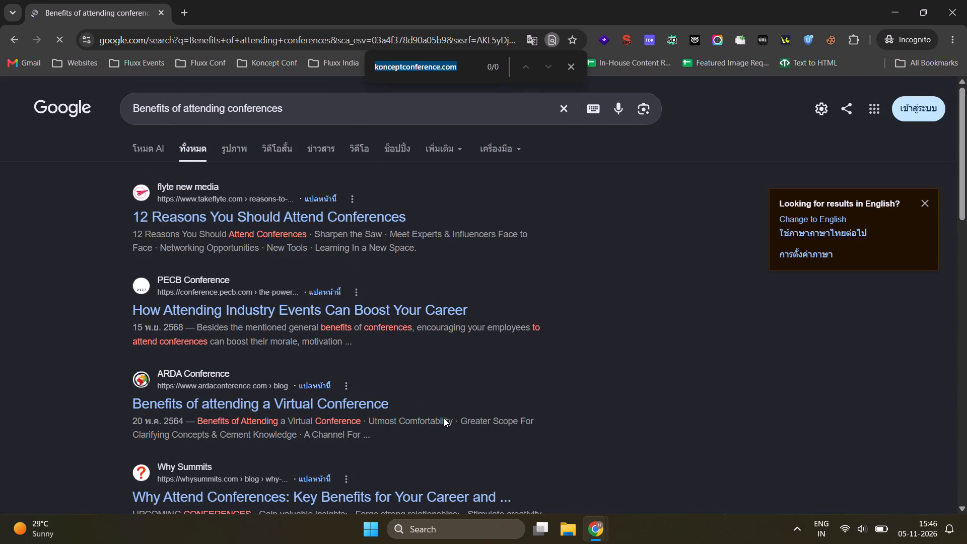
key(Return)
key(Return)
key(Return)
scroll(562, 342, down, 5)
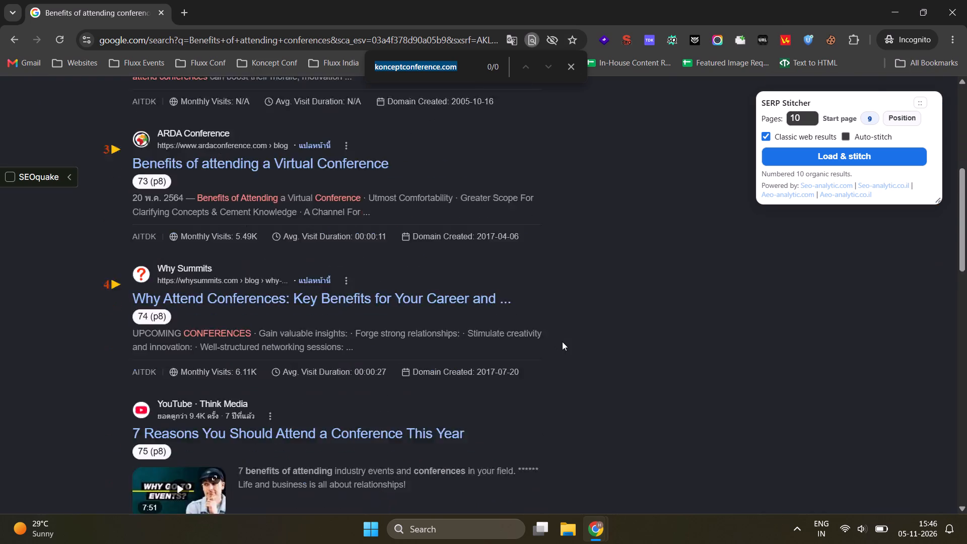
scroll(562, 342, down, 10)
Search pages 9 and 10 of the "Benefits of attending conferences" results for konceptconference.com.
click(449, 426)
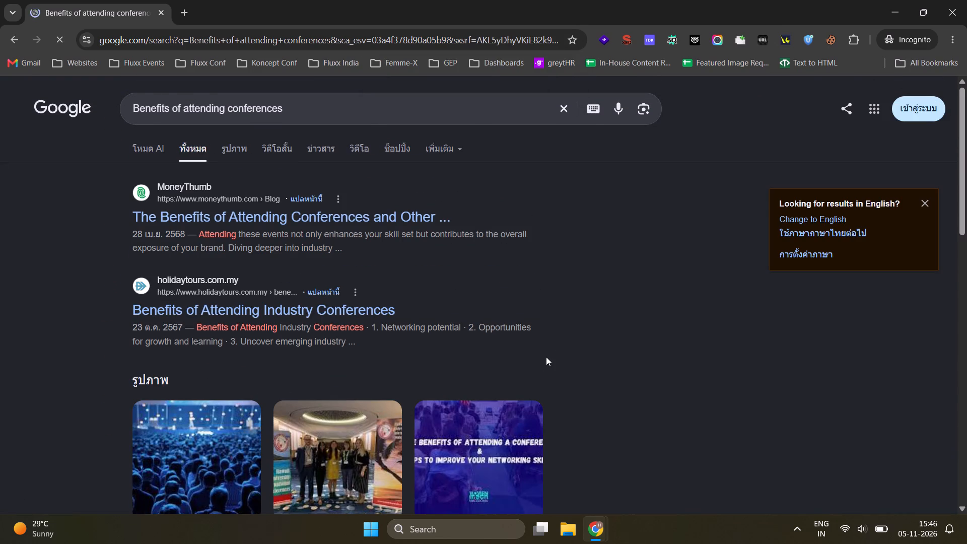
key(ctrl+f)
key(Return)
key(Return)
scroll(546, 357, down, 16)
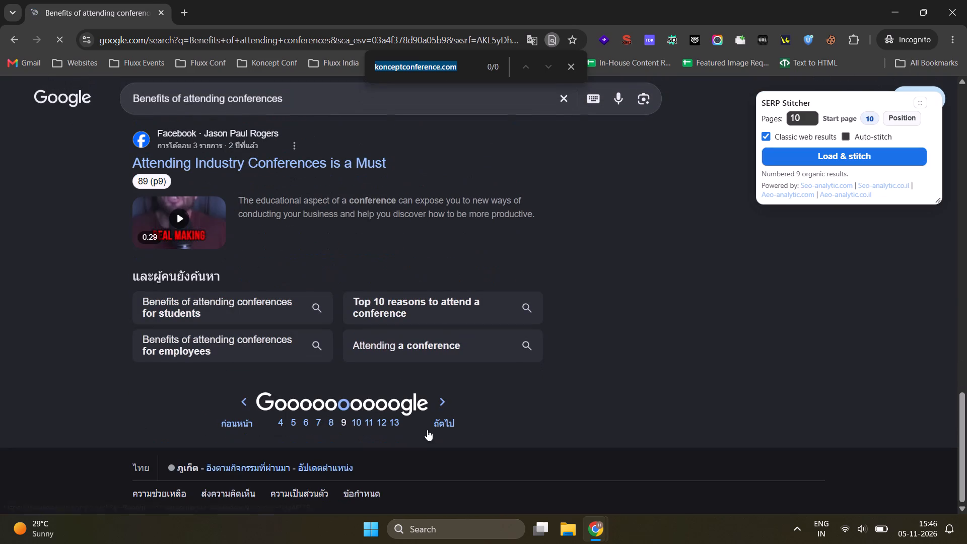
click(446, 427)
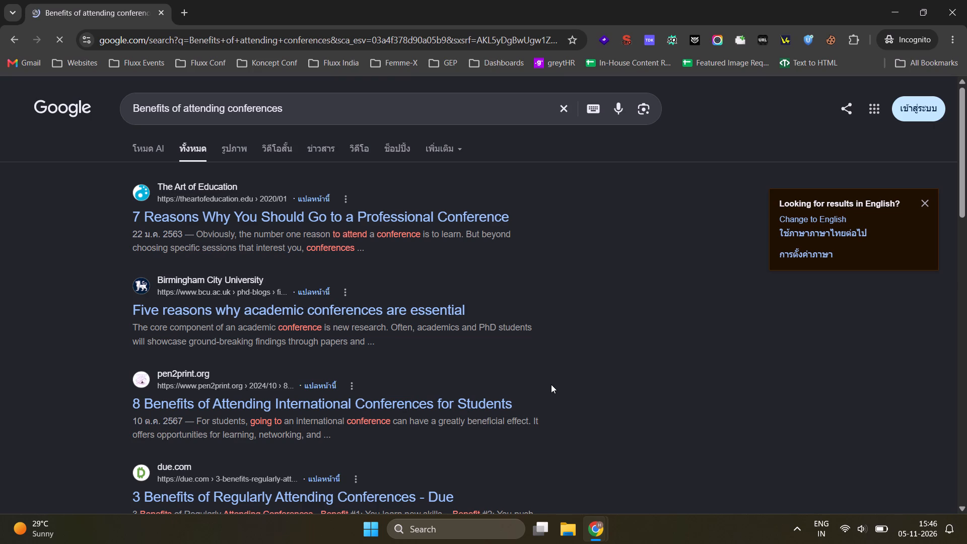
scroll(551, 384, down, 8)
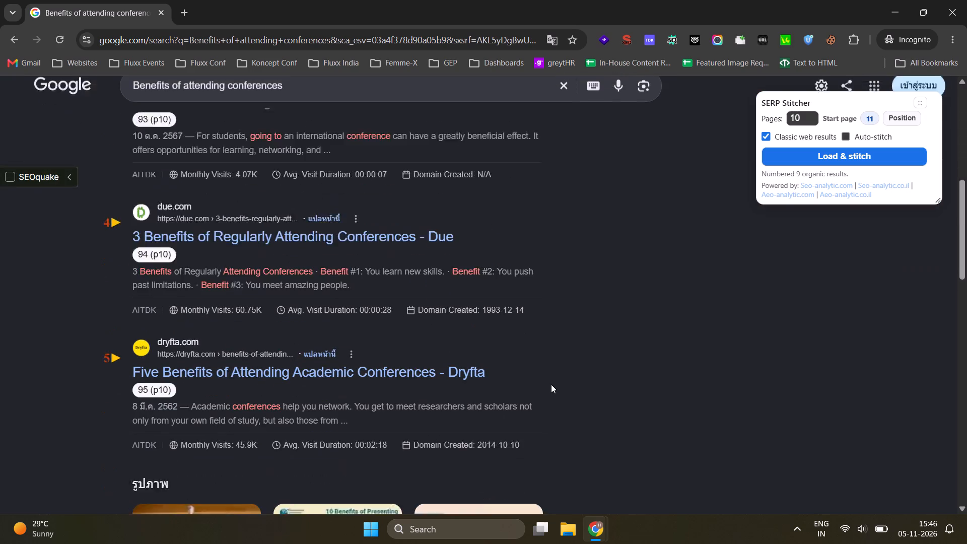
key(ctrl+f)
key(Return)
scroll(551, 384, down, 7)
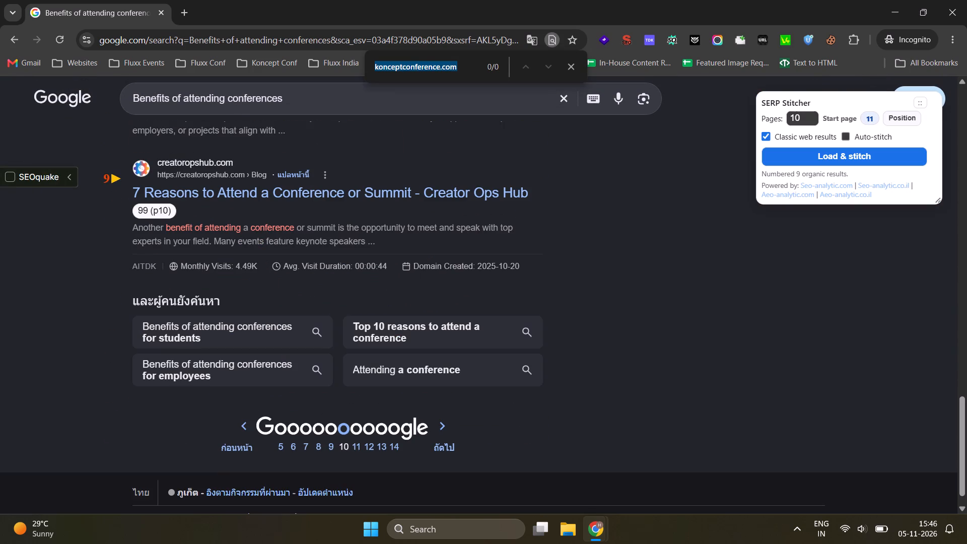
Copy the next keyword, "benefits of attending a tech conference", from the Rankings sheet and search Google for it in the incognito window.
key(alt+Tab)
key(Down)
key(ctrl+c)
key(alt+Tab)
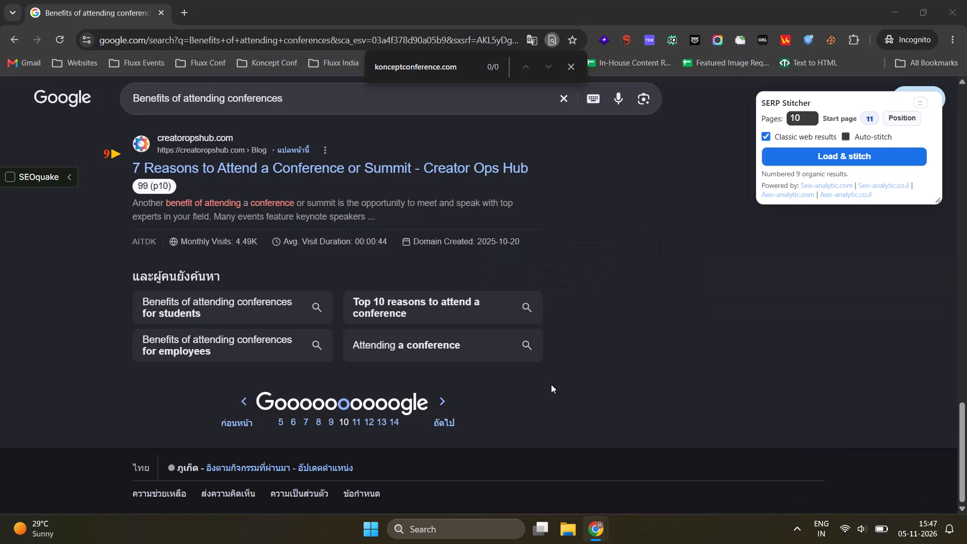
click(562, 101)
key(ctrl+v)
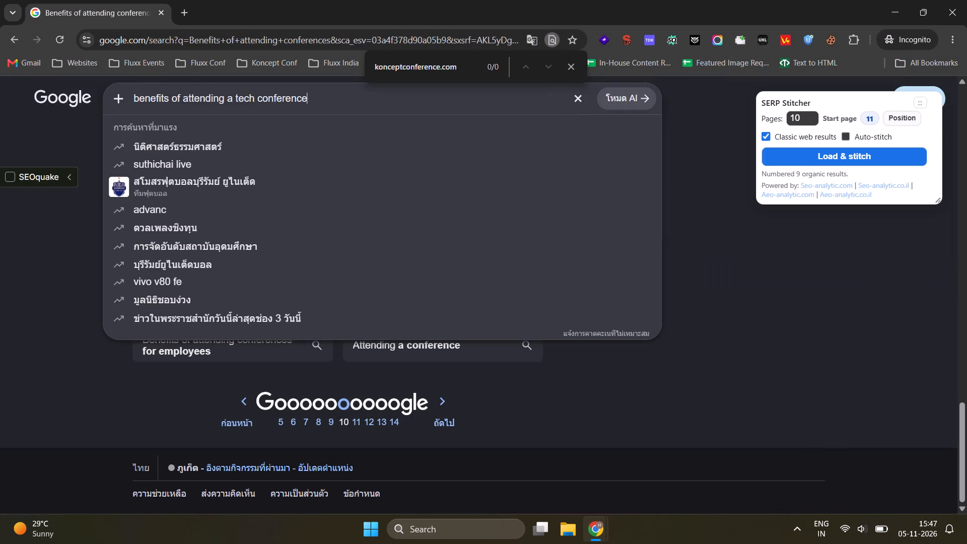
key(ctrl+Return)
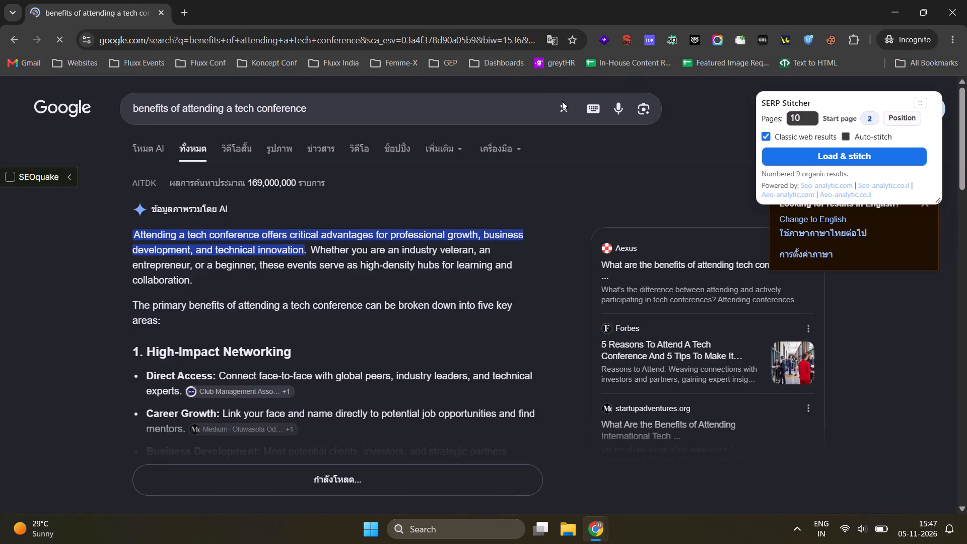
Search the first two pages of the "benefits of attending a tech conference" results for konceptconference.com.
key(ctrl+f)
key(Return)
key(Return)
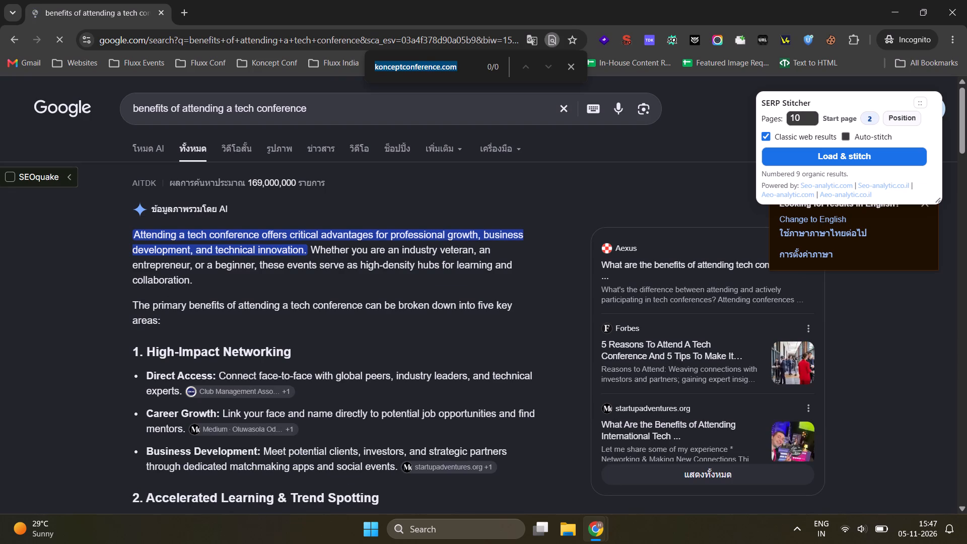
scroll(531, 309, down, 17)
scroll(531, 309, down, 7)
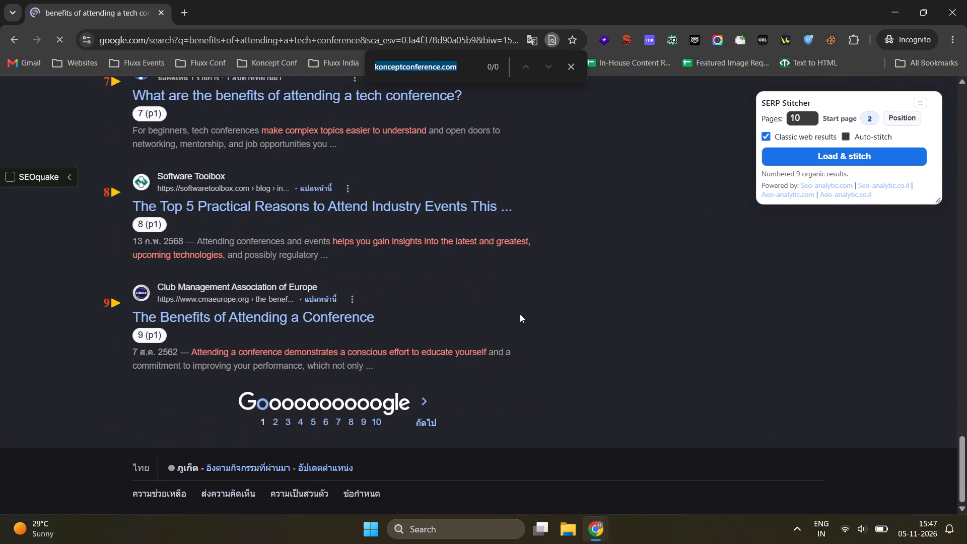
click(435, 427)
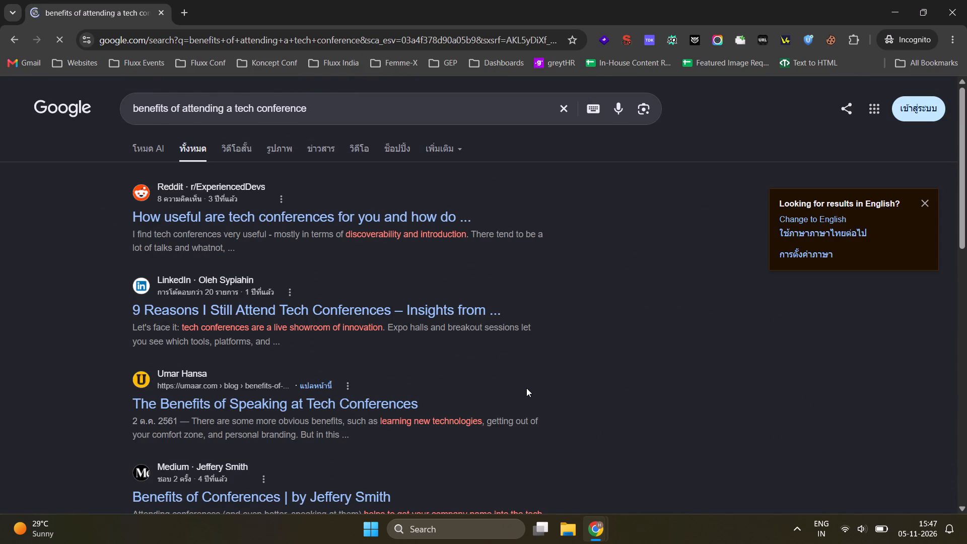
scroll(526, 388, down, 3)
key(ctrl+f)
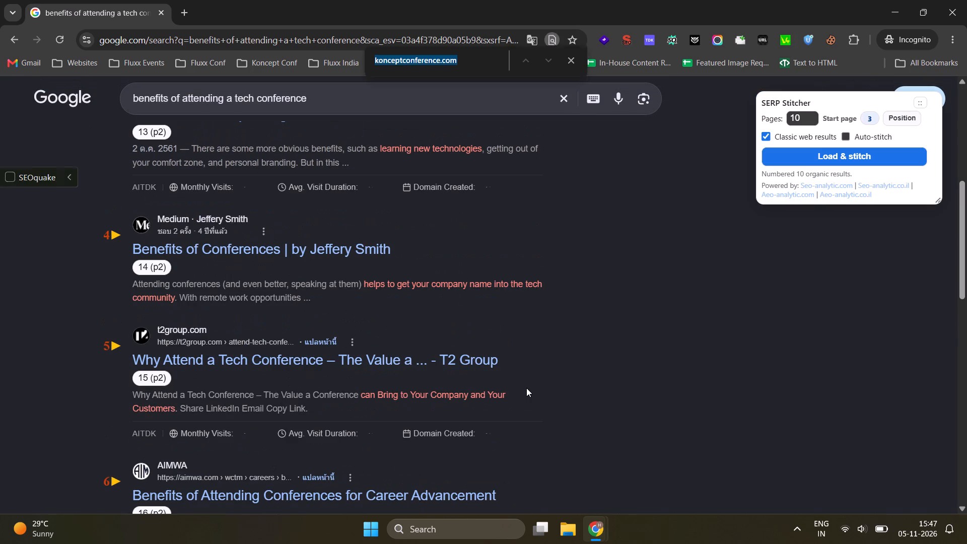
key(Return)
key(Return)
scroll(526, 388, down, 6)
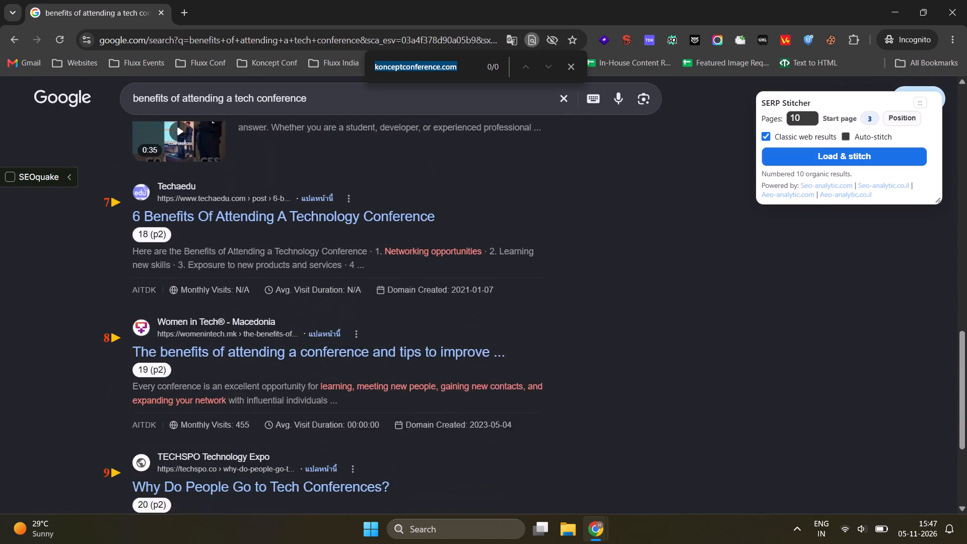
scroll(526, 388, down, 4)
Open page 3 of the "benefits of attending a tech conference" results and search it for konceptconference.com.
click(441, 427)
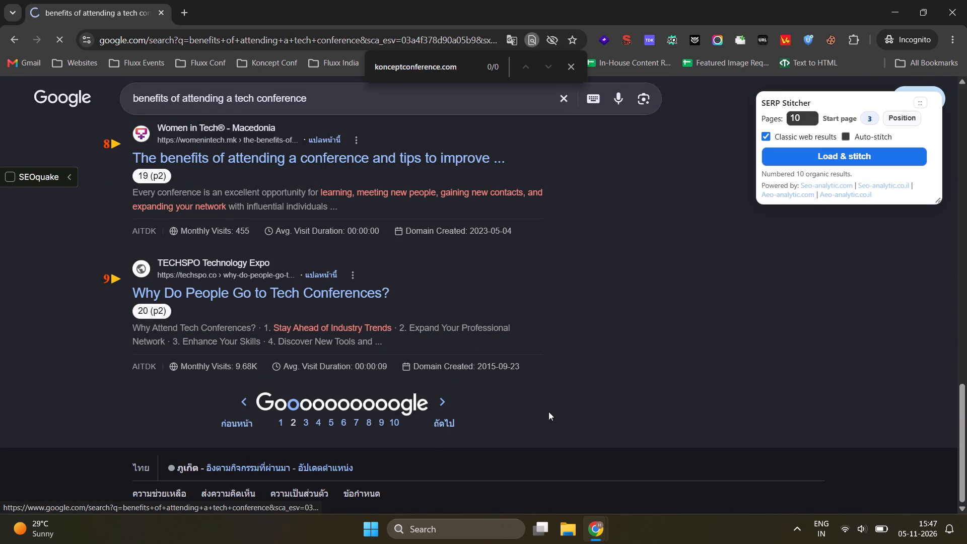
key(ctrl+f)
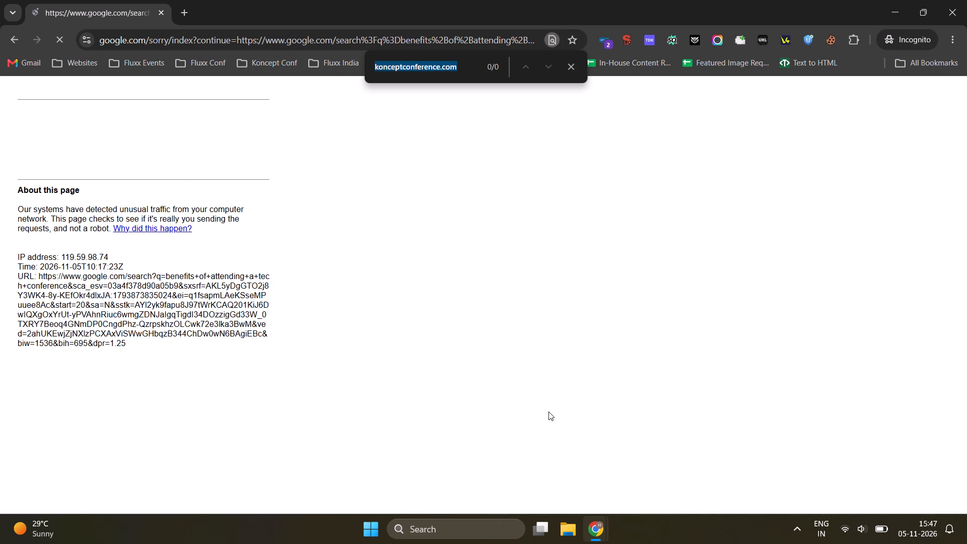
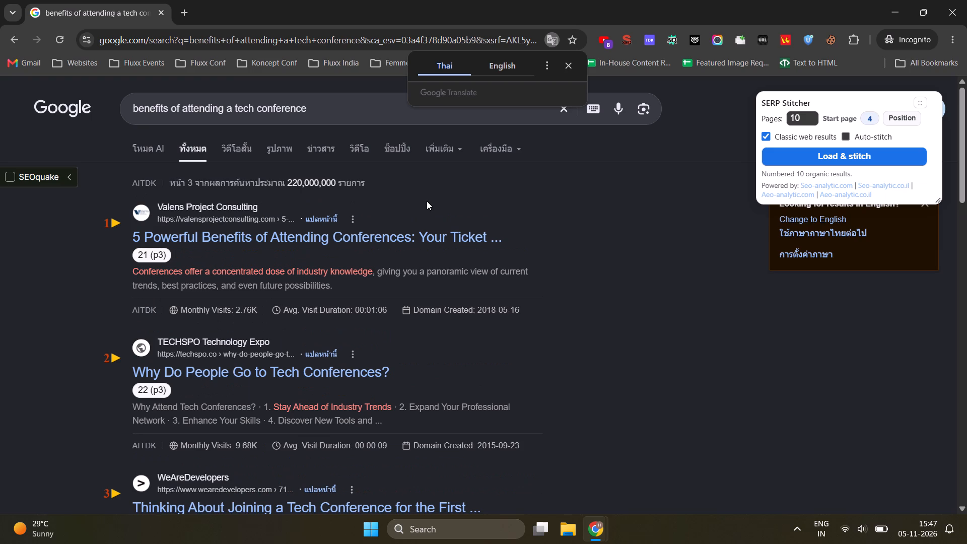
Search pages 3 and 4 of the "benefits of attending a tech conference" results for konceptconference.com.
key(alt+Tab)
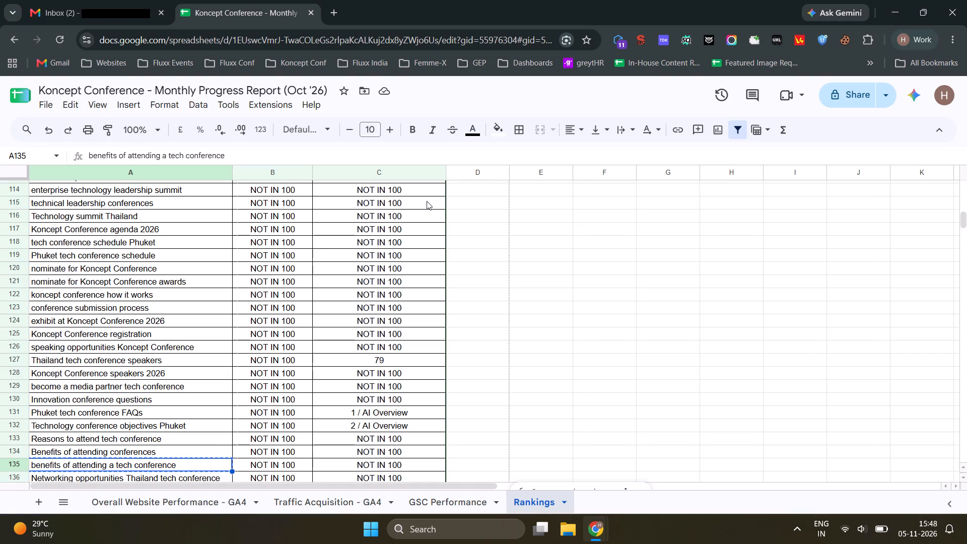
key(alt+Tab)
key(ctrl+f)
key(Return)
key(Return)
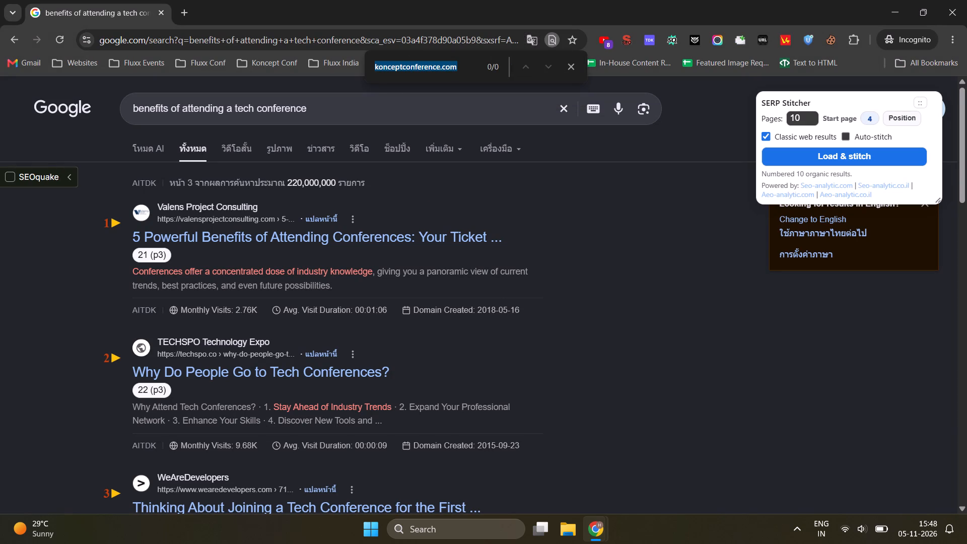
scroll(545, 371, down, 16)
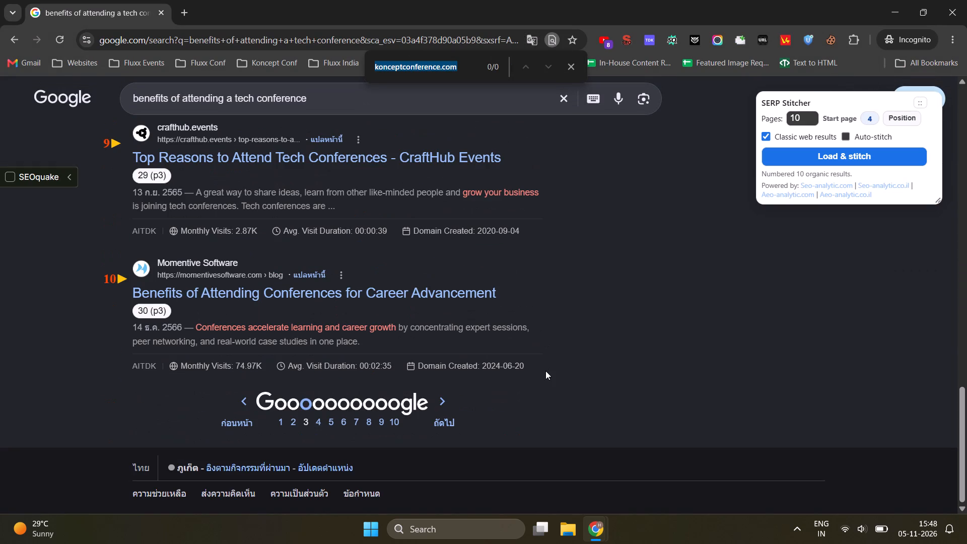
click(440, 426)
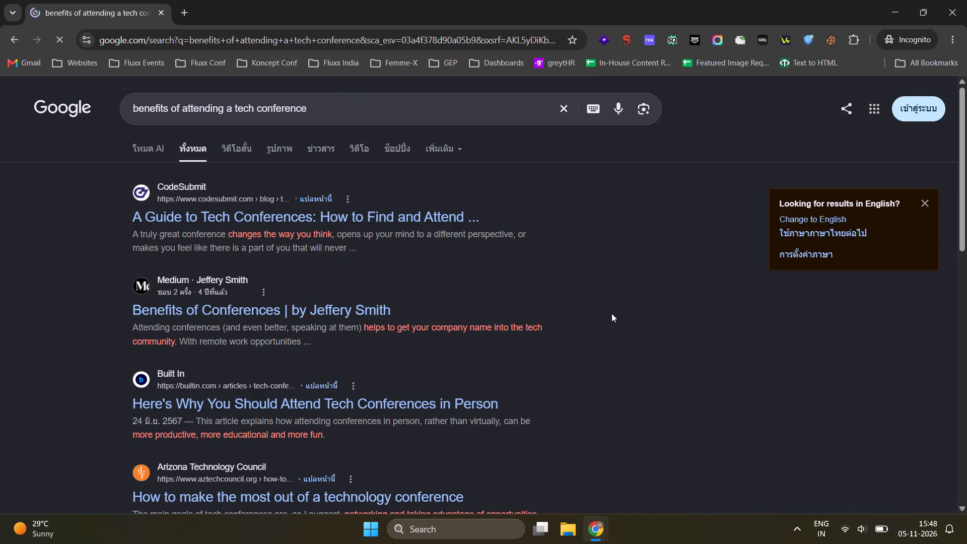
key(ctrl+f)
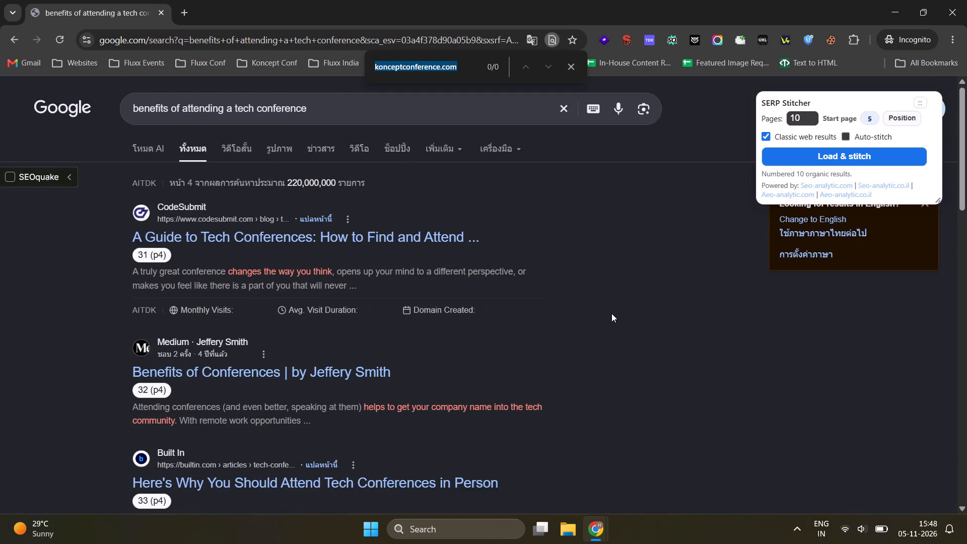
key(Return)
key(Return)
key(Return)
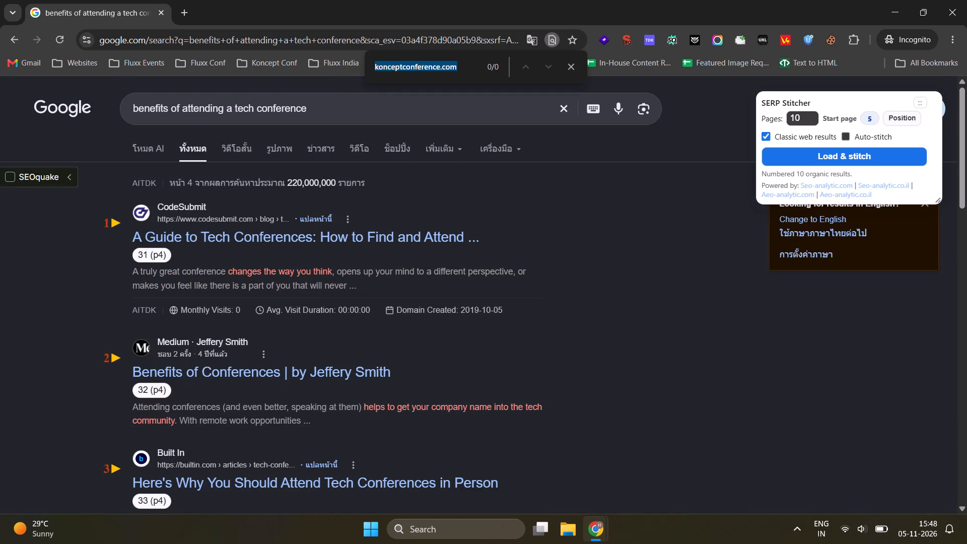
Copy the next keyword, "Networking opportunities Thailand tech conference", from the Rankings sheet and search Google for it in the incognito window.
key(alt+Tab)
key(Down)
key(ctrl+c)
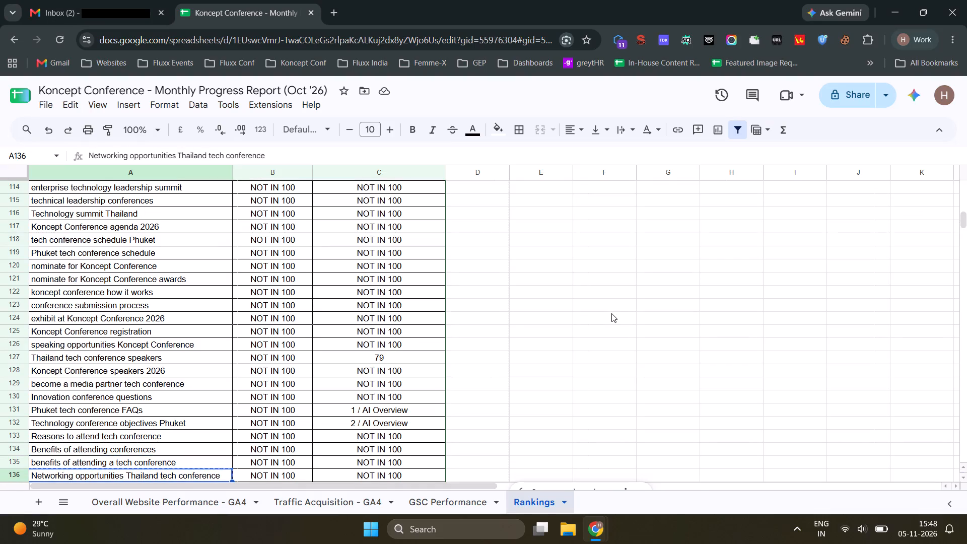
key(alt+Tab)
click(563, 108)
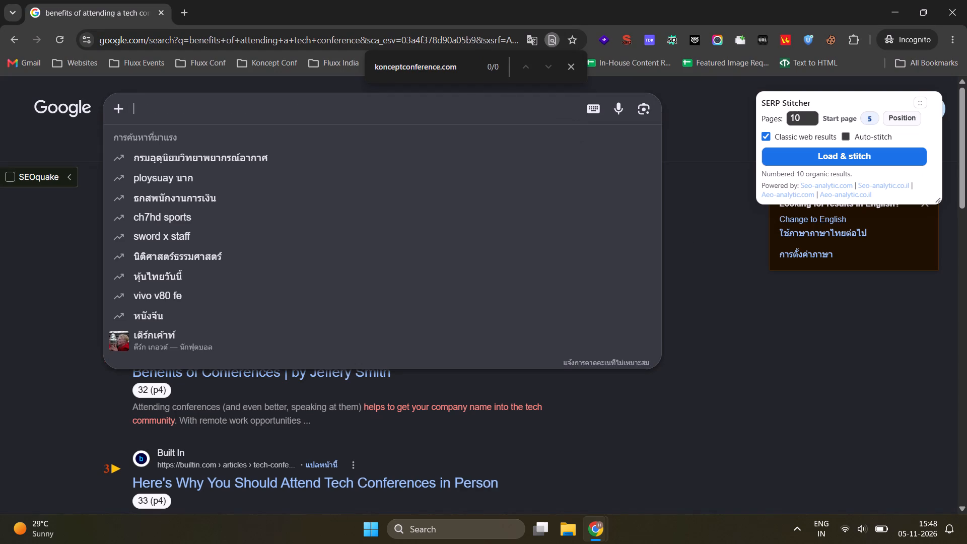
click(539, 111)
key(ctrl+v)
key(Return)
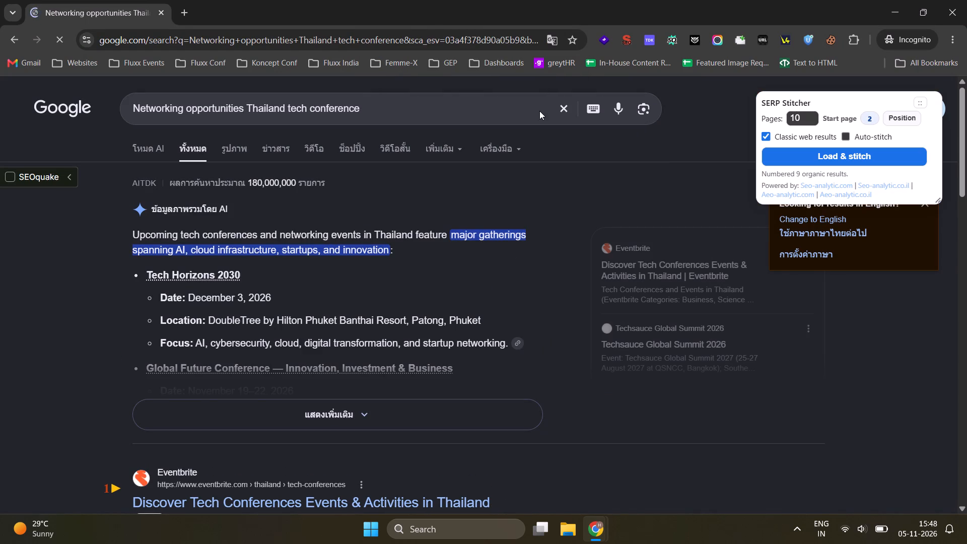
Search the first two pages of the "Networking opportunities Thailand tech conference" results for konceptconference.com.
key(ctrl+f)
key(Return)
key(Return)
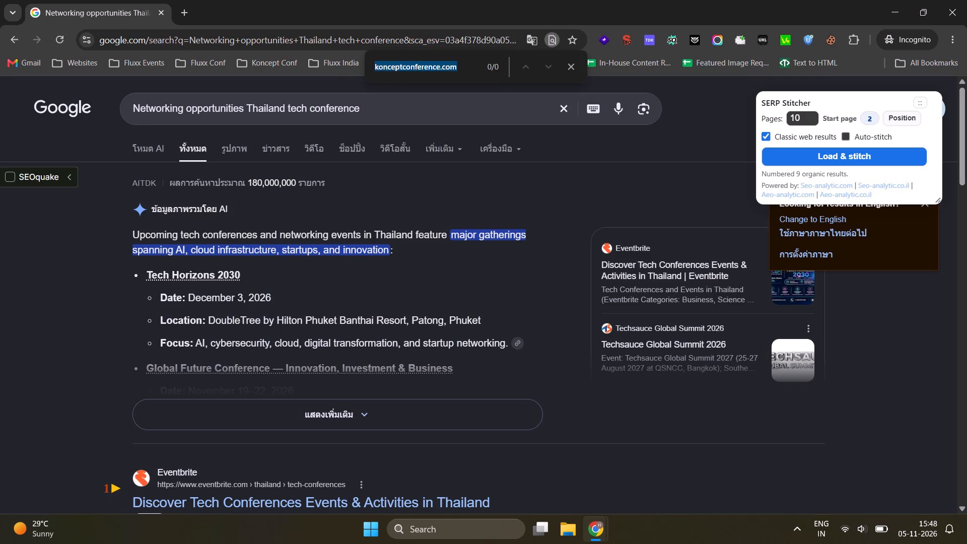
scroll(413, 305, down, 14)
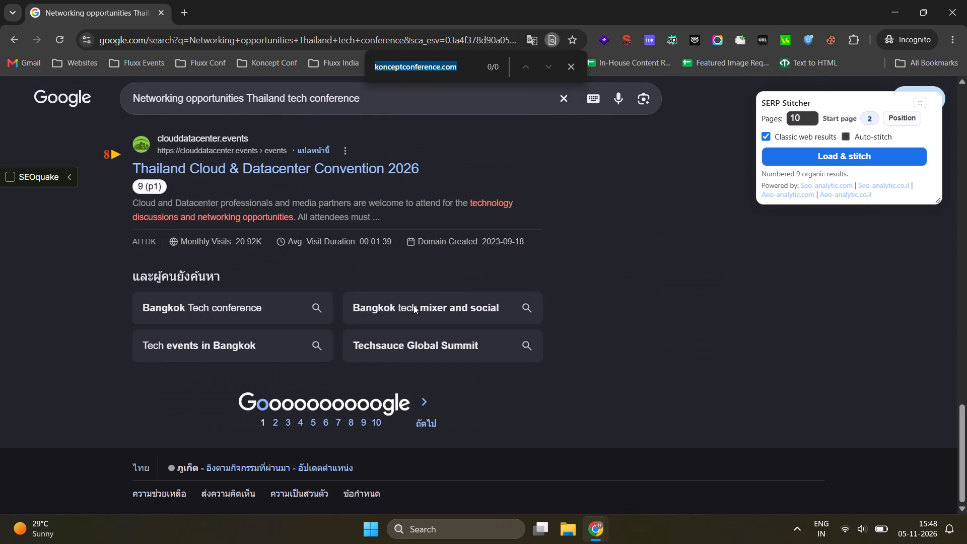
click(420, 422)
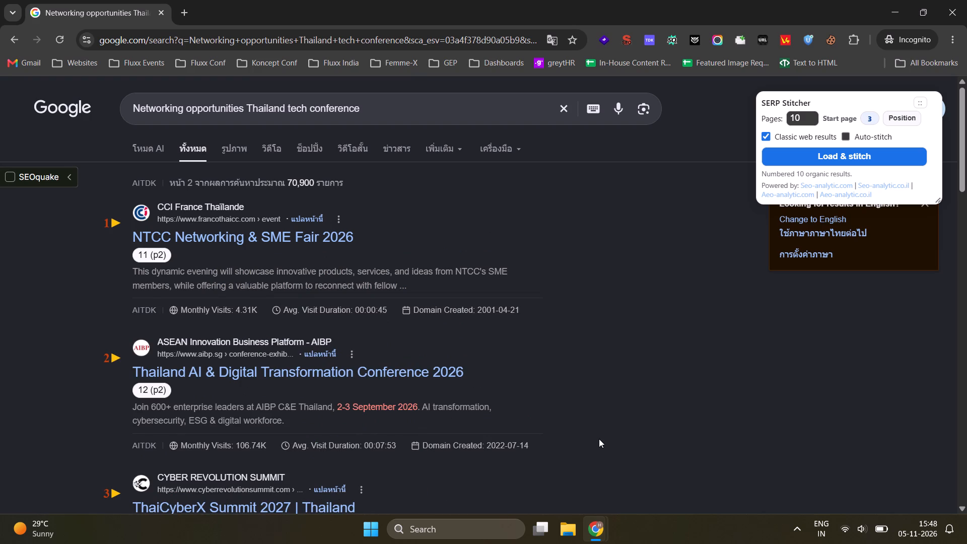
key(ctrl+f)
key(Return)
key(Return)
scroll(599, 439, down, 16)
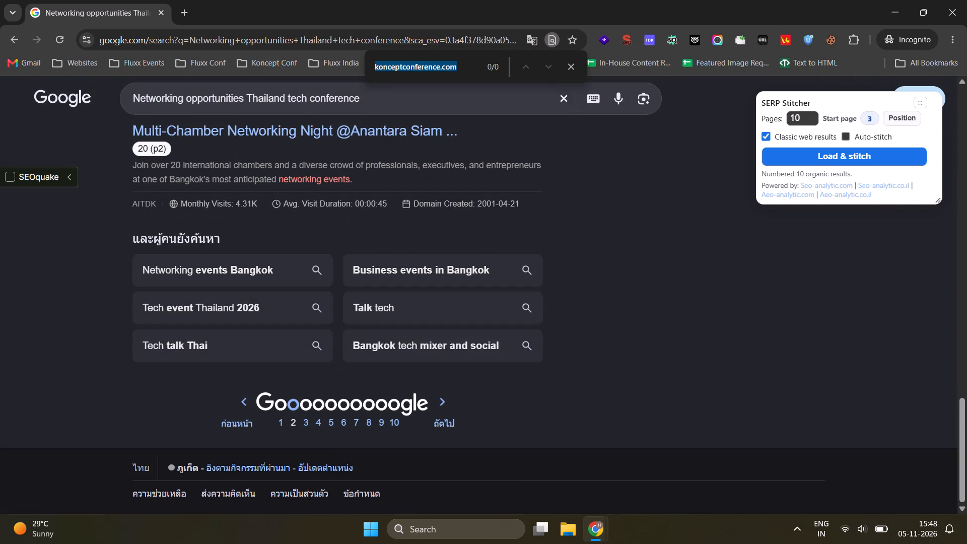
Search pages 3 and 4 of the "Networking opportunities Thailand tech conference" results for konceptconference.com.
click(448, 419)
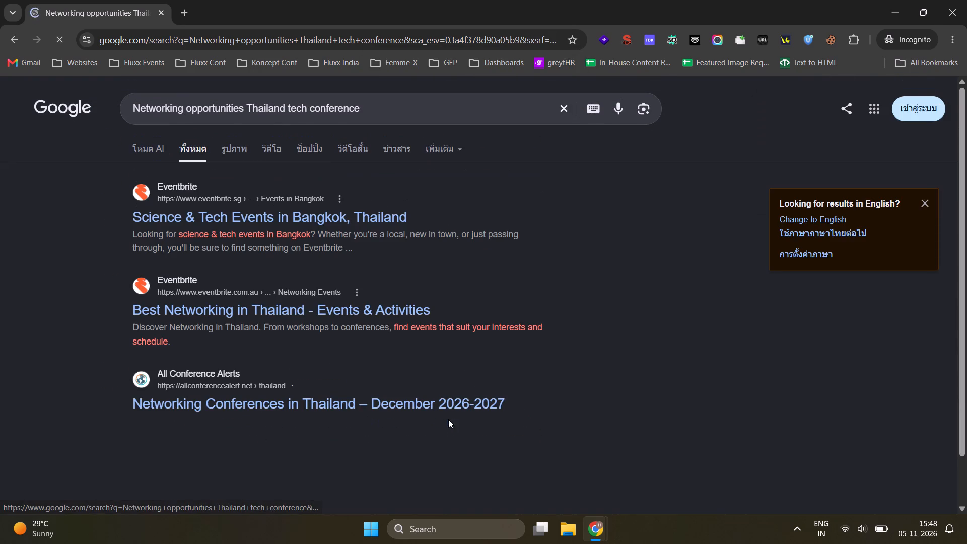
scroll(540, 366, down, 1)
key(ctrl+f)
key(ctrl+Return)
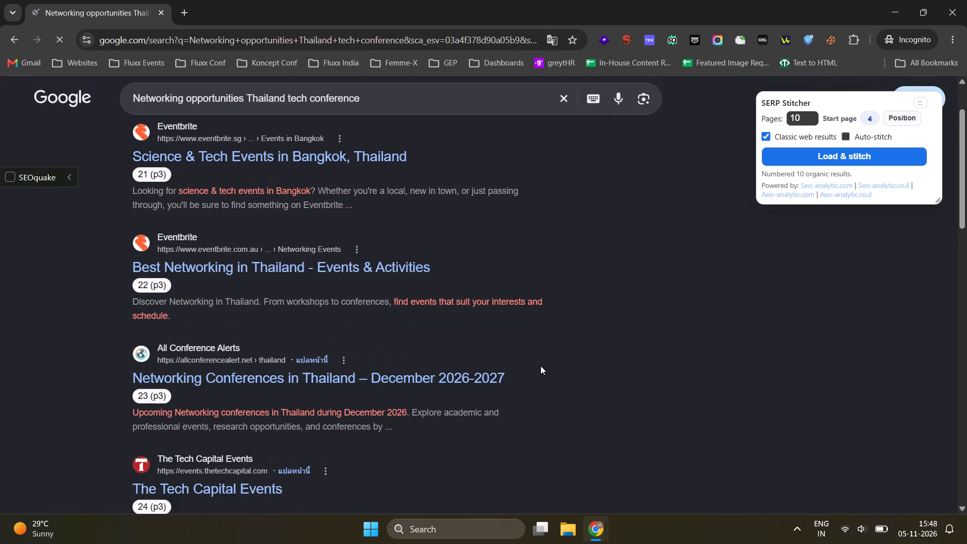
key(ctrl+f)
key(Return)
scroll(540, 366, down, 16)
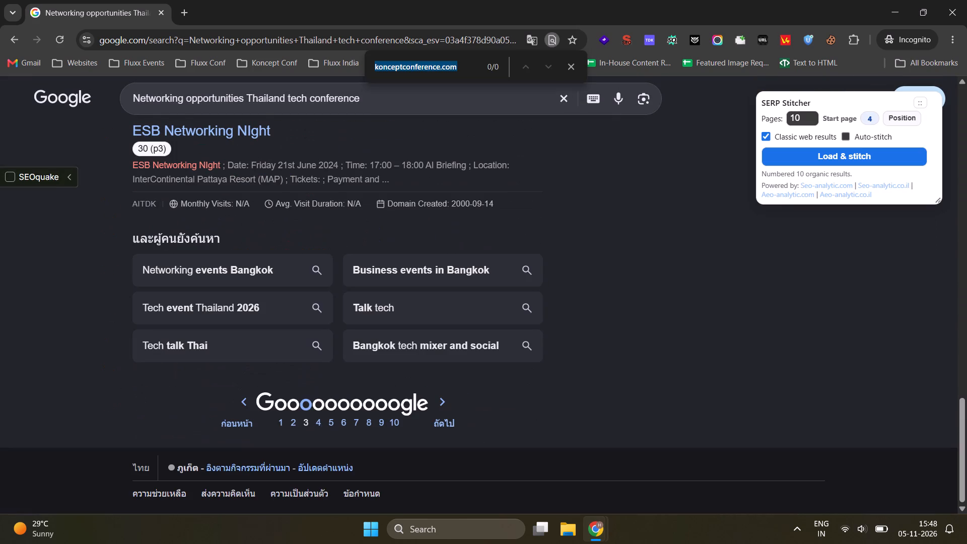
click(452, 424)
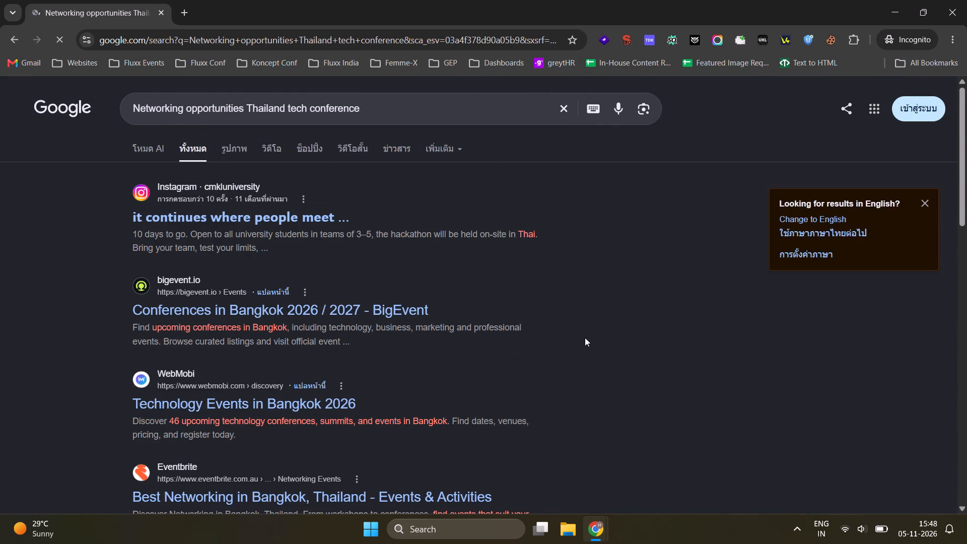
scroll(585, 337, down, 8)
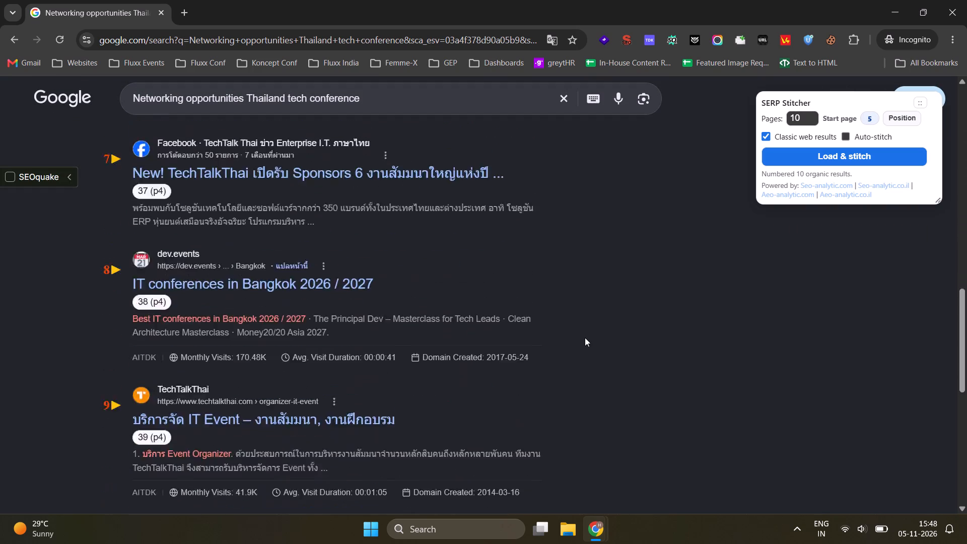
scroll(585, 337, down, 6)
key(ctrl+f)
key(Return)
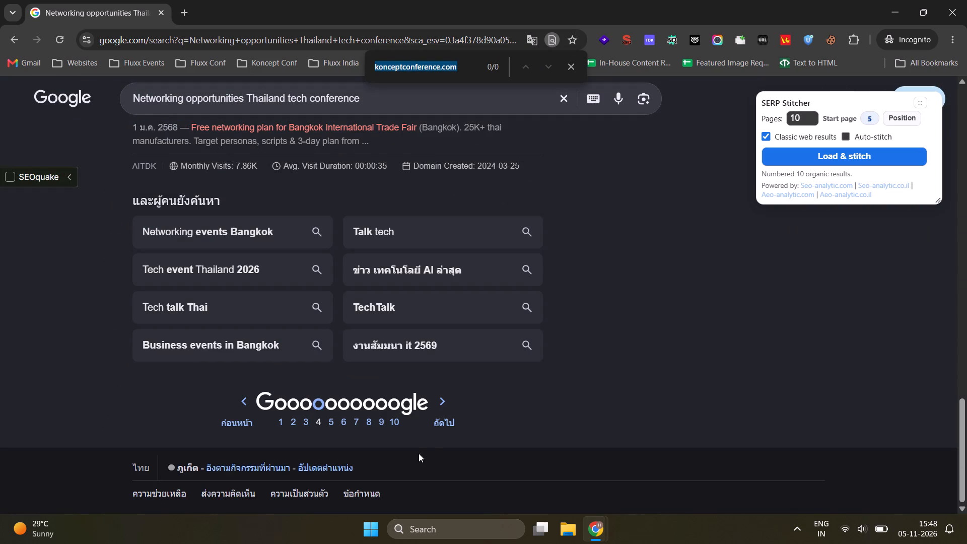
Search pages 5 and 6 of the "Networking opportunities Thailand tech conference" results for konceptconference.com.
click(444, 425)
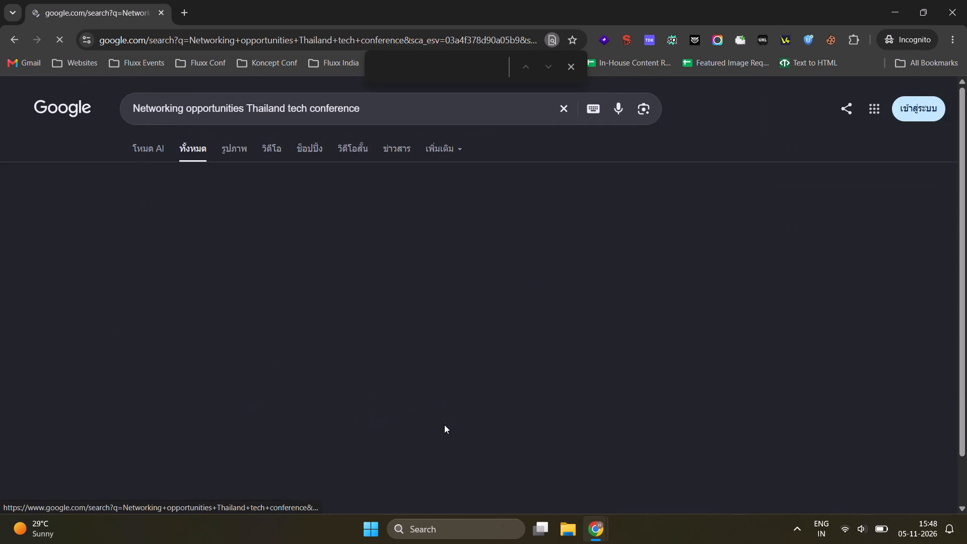
scroll(555, 351, down, 10)
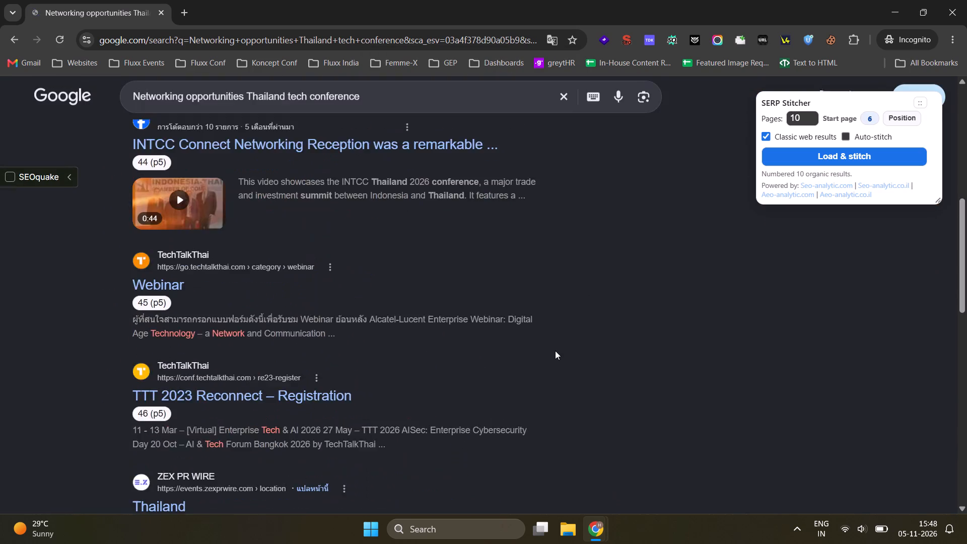
scroll(555, 351, down, 9)
key(ctrl+f)
key(Return)
key(Return)
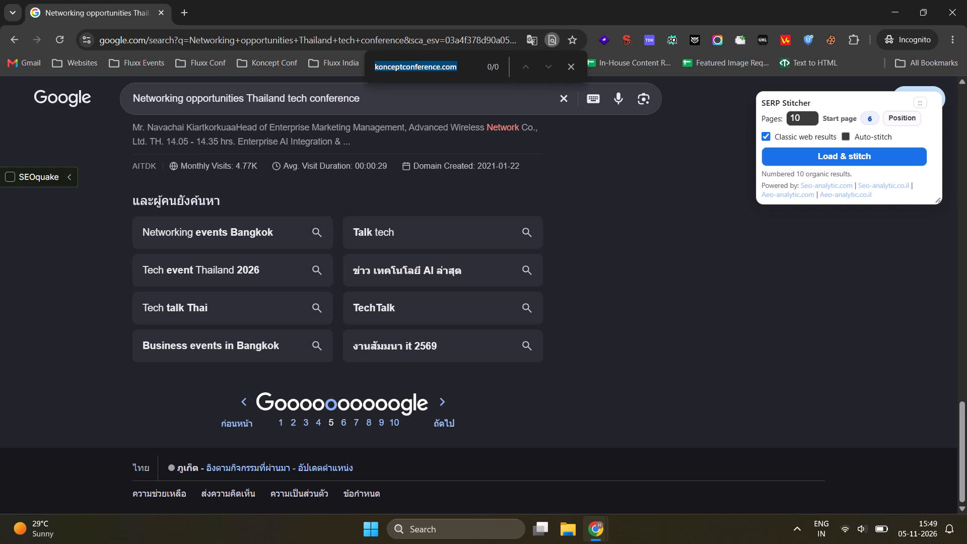
click(447, 423)
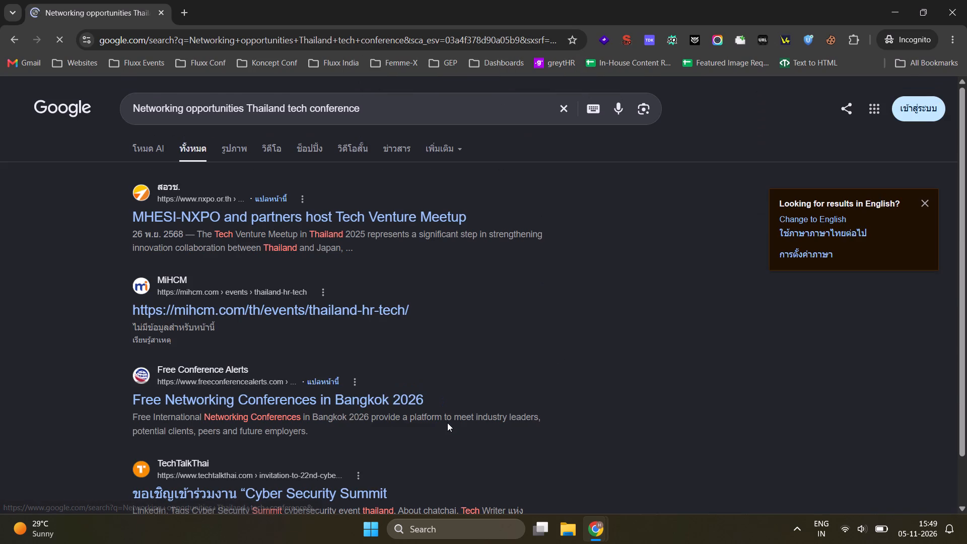
scroll(534, 356, down, 17)
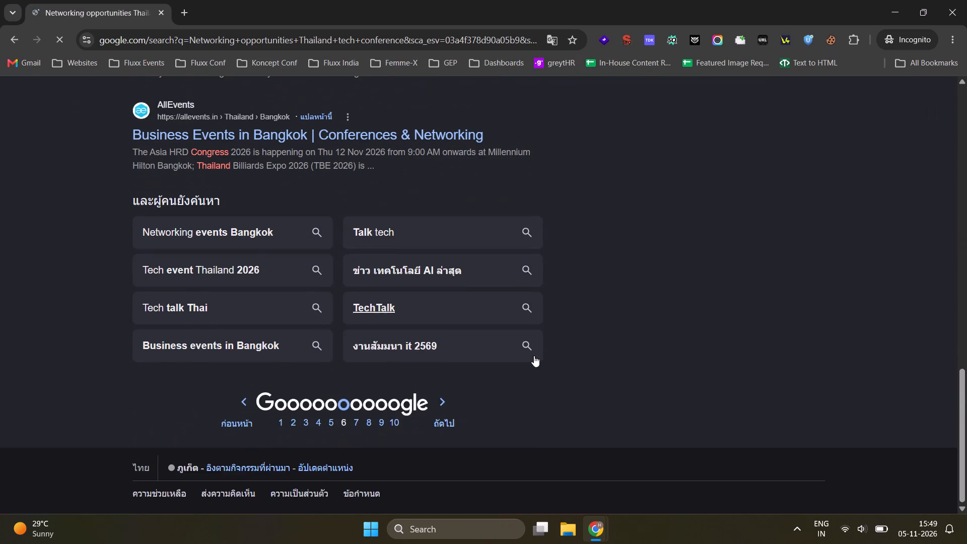
key(ctrl+f)
key(Return)
key(Return)
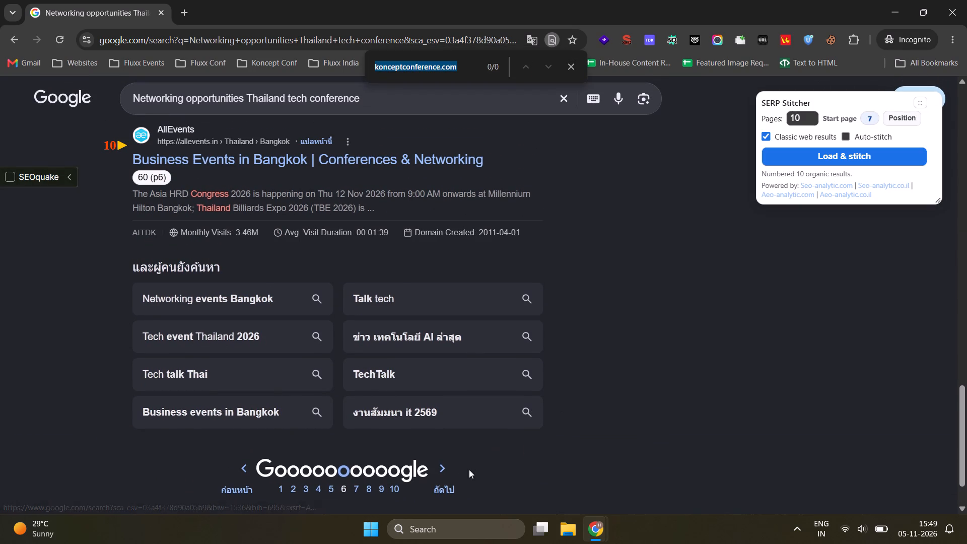
Search pages 7 and 8 of the "Networking opportunities Thailand tech conference" results for konceptconference.com.
click(449, 494)
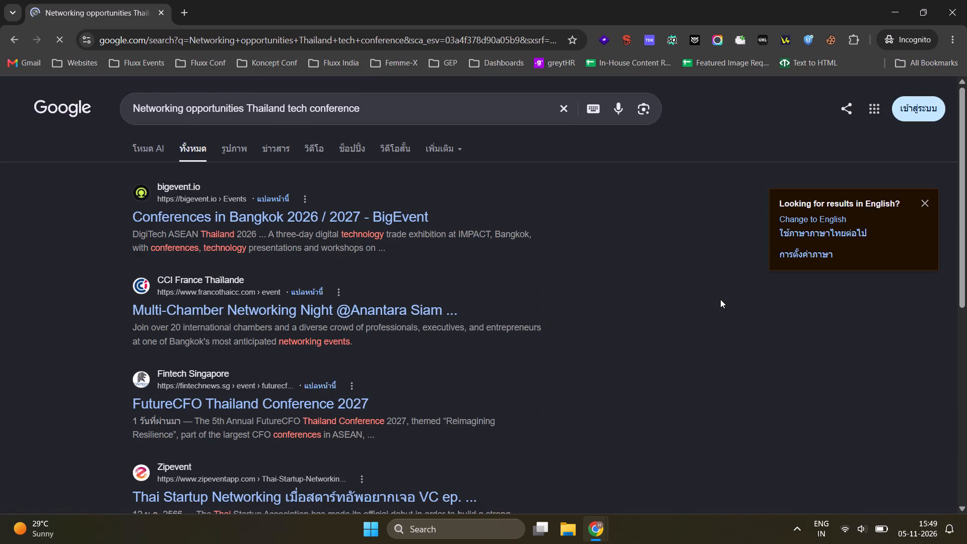
scroll(720, 299, down, 12)
key(ctrl+f)
key(Return)
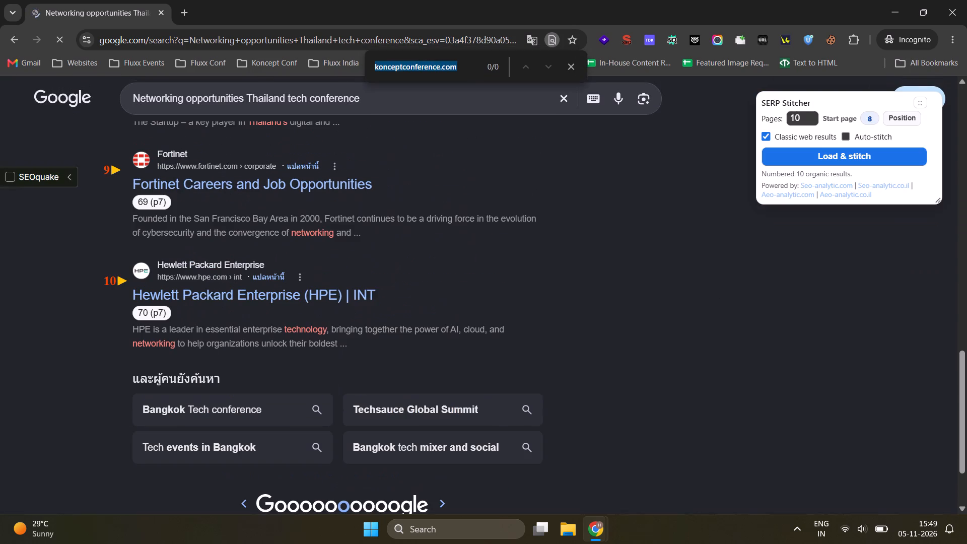
scroll(609, 383, down, 8)
click(444, 423)
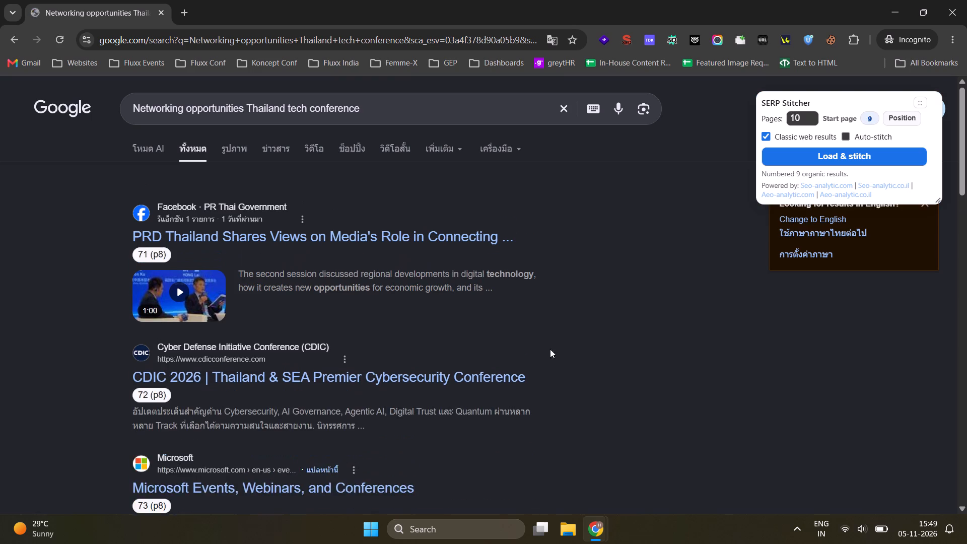
scroll(611, 338, down, 17)
key(ctrl+f)
key(Return)
key(Return)
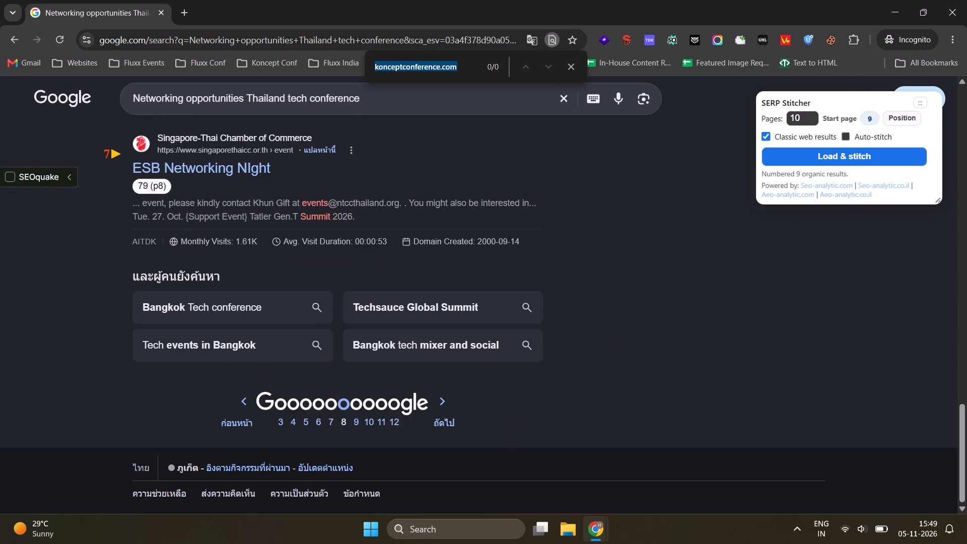
Search pages 9 and 10 of the "Networking opportunities Thailand tech conference" results for konceptconference.com.
click(446, 421)
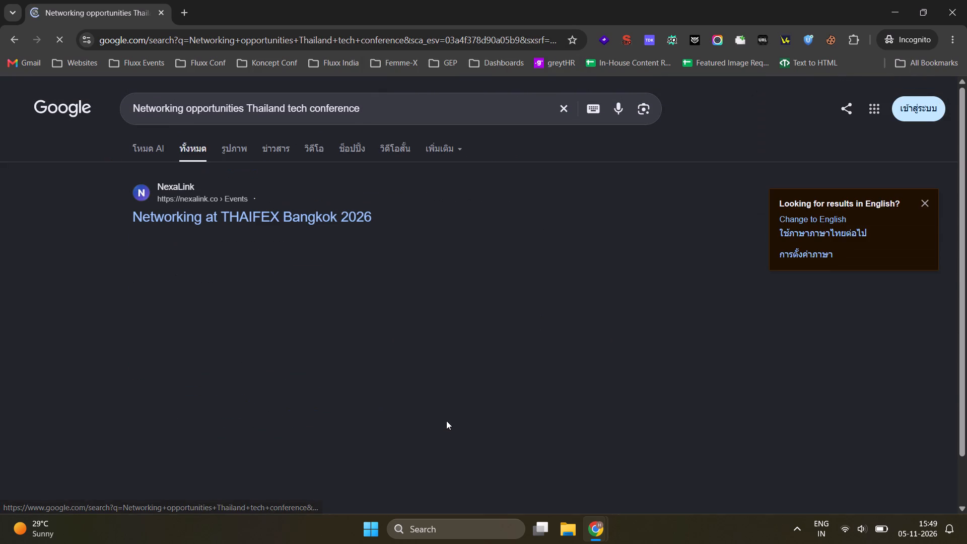
key(ctrl+f)
key(Return)
scroll(650, 322, down, 2)
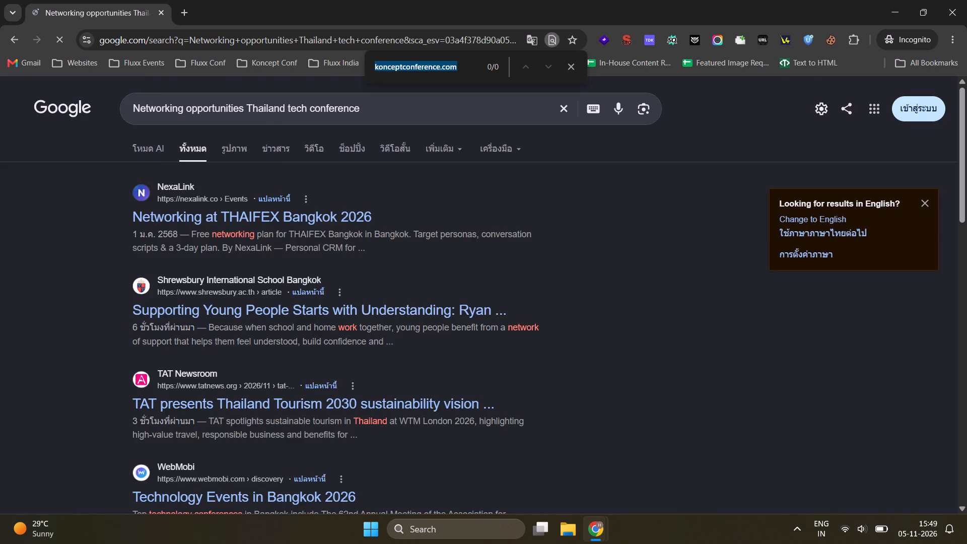
scroll(650, 322, down, 16)
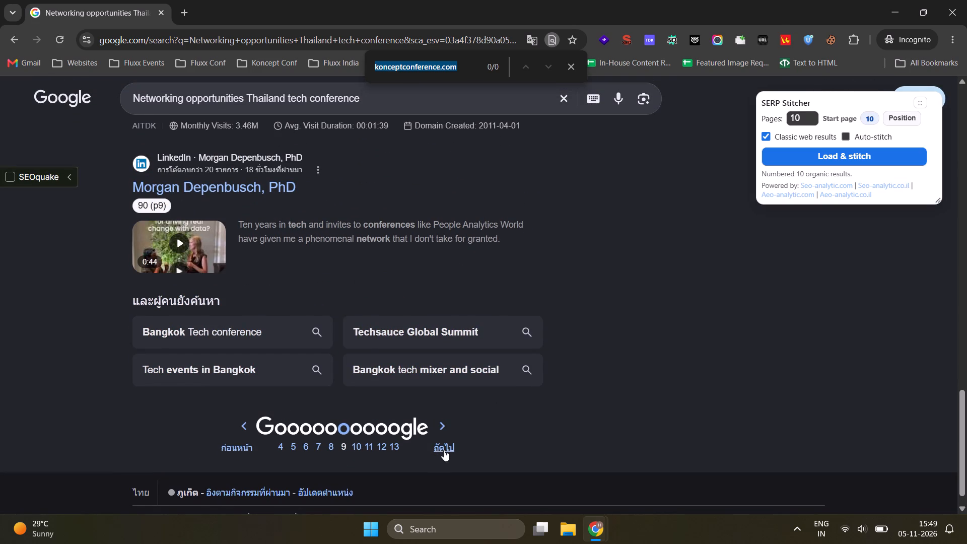
click(444, 450)
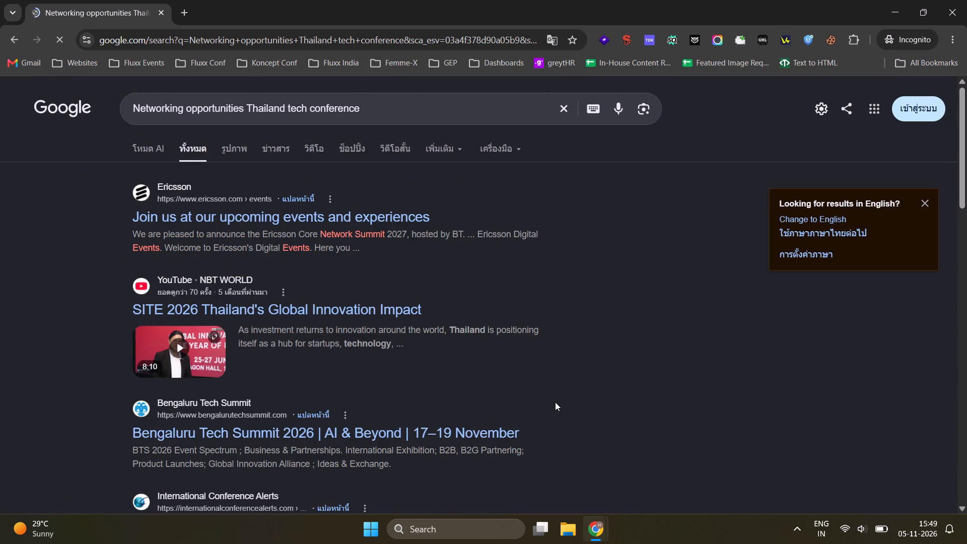
scroll(555, 402, down, 18)
key(ctrl+f)
key(Return)
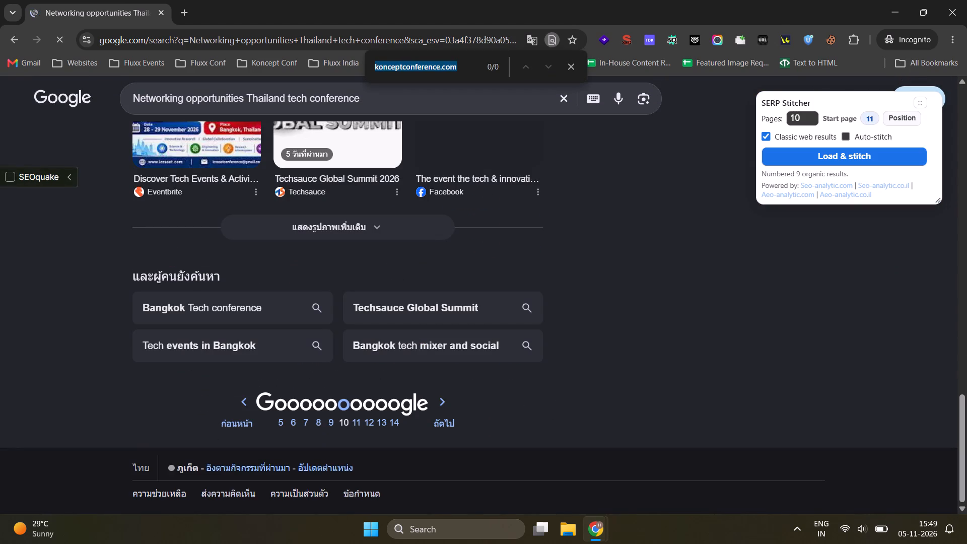
Search page 11 of the "Networking opportunities Thailand tech conference" results for konceptconference.com.
scroll(555, 402, down, 4)
click(448, 425)
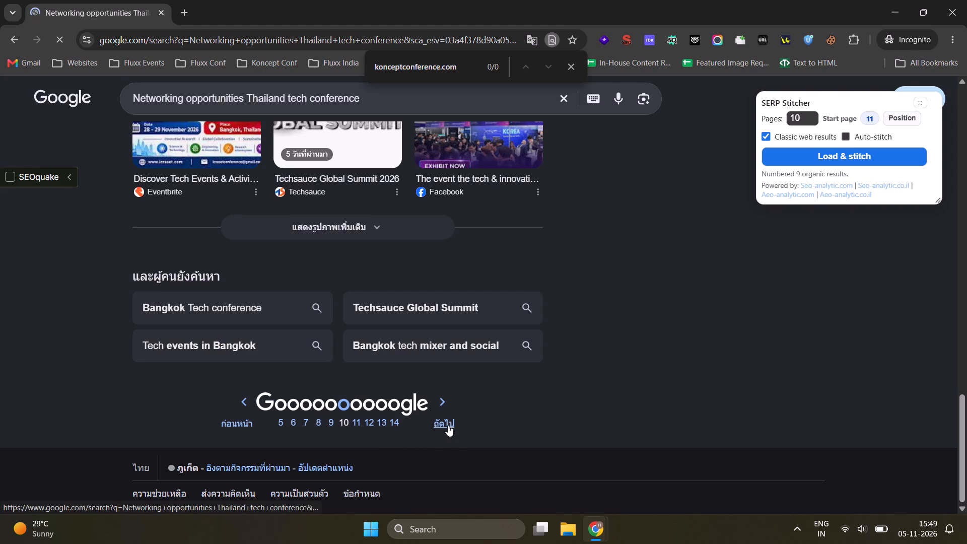
key(ctrl+f)
key(Return)
key(Return)
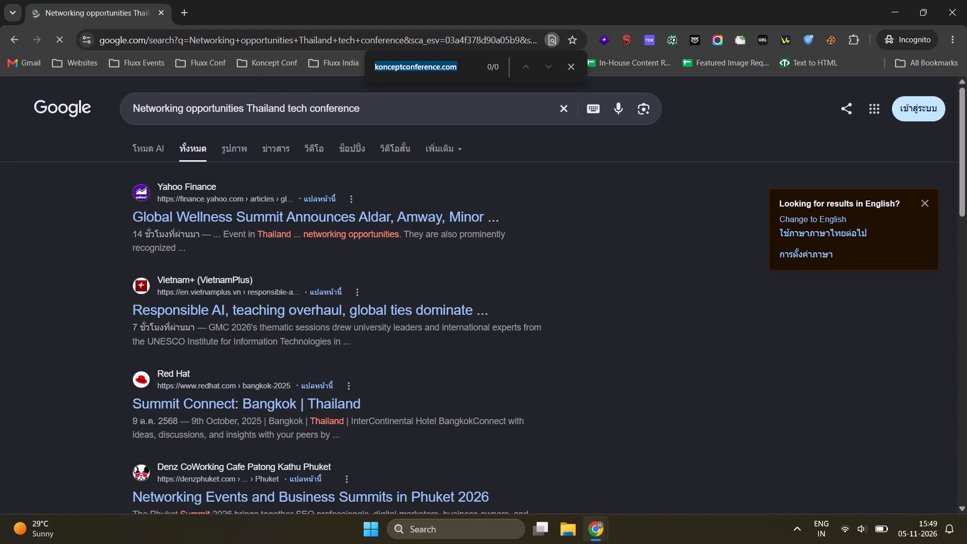
Google the keyword "tech conference networking benefits" from the Rankings sheet and search the first results page for konceptconference.com.
key(alt+Tab)
key(Down)
key(ctrl+c)
key(alt+Tab)
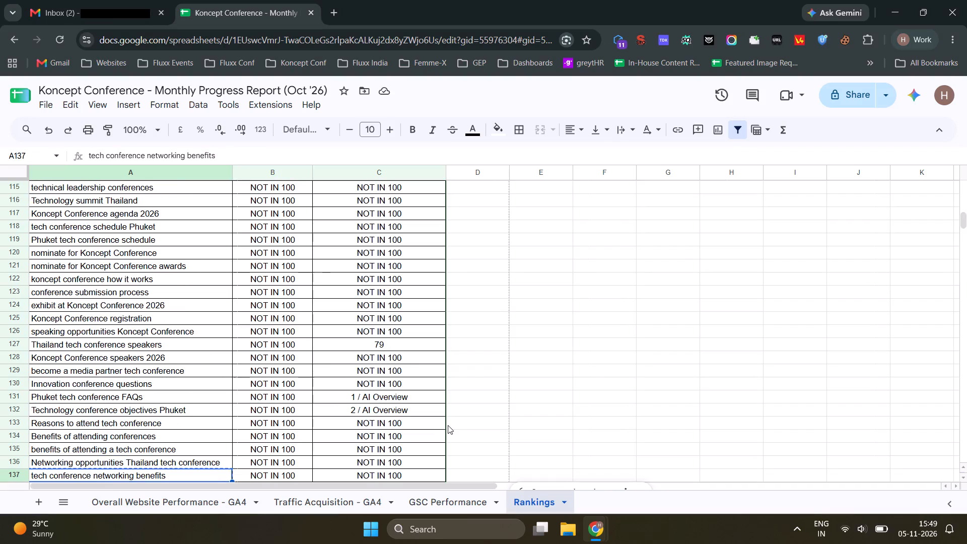
scroll(393, 230, up, 9)
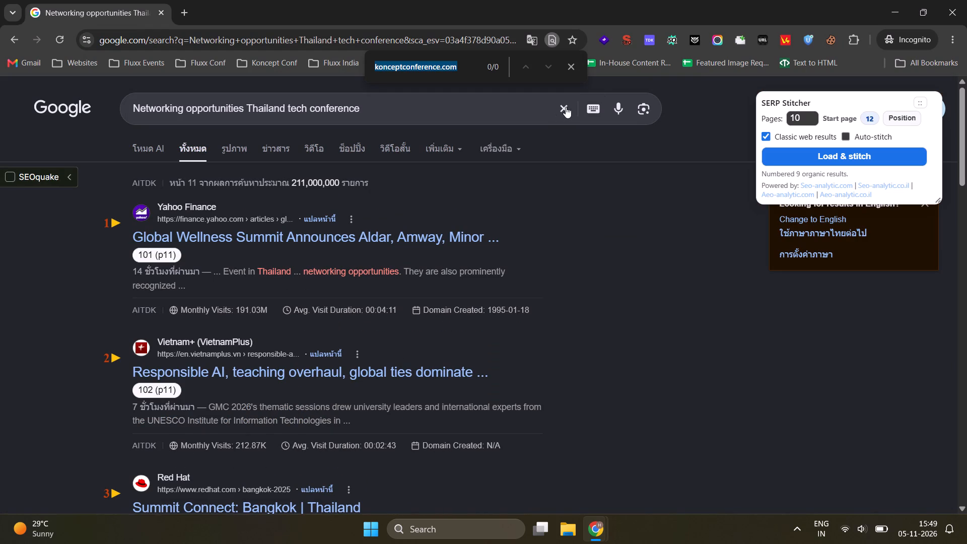
click(566, 107)
key(ctrl+v)
key(Return)
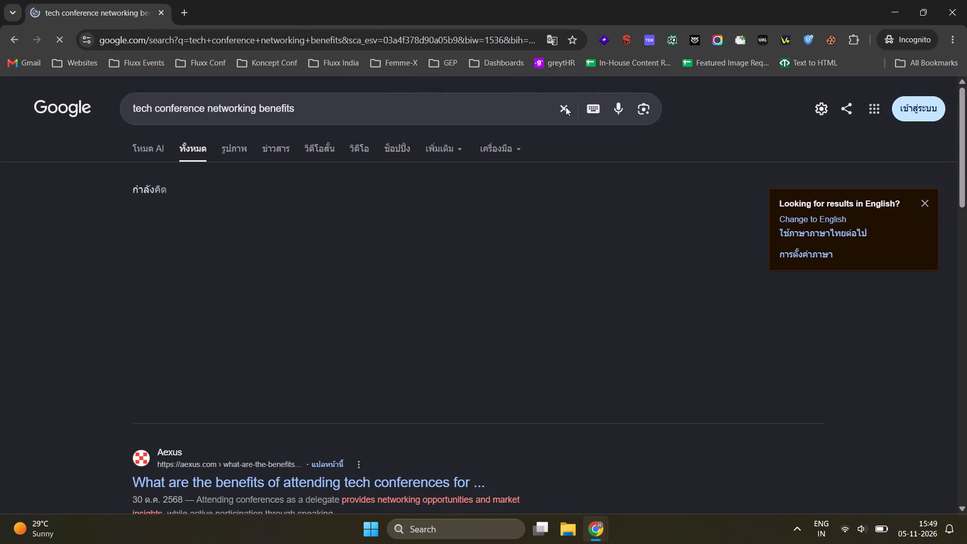
key(ctrl+f)
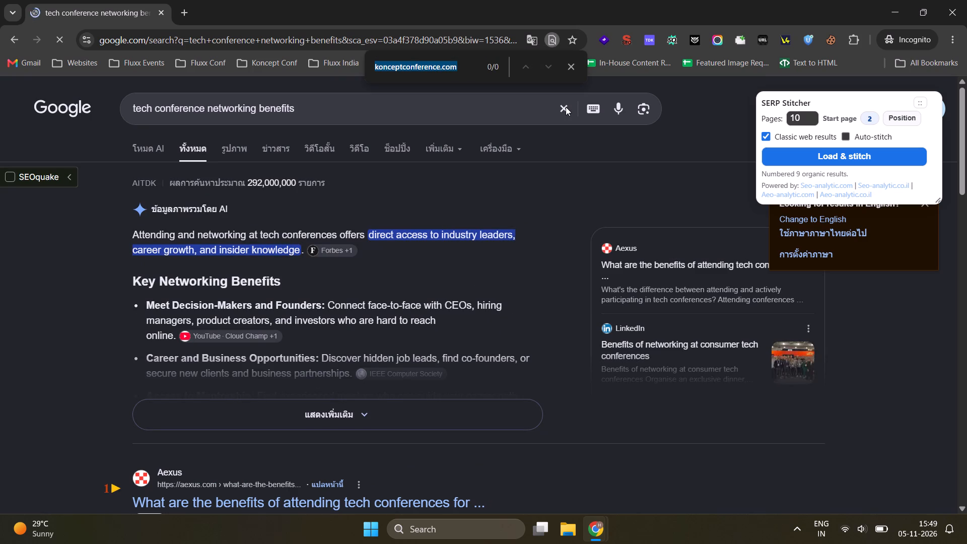
key(Return)
Copy the next keyword, "tech startup pitch opportunity", from the Rankings sheet and run a Google search for it.
key(alt+Tab)
key(Down)
key(ctrl+c)
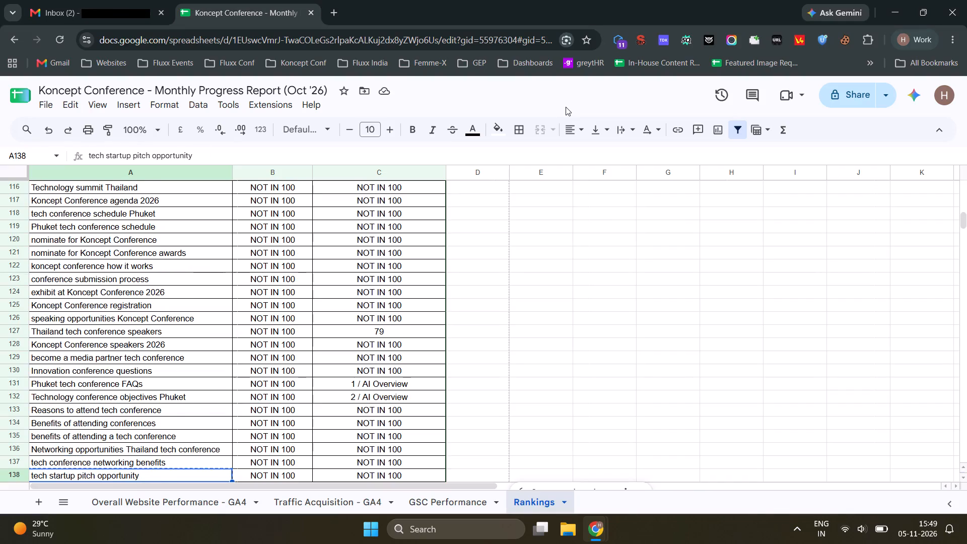
key(alt+Tab)
click(561, 109)
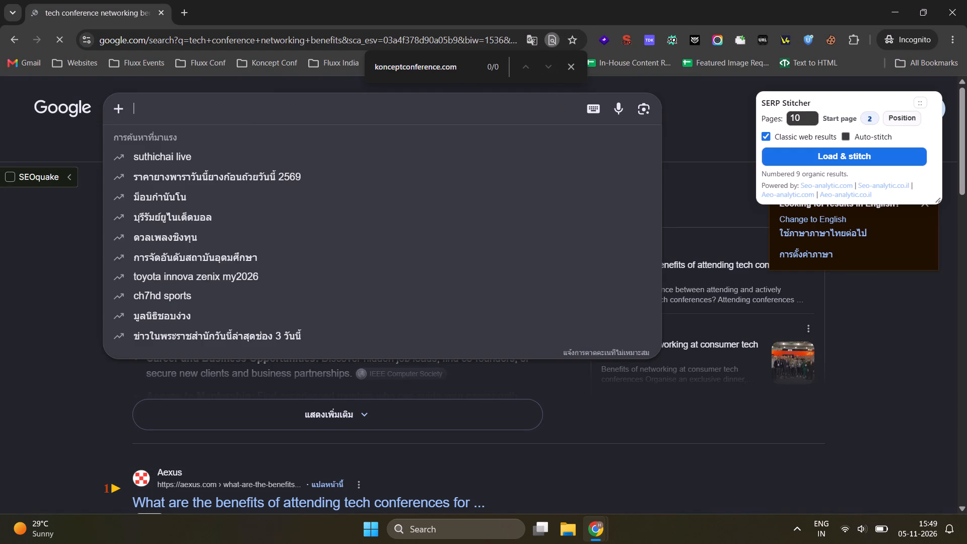
key(ctrl+v)
key(Return)
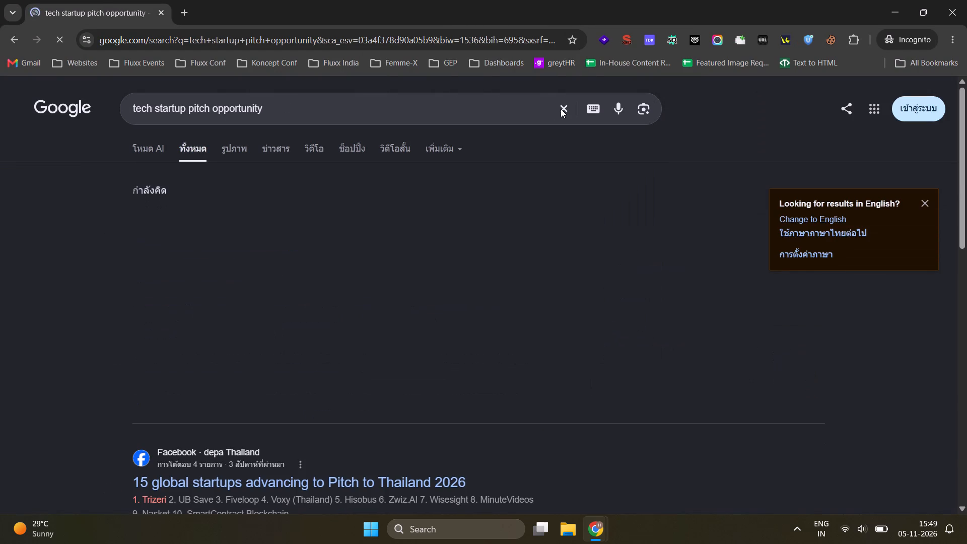
Look through the first page of "tech startup pitch opportunity" results and search it for konceptconference.com.
scroll(504, 378, down, 9)
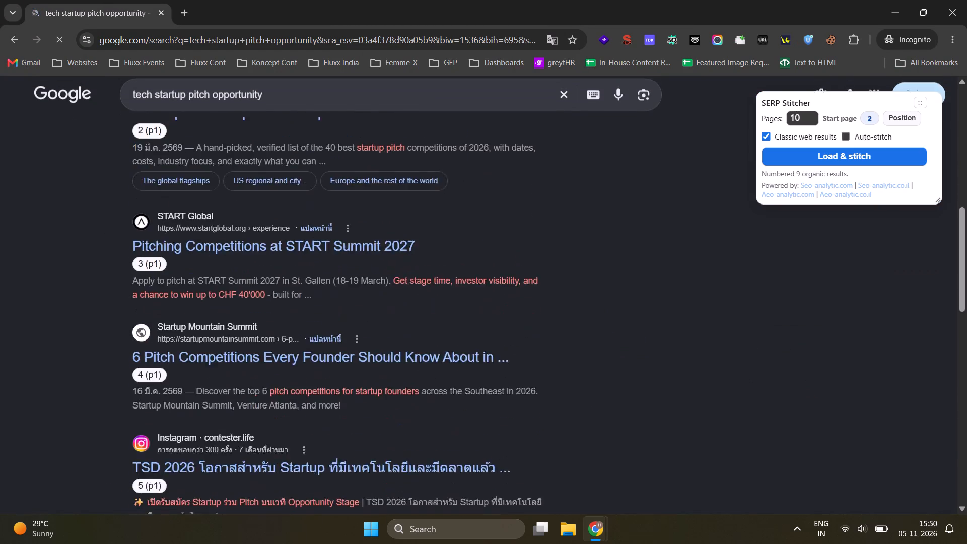
scroll(504, 378, down, 9)
scroll(504, 378, up, 17)
key(ctrl+f)
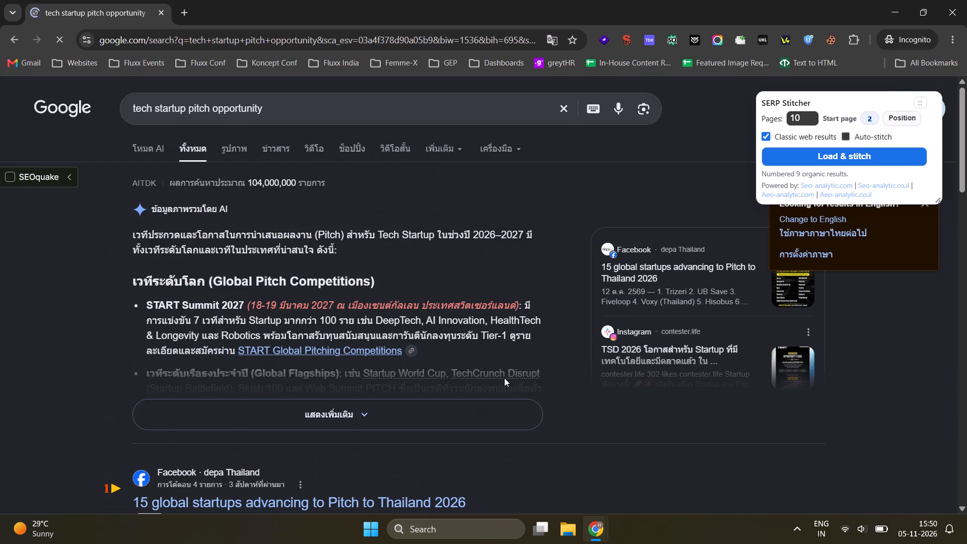
key(Return)
key(Return)
Search pages 2 and 3 of the "tech startup pitch opportunity" results for konceptconference.com.
scroll(504, 378, down, 15)
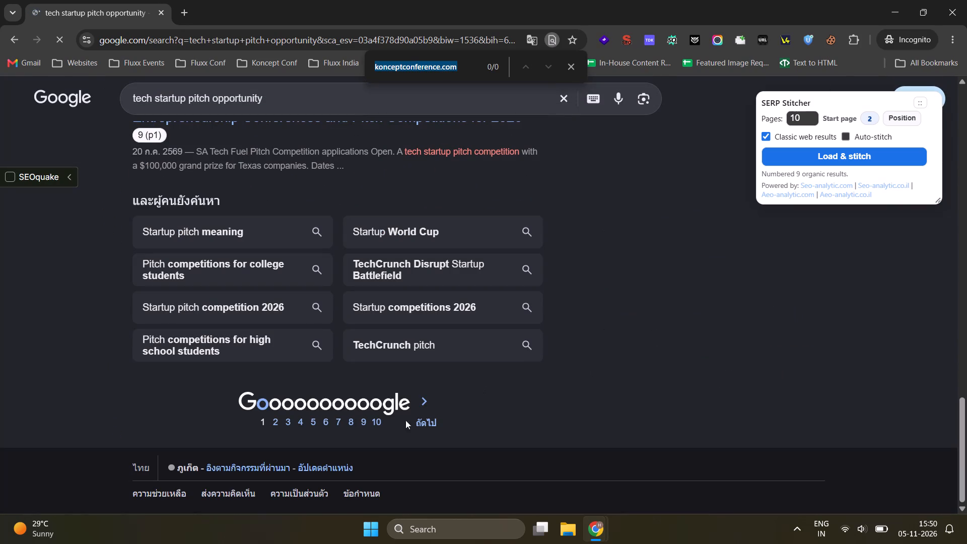
click(425, 425)
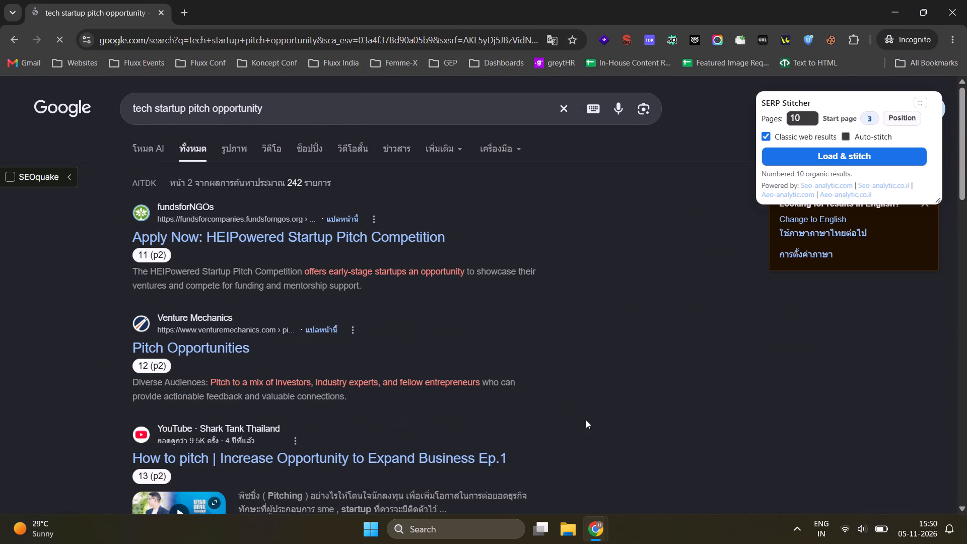
key(ctrl+f)
key(Return)
key(Return)
scroll(586, 420, down, 12)
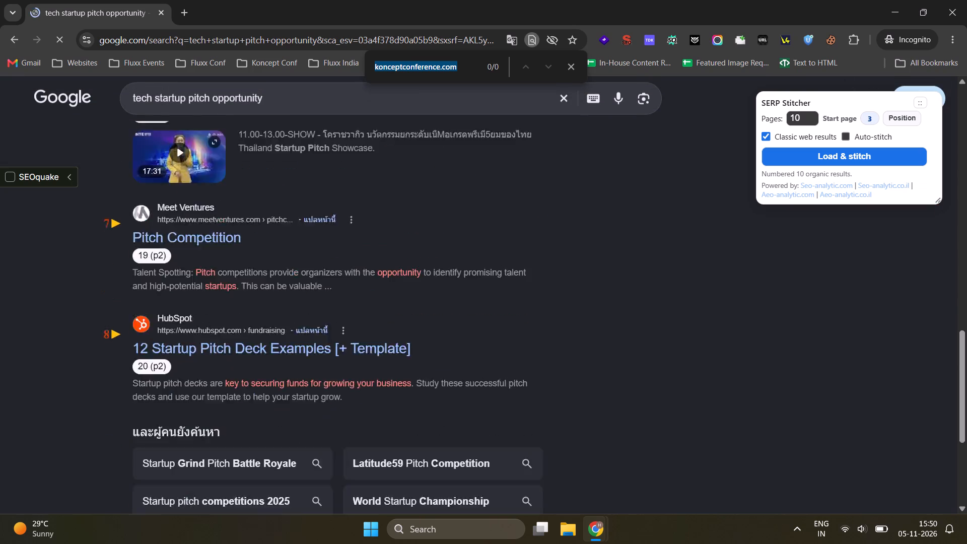
scroll(586, 420, down, 3)
click(444, 425)
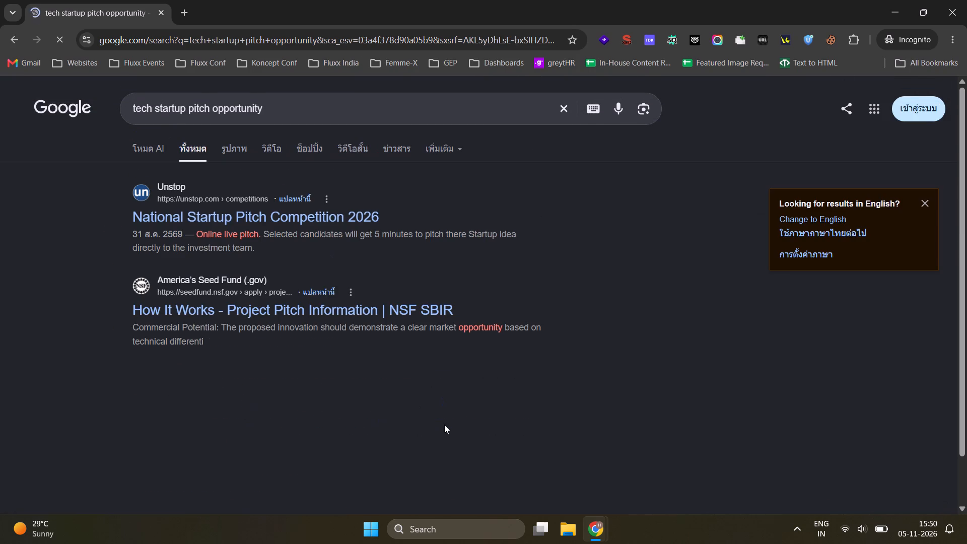
key(ctrl+f)
key(Return)
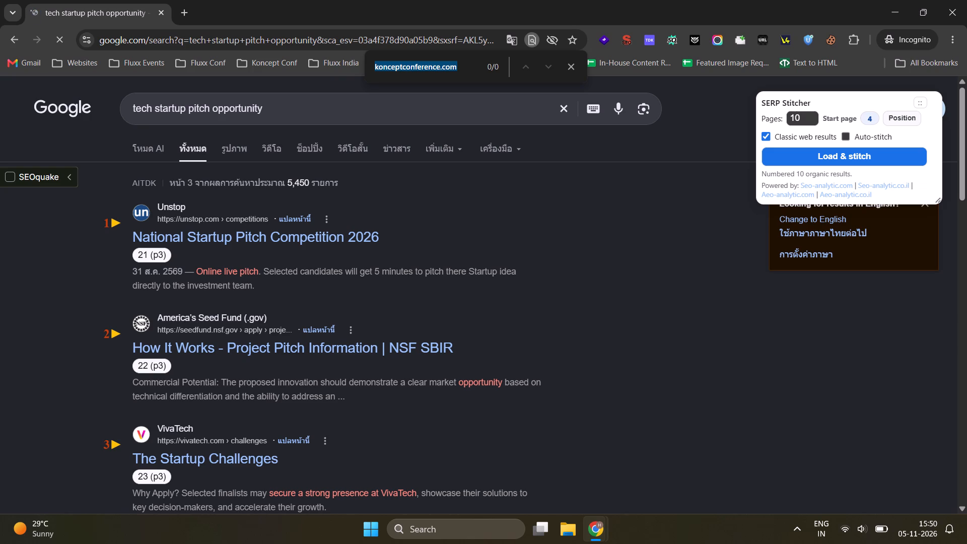
key(ctrl+f)
key(Return)
Search pages 4 and 5 of the "tech startup pitch opportunity" results for konceptconference.com.
scroll(540, 313, down, 17)
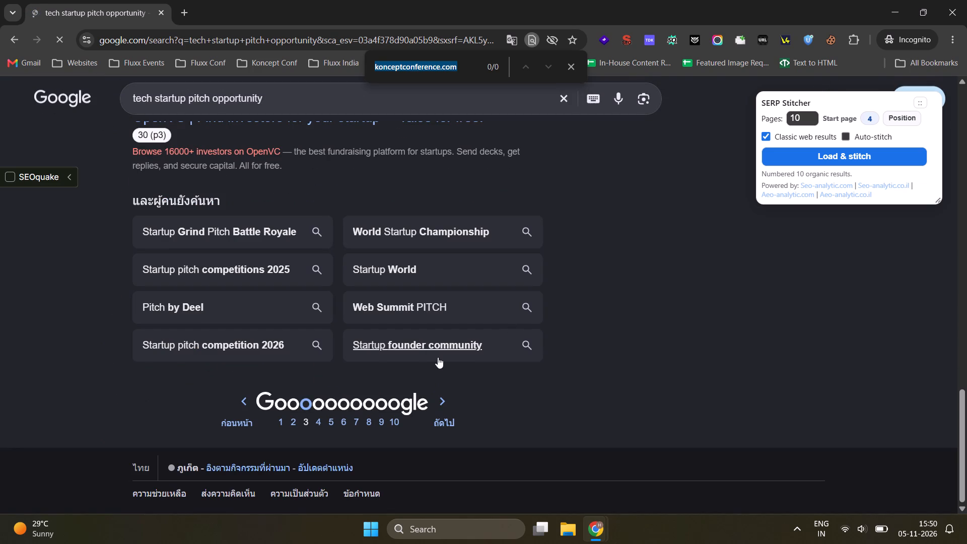
click(450, 425)
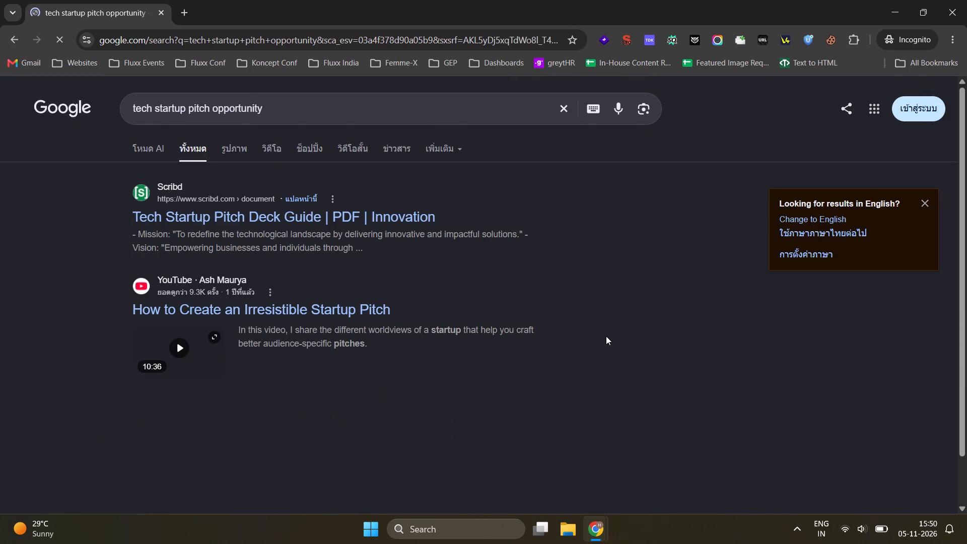
scroll(606, 336, down, 7)
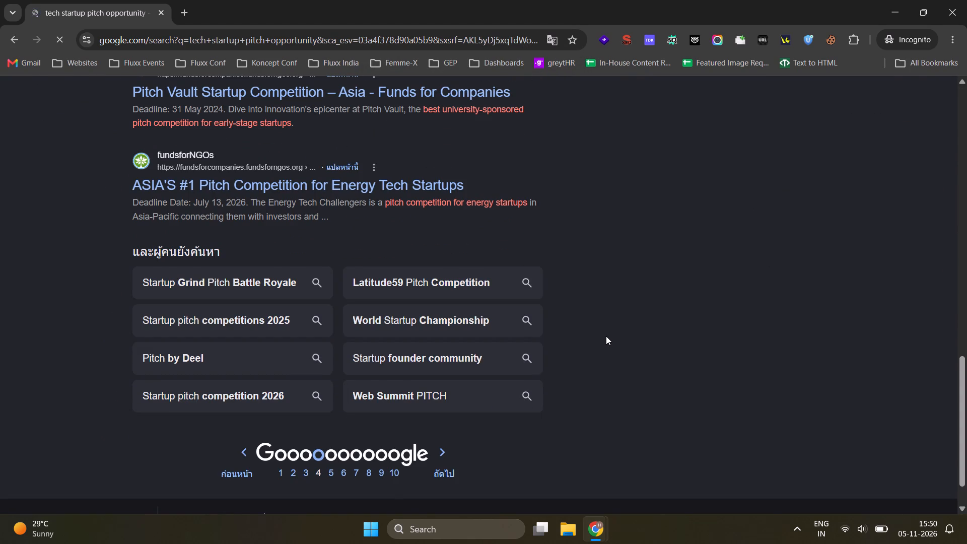
scroll(606, 336, down, 2)
key(ctrl+f)
key(Return)
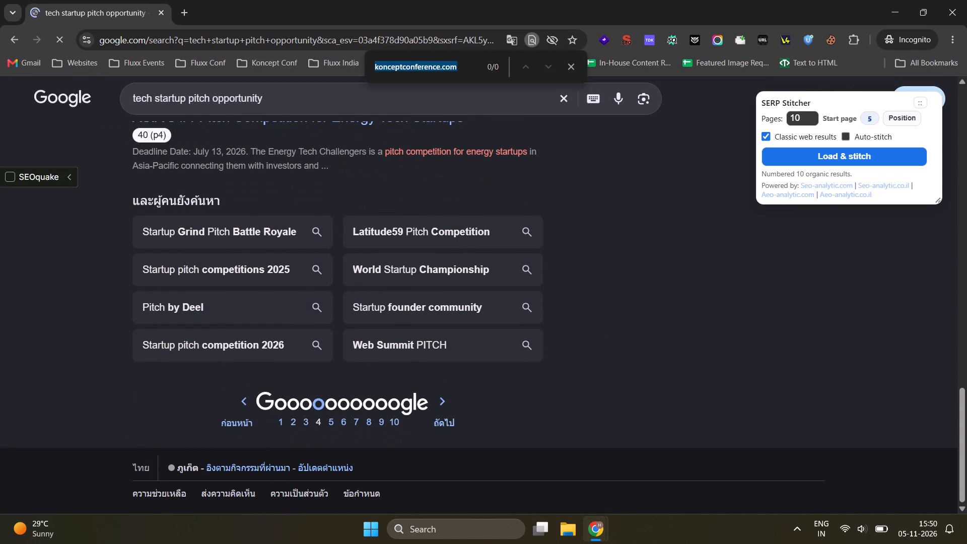
key(Return)
click(446, 415)
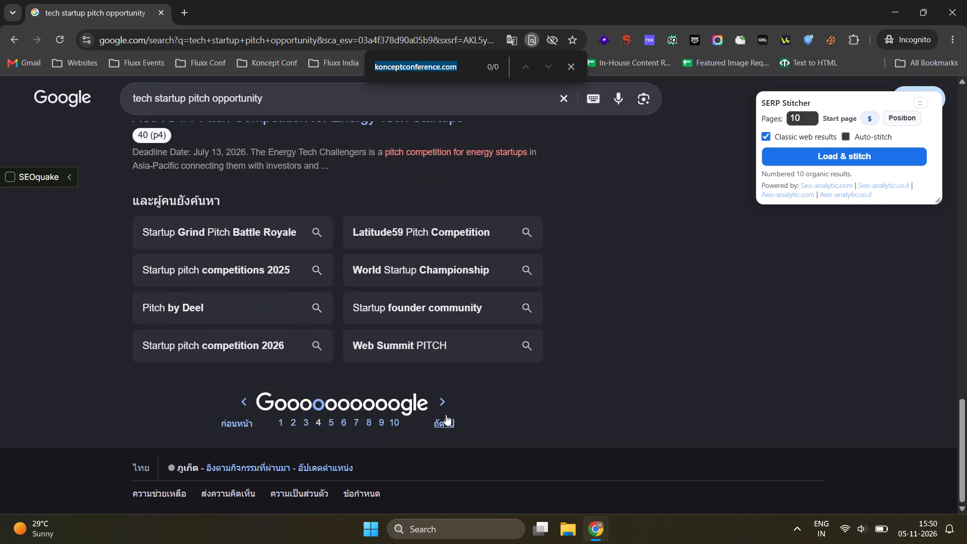
click(448, 451)
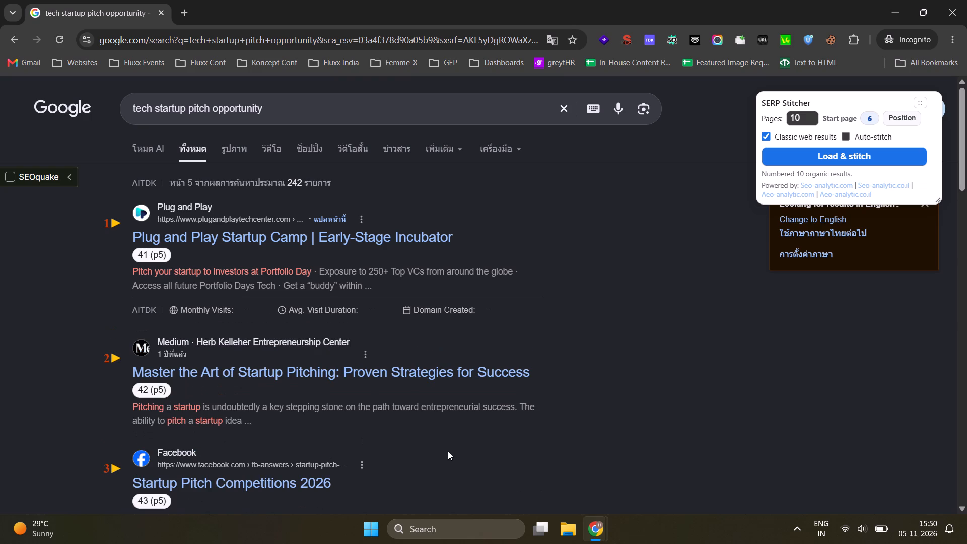
key(ctrl+f)
key(Return)
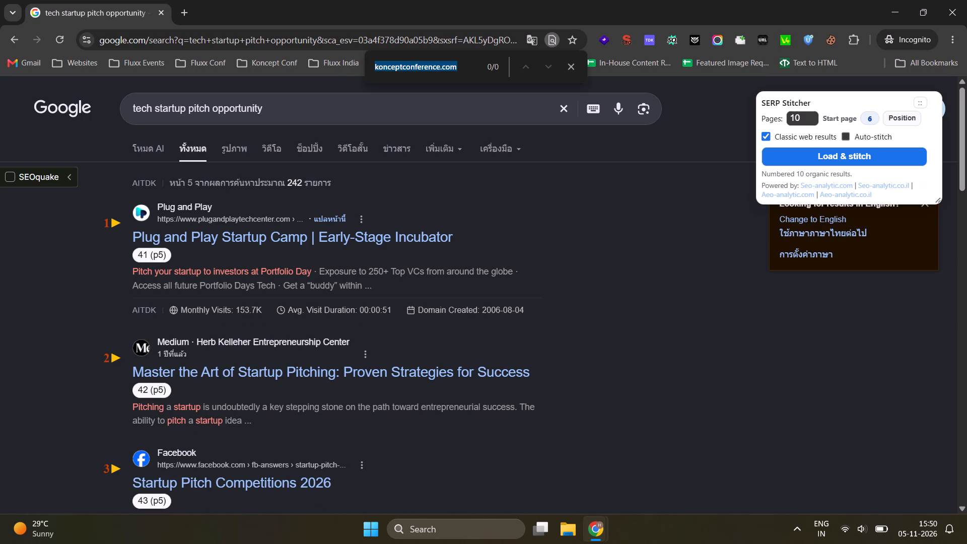
Search pages 6 and 7 of the "tech startup pitch opportunity" results for konceptconference.com.
scroll(632, 350, down, 16)
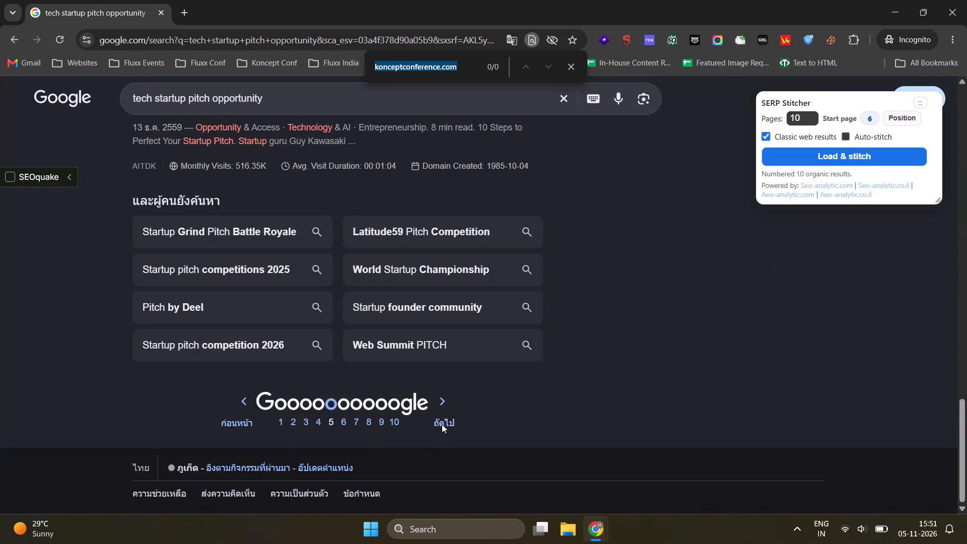
click(445, 422)
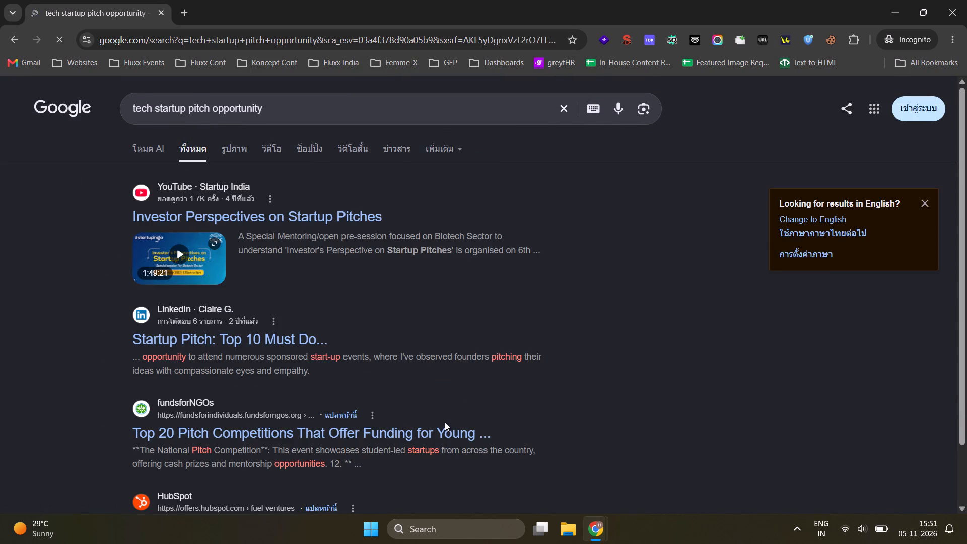
scroll(567, 399, down, 17)
key(ctrl+f)
key(Return)
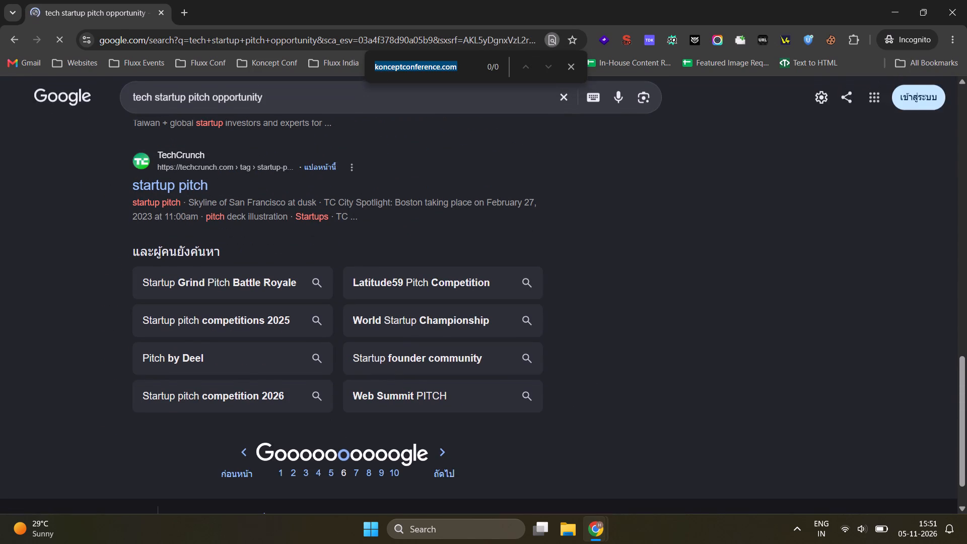
key(Return)
scroll(574, 436, down, 5)
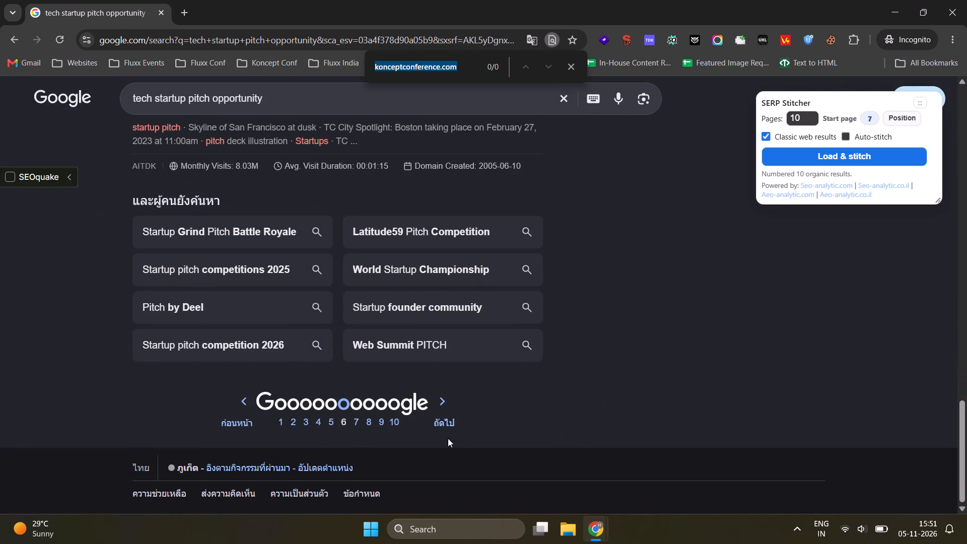
click(446, 426)
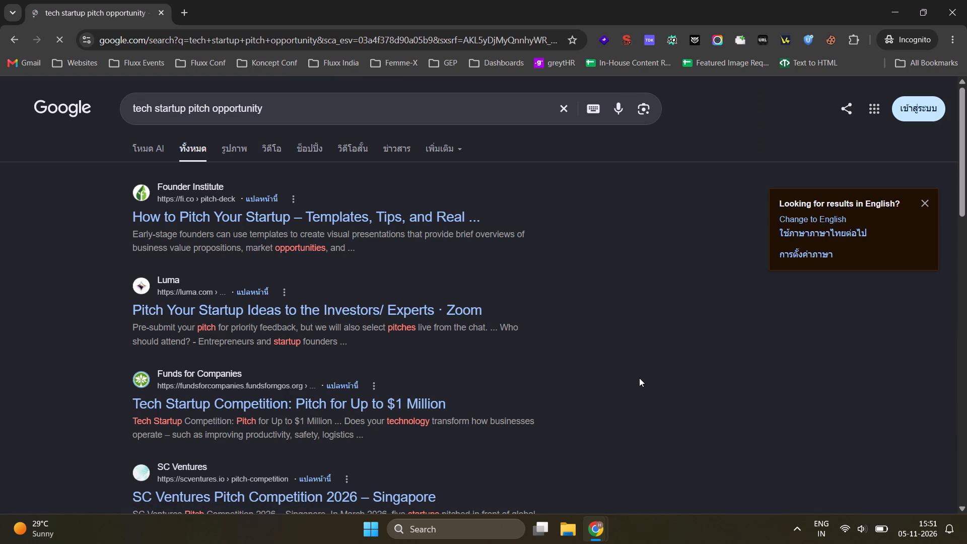
key(ctrl+f)
key(Return)
key(Return)
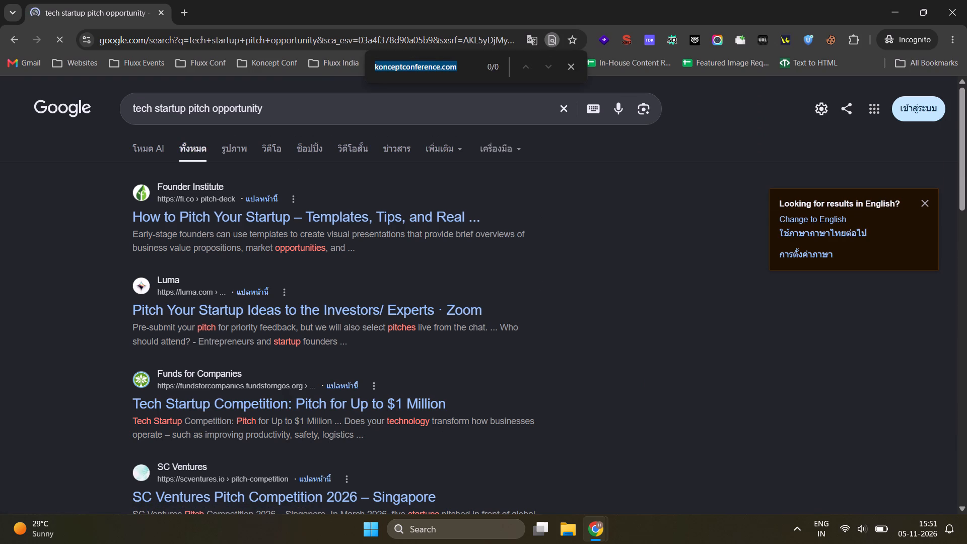
Search page 8 of the "tech startup pitch opportunity" results for konceptconference.com.
scroll(639, 378, down, 12)
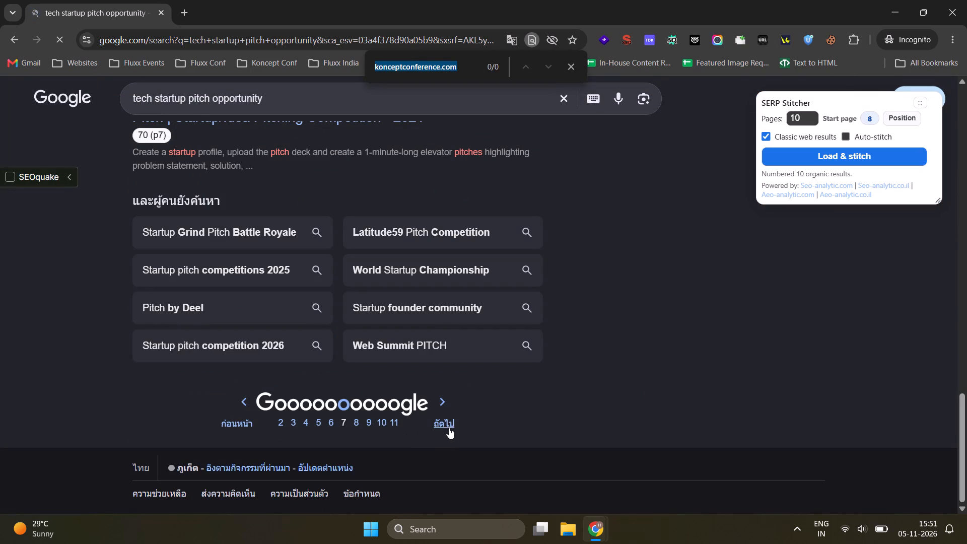
click(449, 428)
scroll(603, 374, down, 3)
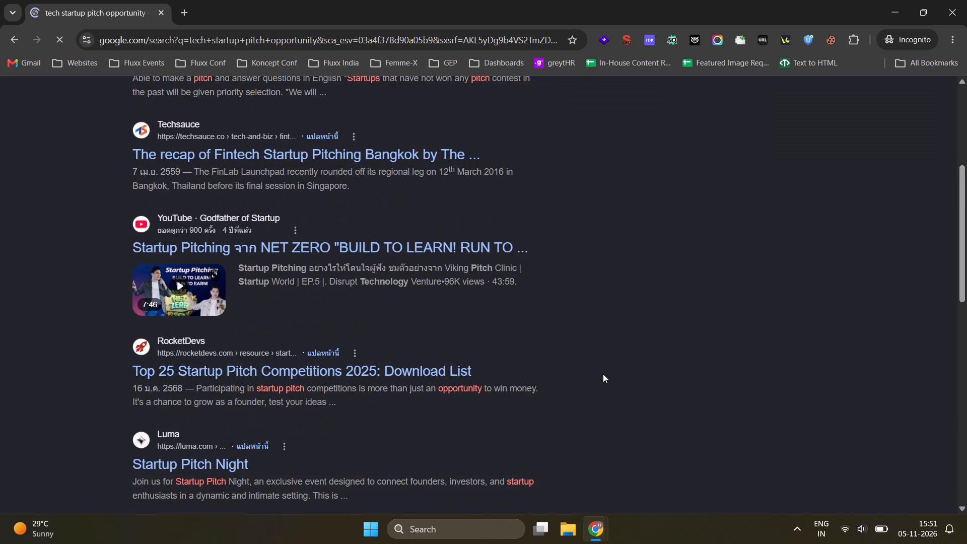
key(ctrl+f)
key(Return)
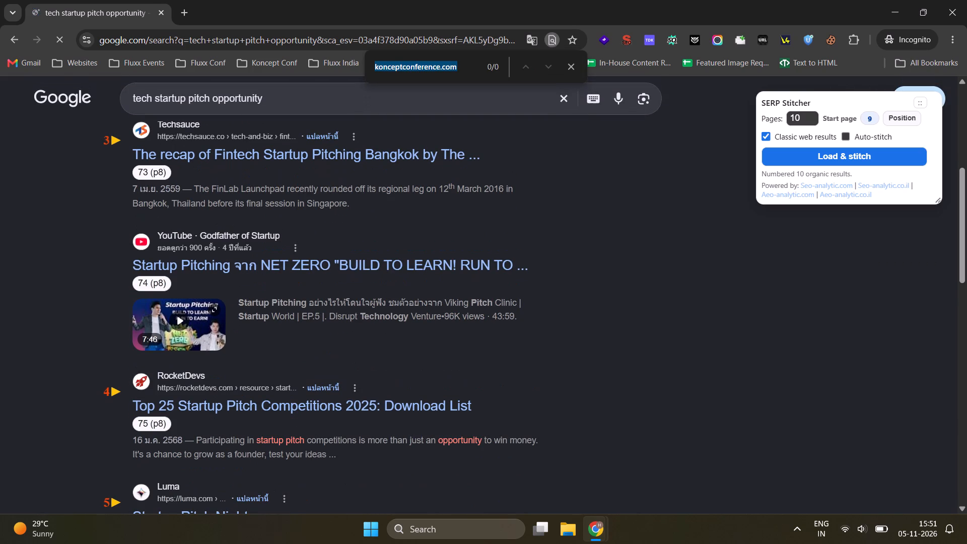
key(Return)
key(Return)
key(alt+Tab)
key(alt+Tab)
scroll(603, 374, down, 7)
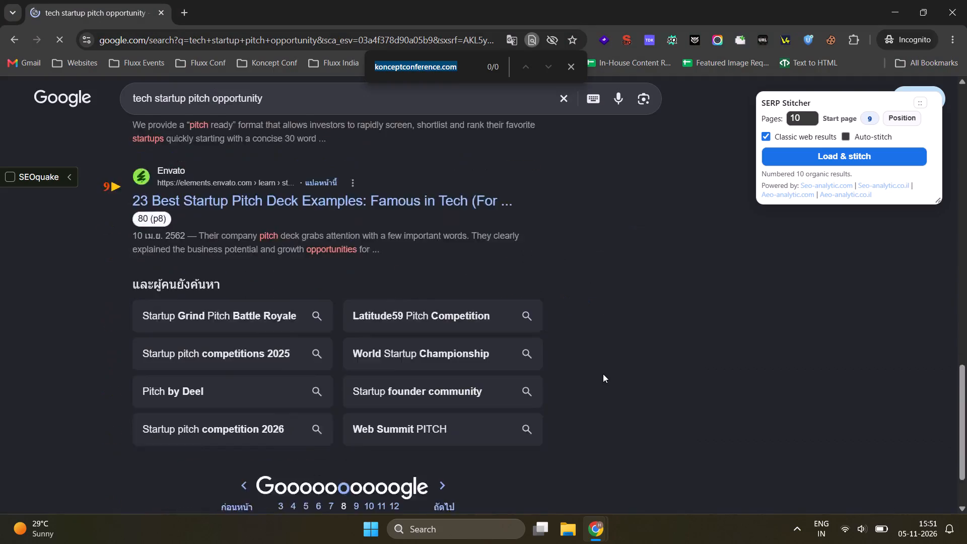
Search pages 9 and 10 of the "tech startup pitch opportunity" results for konceptconference.com.
click(444, 426)
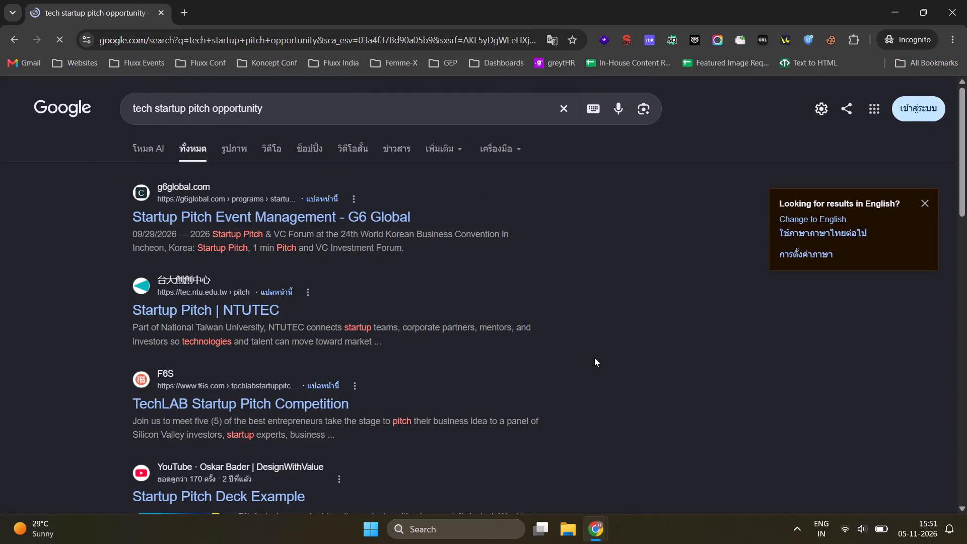
key(ctrl+f)
key(Return)
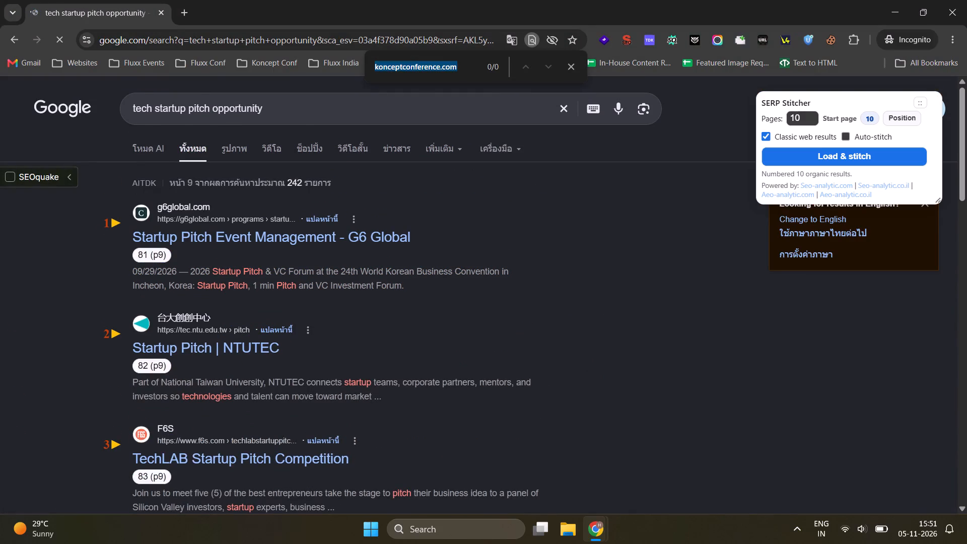
key(alt+Tab)
key(alt+Tab)
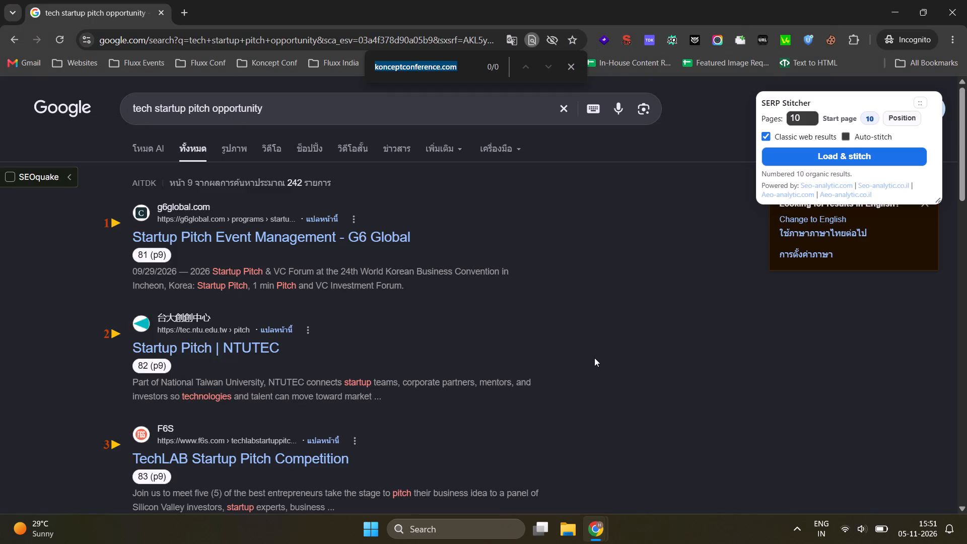
scroll(594, 358, down, 14)
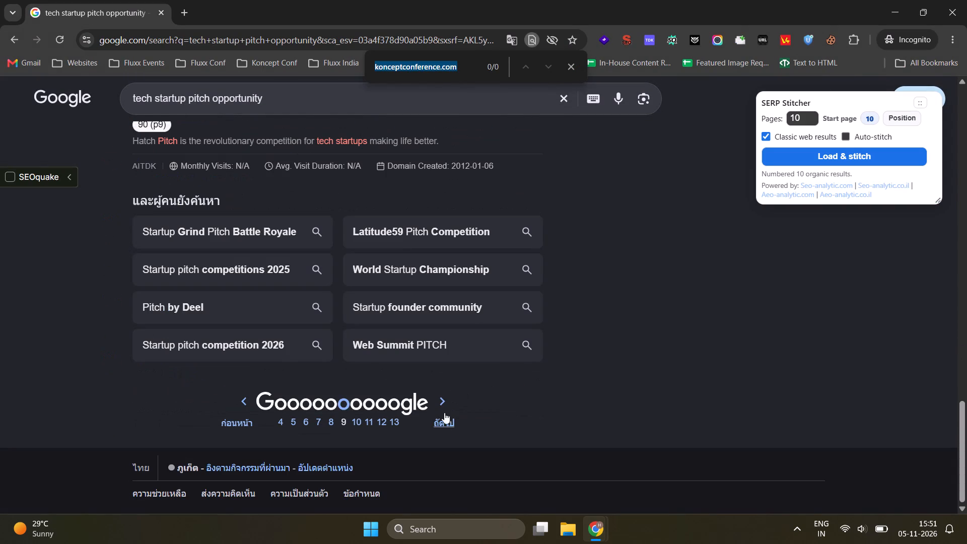
click(440, 423)
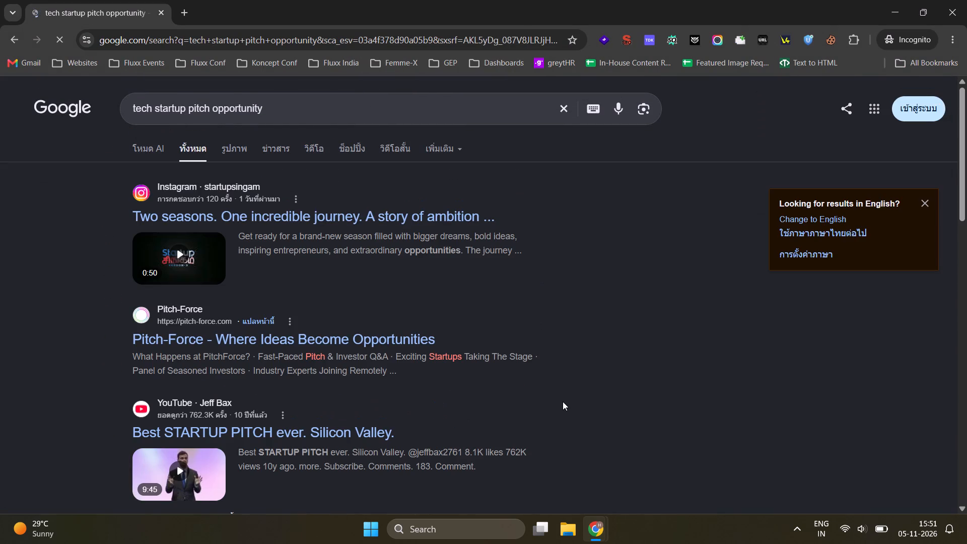
key(ctrl+f)
key(Return)
key(Return)
Copy the keyword "innovation pitch competition Thailand" from cell A139 of the Rankings sheet and run a Google search for it in the incognito window.
key(alt+Tab)
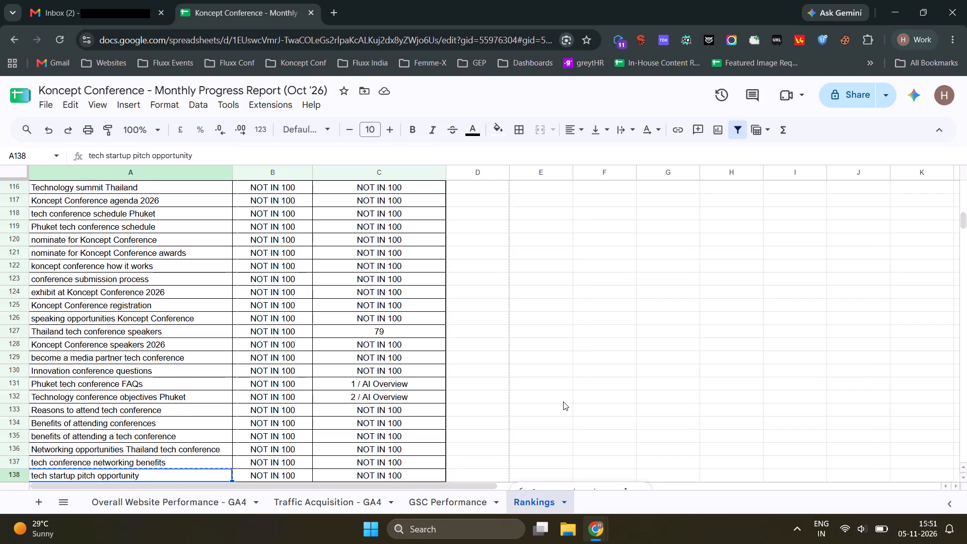
key(Down)
key(ctrl+c)
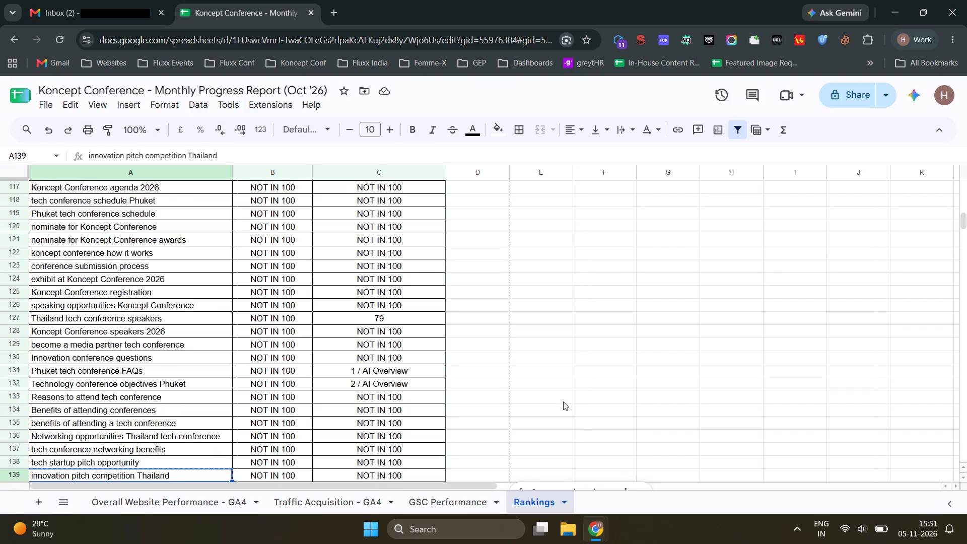
key(alt+Tab)
scroll(508, 312, down, 4)
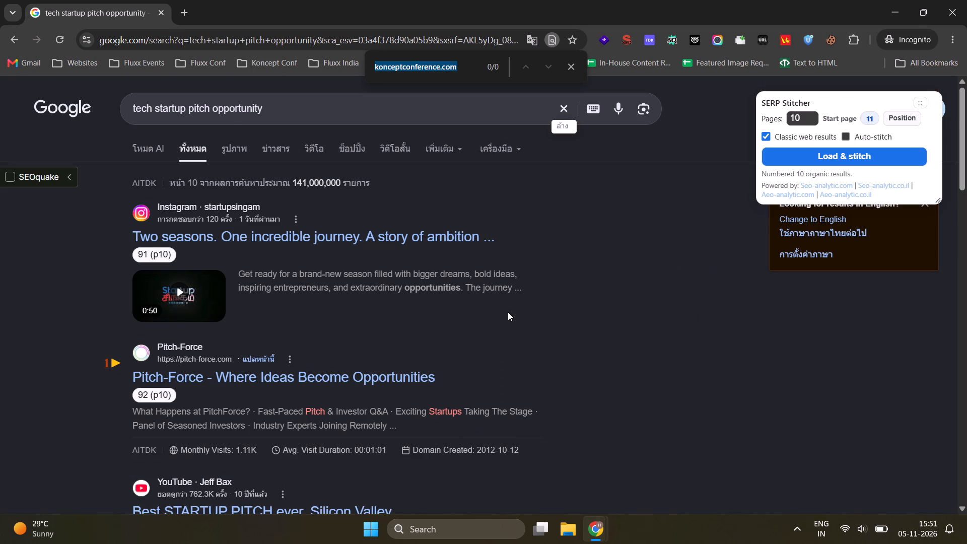
scroll(508, 312, down, 12)
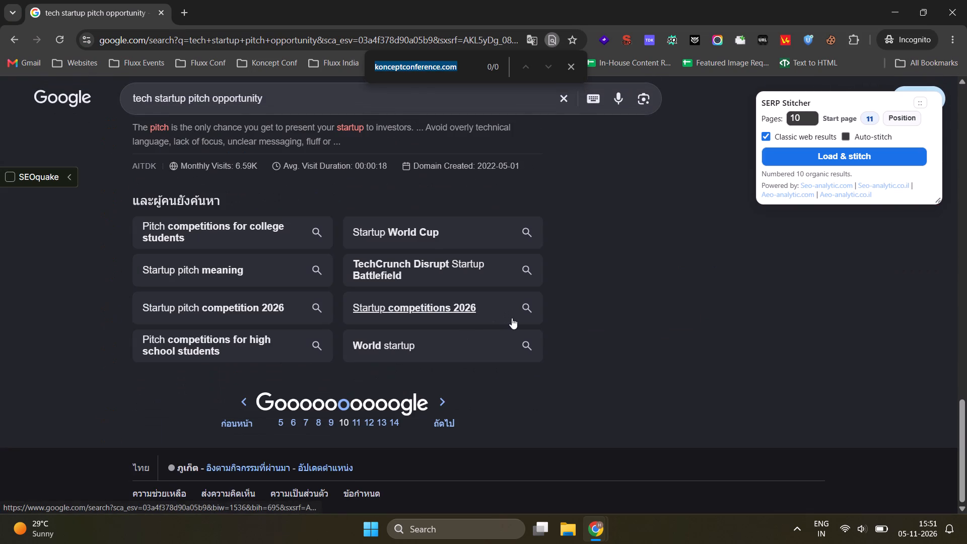
scroll(512, 318, up, 8)
click(563, 103)
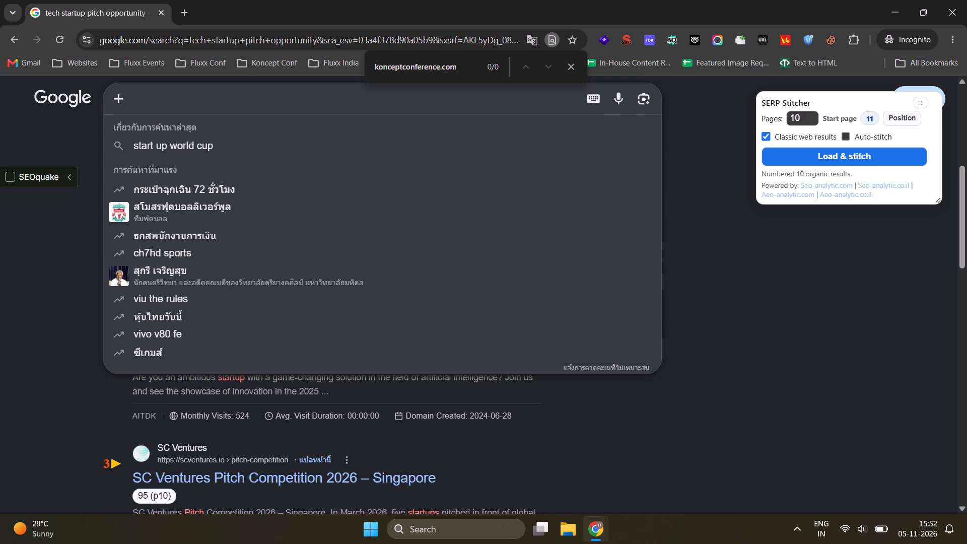
click(563, 103)
key(ctrl+v)
key(Return)
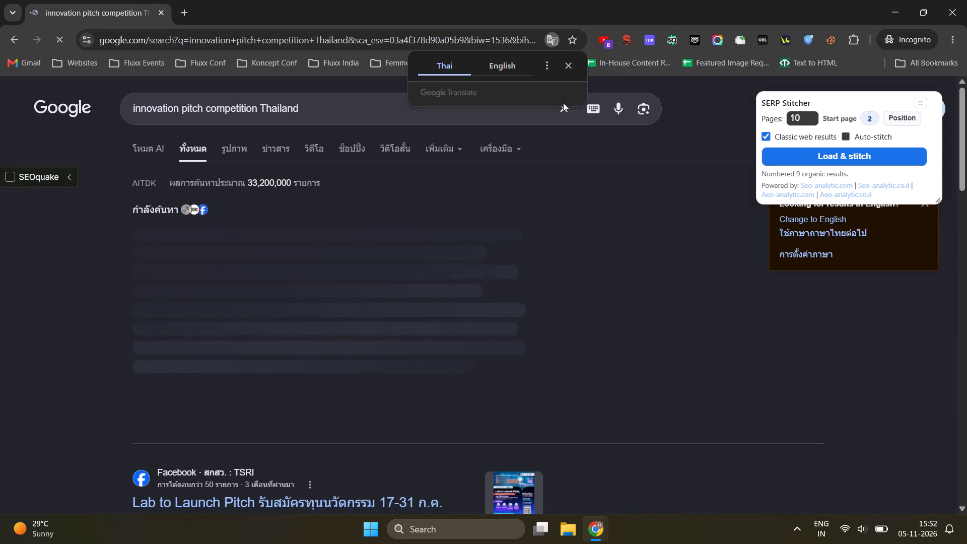
Search pages 1 and 2 of the "innovation pitch competition Thailand" results for konceptconference.com.
key(ctrl+f)
key(Return)
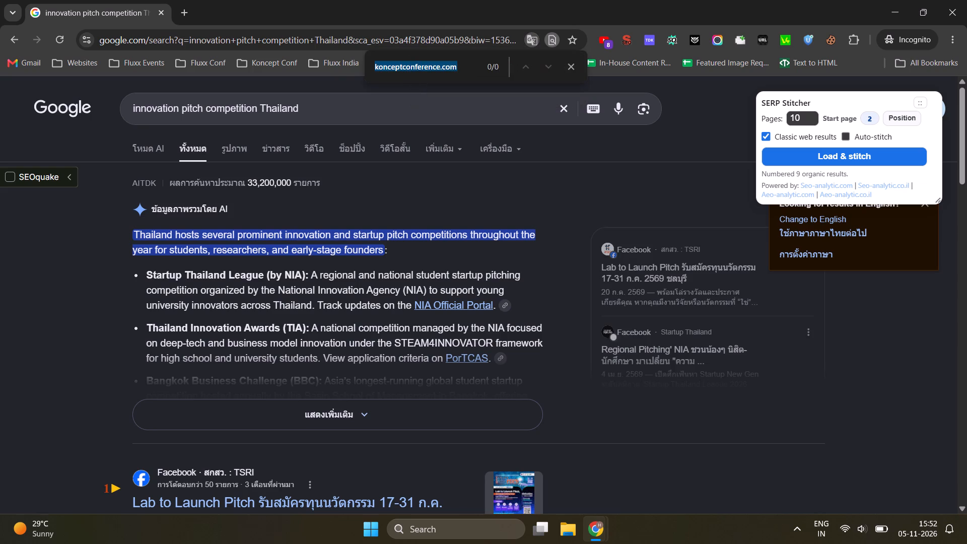
key(Return)
scroll(269, 338, down, 17)
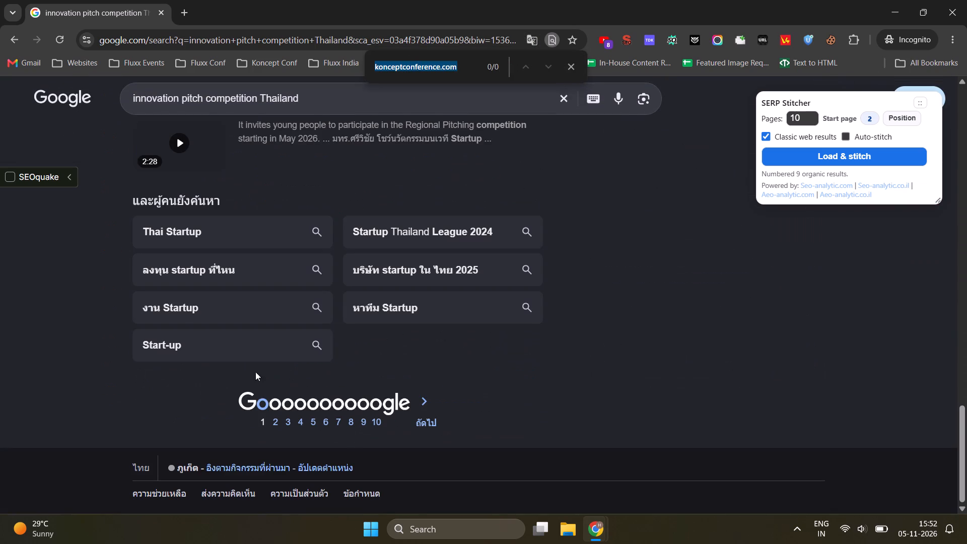
click(426, 425)
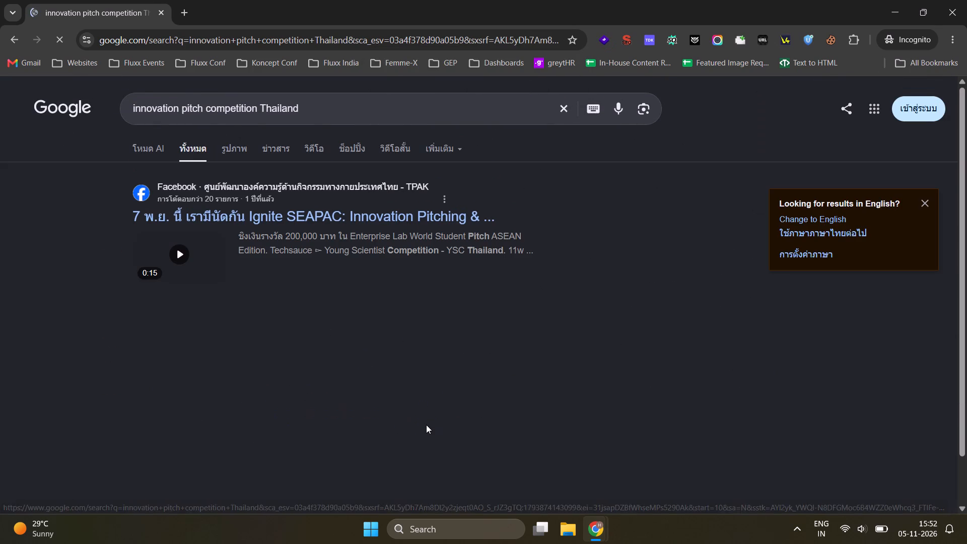
scroll(426, 425, down, 4)
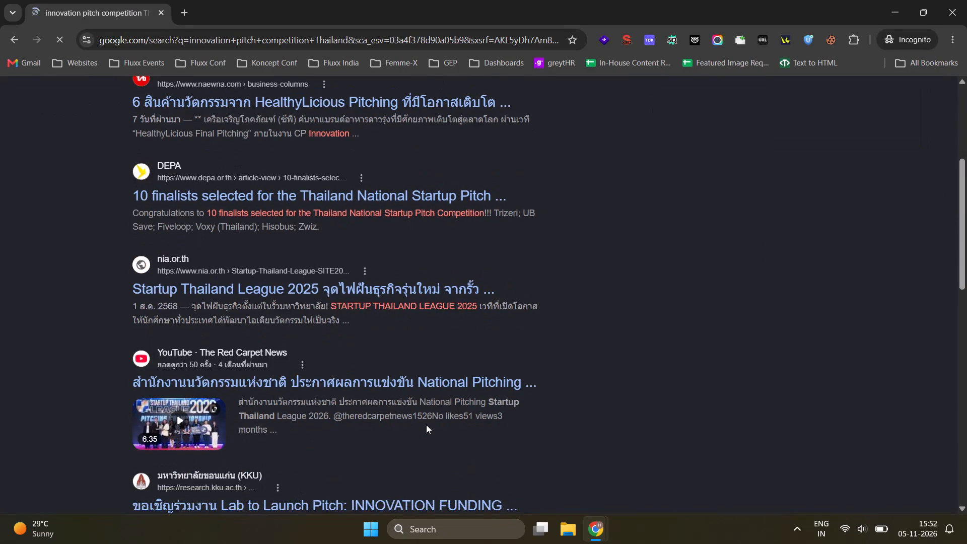
scroll(426, 425, down, 13)
key(ctrl+f)
key(Return)
key(Return)
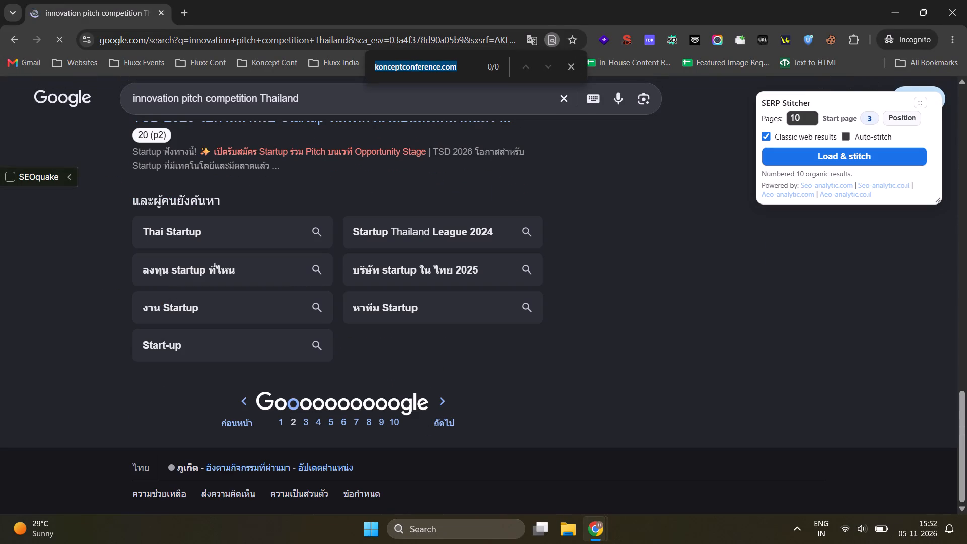
Search pages 3 and 4 of the "innovation pitch competition Thailand" results for konceptconference.com.
click(446, 423)
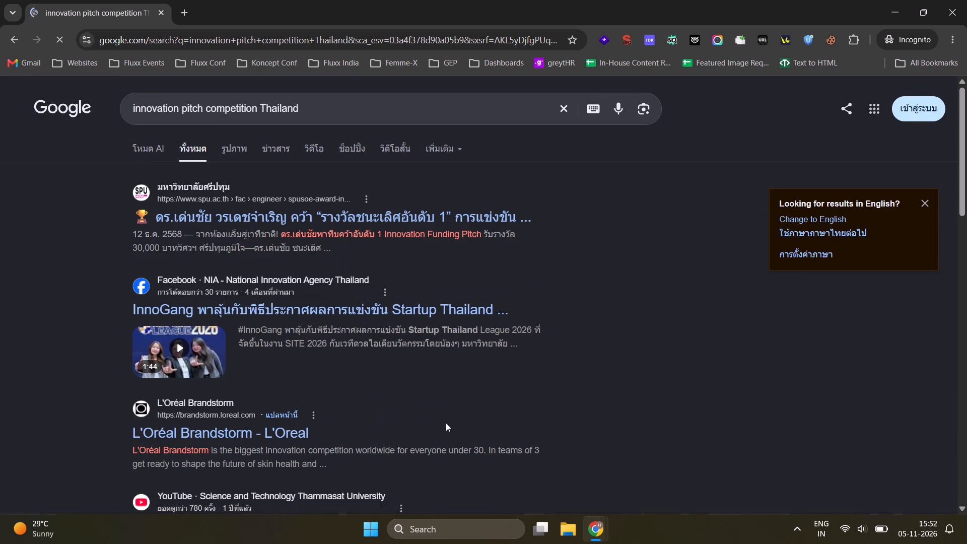
scroll(446, 423, down, 20)
scroll(446, 423, down, 1)
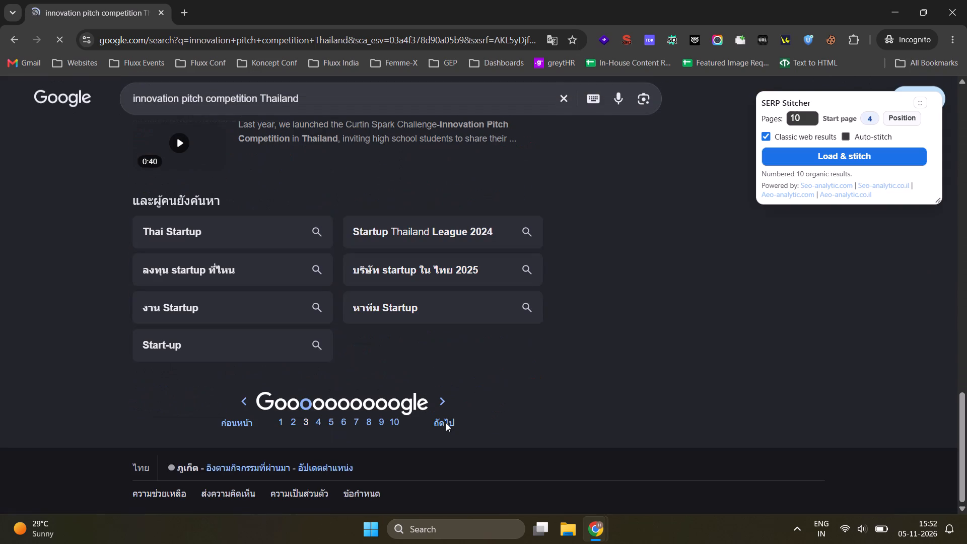
key(ctrl+f)
key(Return)
key(Return)
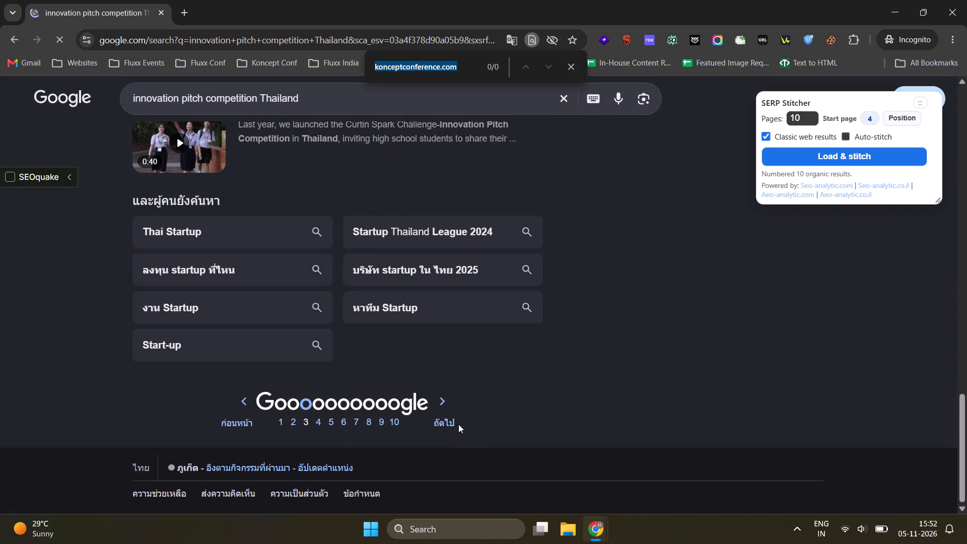
click(445, 421)
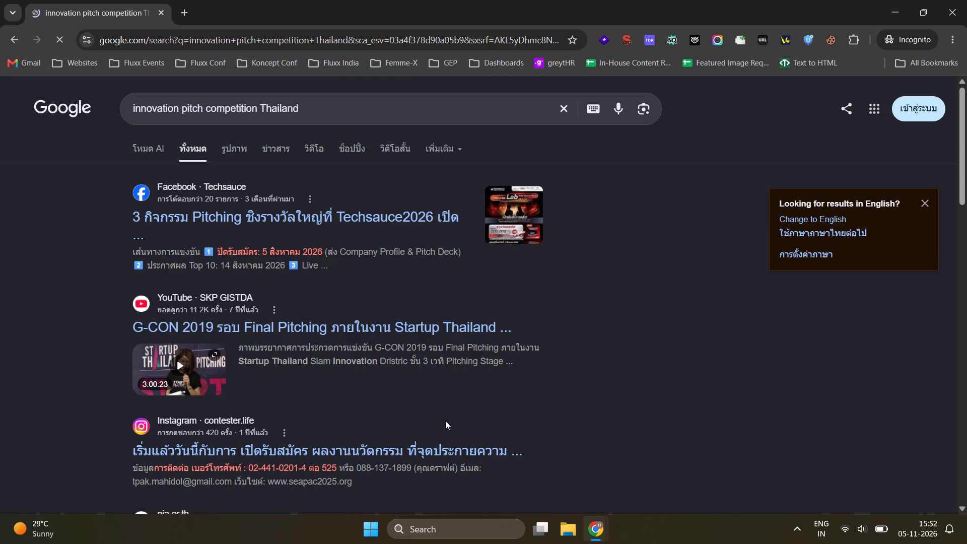
key(ctrl+f)
key(Return)
key(Return)
scroll(445, 421, down, 16)
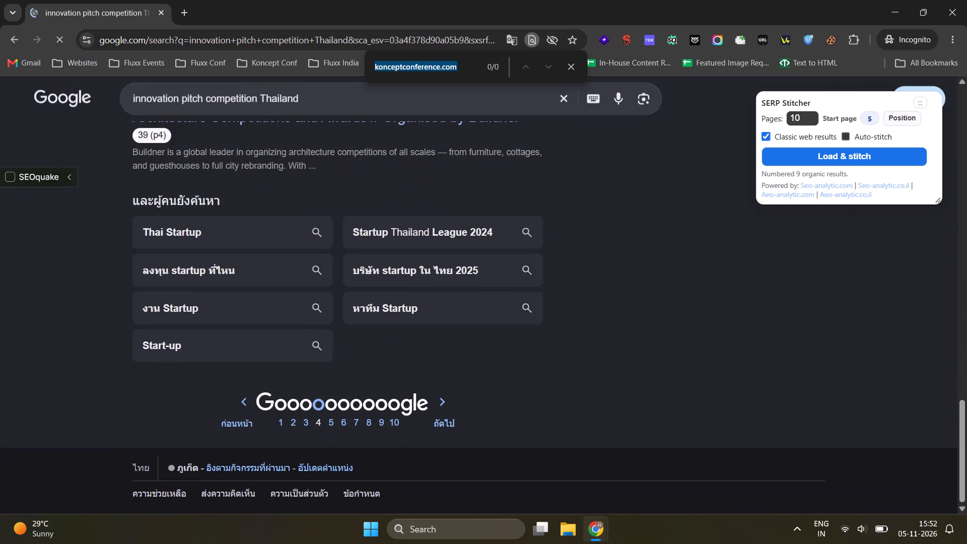
Search pages 5 and 6 of the "innovation pitch competition Thailand" results for konceptconference.com.
click(446, 425)
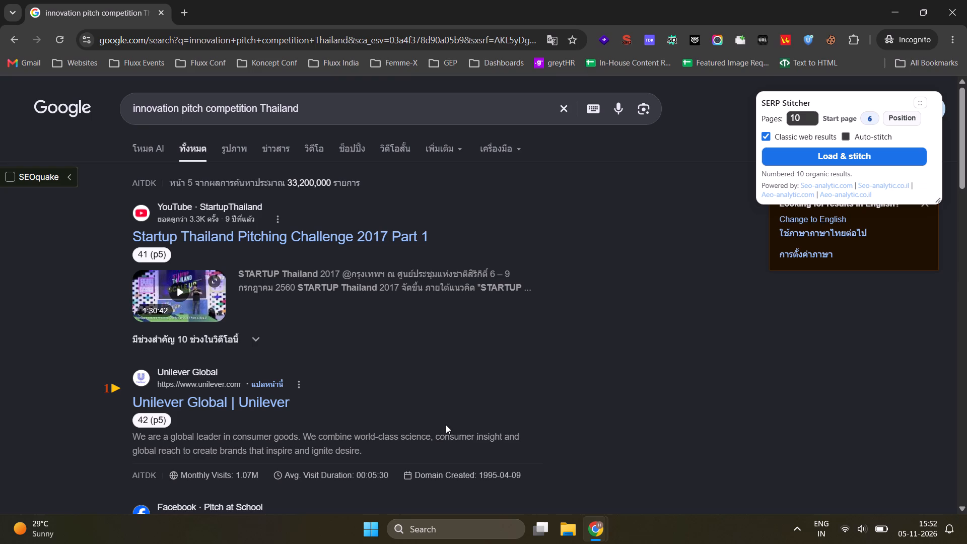
key(ctrl+f)
key(Return)
scroll(564, 316, down, 5)
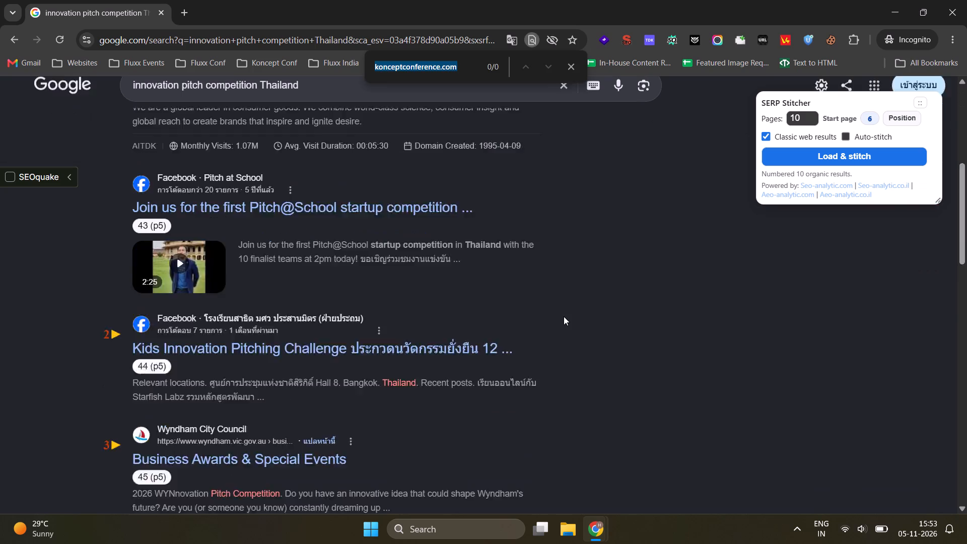
scroll(564, 316, down, 10)
click(439, 425)
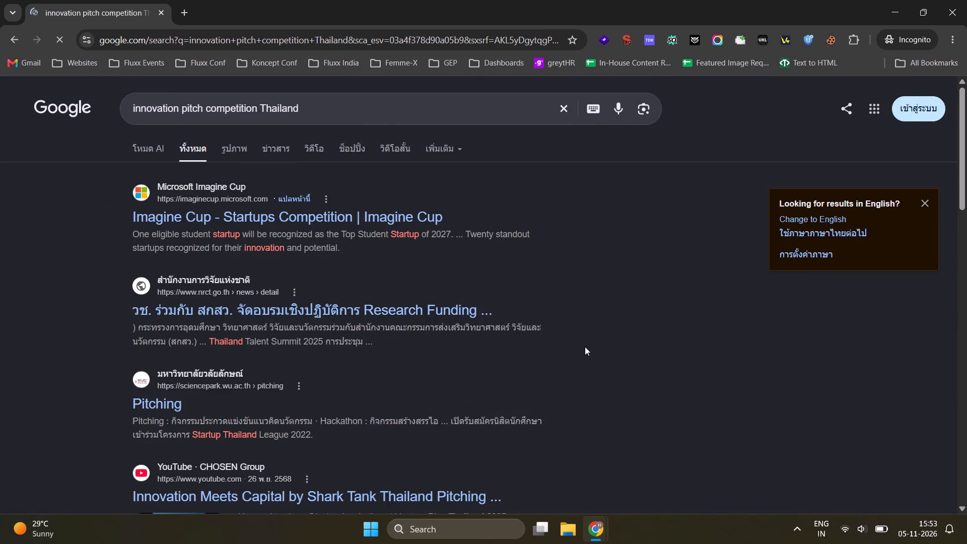
key(ctrl+f)
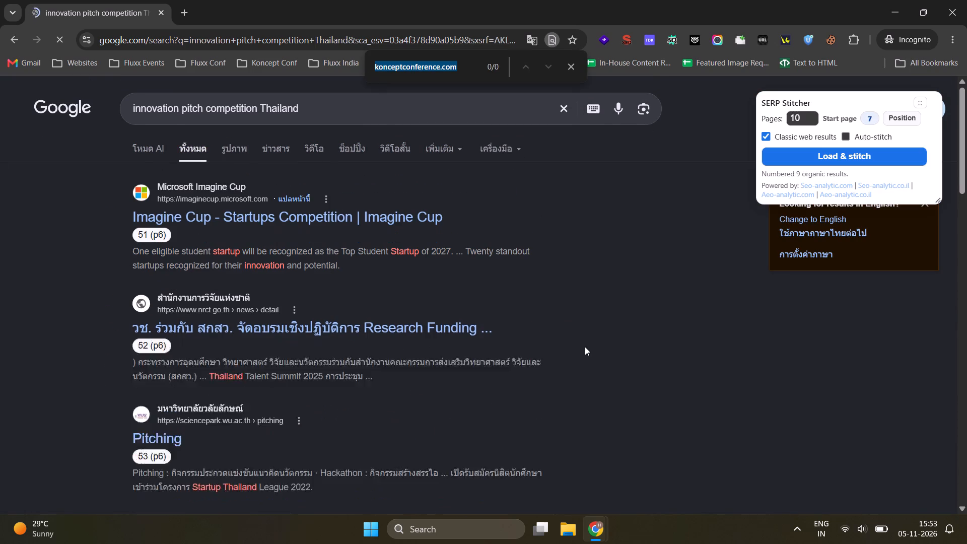
key(Return)
scroll(450, 388, down, 16)
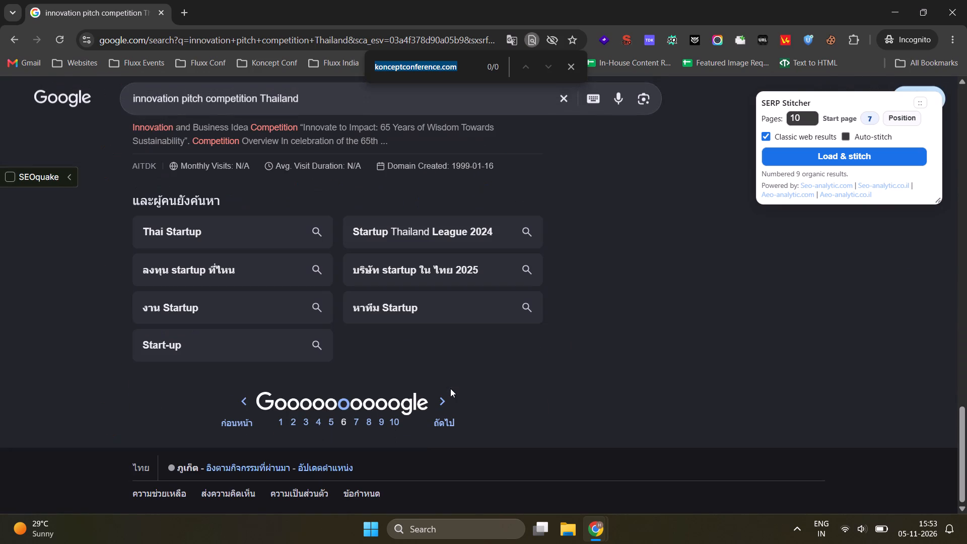
Search pages 7 and 8 of the "innovation pitch competition Thailand" results for konceptconference.com.
click(451, 426)
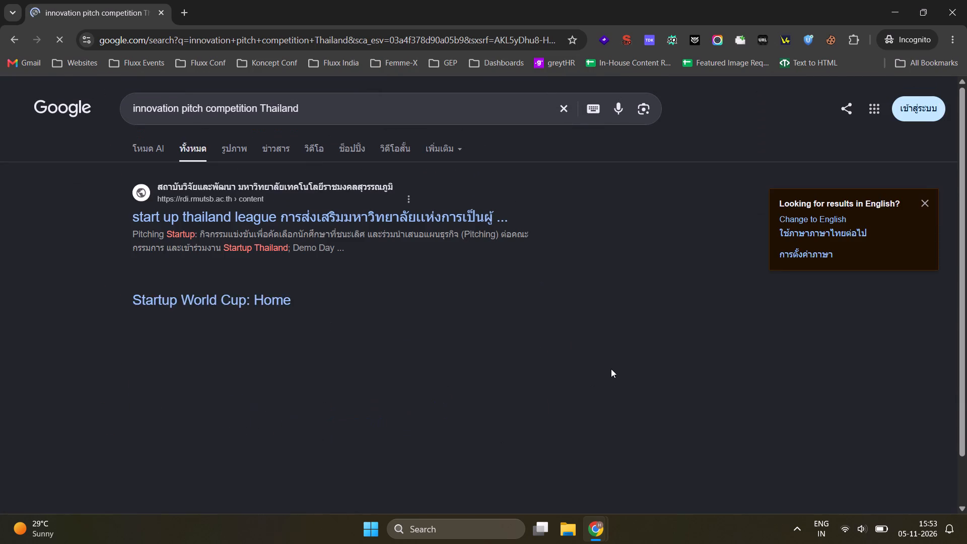
key(ctrl+f)
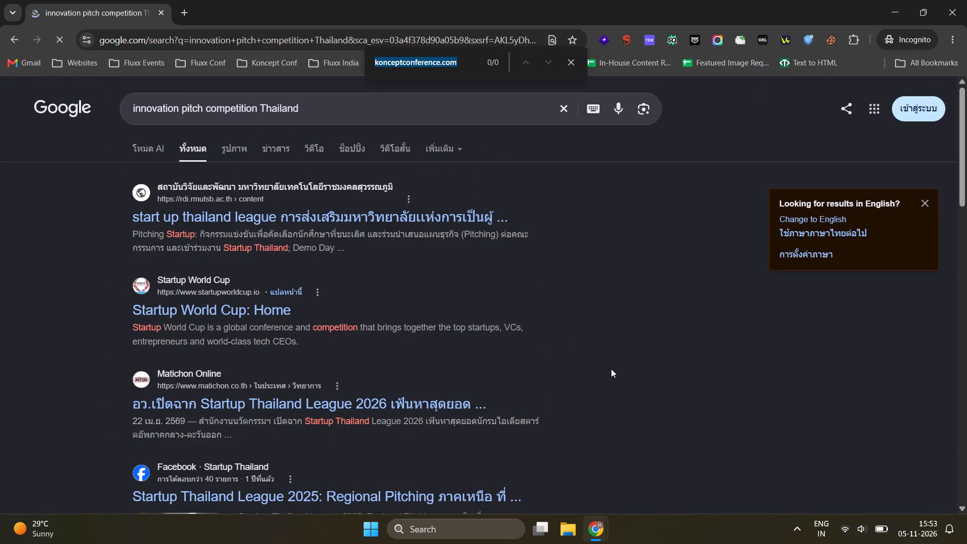
key(Return)
key(Return)
scroll(611, 369, down, 16)
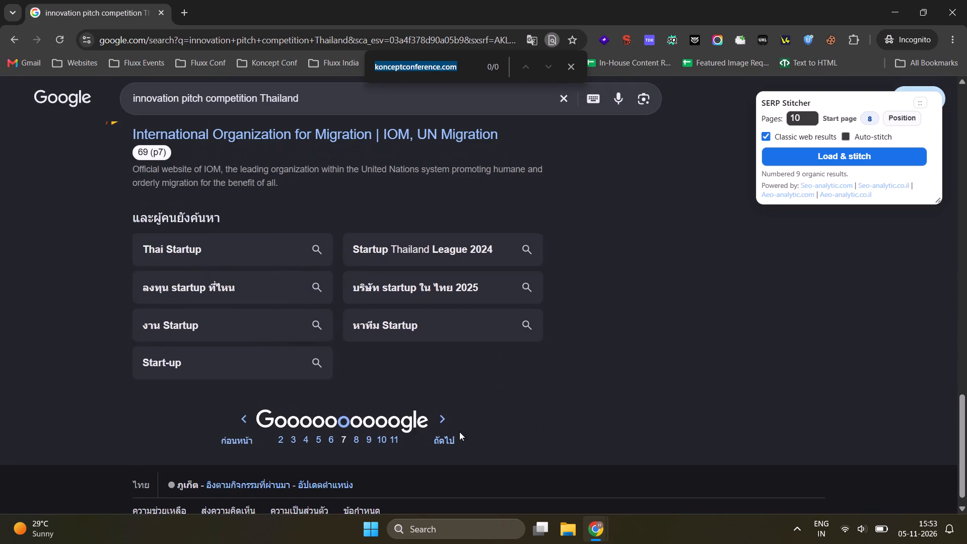
click(443, 442)
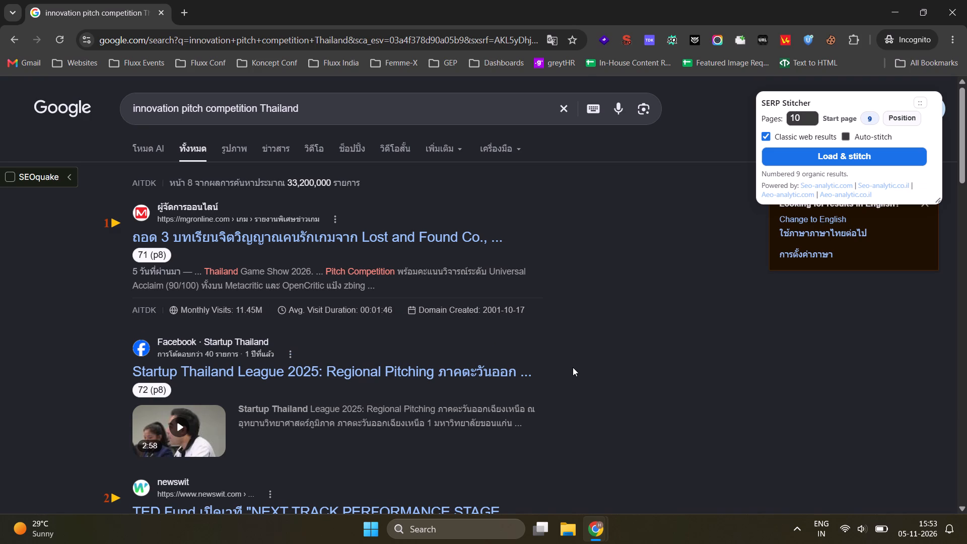
key(ctrl+f)
key(Return)
key(Return)
scroll(573, 367, down, 18)
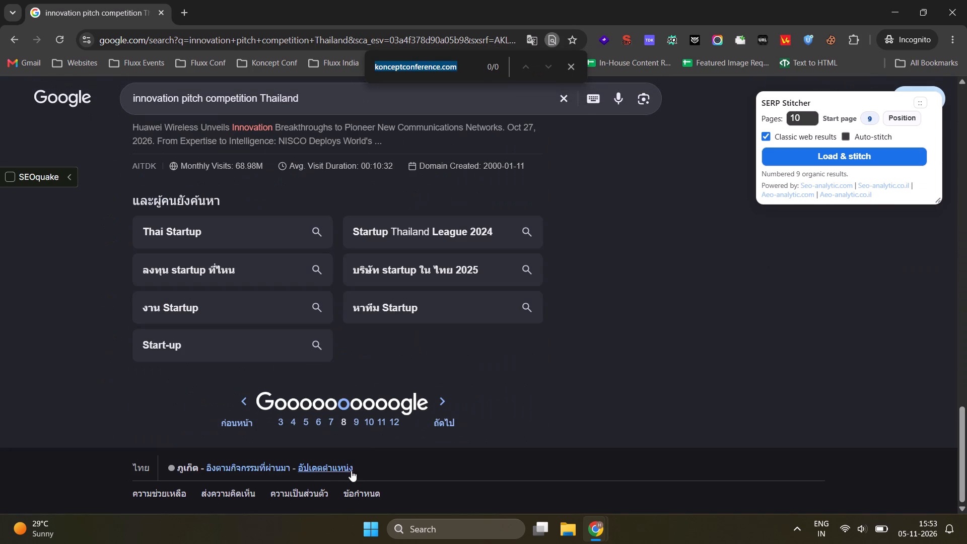
Search pages 9 and 10 of the "innovation pitch competition Thailand" results for konceptconference.com.
click(447, 424)
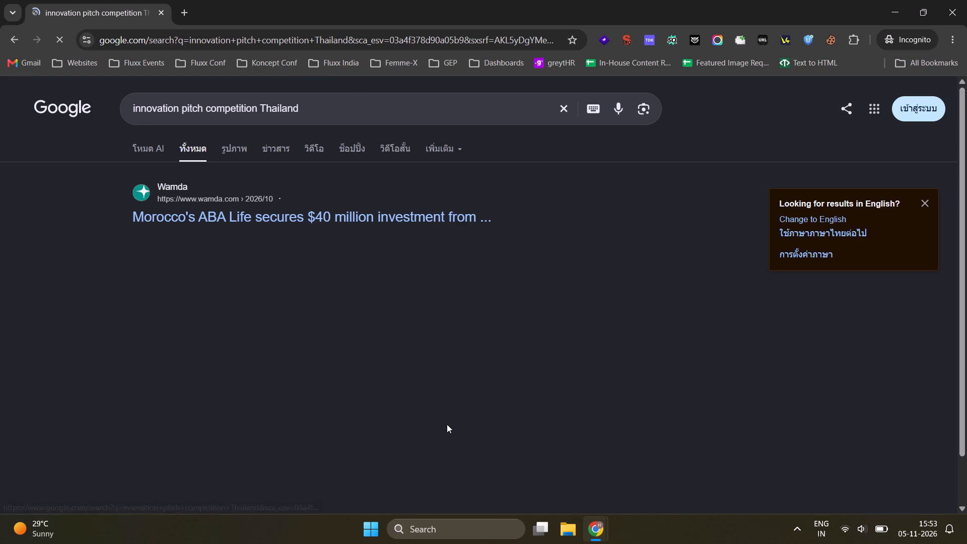
scroll(543, 378, down, 17)
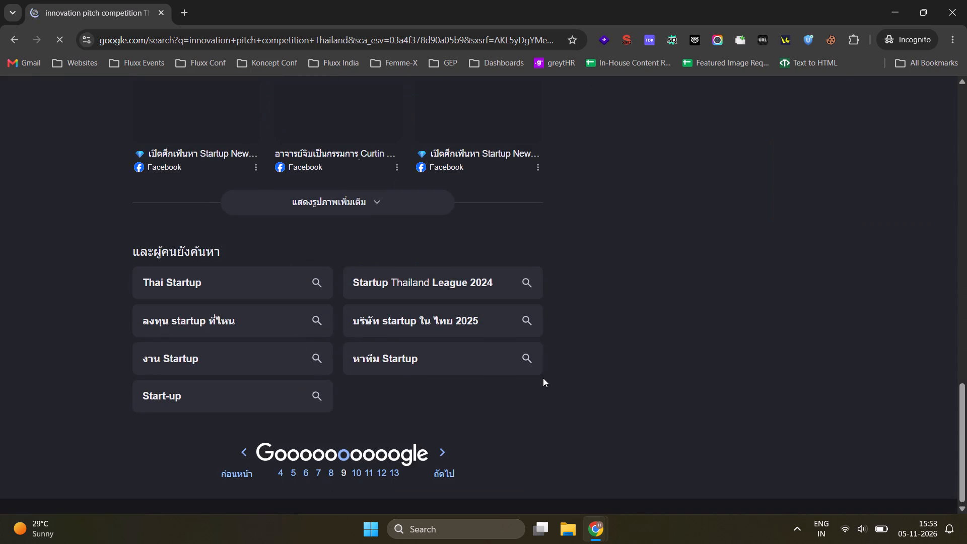
key(ctrl+f)
key(Return)
key(Return)
key(alt+Tab)
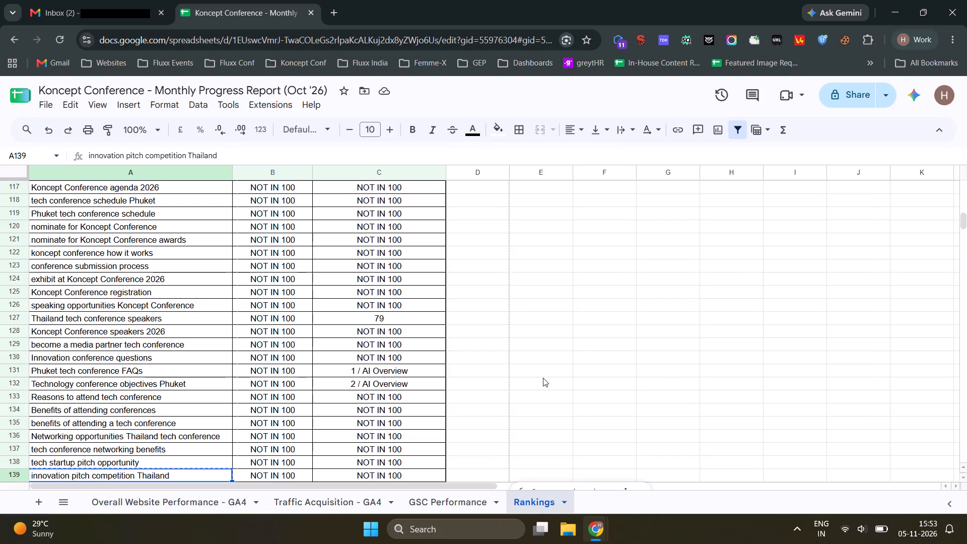
key(alt+Tab)
scroll(543, 378, down, 4)
click(439, 429)
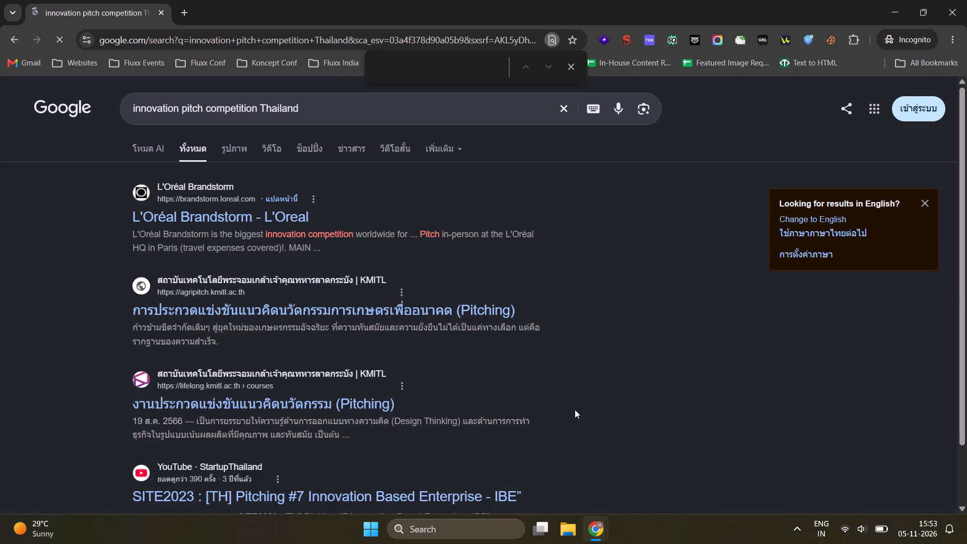
key(ctrl+f)
key(Return)
key(Return)
key(Return)
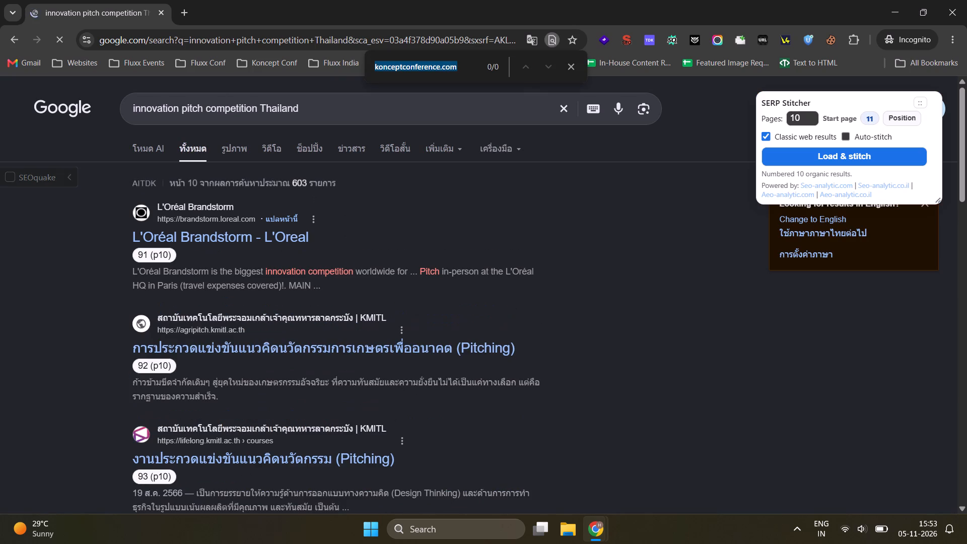
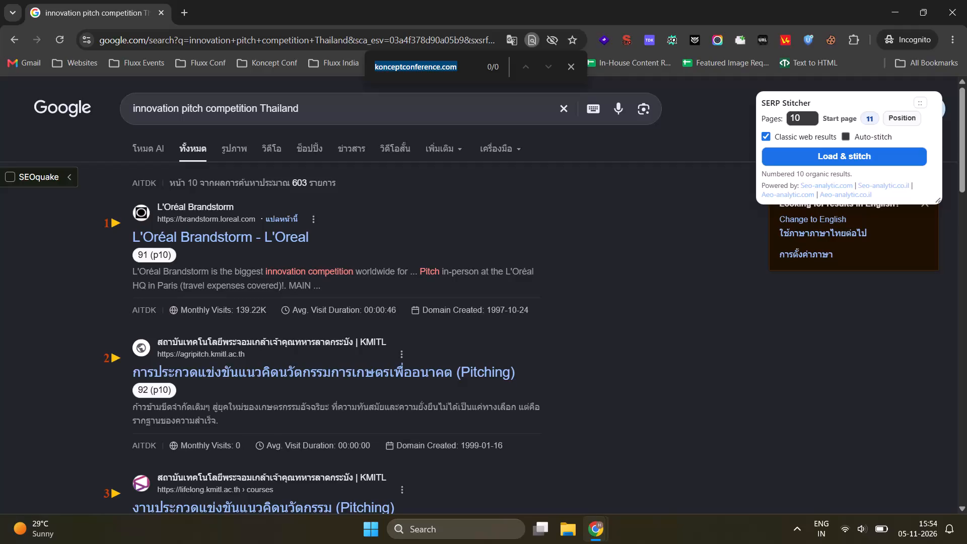
Finish searching page 10 of the "innovation pitch competition Thailand" results for konceptconference.com.
key(Return)
scroll(575, 410, down, 10)
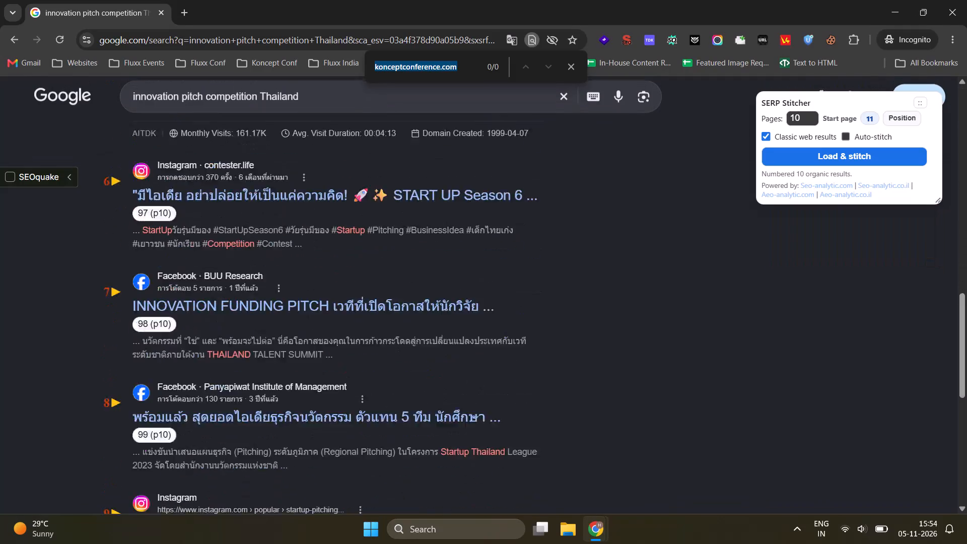
scroll(575, 410, down, 5)
Copy the keyword "contact Koncept Conference" from the Rankings sheet and return to the Google results window.
key(alt+Tab)
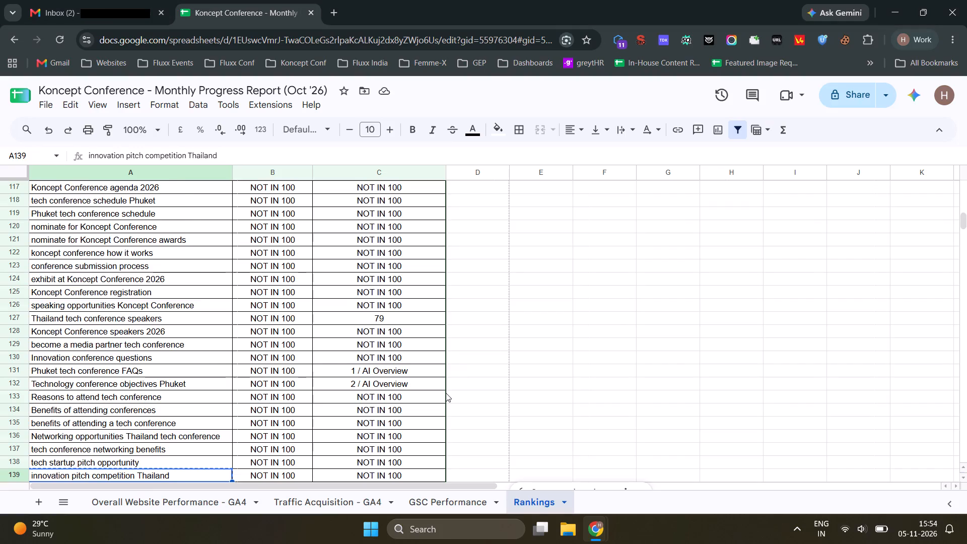
key(Down)
key(ctrl+c)
key(alt+Tab)
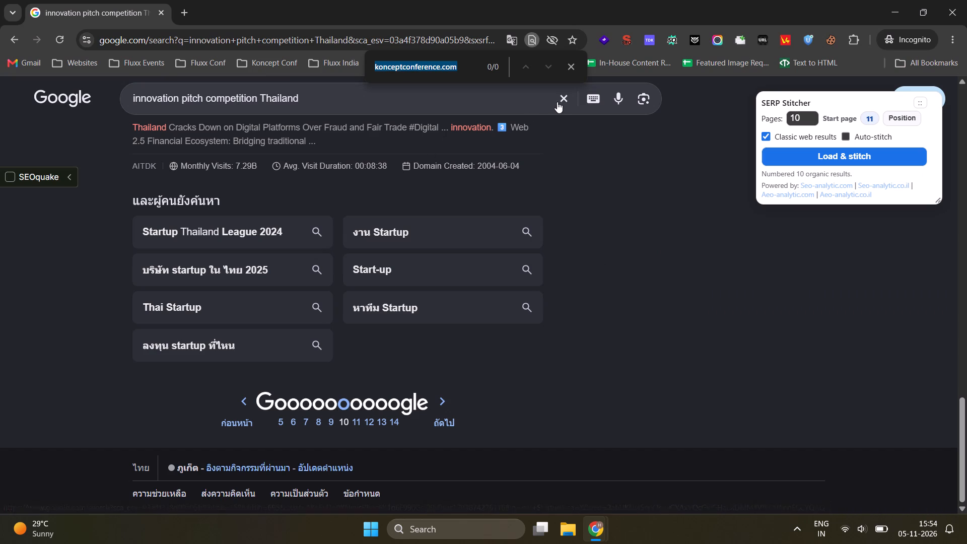
Search Google for the copied keyword "contact Koncept Conference".
click(560, 102)
key(ctrl+v)
key(ctrl+Return)
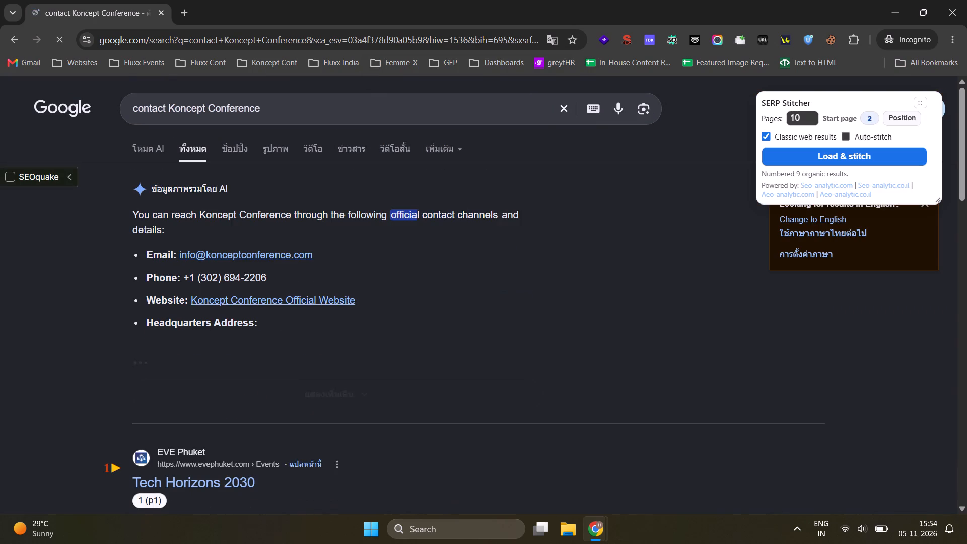
Expand the AI overview for "contact Koncept Conference" and look through the first page of results.
scroll(466, 365, down, 1)
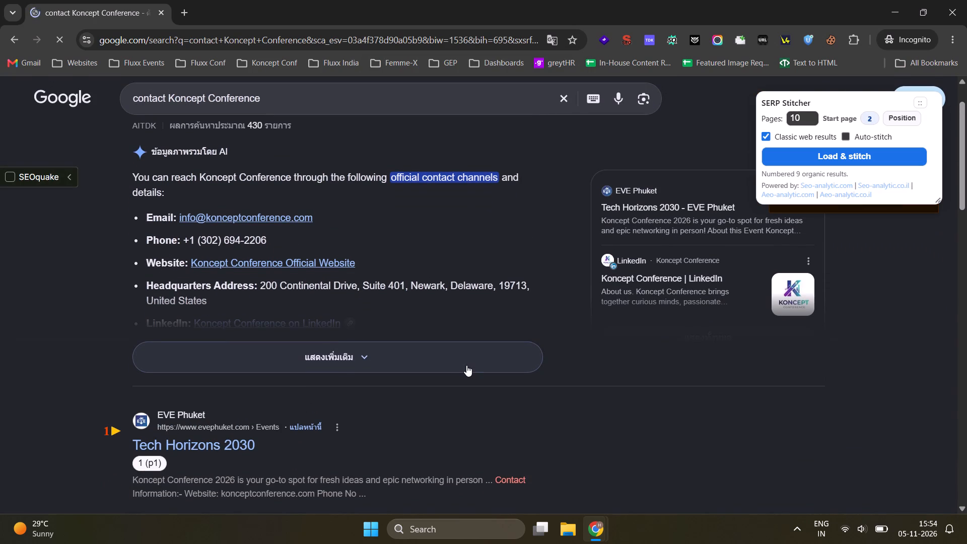
click(466, 365)
scroll(466, 365, down, 2)
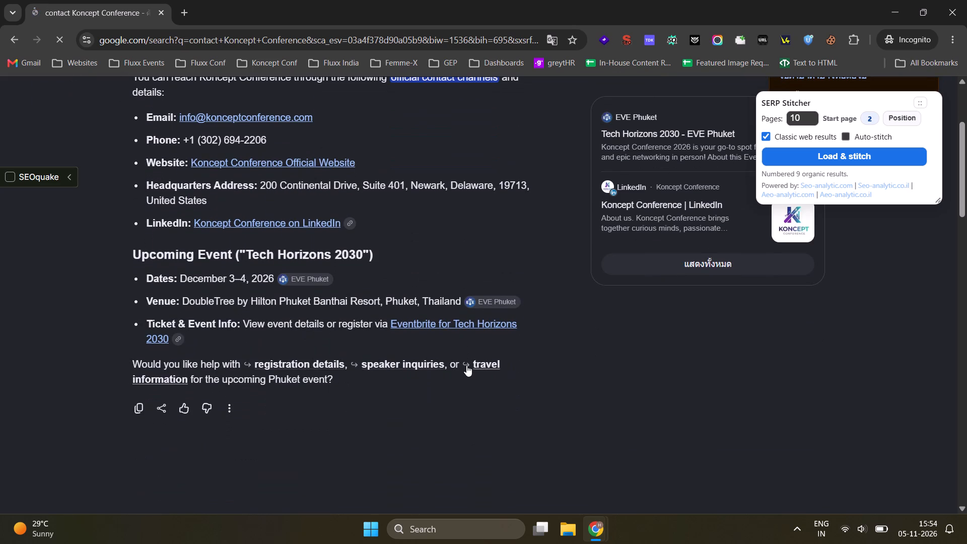
scroll(466, 365, down, 13)
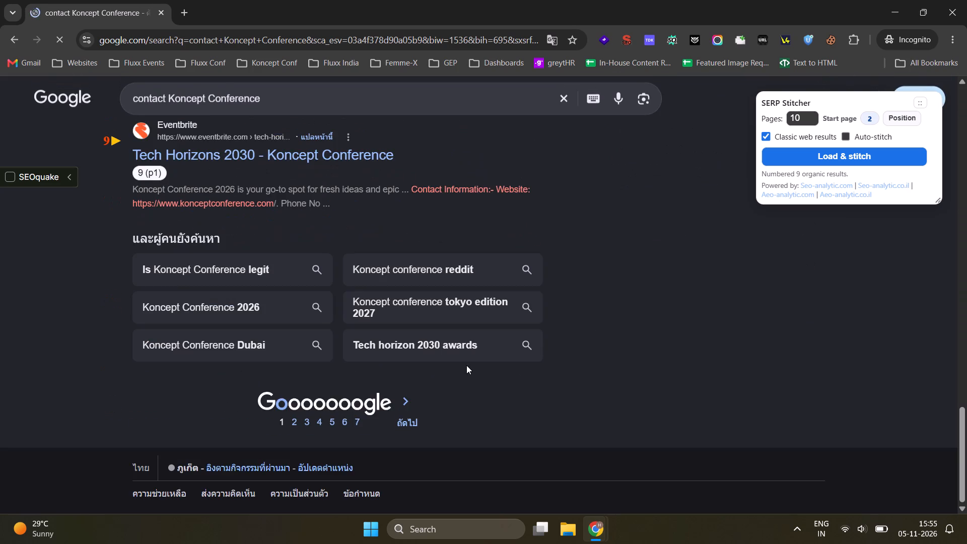
scroll(466, 365, up, 2)
Search page 1 of the "contact Koncept Conference" results for konceptconference.com and check each match against the ranked listings.
key(ctrl+f)
key(Return)
key(Return)
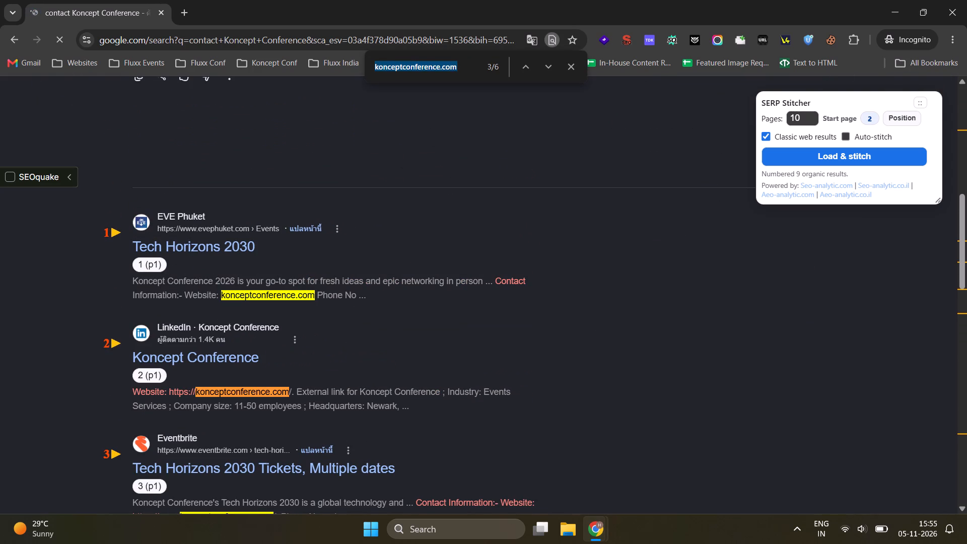
key(Return)
key(Return)
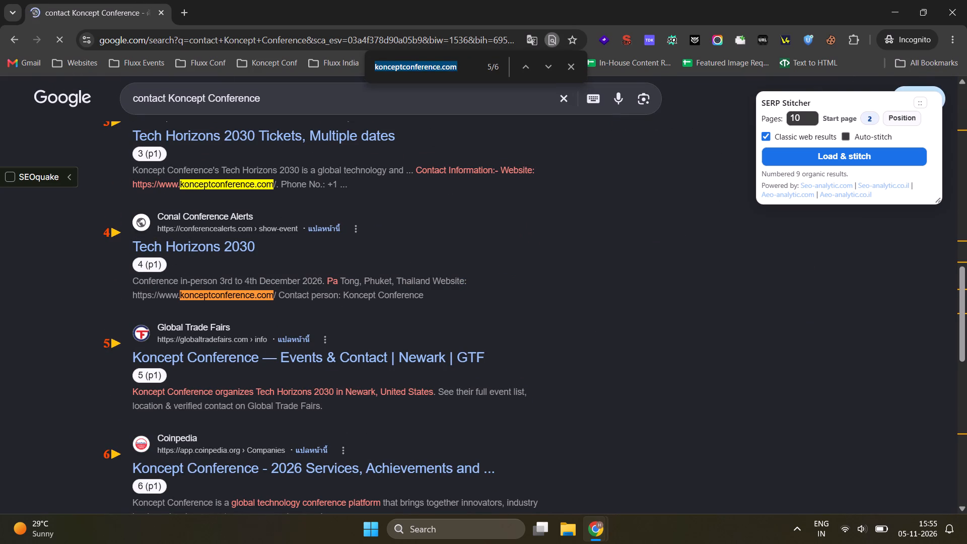
scroll(466, 365, up, 1)
key(Return)
key(Return)
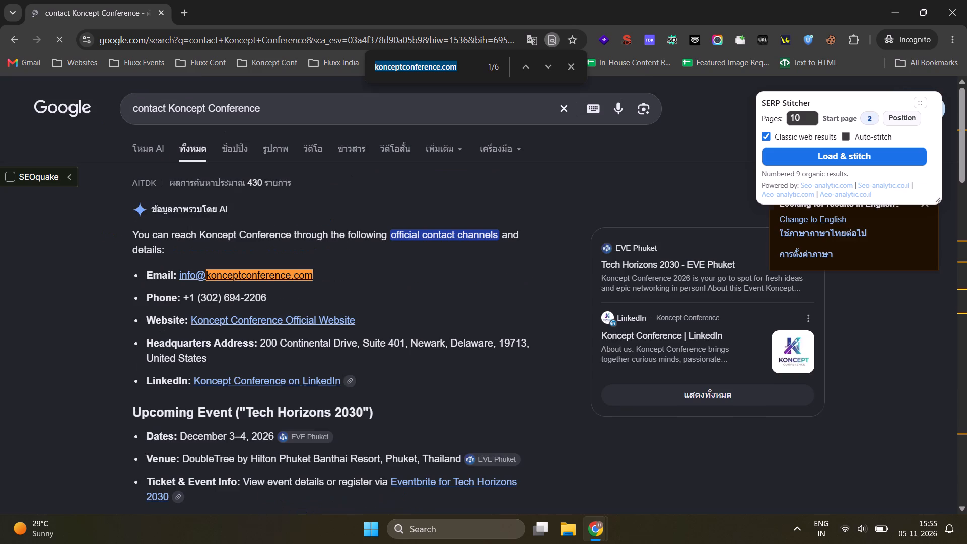
scroll(466, 365, down, 12)
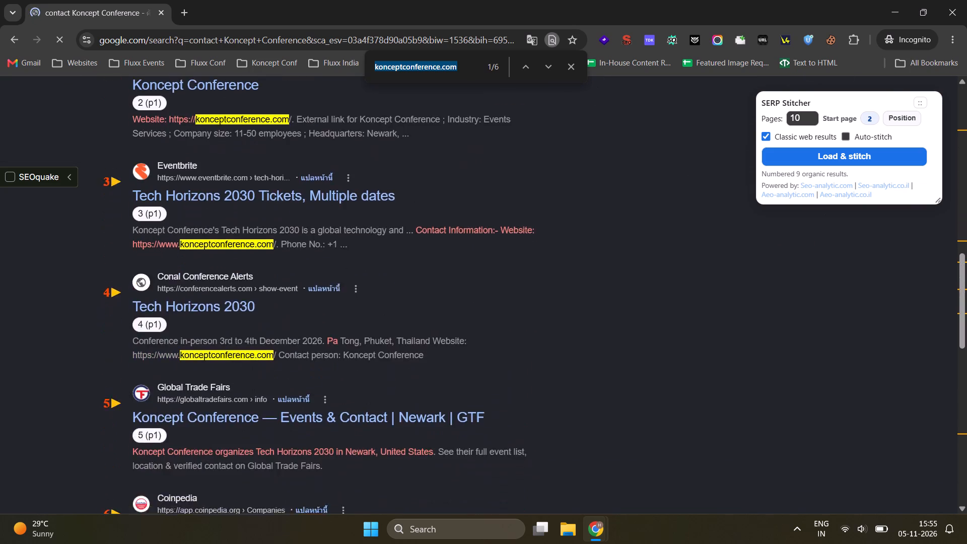
scroll(466, 365, down, 3)
Search pages 2 and 3 of the "contact Koncept Conference" results for konceptconference.com.
click(409, 426)
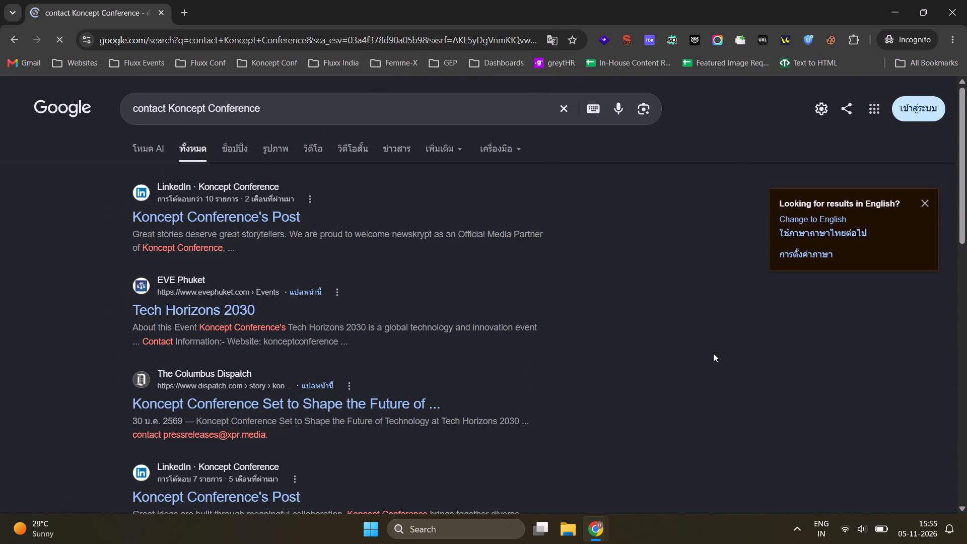
key(ctrl+f)
key(Return)
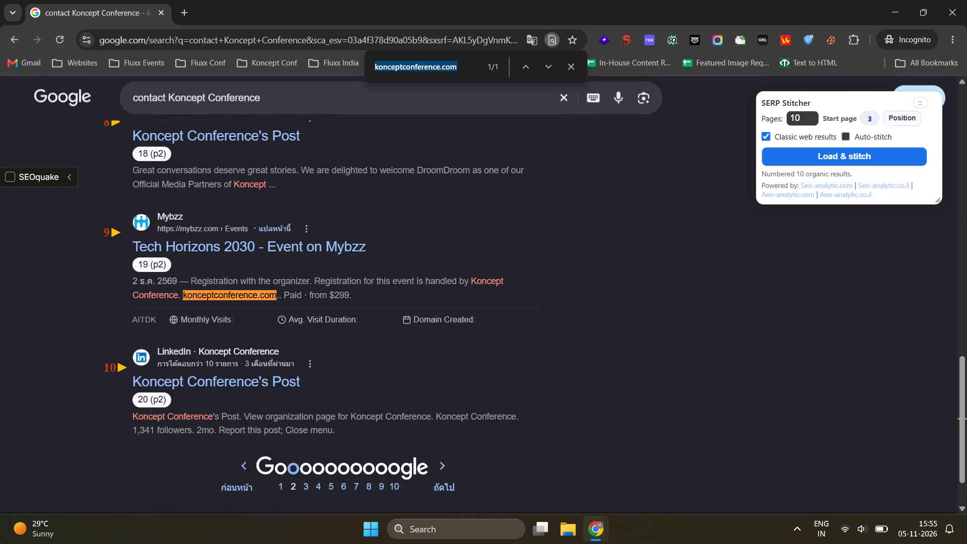
scroll(436, 419, down, 1)
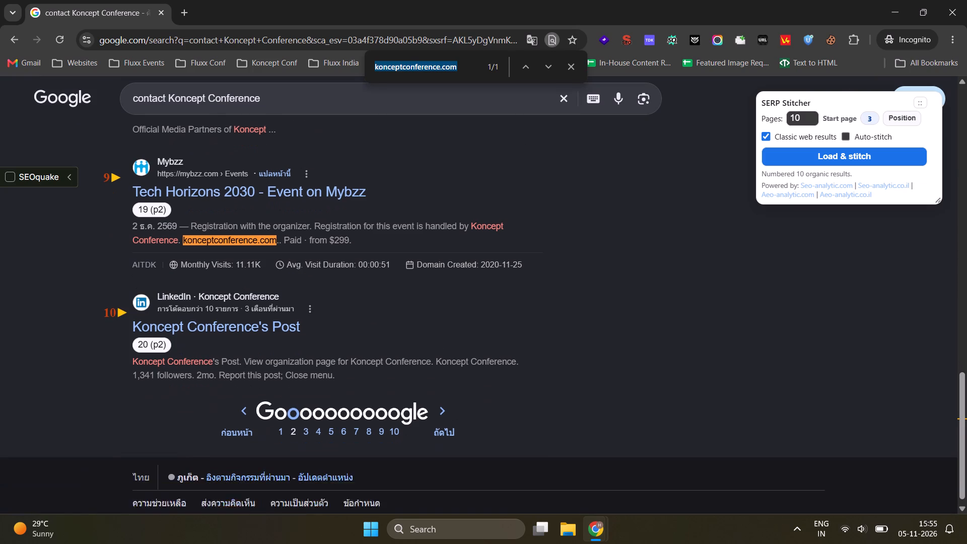
scroll(436, 419, down, 1)
click(447, 418)
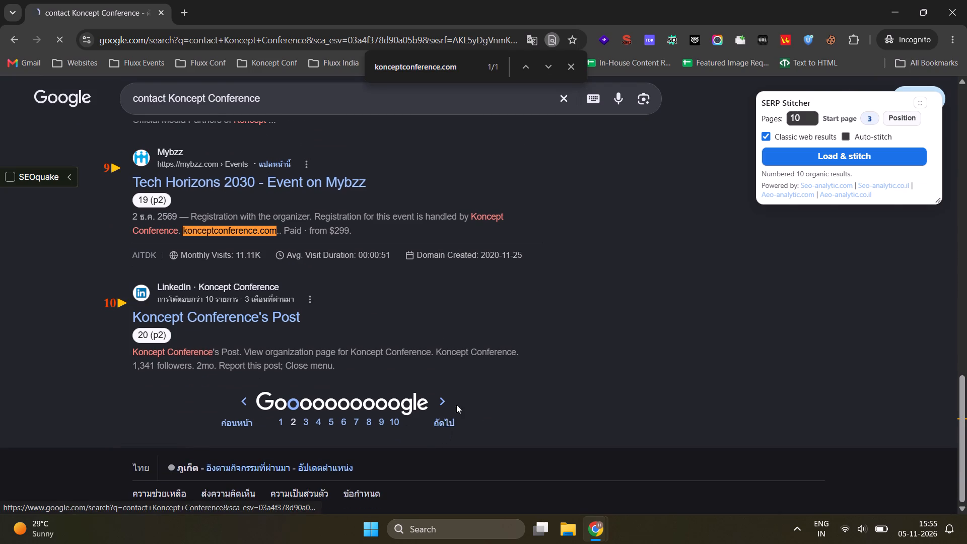
key(ctrl+f)
key(Return)
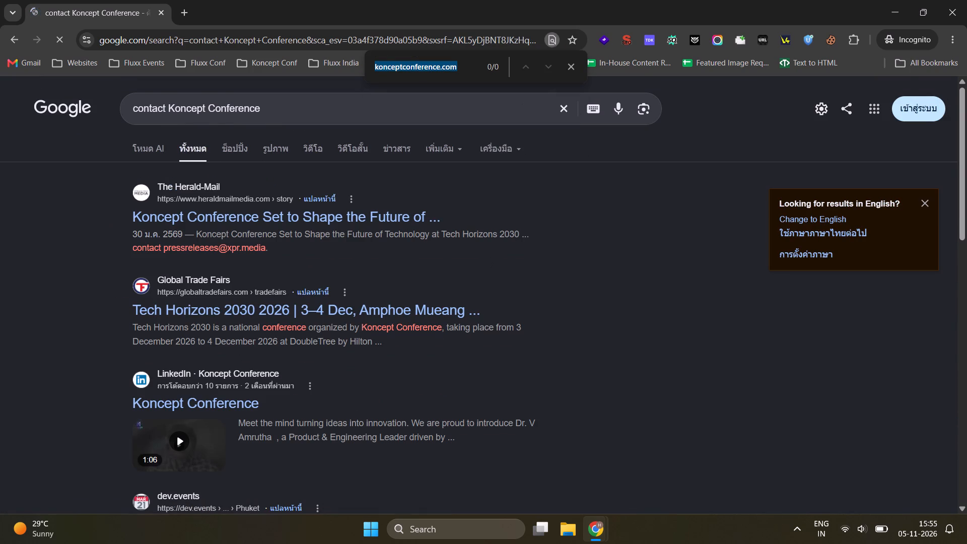
Search pages 3 and 4 of the "contact Koncept Conference" results for konceptconference.com.
scroll(489, 258, down, 13)
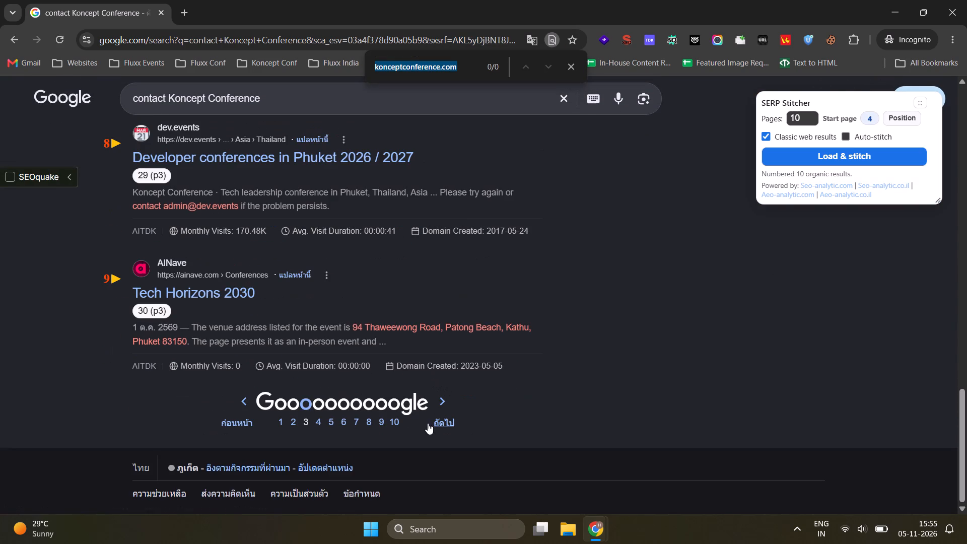
click(444, 429)
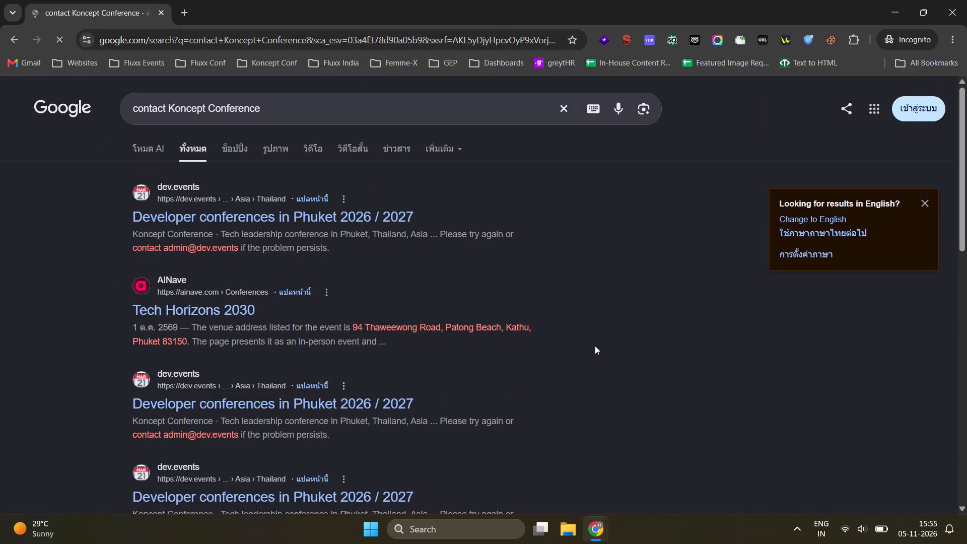
key(ctrl+f)
key(Return)
scroll(595, 346, down, 15)
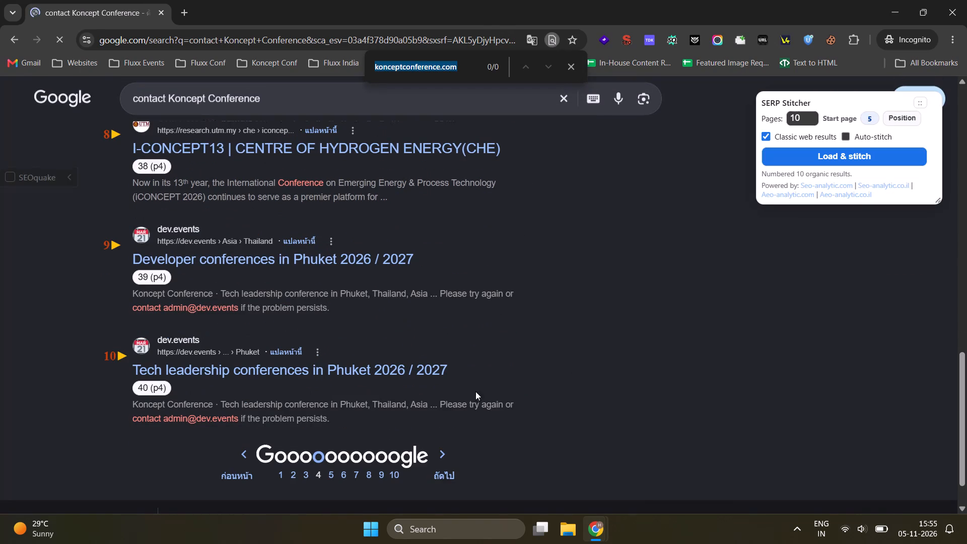
click(441, 480)
scroll(480, 435, down, 9)
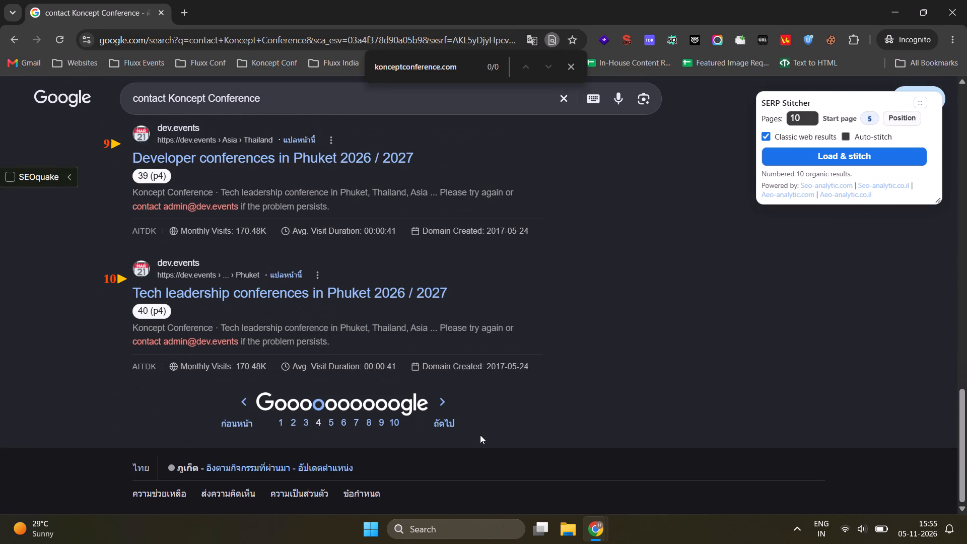
Search pages 5 and 6 of the "contact Koncept Conference" results for konceptconference.com.
click(434, 418)
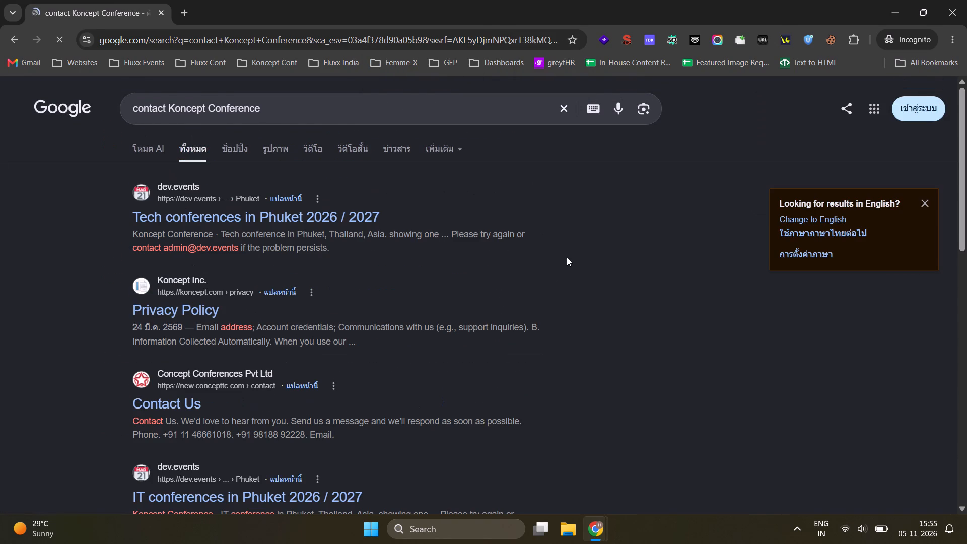
key(ctrl+f)
key(Return)
scroll(567, 257, down, 10)
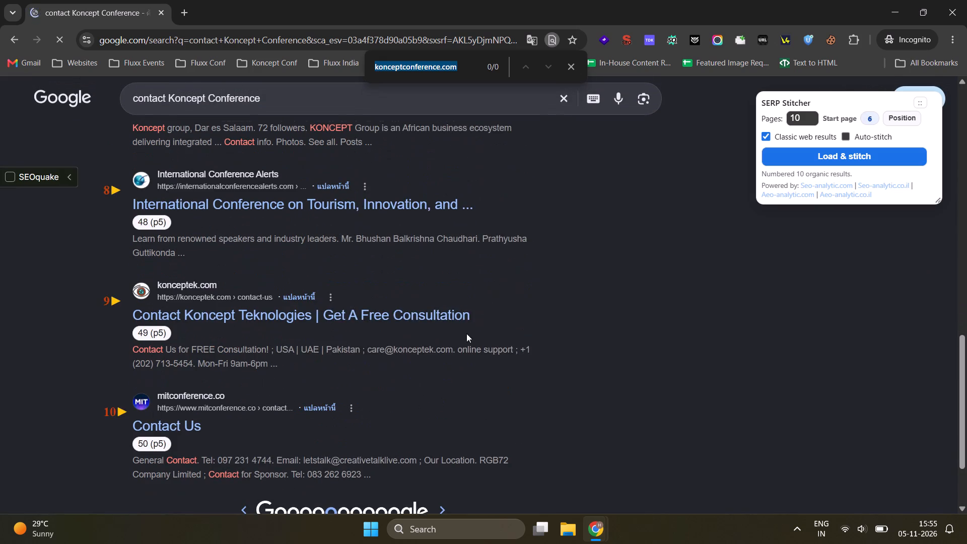
scroll(455, 352, down, 5)
click(438, 425)
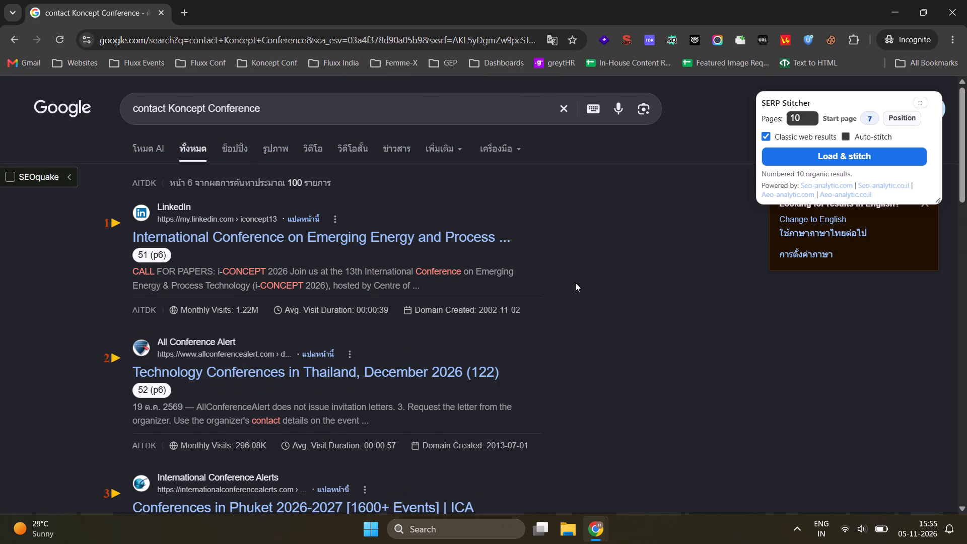
key(ctrl+f)
key(Return)
key(Return)
scroll(575, 283, down, 7)
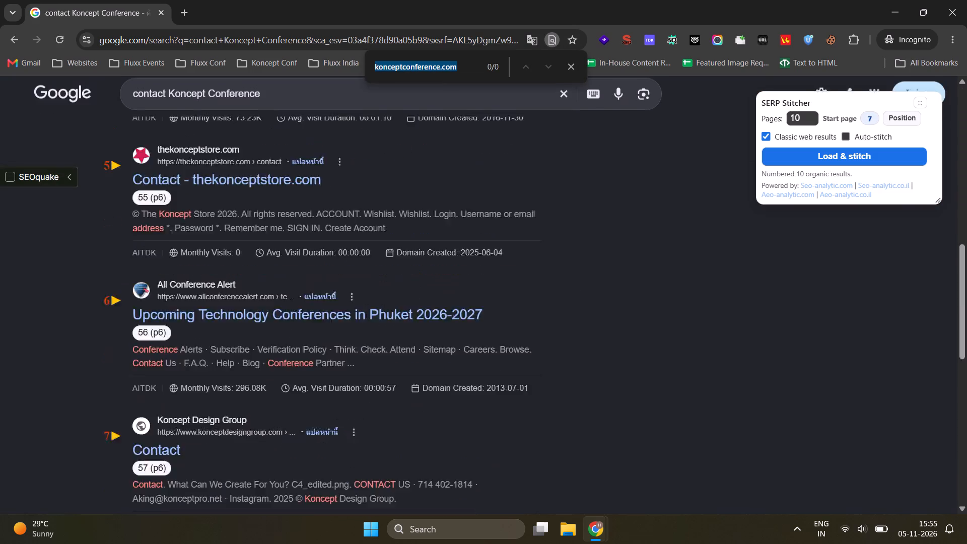
scroll(575, 283, down, 11)
Search page 7 of the "contact Koncept Conference" results for konceptconference.com.
click(451, 428)
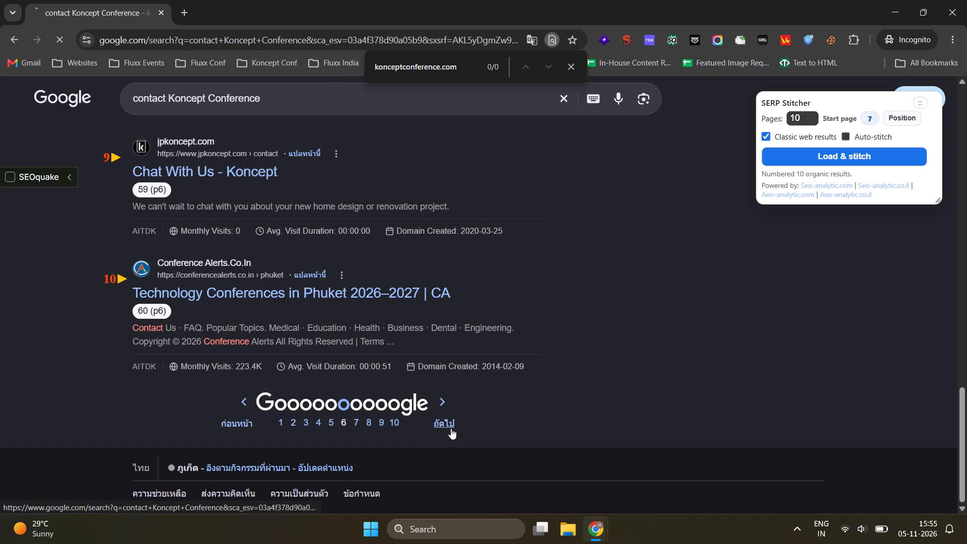
scroll(451, 428, down, 16)
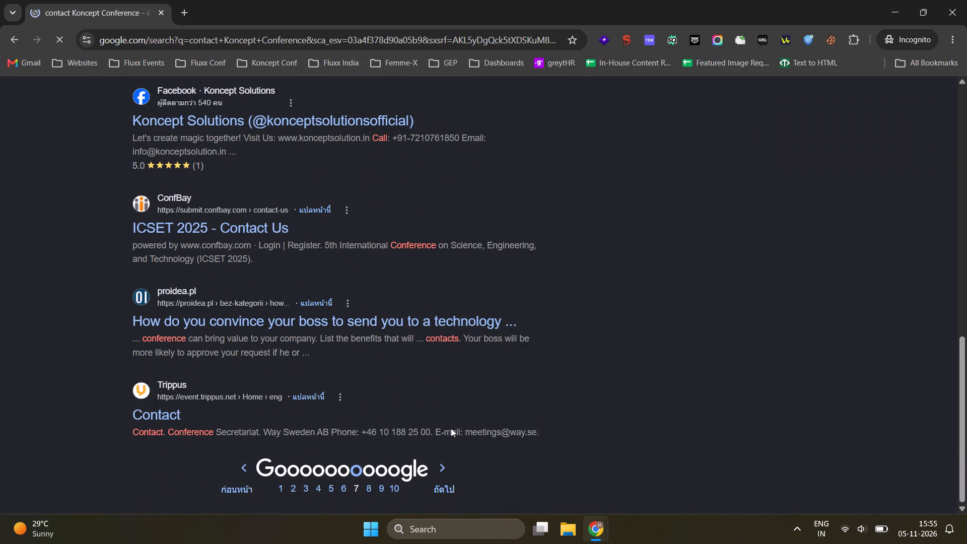
key(ctrl+f)
key(Return)
key(Return)
key(alt+Tab)
click(451, 428)
key(alt+Tab)
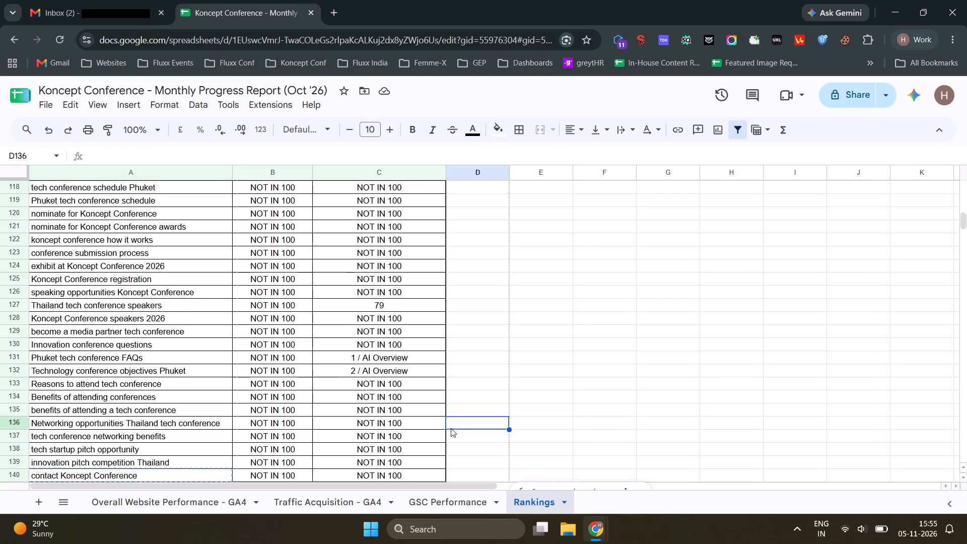
scroll(451, 428, down, 11)
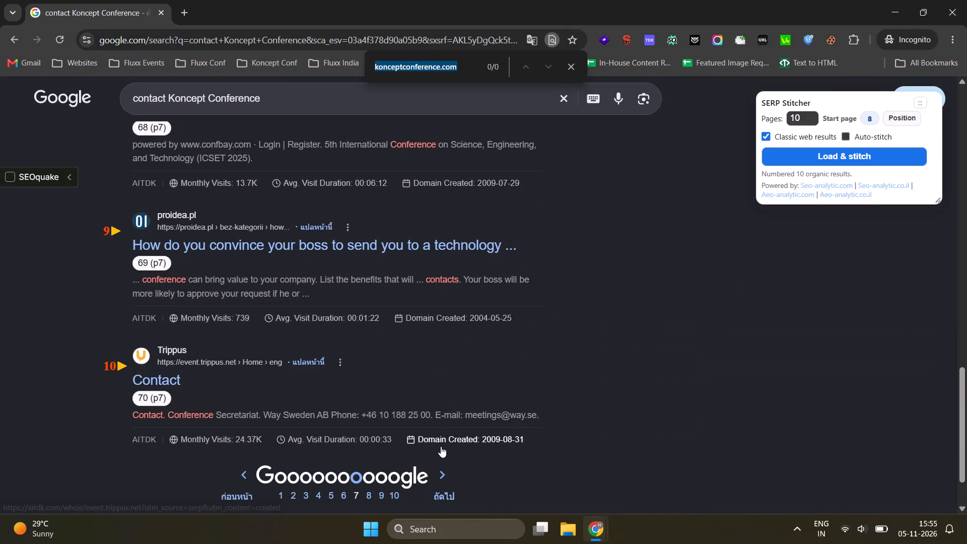
scroll(441, 446, down, 3)
key(ctrl+f)
key(ctrl+Return)
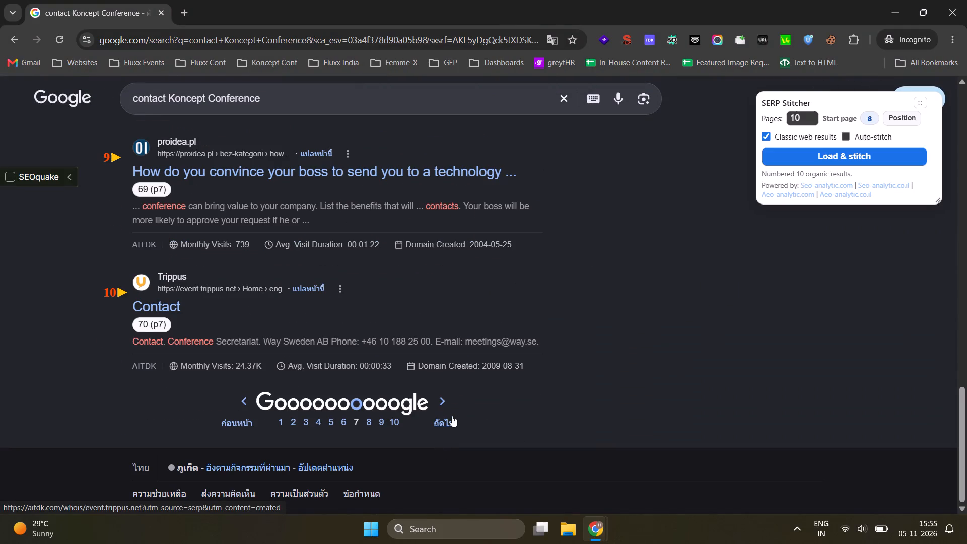
Search pages 8 and 9 of the "contact Koncept Conference" results for konceptconference.com.
click(447, 420)
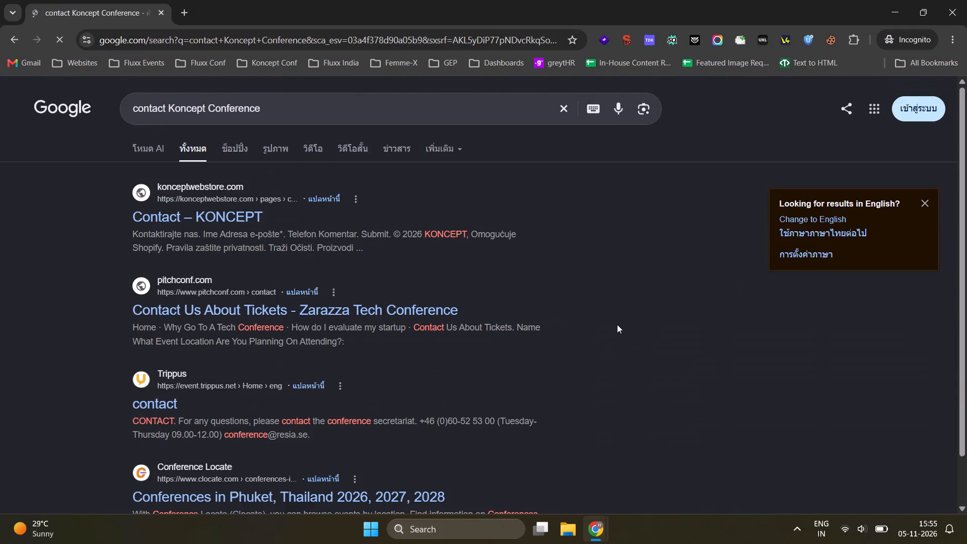
key(ctrl+f)
key(Return)
key(Return)
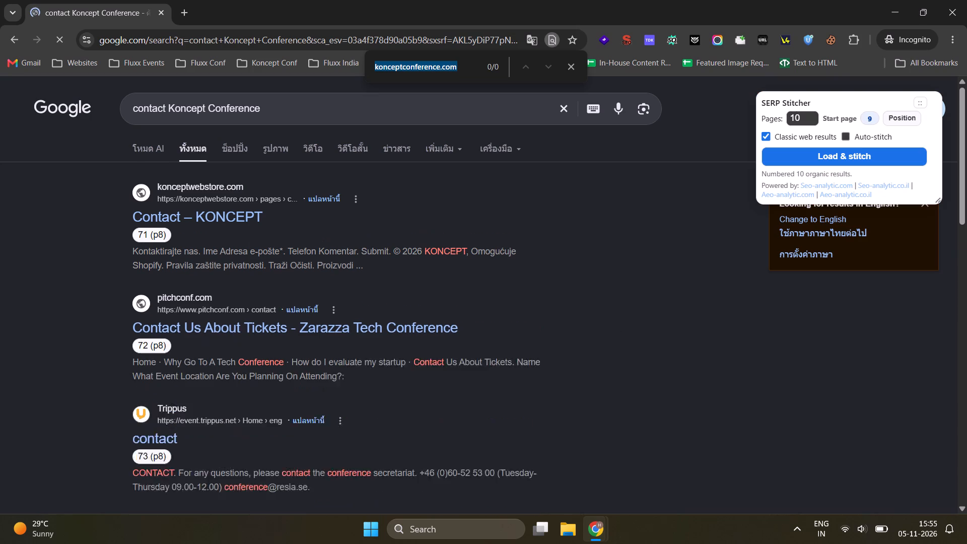
scroll(617, 324, down, 1)
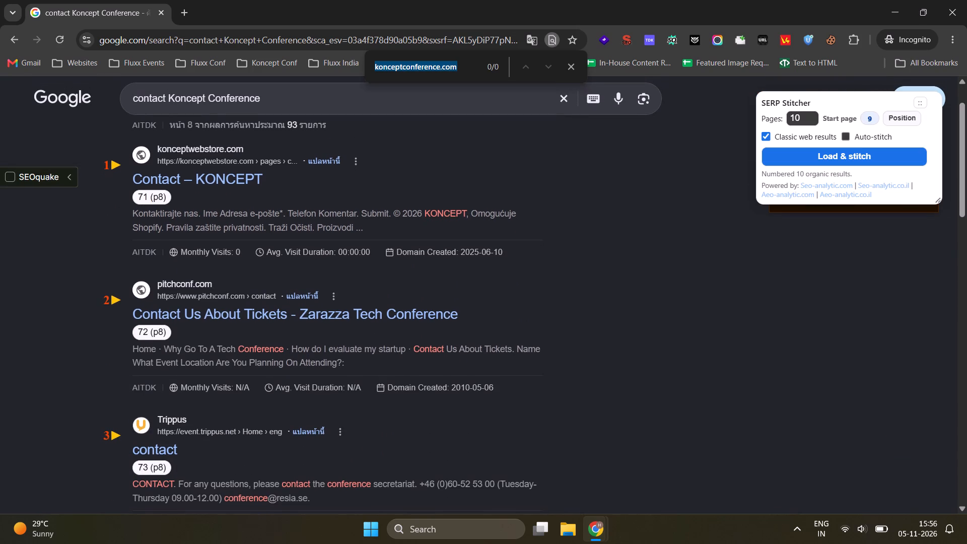
scroll(617, 324, down, 10)
click(436, 420)
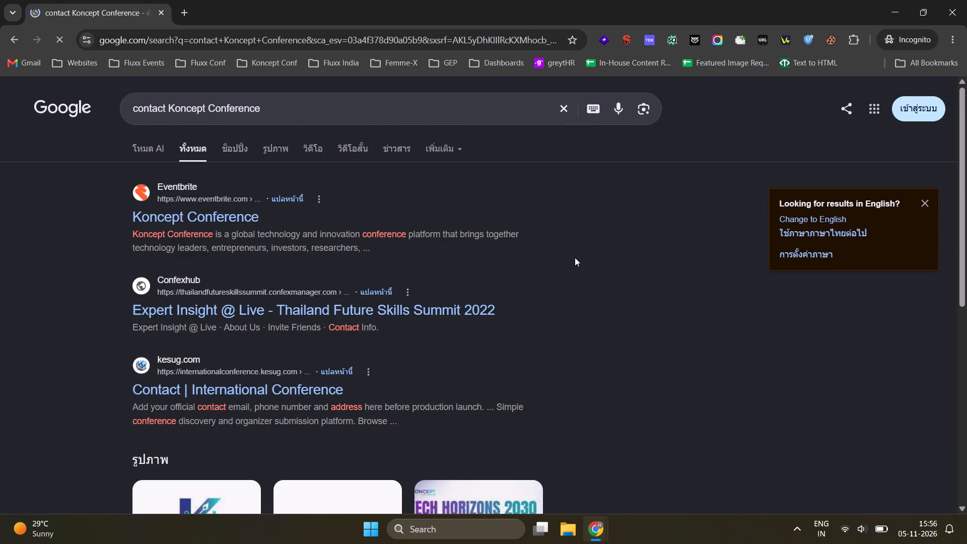
key(ctrl+f)
key(Return)
key(Return)
key(Return)
scroll(458, 420, down, 2)
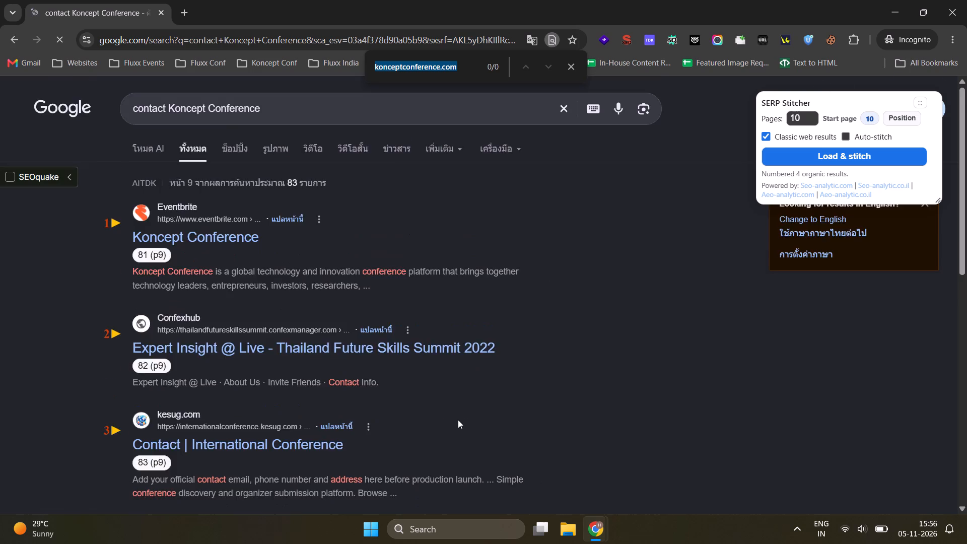
scroll(458, 420, down, 15)
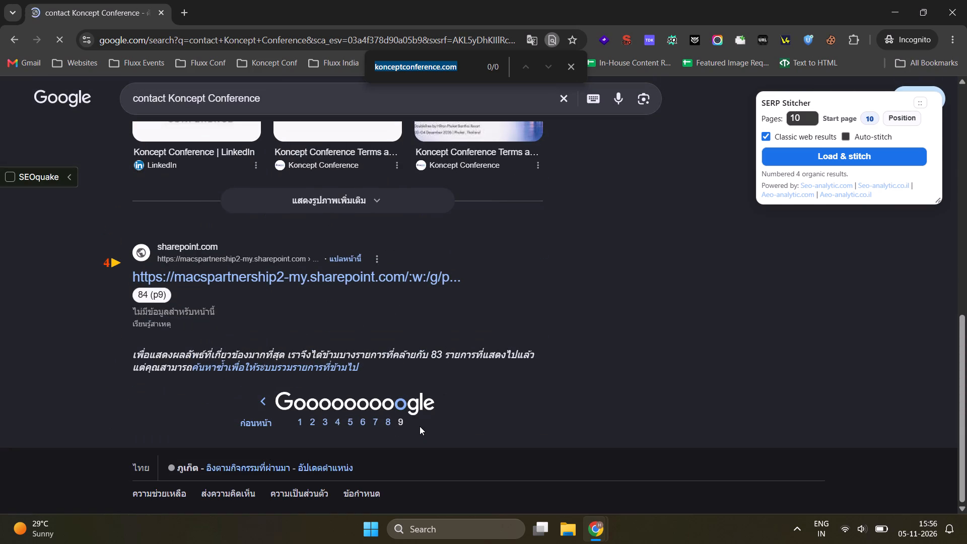
Copy the keyword "tech conference latest news" from the Rankings sheet and run a Google search for it.
key(alt+Tab)
key(Left)
key(Left)
key(Left)
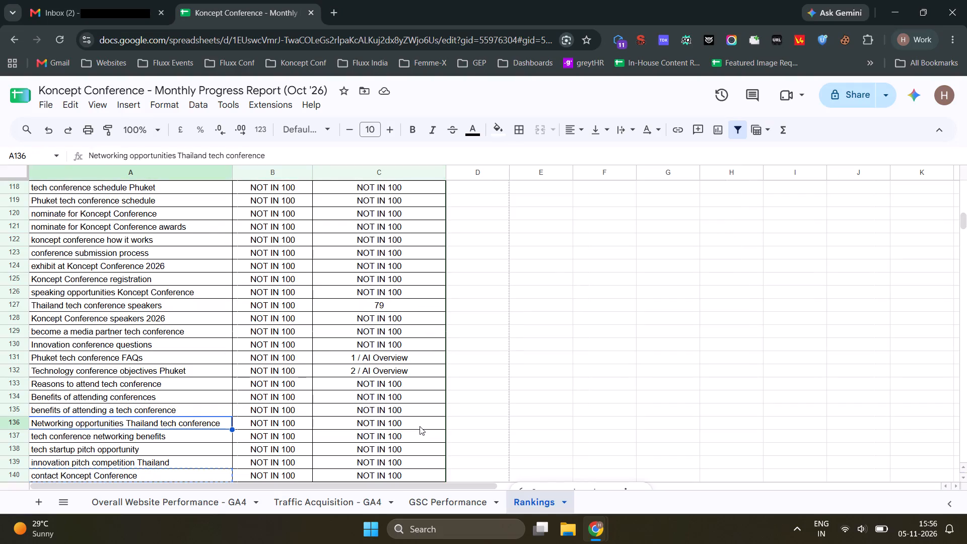
key(Down)
key(Down)
key(Down)
key(Down)
key(Down)
key(ctrl+c)
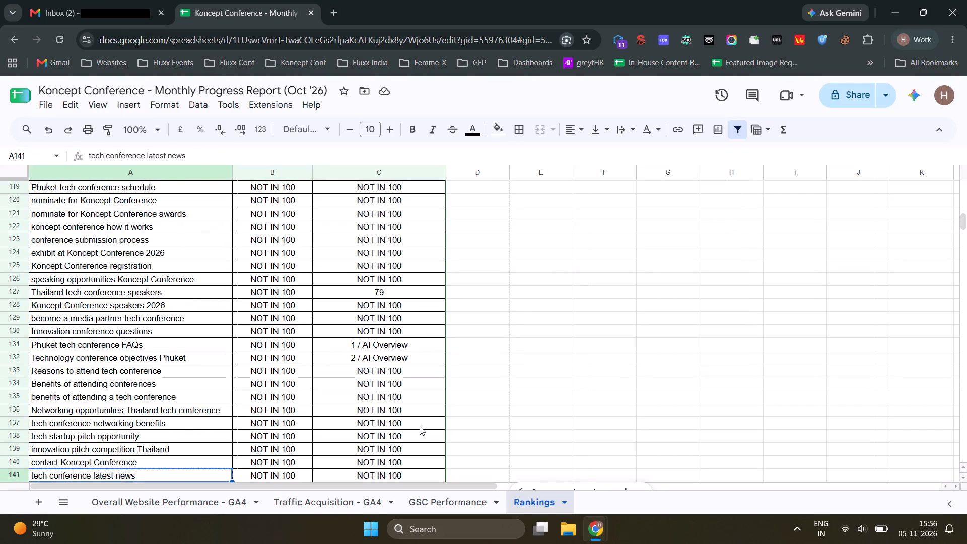
key(alt+Tab)
click(561, 100)
key(ctrl+v)
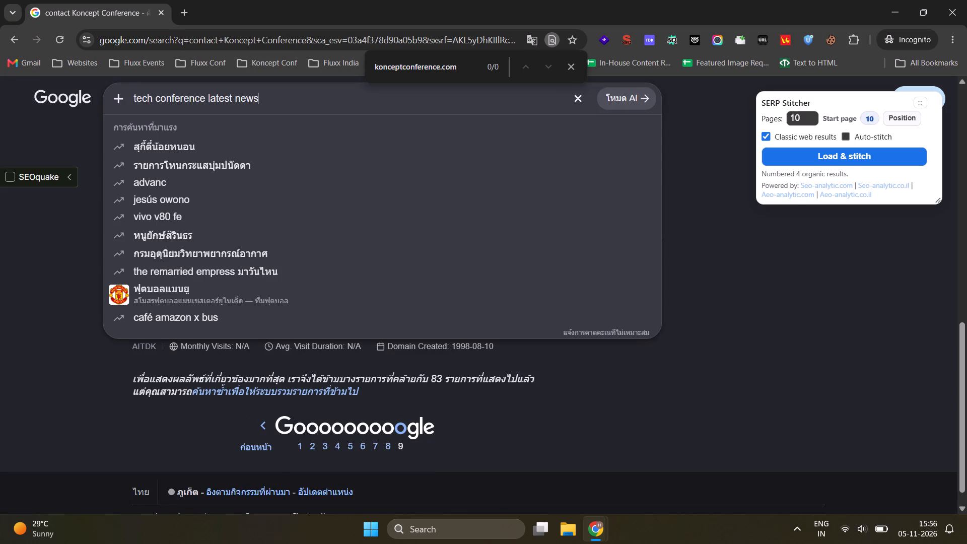
key(ctrl+Return)
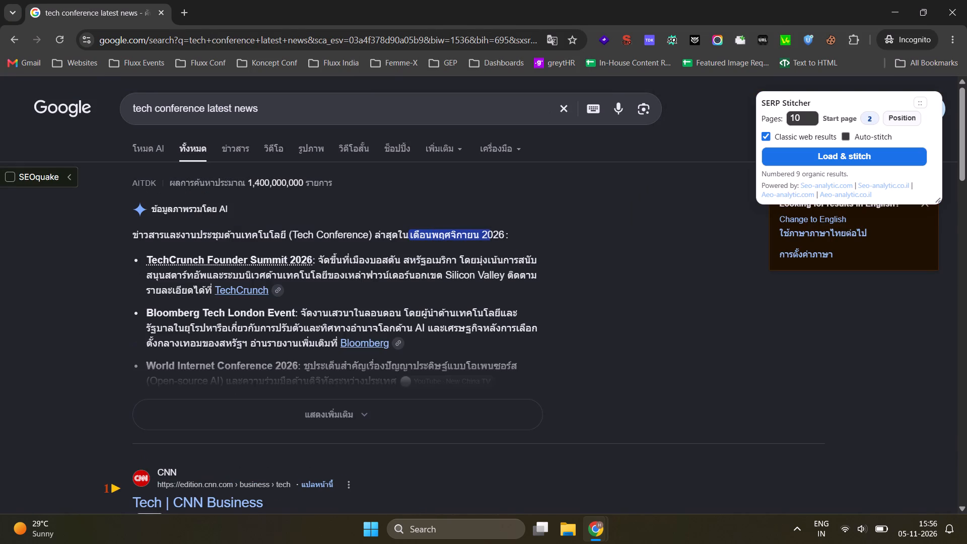
Search pages 1 and 2 of the "tech conference latest news" results for konceptconference.com.
scroll(442, 308, down, 3)
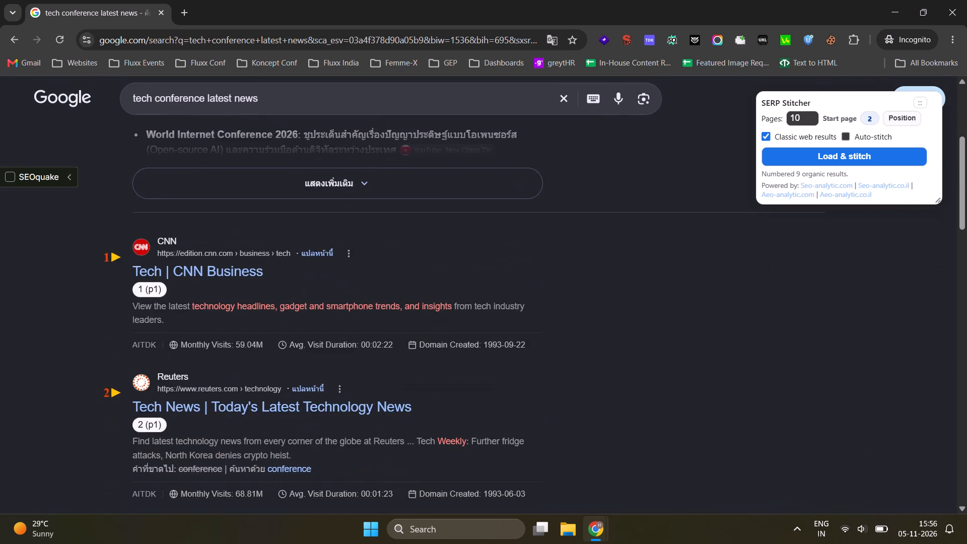
scroll(442, 308, down, 17)
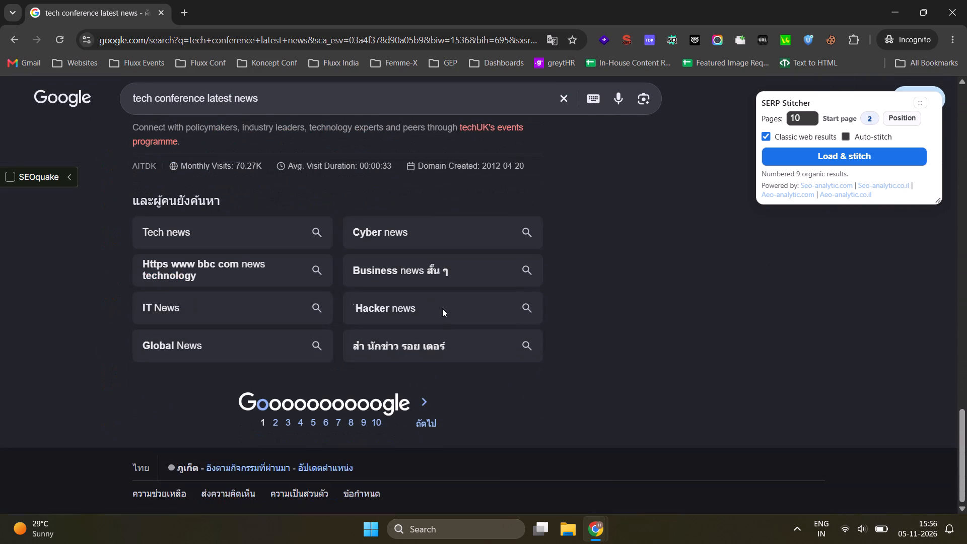
key(ctrl+f)
key(Return)
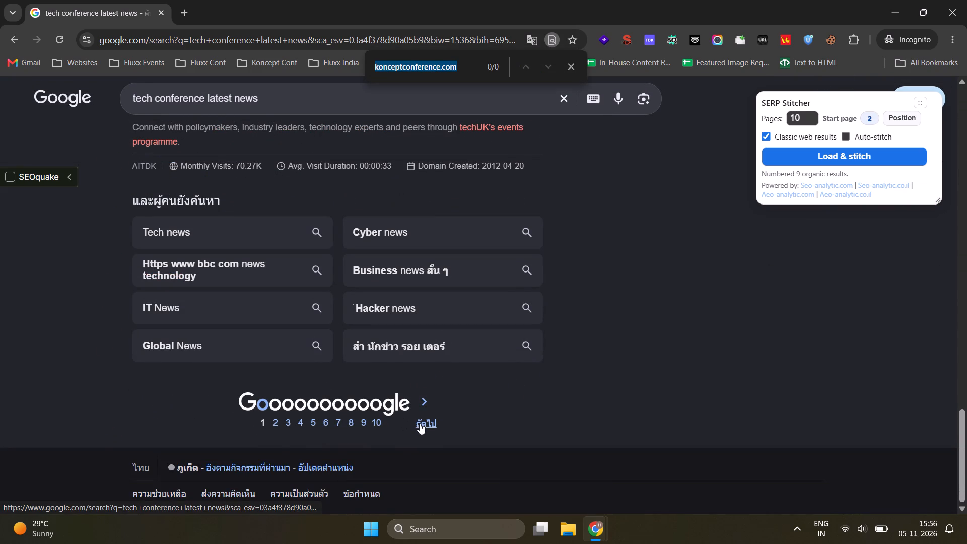
click(420, 424)
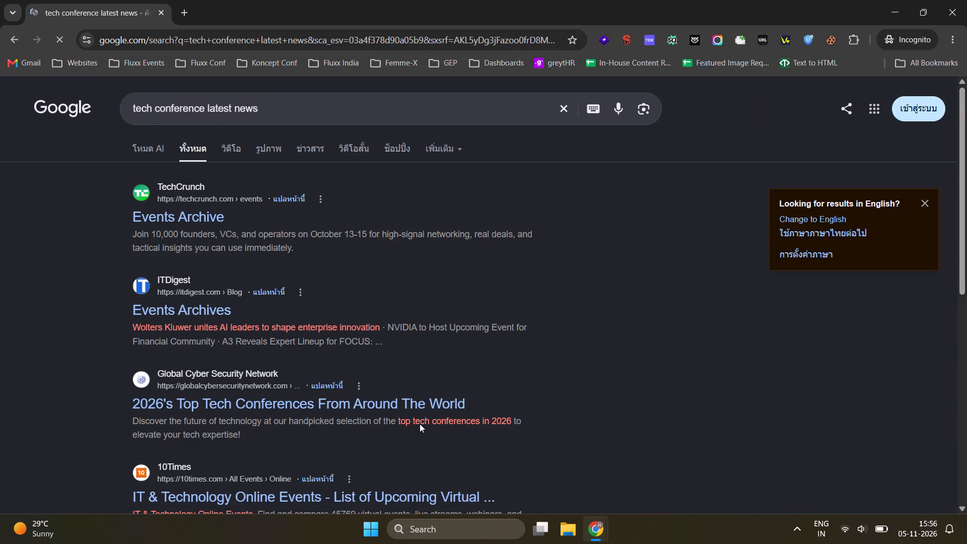
scroll(420, 424, down, 15)
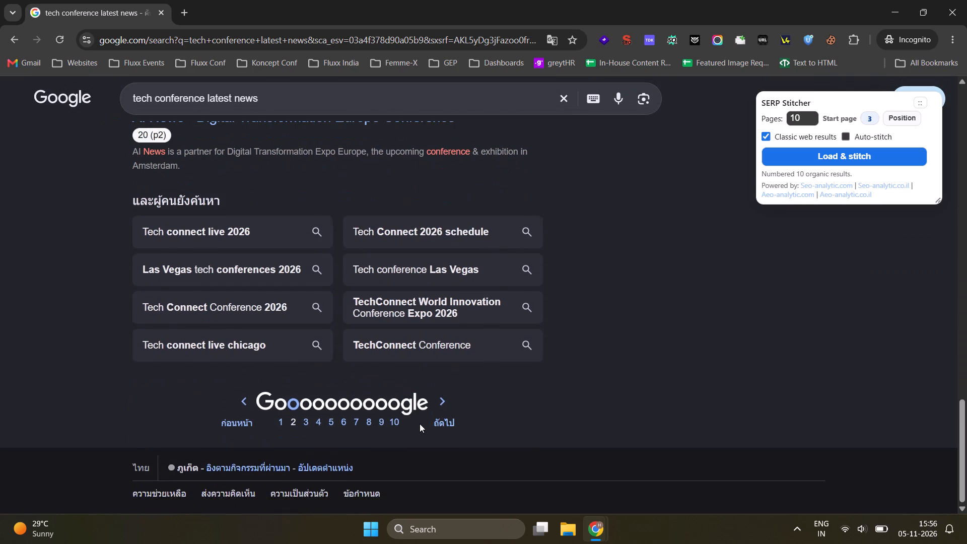
key(ctrl+f)
key(ctrl+Return)
Search page 3 of the "tech conference latest news" results for konceptconference.com.
click(442, 453)
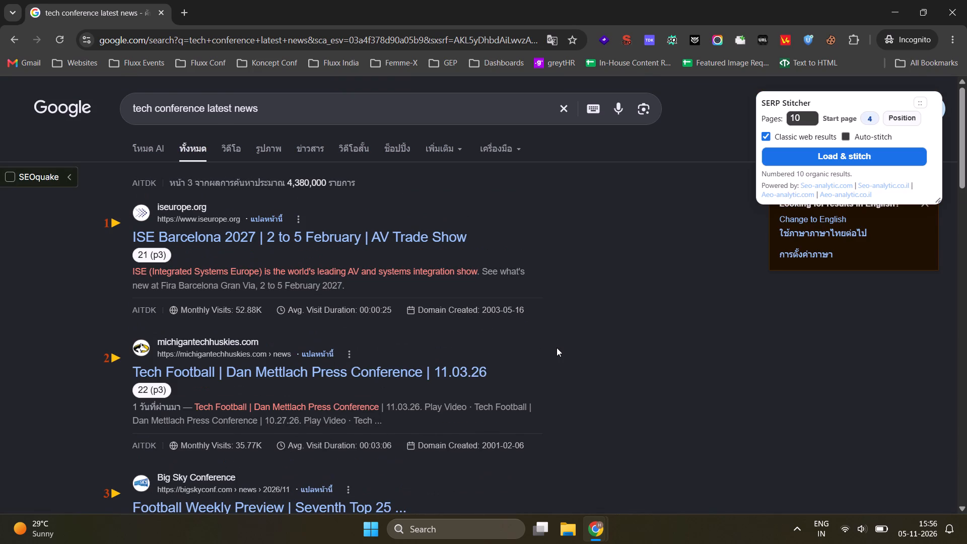
key(ctrl+f)
key(Return)
scroll(557, 348, down, 3)
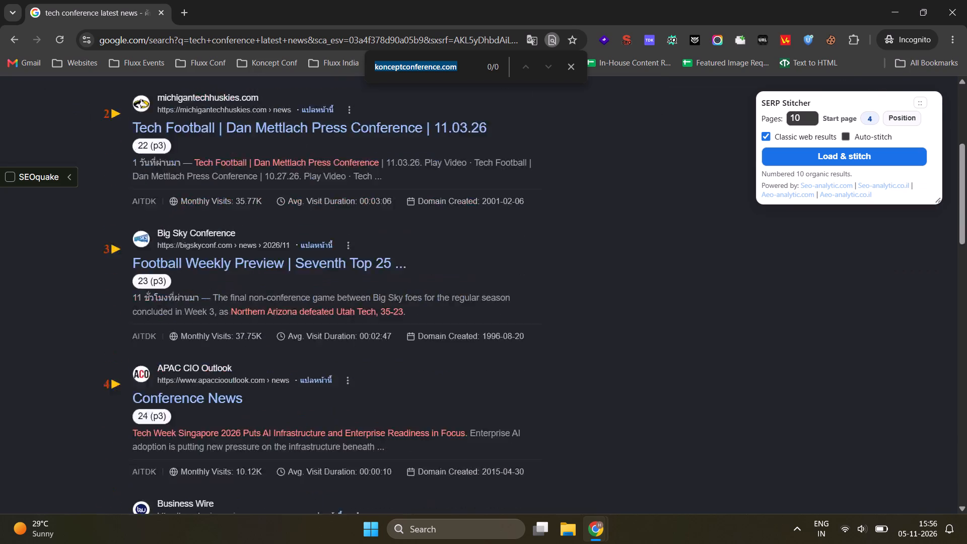
scroll(557, 348, down, 9)
Search page 4 of the "tech conference latest news" results for konceptconference.com.
click(447, 425)
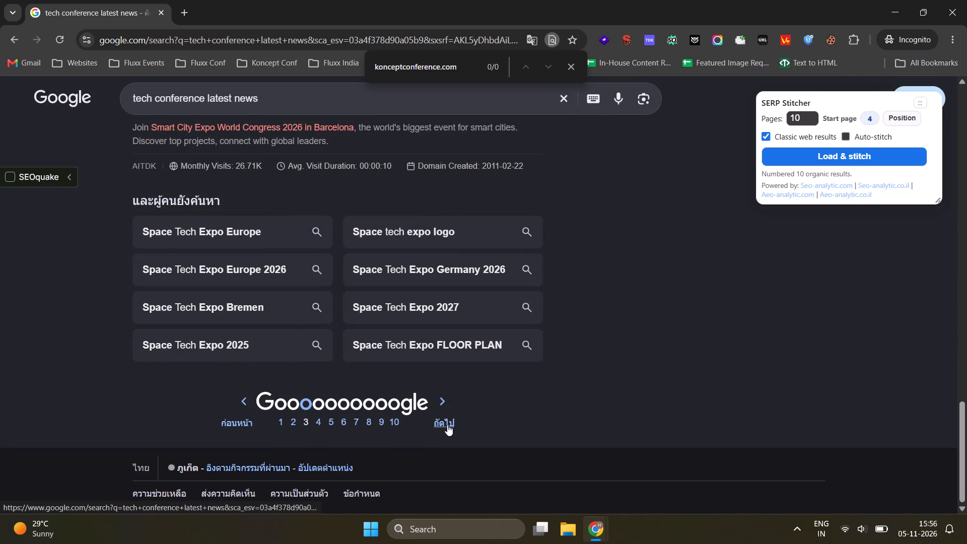
scroll(559, 337, down, 11)
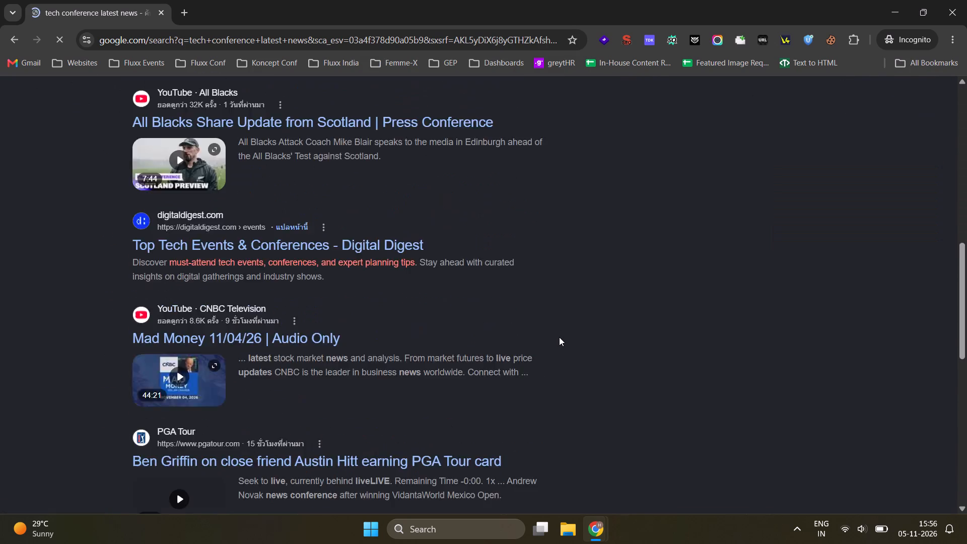
scroll(559, 337, down, 9)
key(ctrl+f)
key(Return)
scroll(559, 337, down, 5)
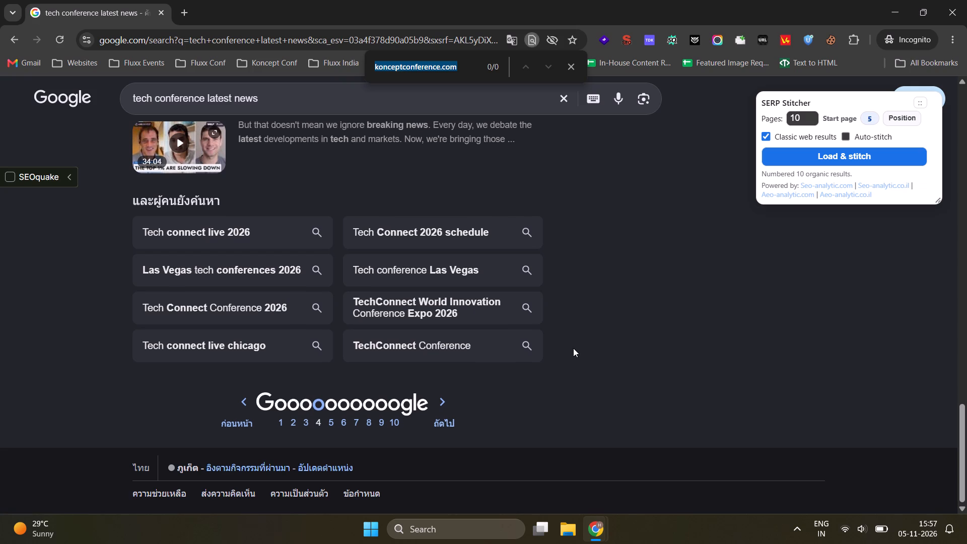
scroll(573, 348, down, 2)
key(ctrl+f)
key(Return)
key(alt+Tab)
key(alt+Tab)
Search pages 5 and 6 of the "tech conference latest news" results for konceptconference.com.
click(443, 427)
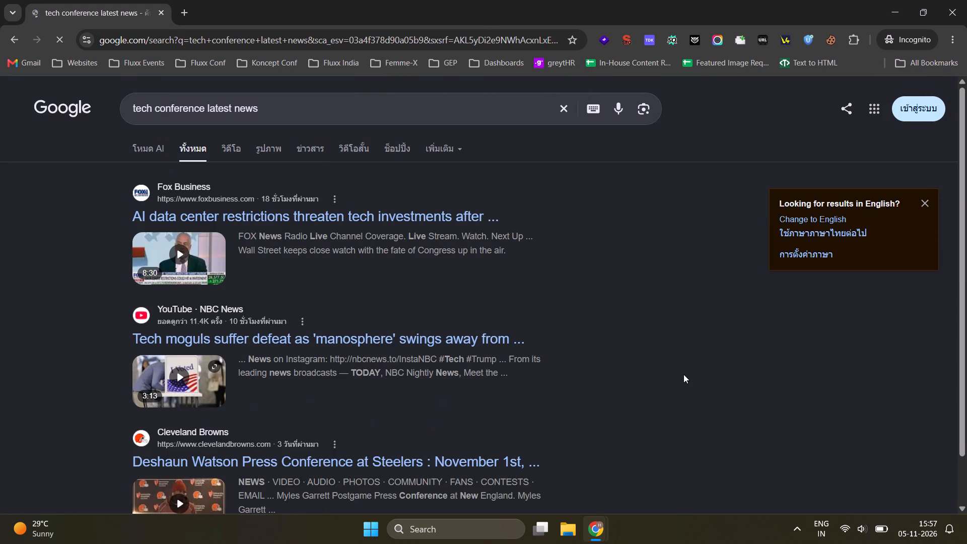
scroll(683, 374, up, 3)
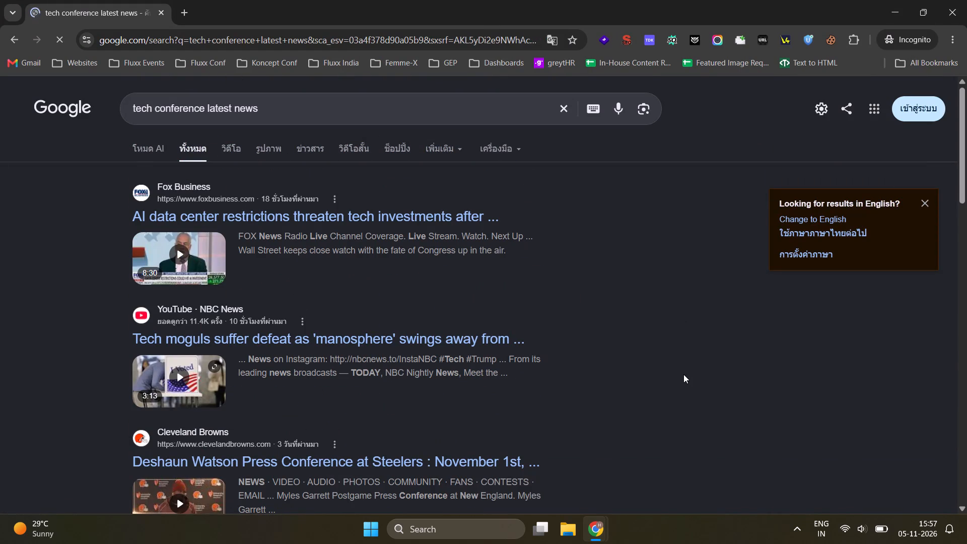
key(ctrl+f)
key(Return)
key(Return)
scroll(683, 374, down, 18)
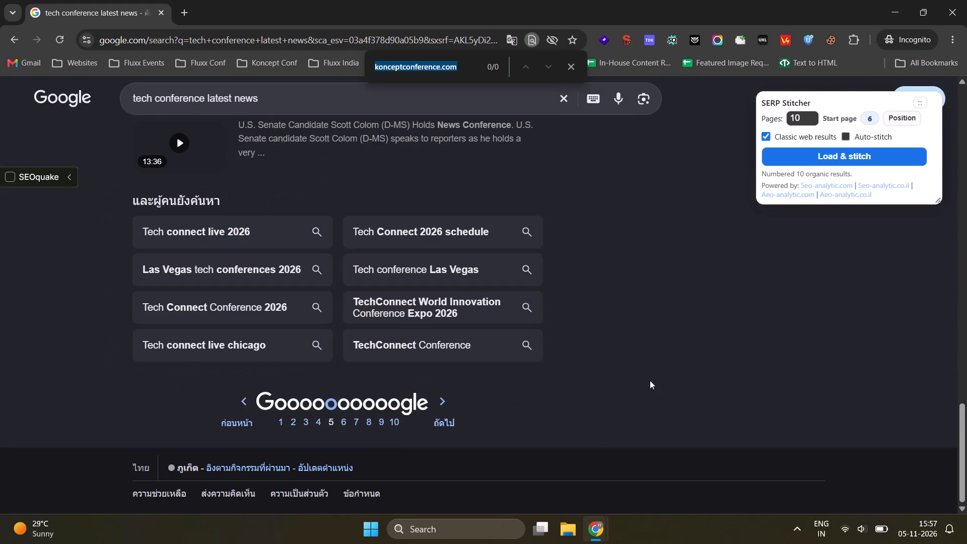
click(450, 424)
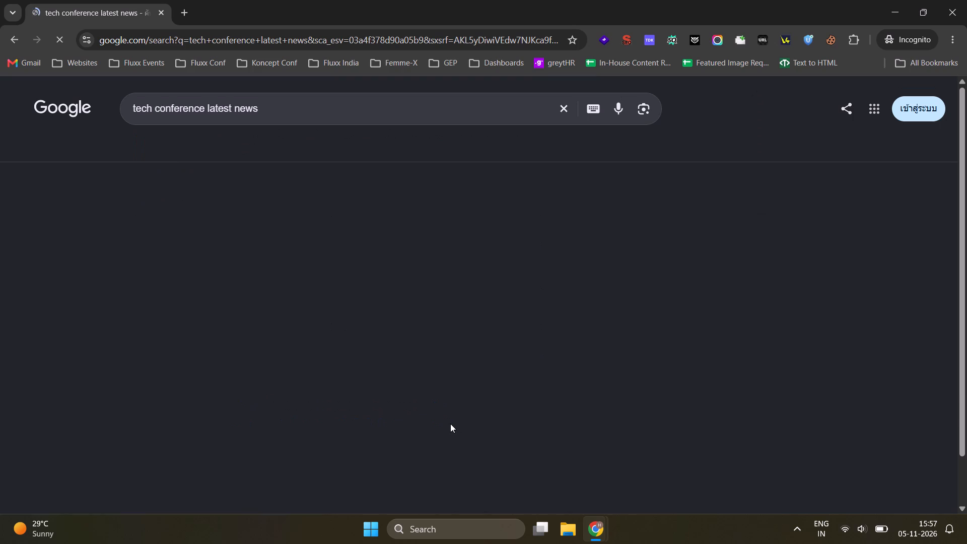
scroll(536, 404, down, 7)
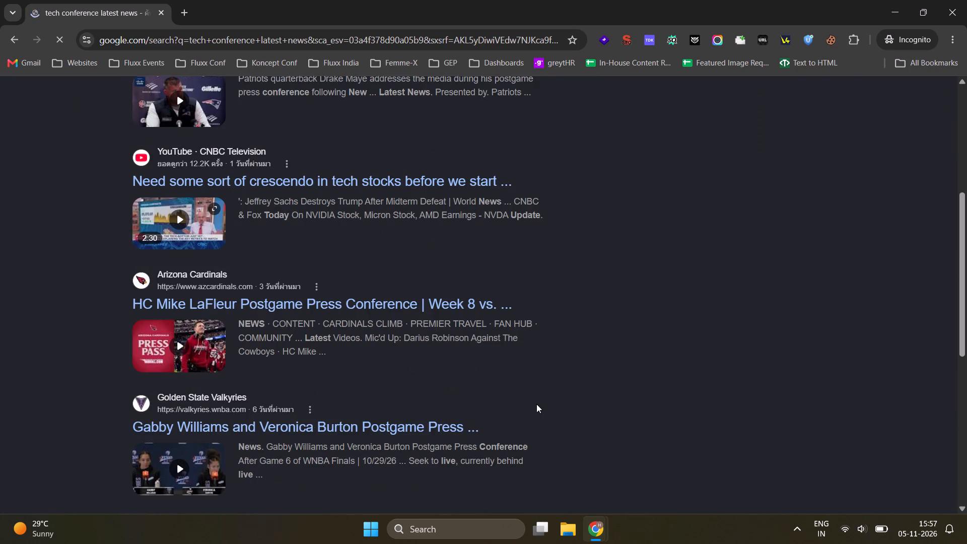
scroll(536, 404, down, 6)
key(ctrl+f)
key(Return)
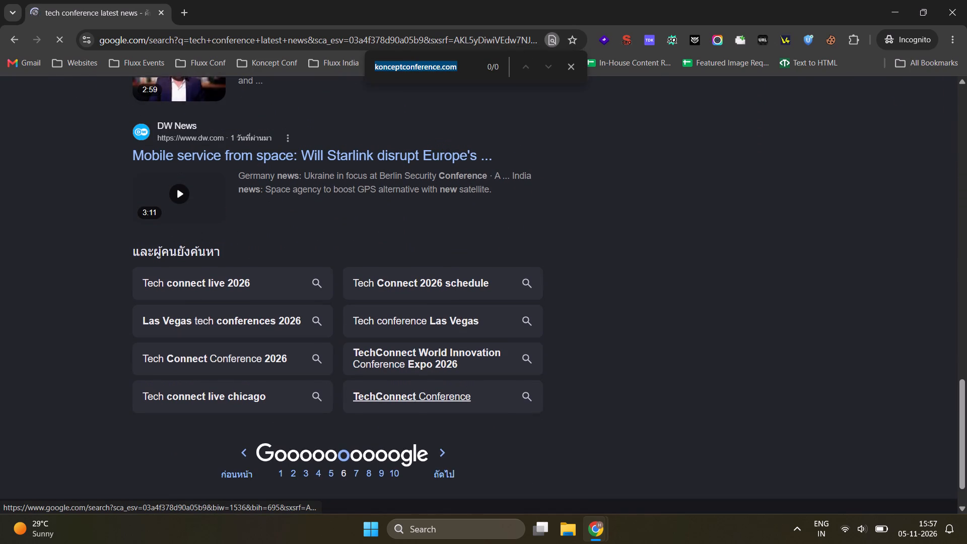
scroll(536, 404, down, 5)
Search pages 7 and 8 of the "tech conference latest news" results for konceptconference.com.
click(445, 421)
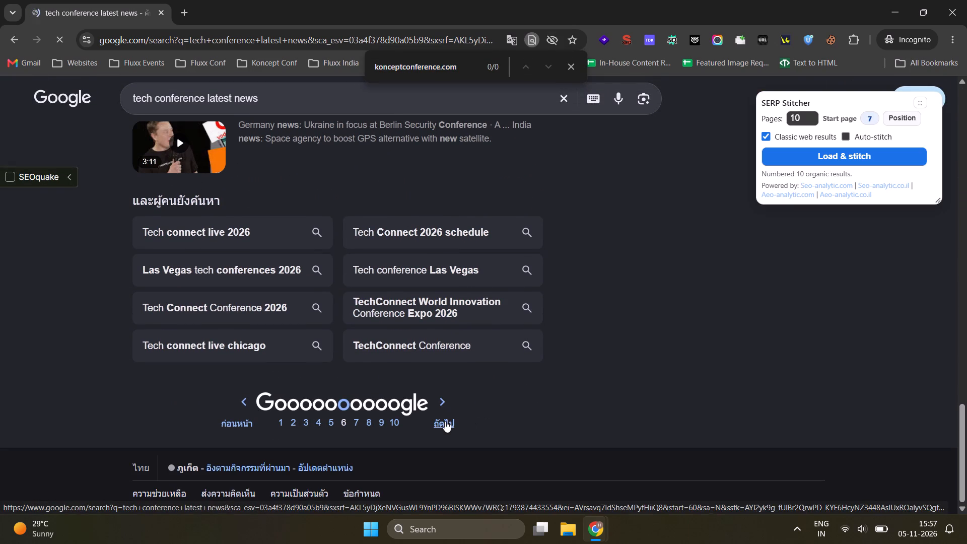
scroll(584, 335, down, 2)
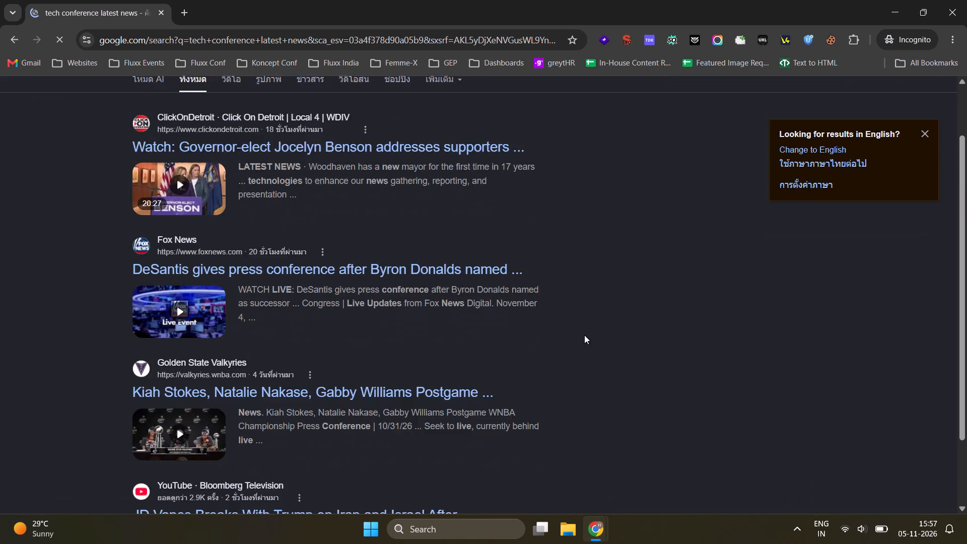
scroll(584, 335, down, 14)
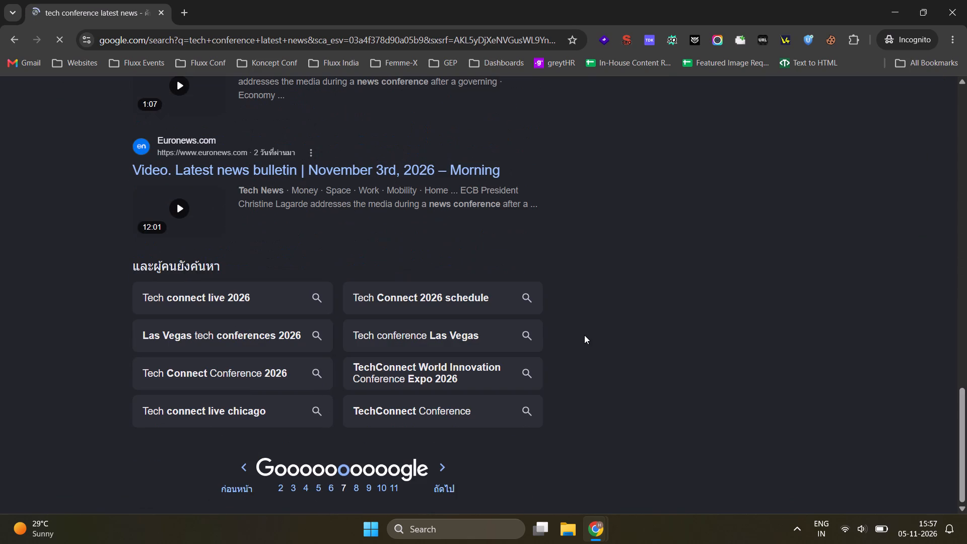
key(ctrl+f)
key(Return)
scroll(584, 335, down, 6)
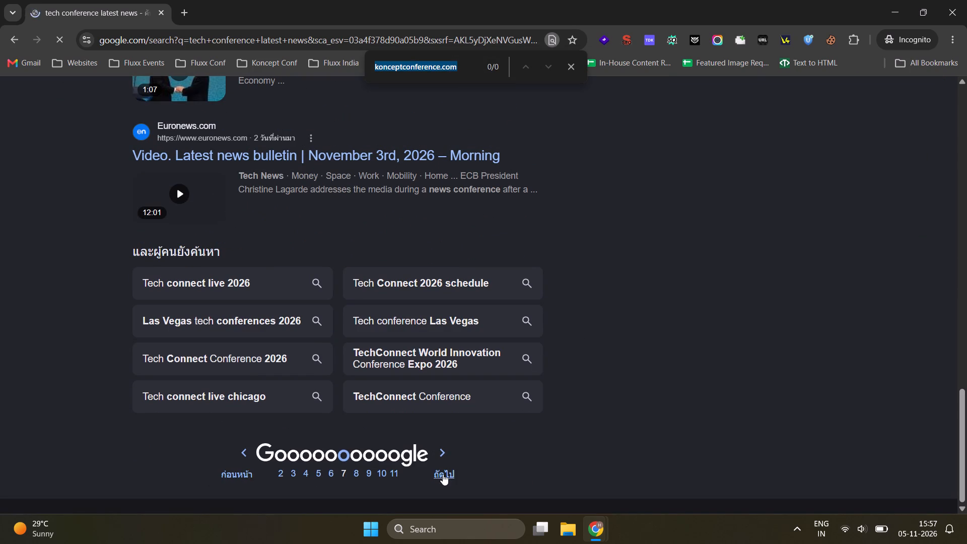
click(443, 474)
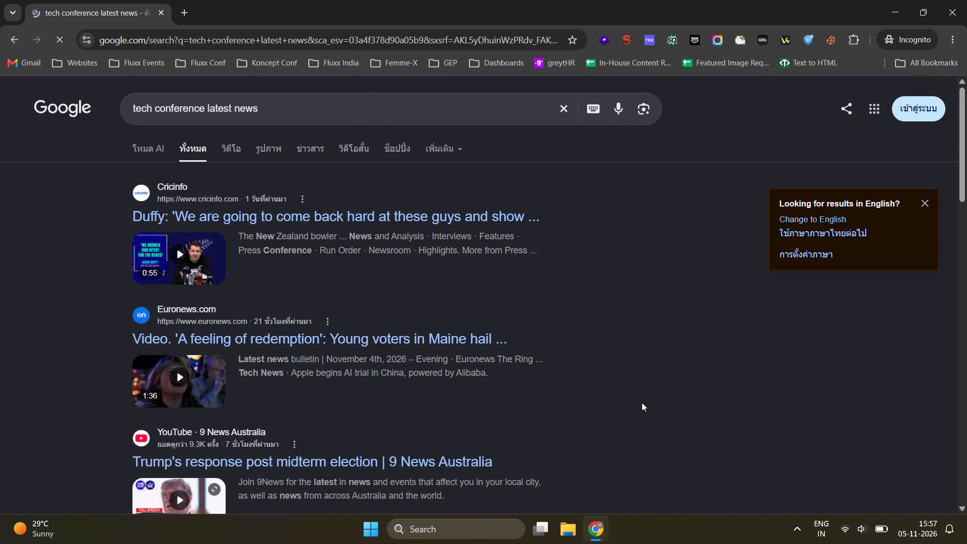
key(ctrl+f)
key(Return)
scroll(642, 402, down, 18)
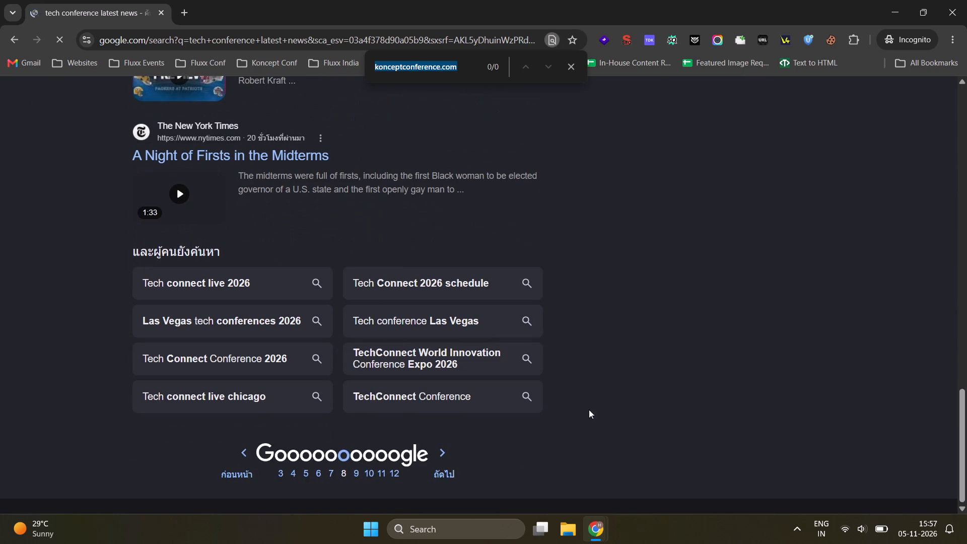
Try to open page 9 of the "tech conference latest news" results, and return to the report's Rankings sheet.
click(446, 473)
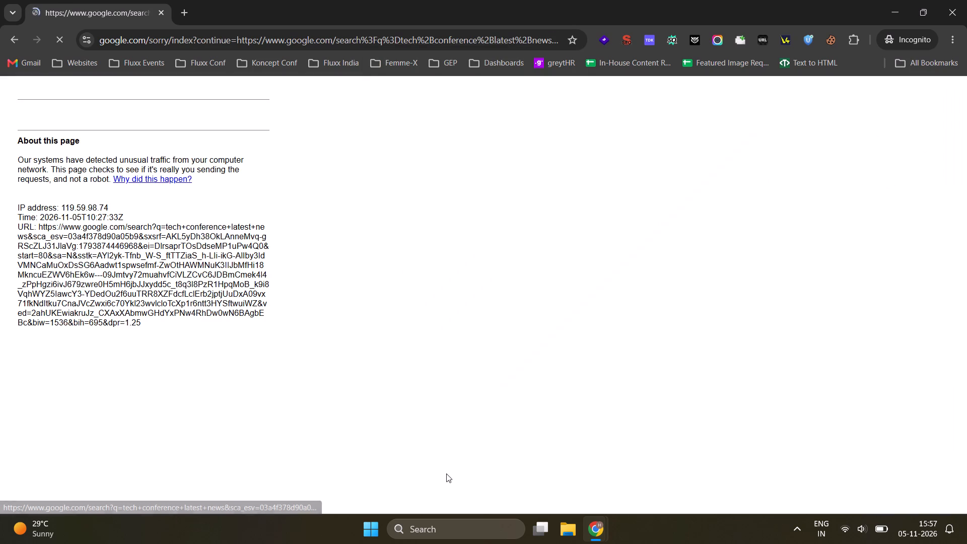
key(alt+Tab)
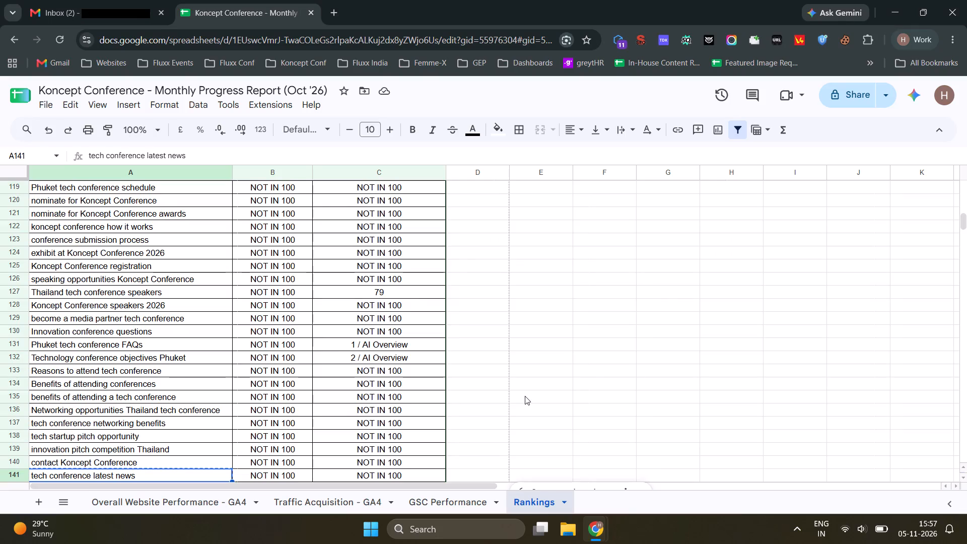
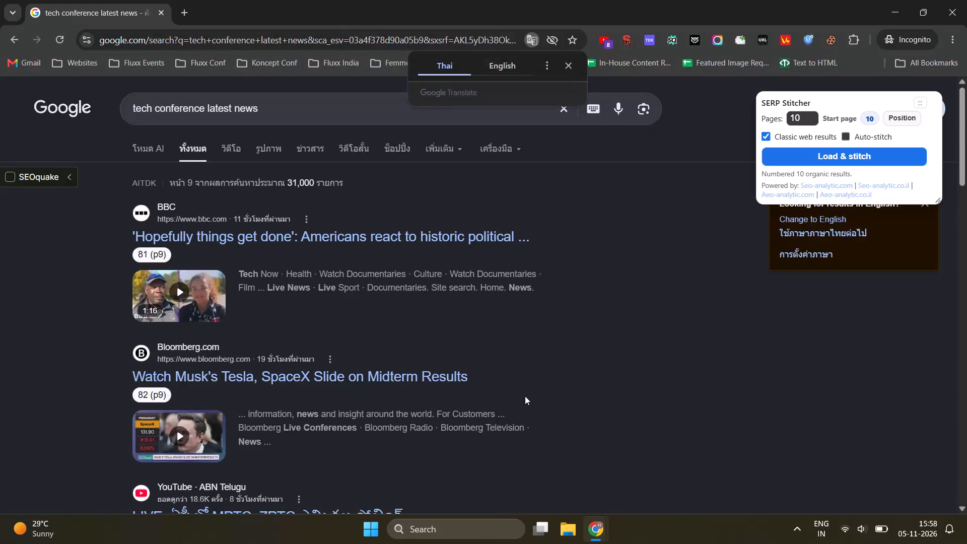
Search pages 9 and 10 of the "tech conference latest news" results for konceptconference.com.
key(ctrl+f)
key(Return)
key(Return)
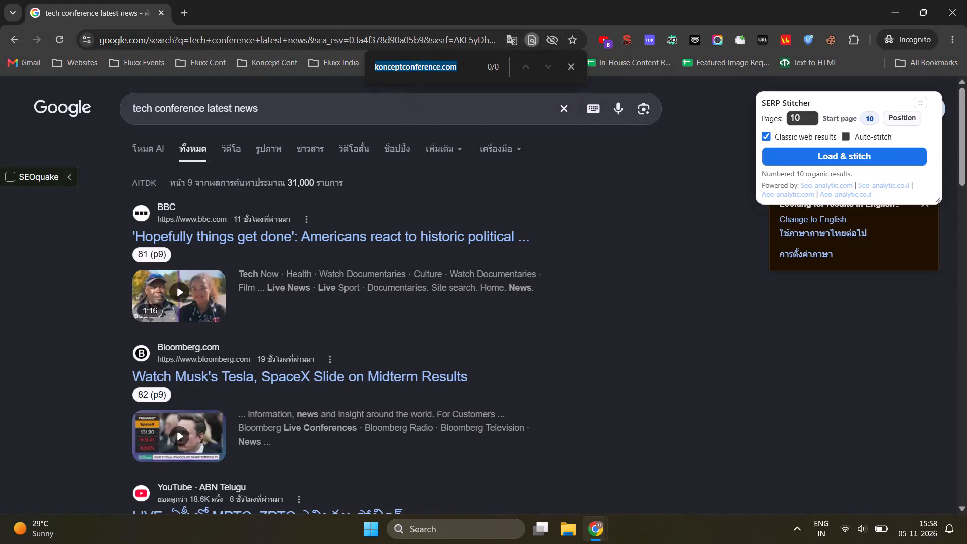
scroll(525, 396, down, 16)
click(448, 427)
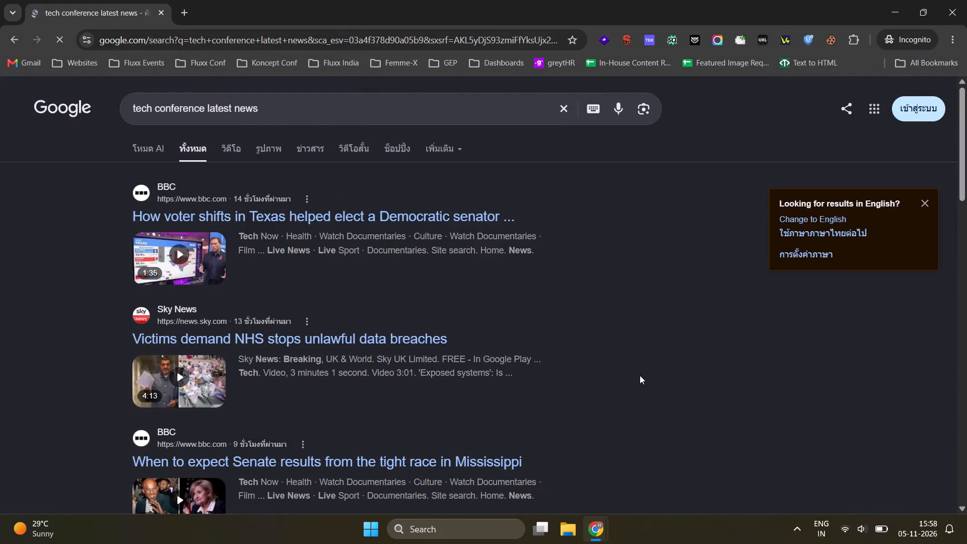
key(ctrl+f)
key(Return)
key(Return)
Copy the next keyword, "Phuket Technology conference delegate", from the report's Rankings sheet and search Google for it.
key(alt+Tab)
key(Down)
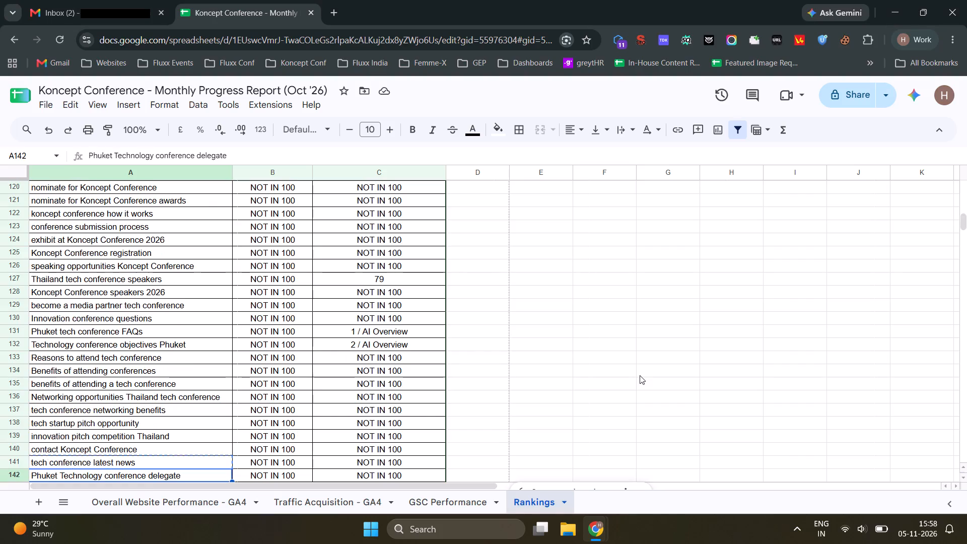
key(ctrl+c)
key(alt+Tab)
click(562, 107)
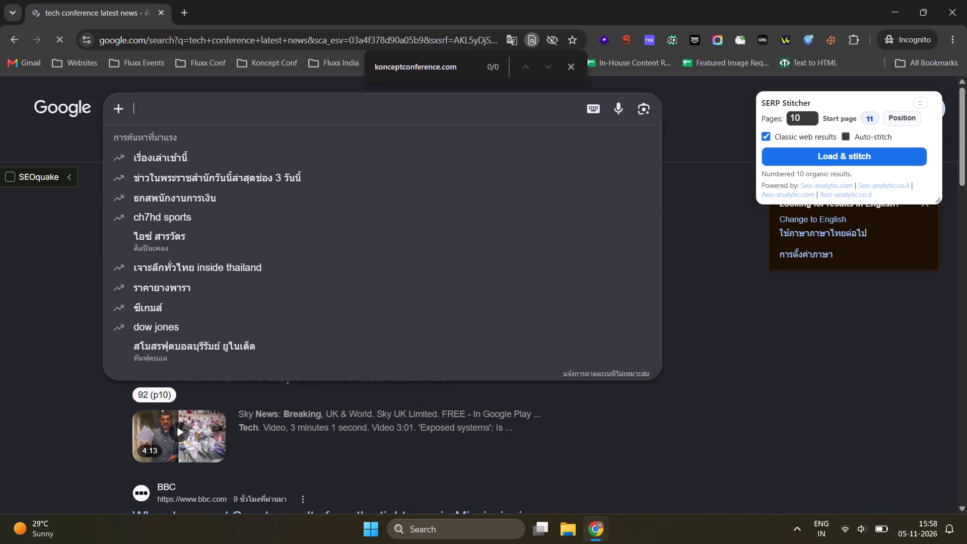
key(ctrl+v)
key(ctrl+Return)
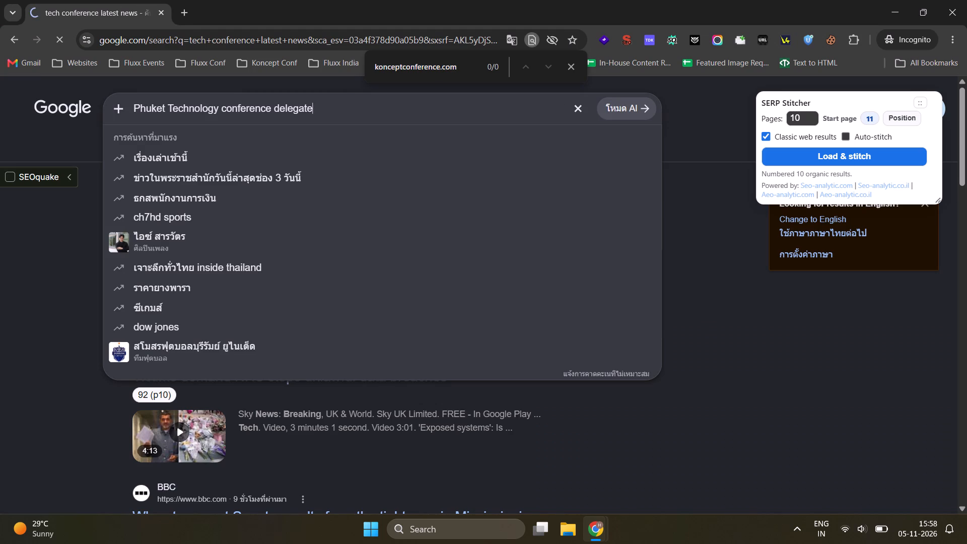
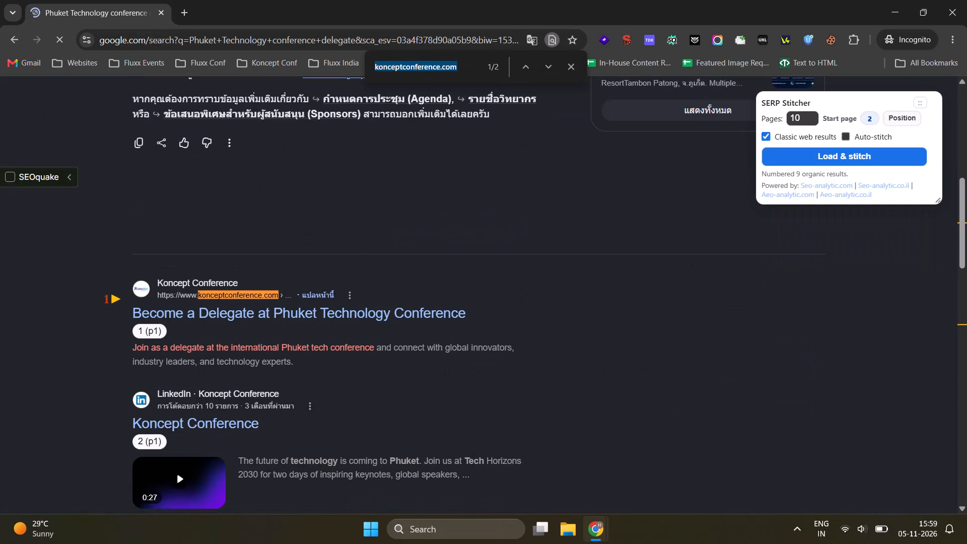
Check the results for an AI Overview and record "1 / AI Overview" for "Phuket Technology conference delegate" in column C of the Rankings sheet.
scroll(500, 270, up, 6)
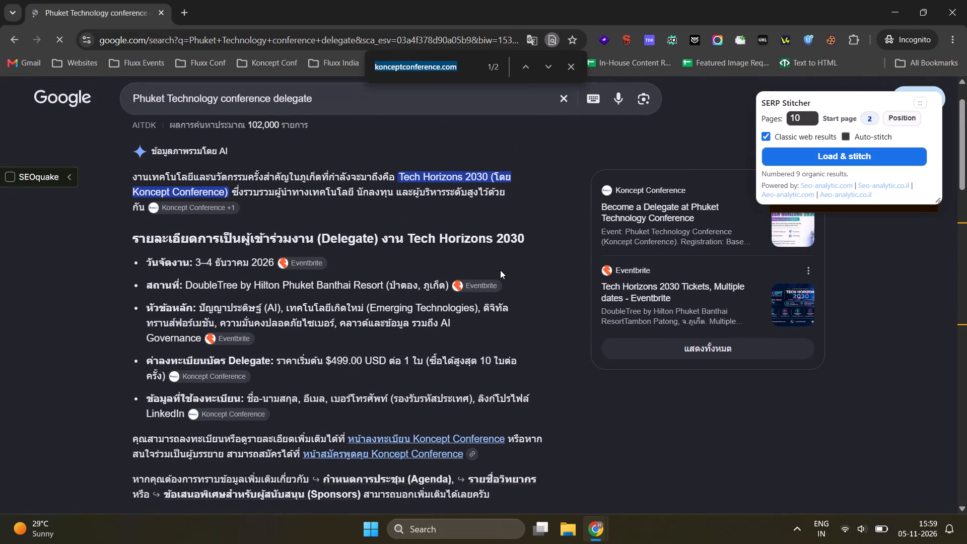
key(alt+Tab)
key(Right)
key(Right)
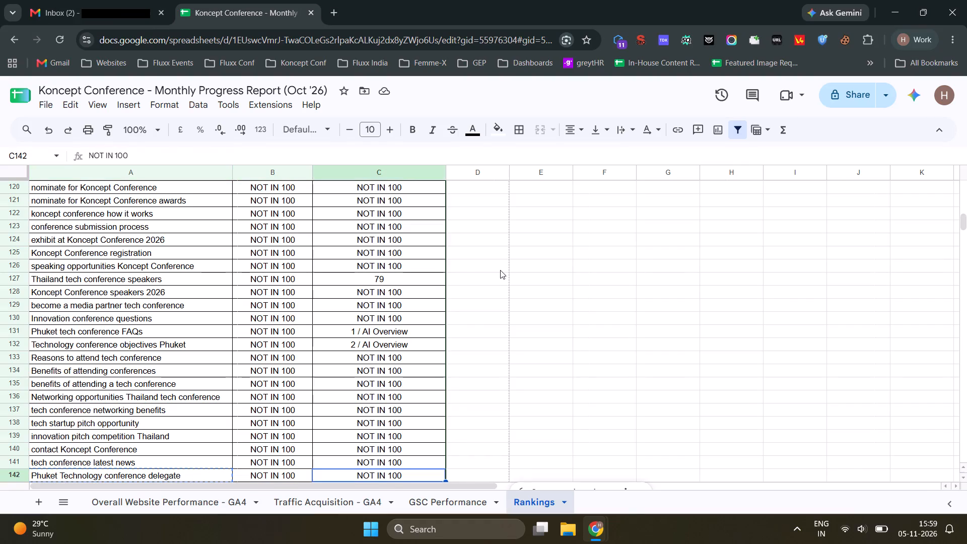
click(377, 334)
key(ctrl+c)
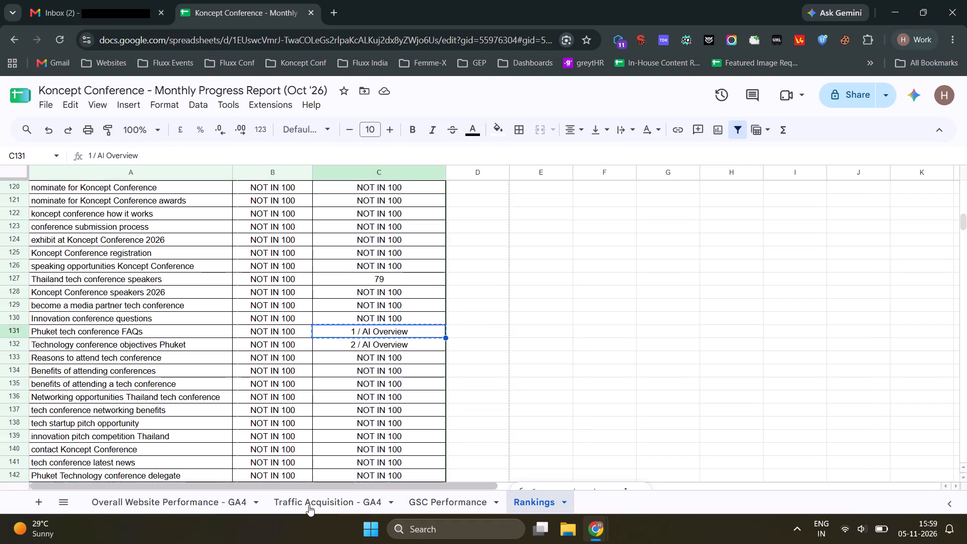
click(366, 471)
key(ctrl+v)
key(Down)
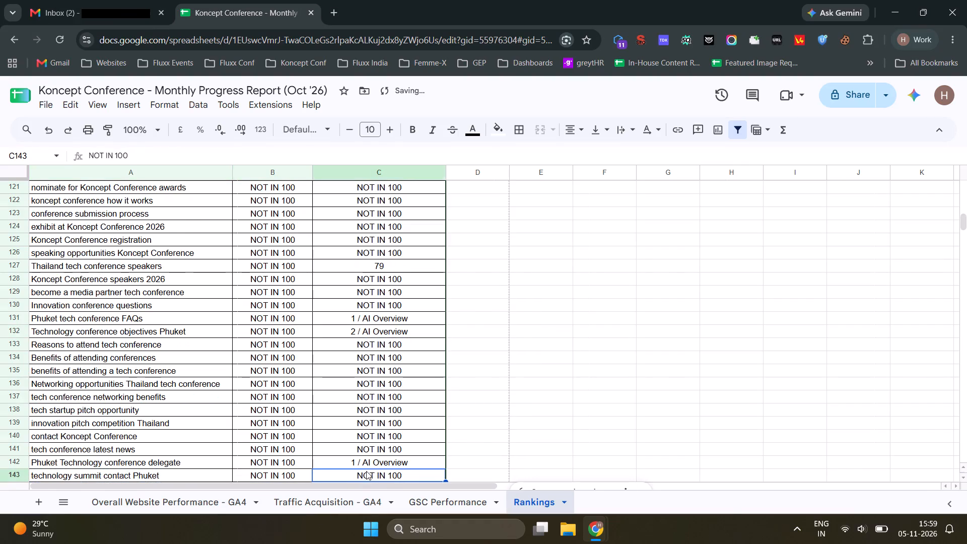
Copy the next keyword, "technology summit contact Phuket", from the report's Rankings sheet and search Google for it.
key(Left)
key(Left)
key(Left)
key(ctrl+c)
key(alt+Tab)
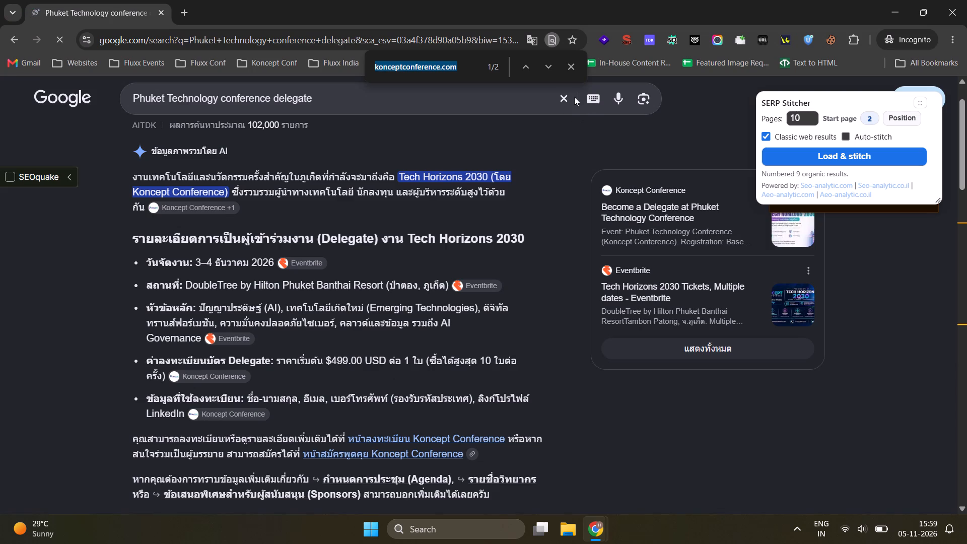
click(568, 99)
key(ctrl+v)
key(ctrl+Return)
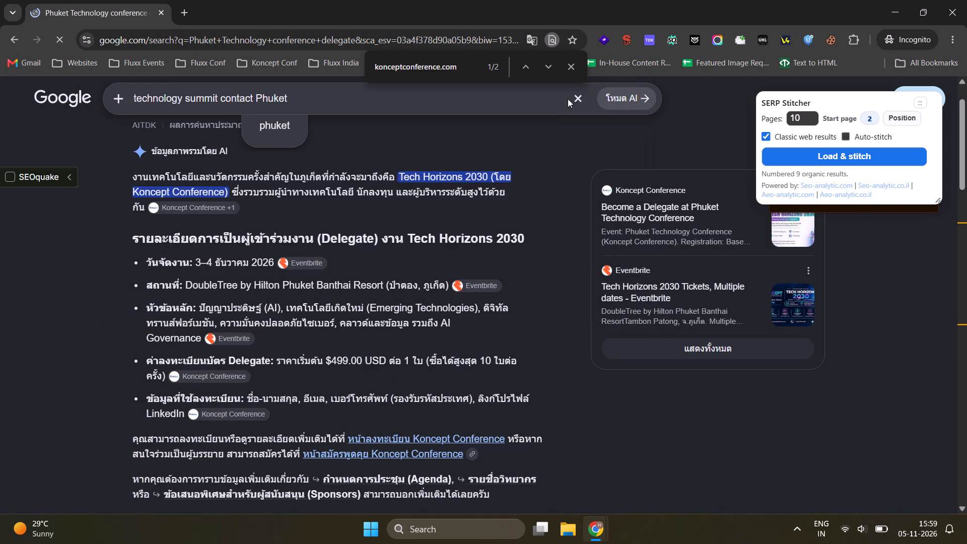
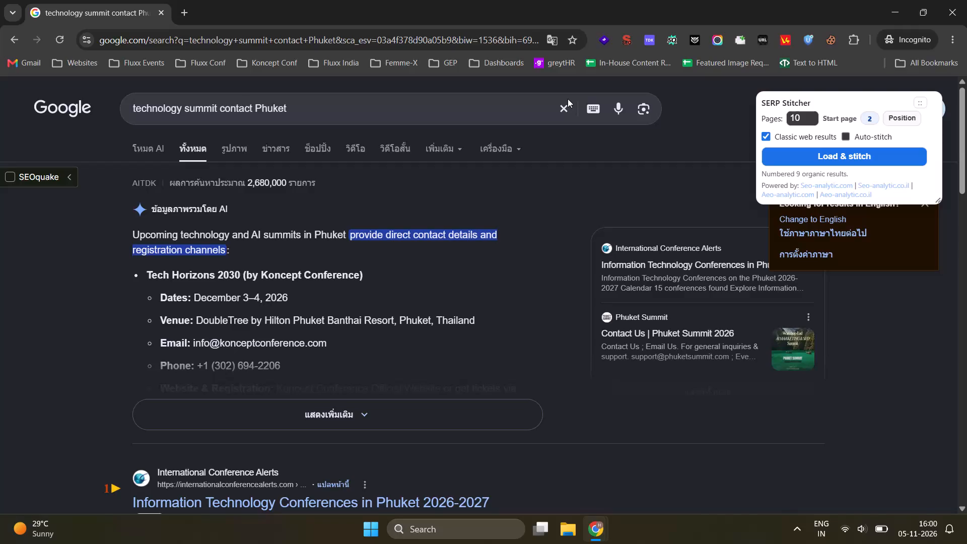
Search pages 1 and 2 of the "technology summit contact Phuket" results for konceptconference.com.
key(ctrl+f)
key(Return)
scroll(485, 383, down, 1)
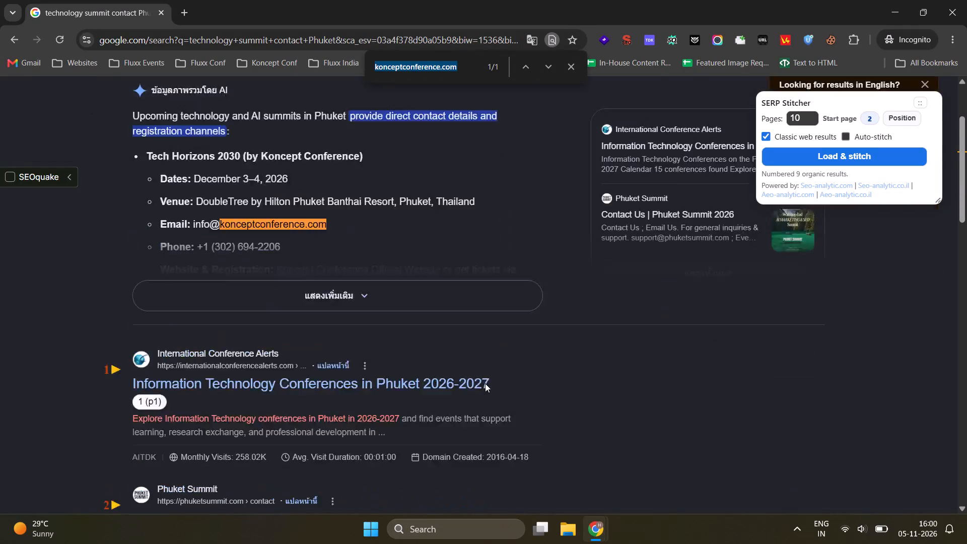
scroll(485, 383, down, 14)
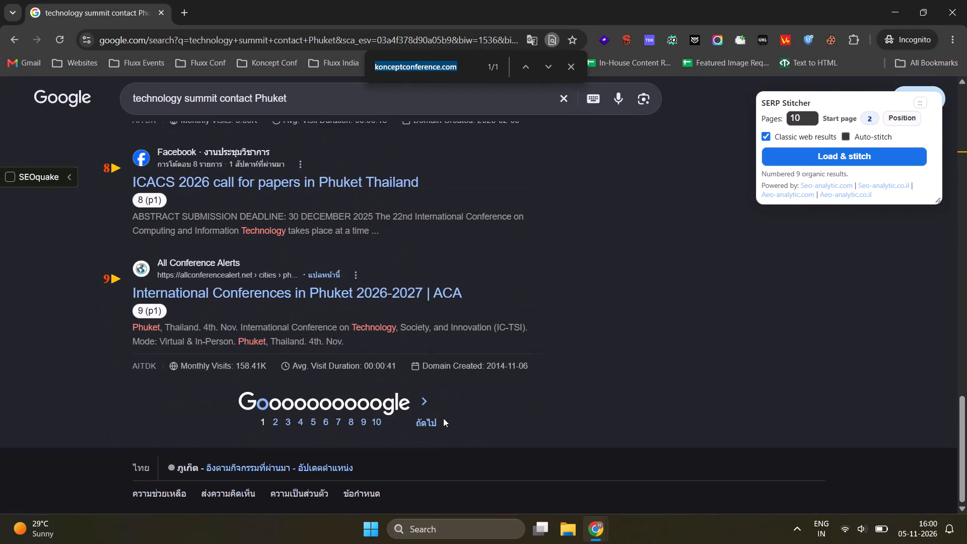
click(431, 424)
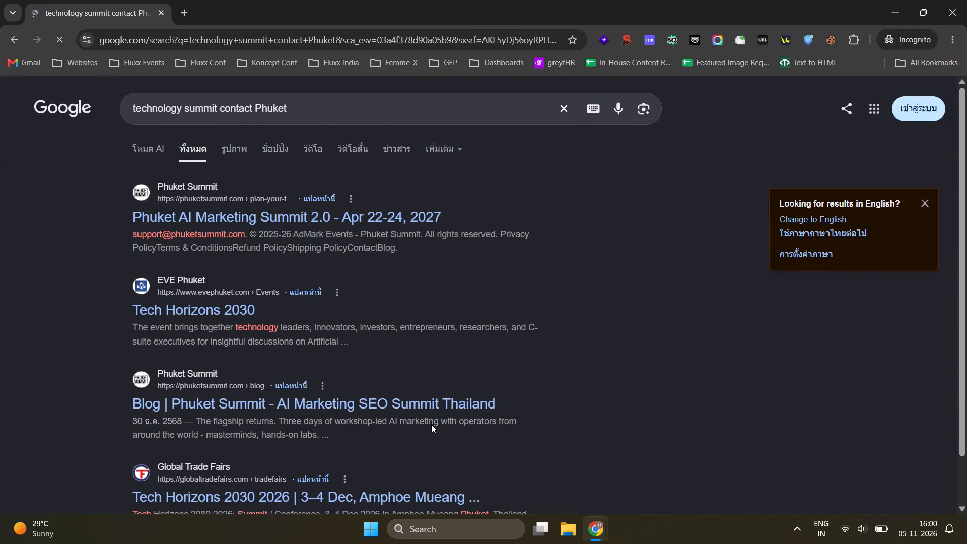
key(ctrl+f)
key(Return)
scroll(476, 439, down, 8)
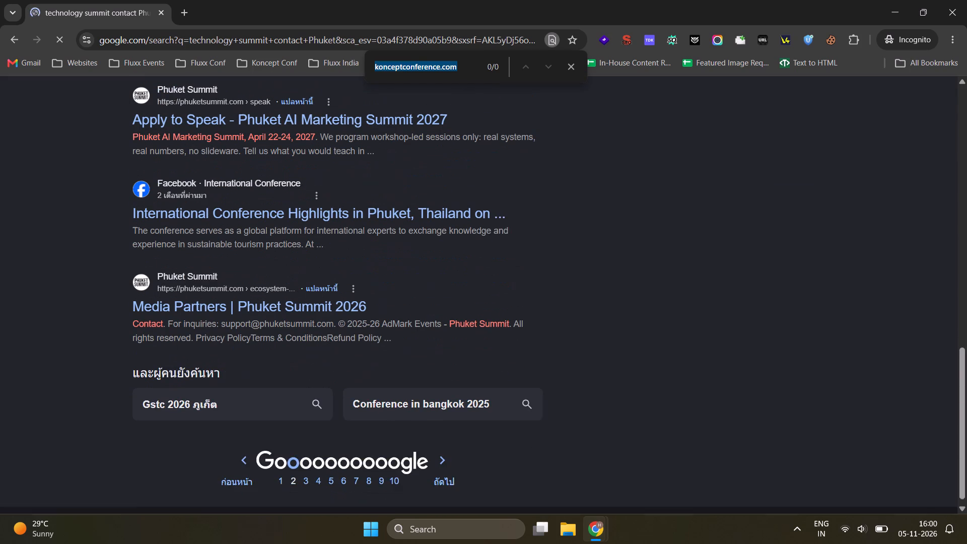
scroll(476, 439, down, 8)
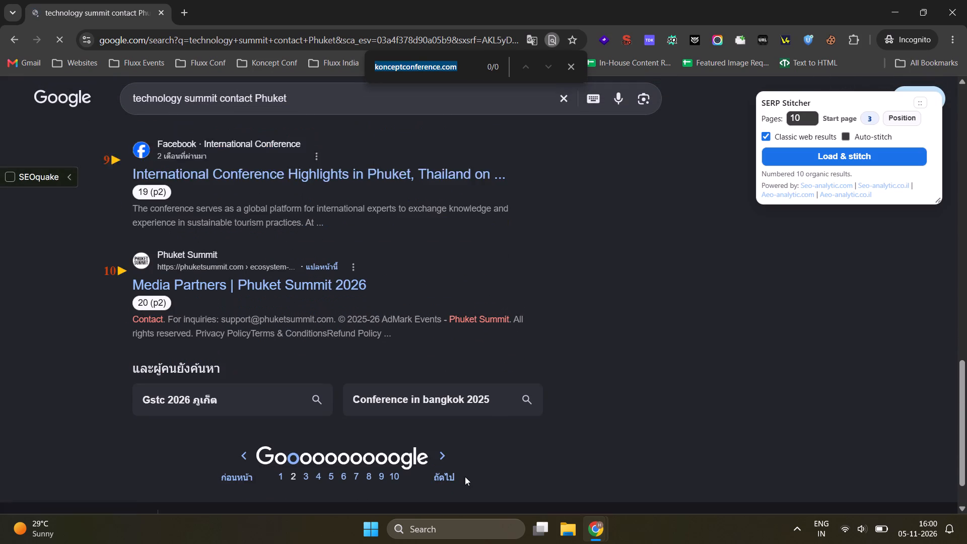
Look for konceptconference.com on pages 3 to 5 of the Google results for "technology summit contact Phuket".
scroll(465, 477, down, 2)
click(449, 421)
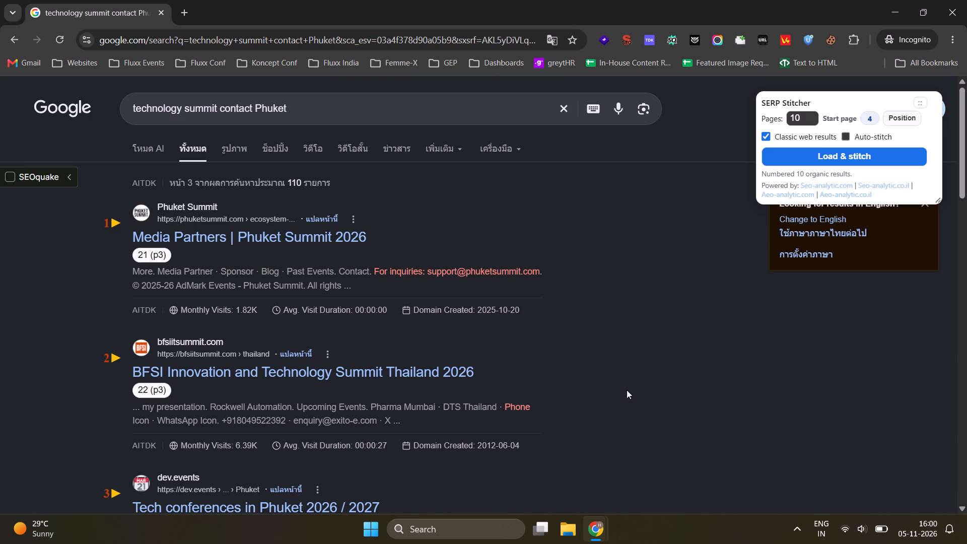
key(ctrl+f)
key(Return)
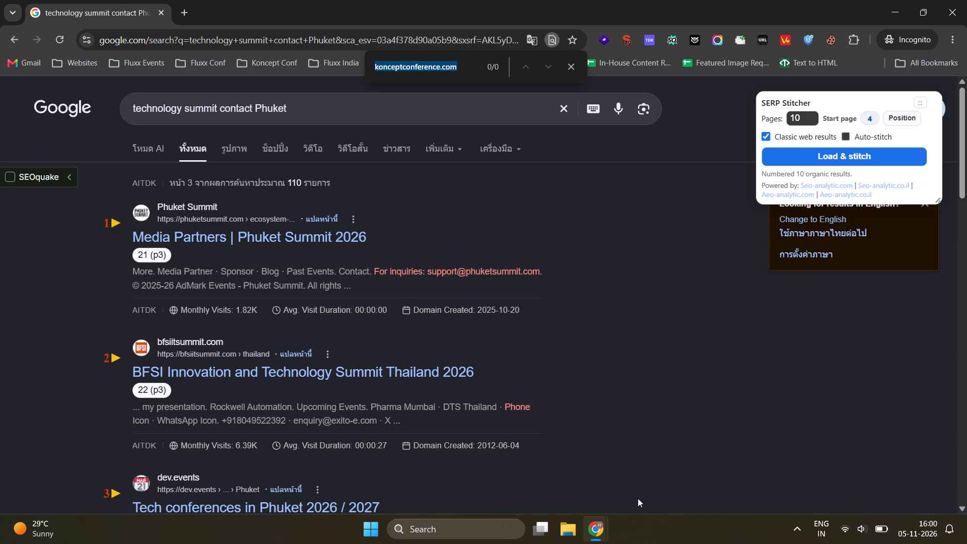
scroll(653, 417, down, 16)
scroll(653, 417, down, 6)
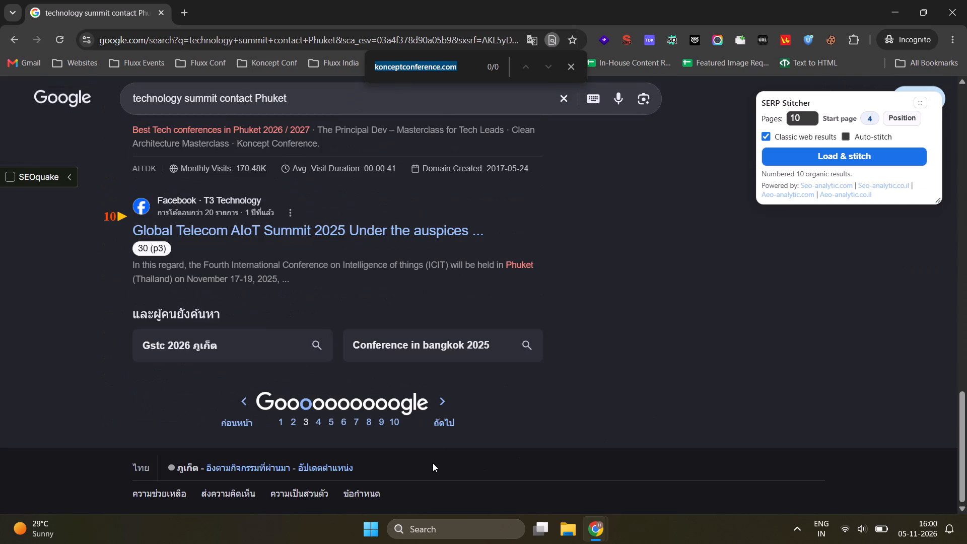
click(448, 428)
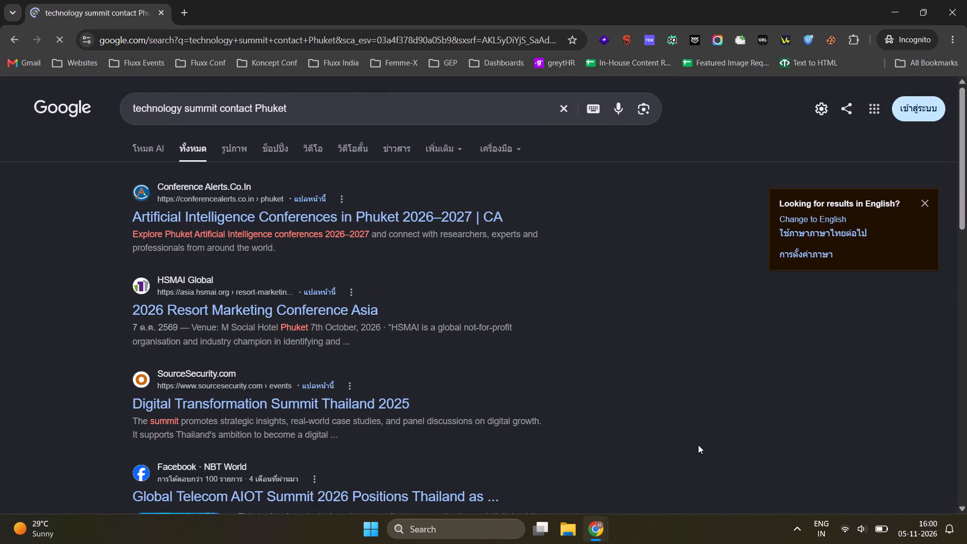
key(ctrl+f)
key(Return)
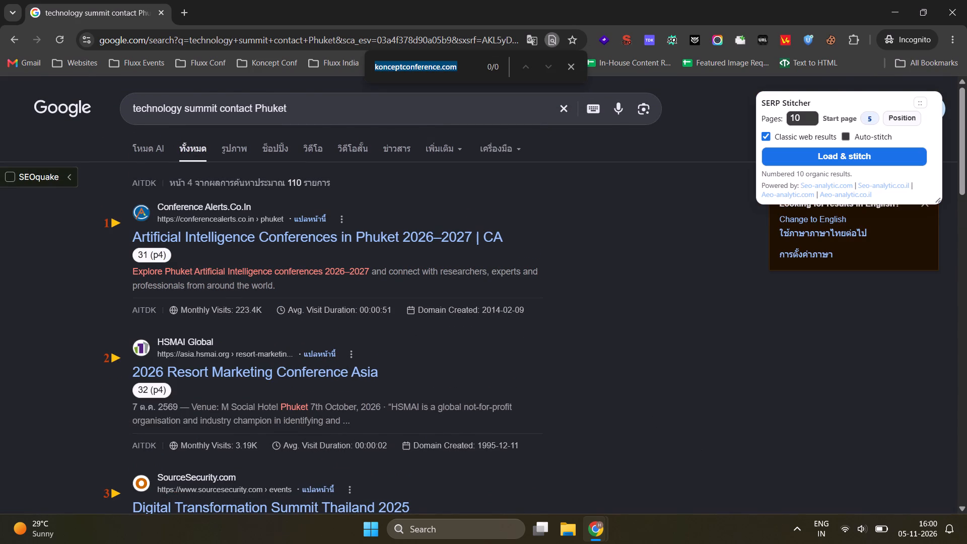
scroll(698, 445, down, 13)
click(448, 423)
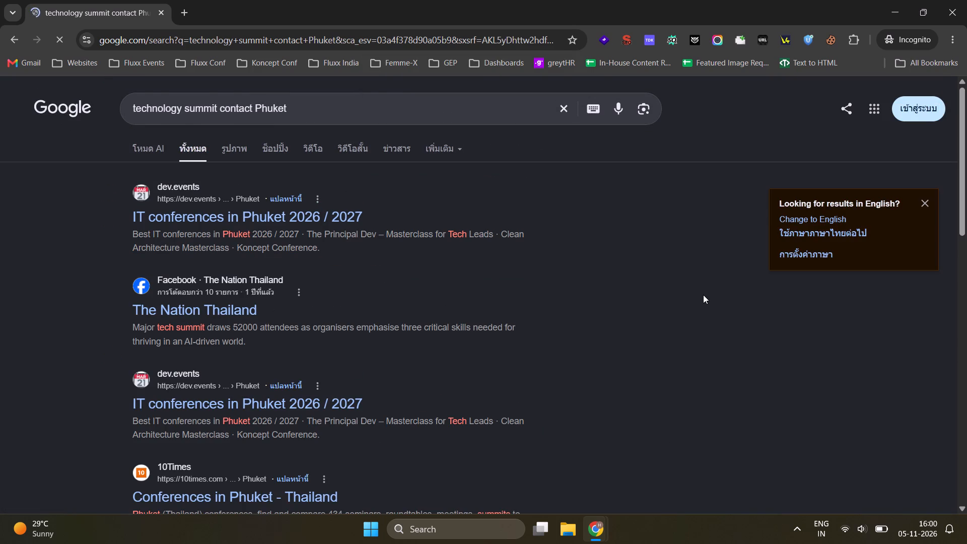
key(ctrl+f)
key(Return)
Look for konceptconference.com on pages 6 to 8 of the "technology summit contact Phuket" results.
scroll(703, 295, down, 15)
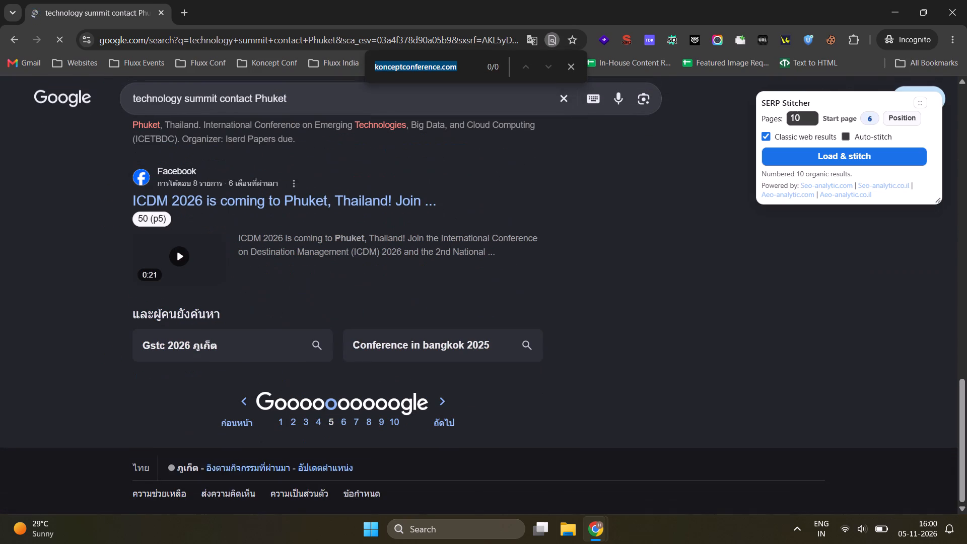
click(449, 427)
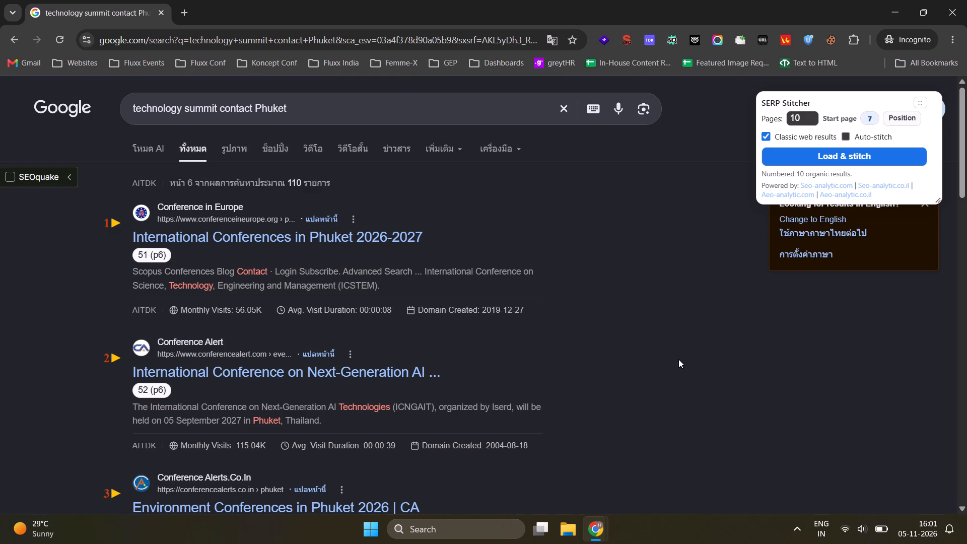
key(ctrl+f)
key(Return)
scroll(678, 359, down, 20)
scroll(678, 359, down, 2)
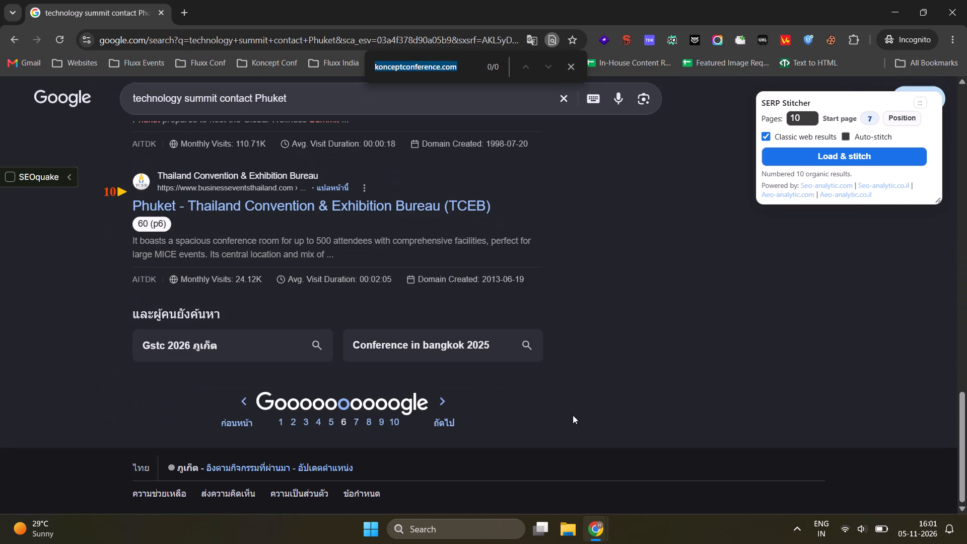
click(442, 425)
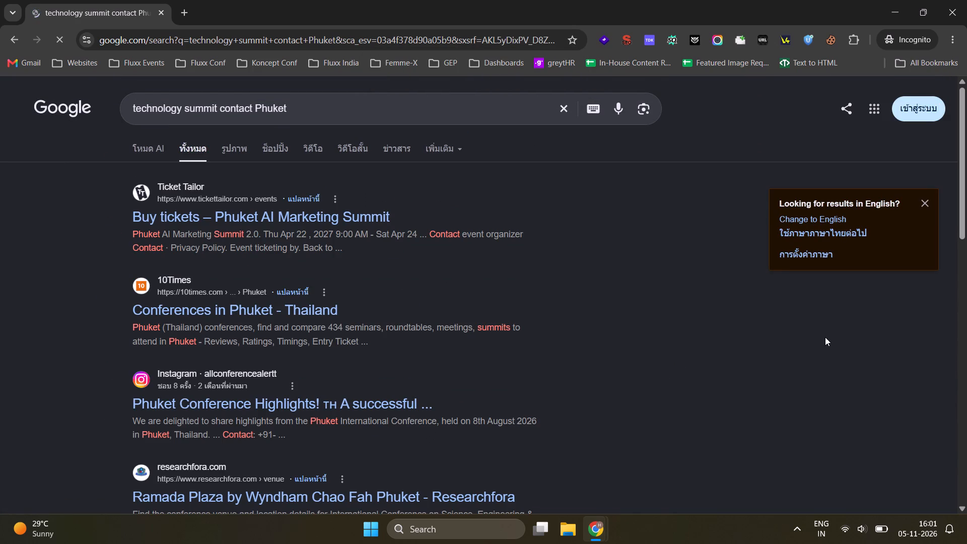
key(ctrl+f)
key(Return)
key(Return)
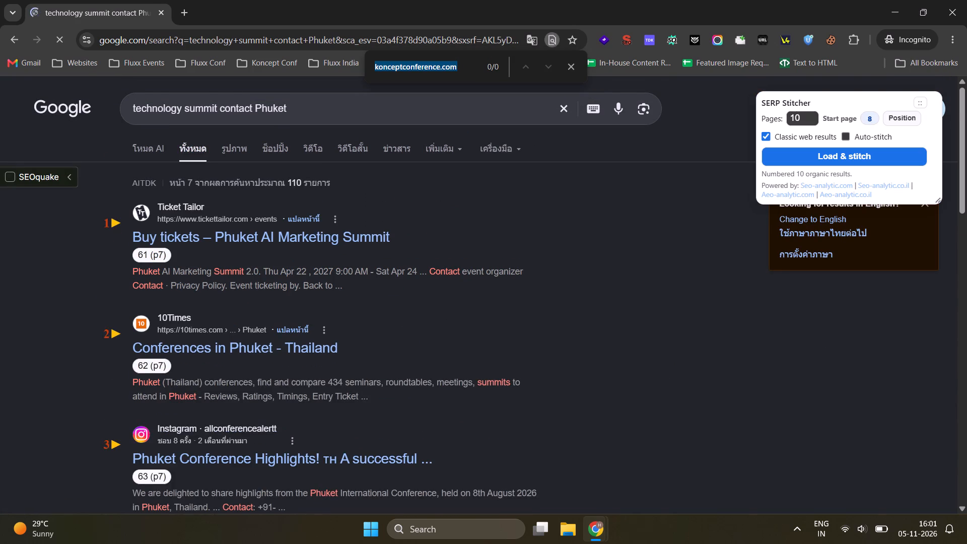
scroll(825, 337, down, 18)
click(445, 424)
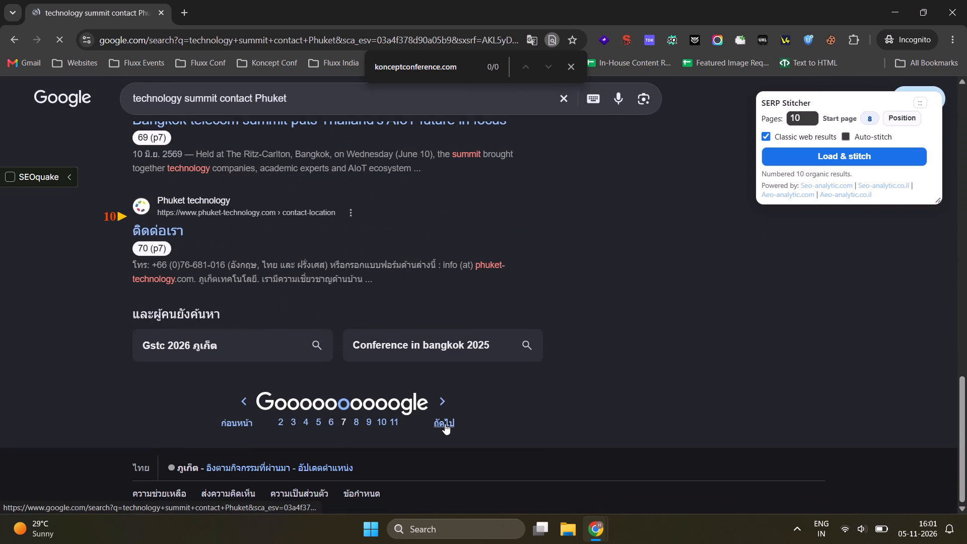
key(ctrl+f)
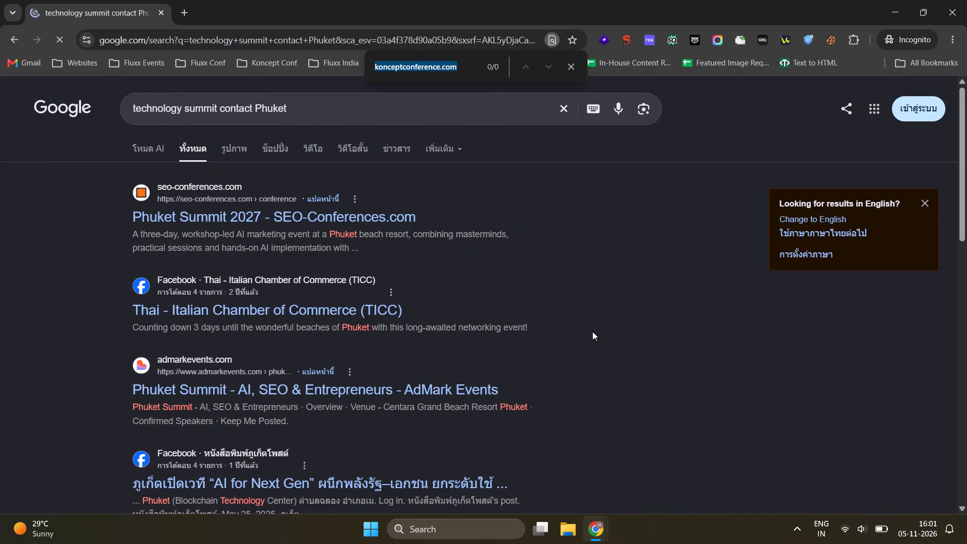
key(Return)
key(Return)
Look for konceptconference.com on pages 9 and 10 of the "technology summit contact Phuket" results.
scroll(592, 331, down, 17)
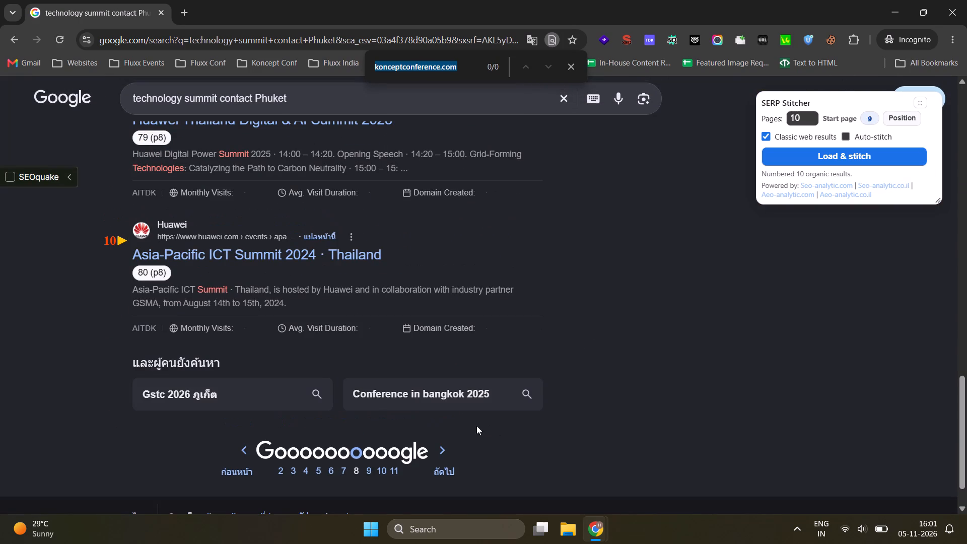
click(441, 472)
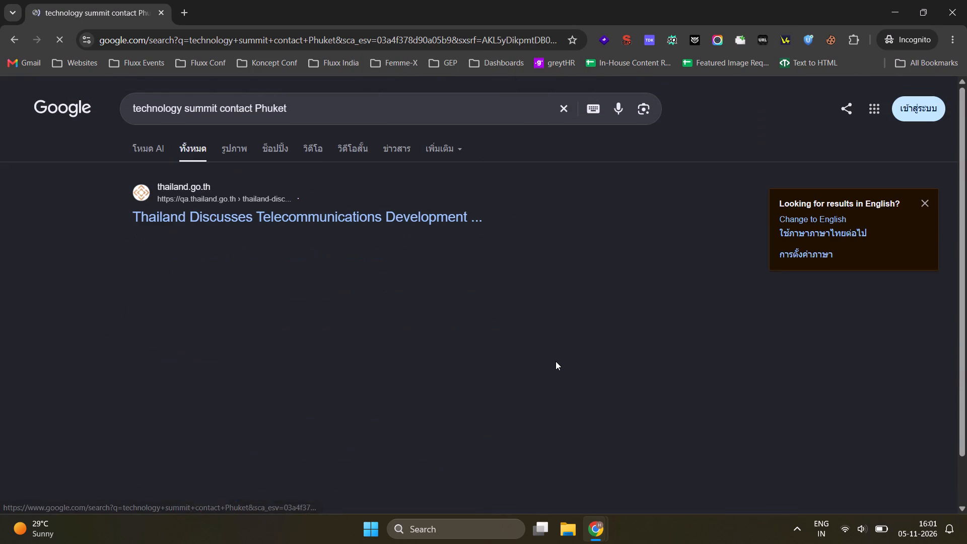
key(ctrl+f)
key(Return)
key(Return)
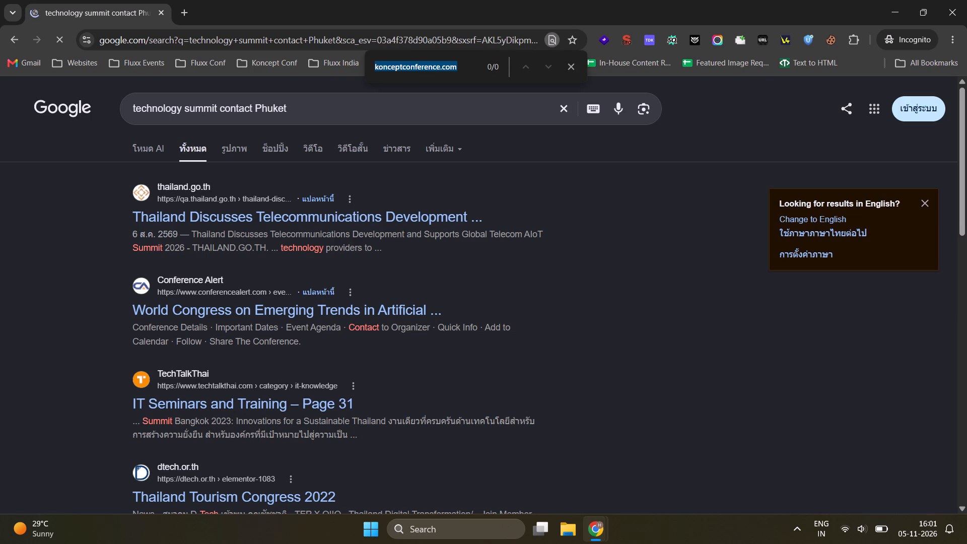
key(Return)
key(Return)
key(Return)
key(Return)
key(Return)
key(Return)
scroll(556, 361, down, 4)
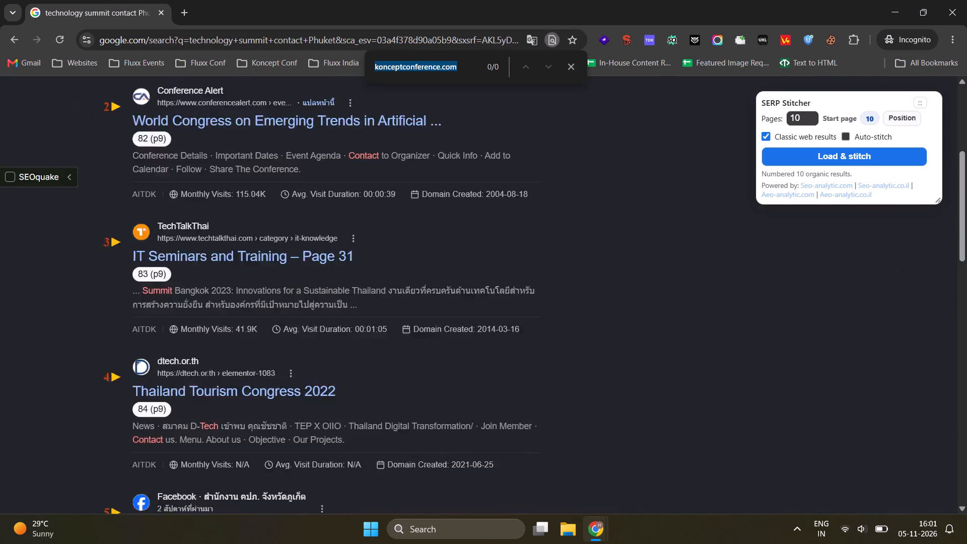
scroll(556, 361, down, 9)
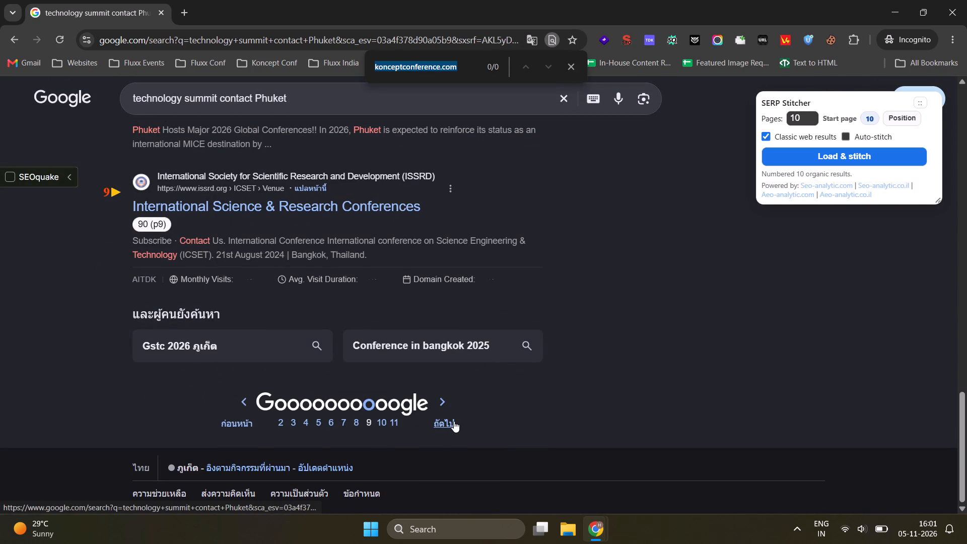
click(454, 421)
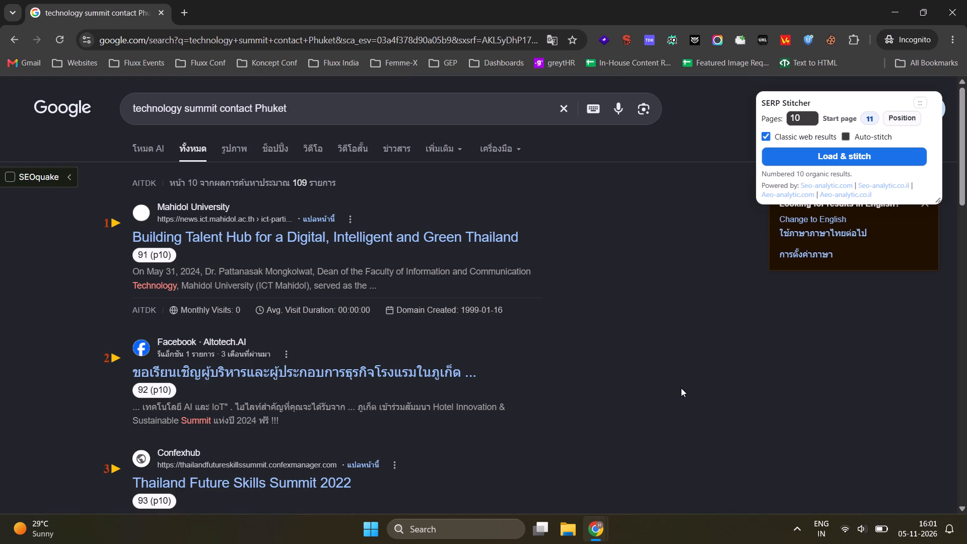
key(ctrl+f)
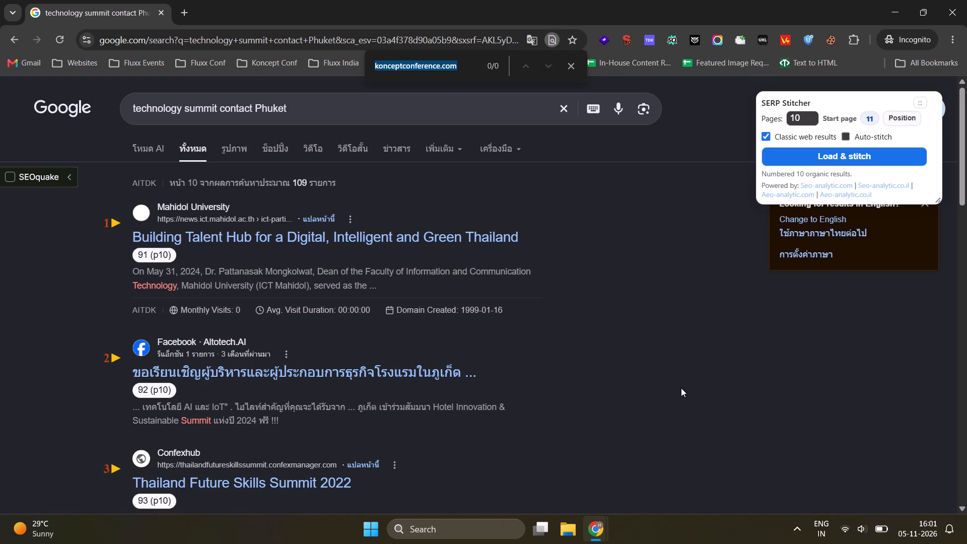
key(Return)
scroll(681, 388, down, 19)
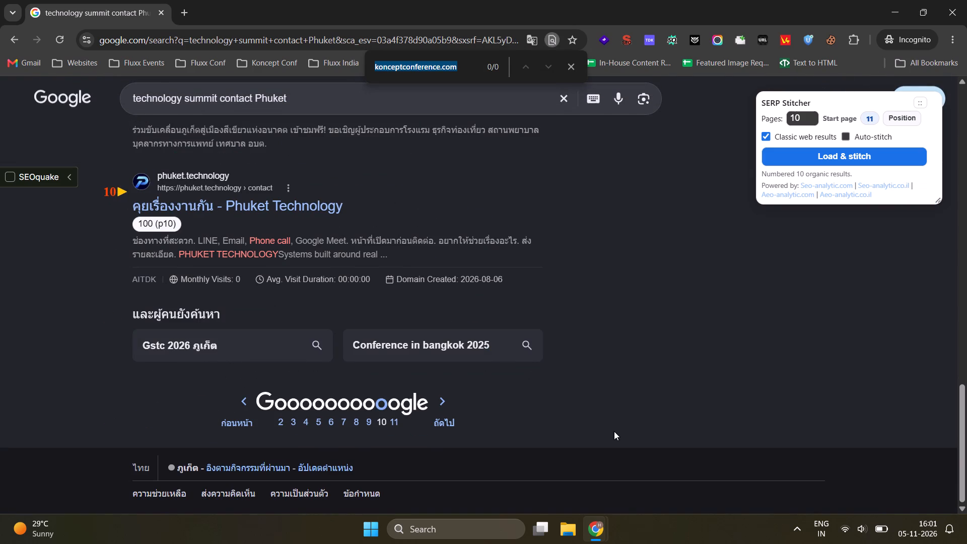
Search Google for the next keyword, "tech conference contact", and check konceptconference.com's position and the AI Overview sources.
key(alt+Tab)
key(Down)
key(ctrl+c)
key(alt+Tab)
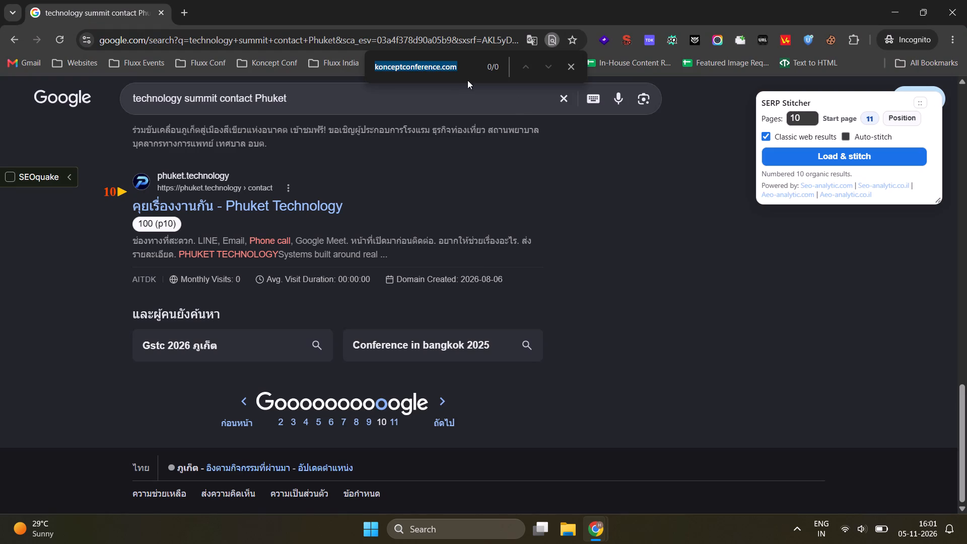
click(557, 98)
key(ctrl+v)
key(Return)
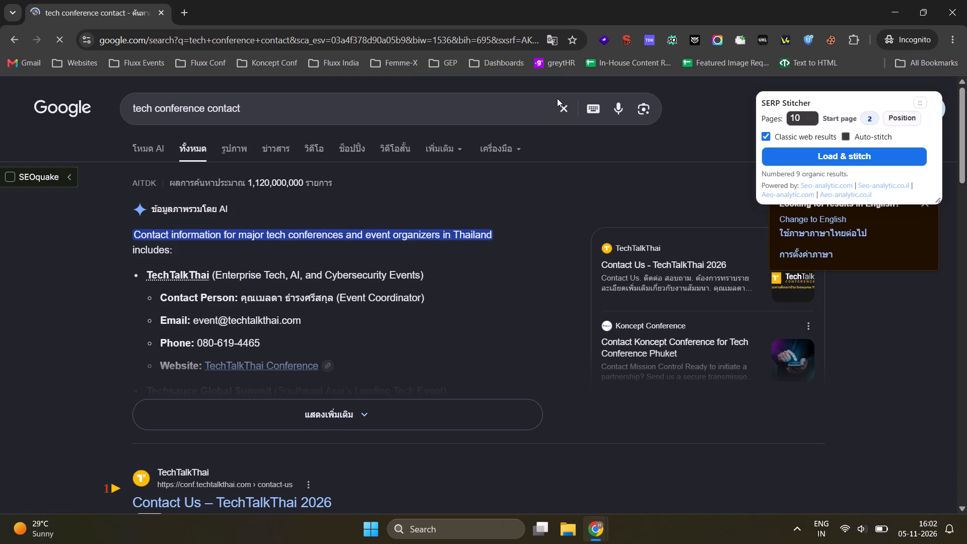
key(ctrl+f)
key(Return)
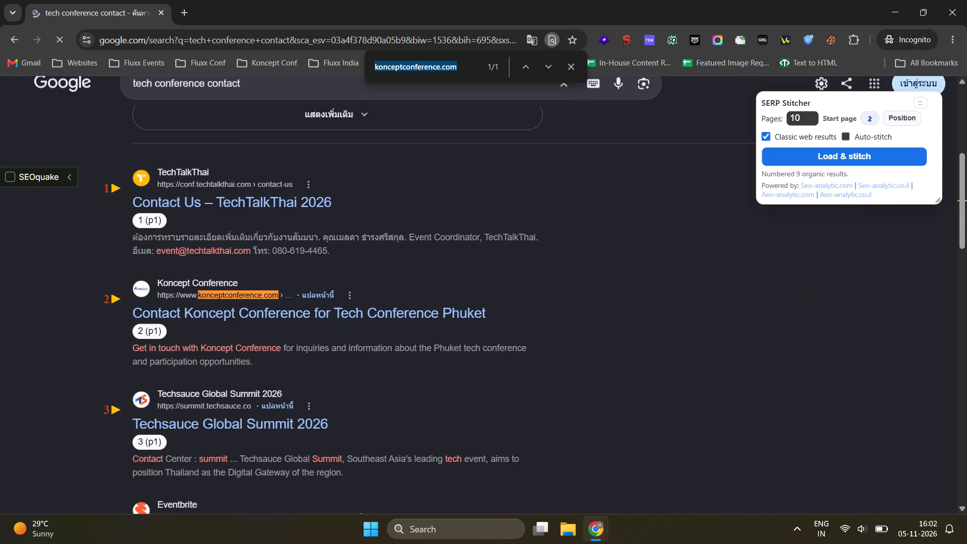
scroll(488, 158, up, 7)
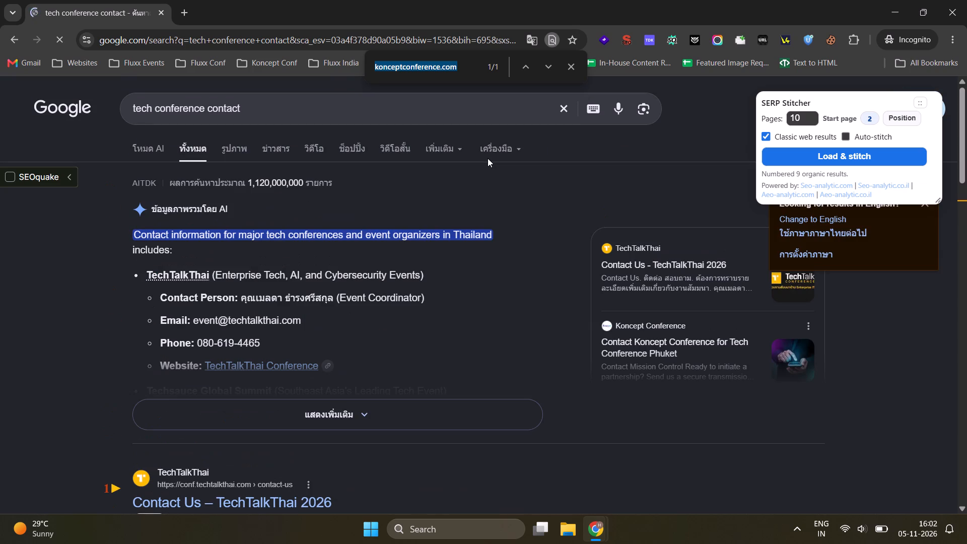
Record "2 / AI Overview" for "tech conference contact" in column C of the Rankings sheet, reusing the existing entry for "Technology conference objectives Phuket".
key(alt+Tab)
key(Right)
key(Right)
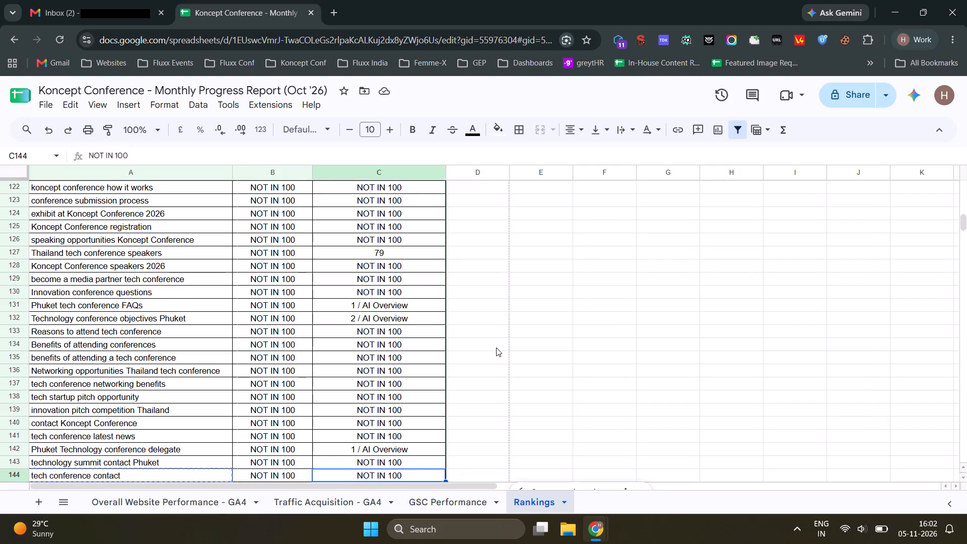
key(Up)
key(Up)
key(Up)
key(Up)
key(Up)
key(Up)
key(Up)
key(Up)
key(Up)
key(Up)
key(Up)
key(Up)
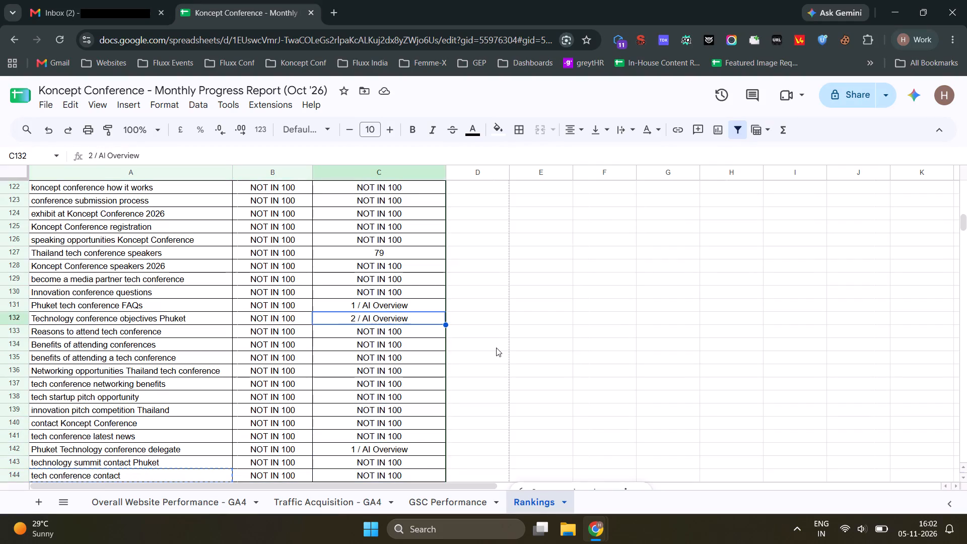
key(ctrl+c)
key(Down)
key(Down)
key(Down)
key(Down)
key(Down)
key(Down)
key(Down)
key(Down)
key(Down)
key(Down)
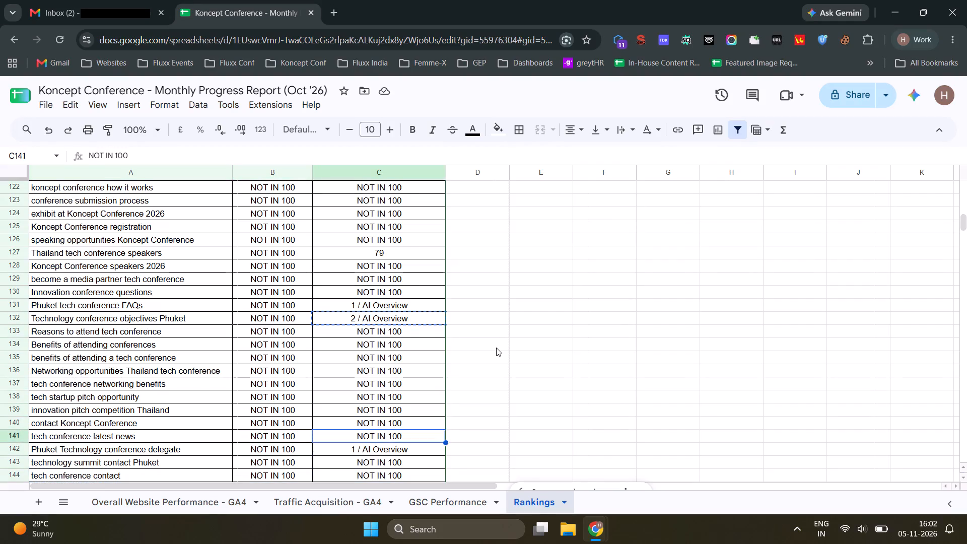
key(Down)
key(Down)
key(ctrl+v)
key(Down)
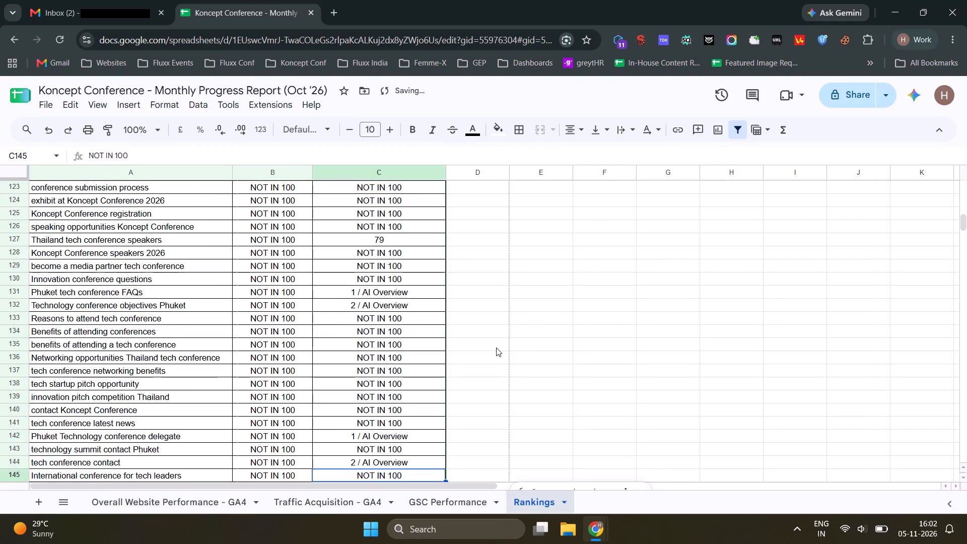
Search Google for the next keyword, "International conference for tech leaders", and check Koncept Conference's position and AI Overview presence.
key(Left)
key(Left)
key(Left)
key(Down)
key(Up)
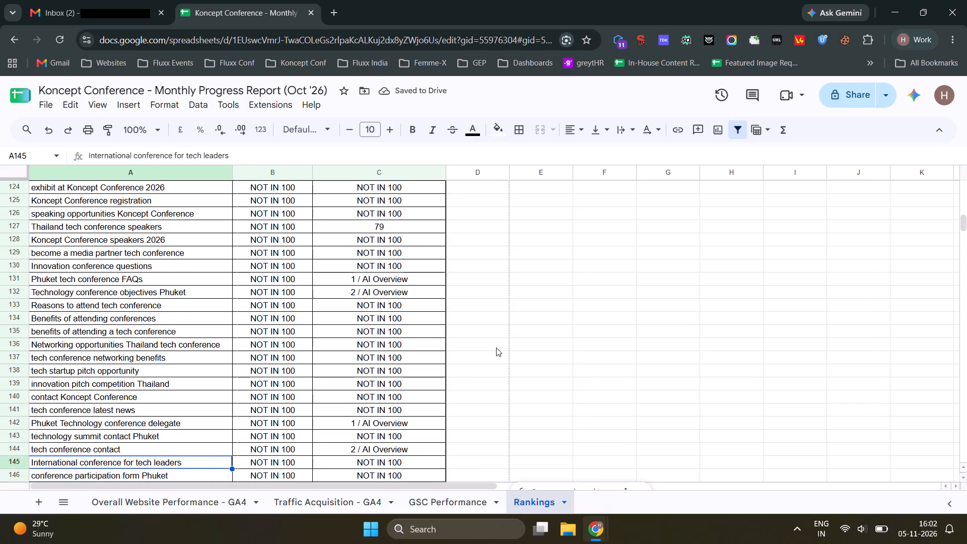
key(ctrl+c)
key(alt+Tab)
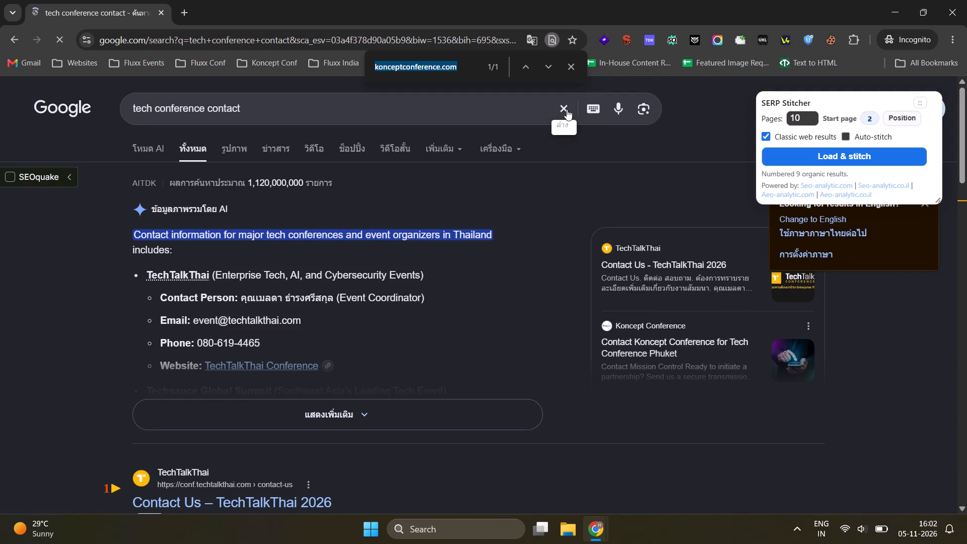
click(567, 109)
key(ctrl+v)
key(Return)
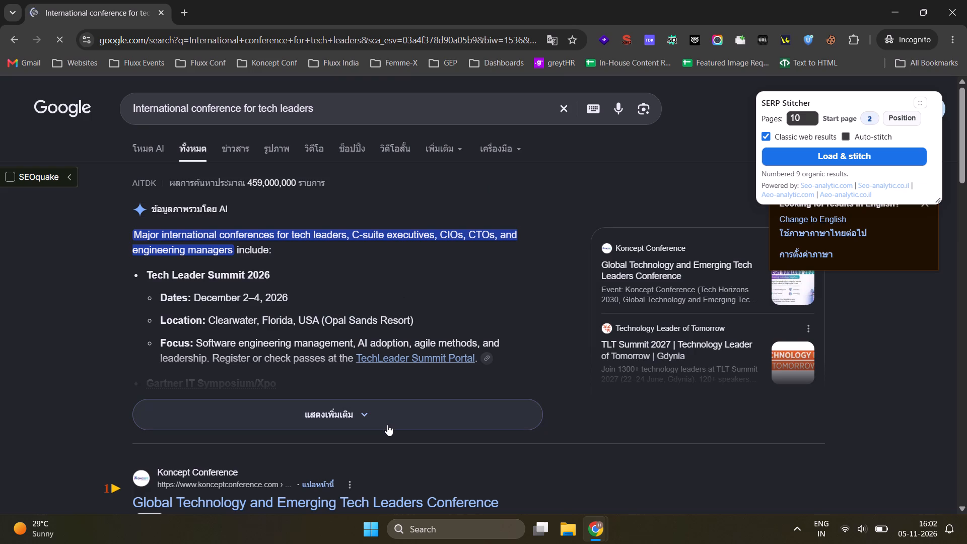
Record "1 / AI Overview" for "International conference for tech leaders" in column C of the Rankings sheet, reusing the "Phuket Technology conference delegate" entry.
key(alt+Tab)
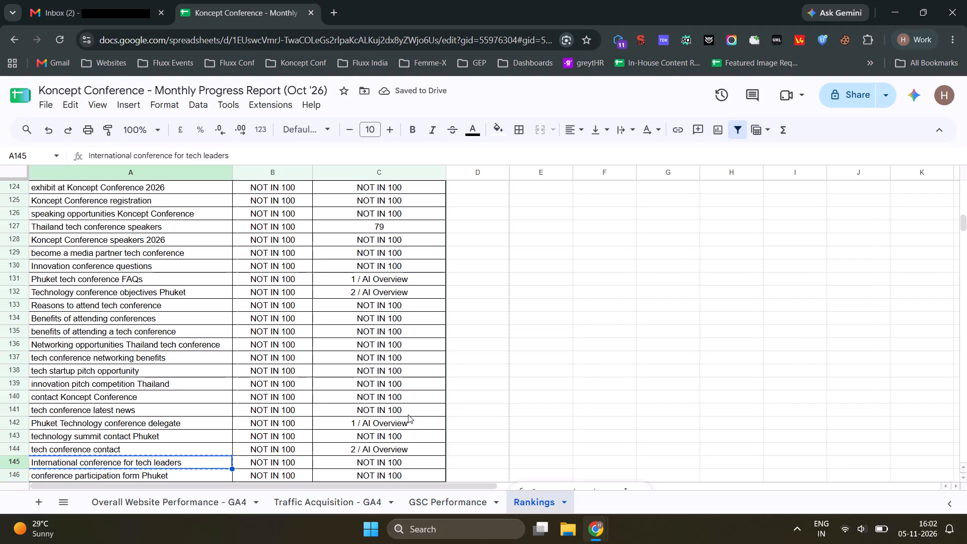
key(Right)
key(Right)
key(Up)
key(Up)
key(Up)
key(ctrl+c)
key(Down)
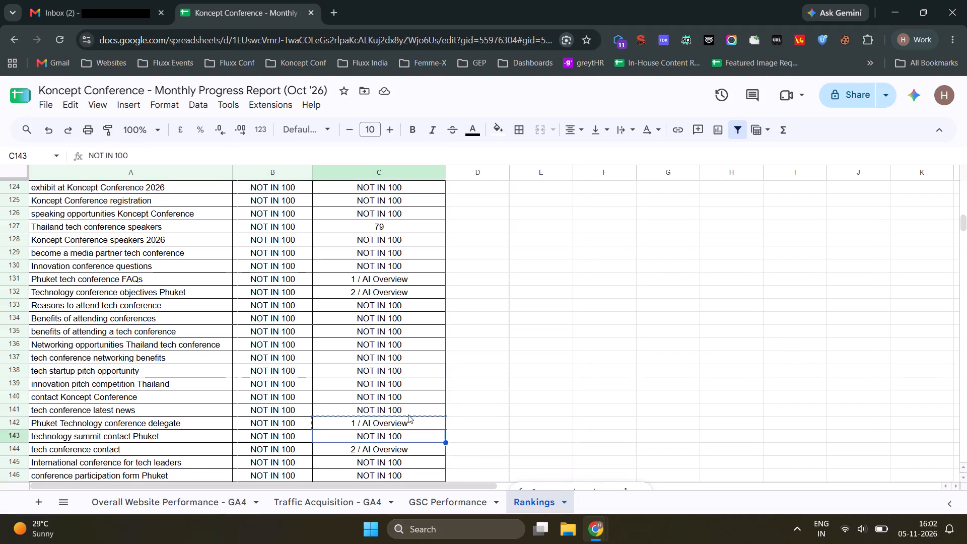
key(Down)
key(Down)
key(ctrl+v)
Search Google for the next keyword, "conference participation form Phuket", and check konceptconference.com's position in the organic results.
key(Down)
key(Left)
key(Left)
key(Left)
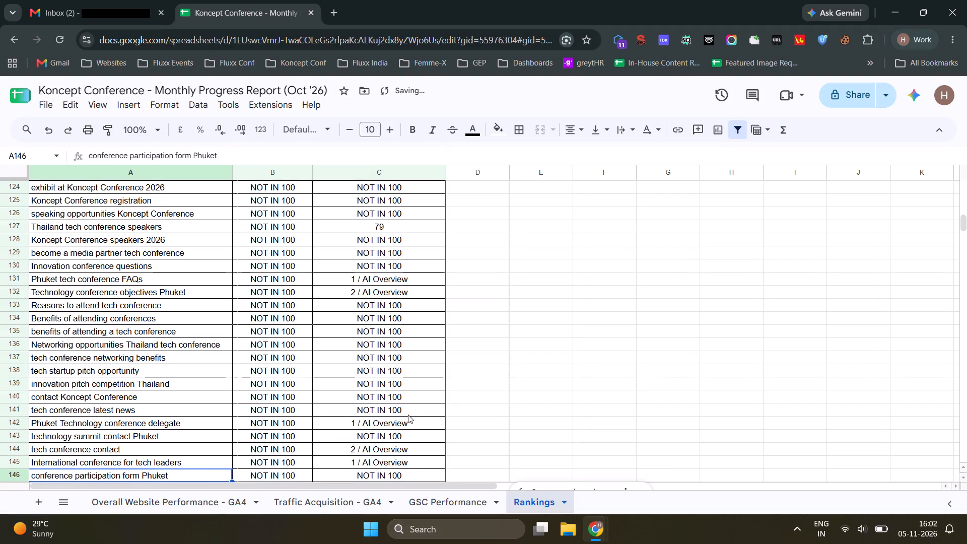
key(ctrl+c)
key(alt+Tab)
click(567, 112)
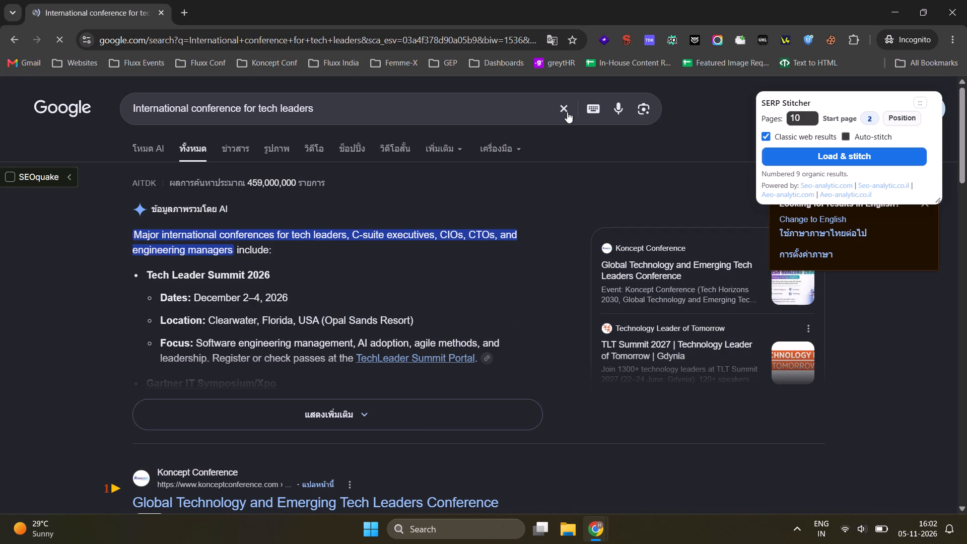
key(ctrl+v)
key(Return)
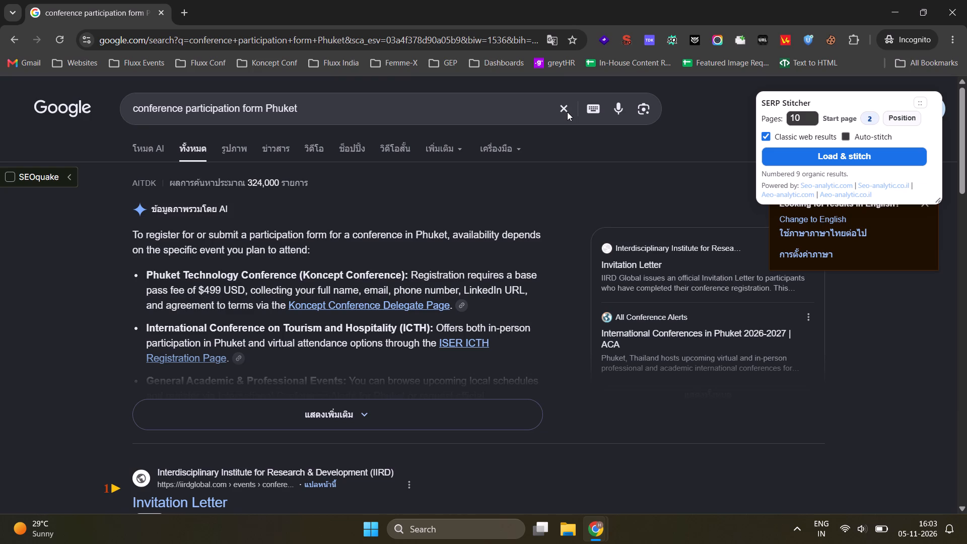
scroll(469, 291, down, 2)
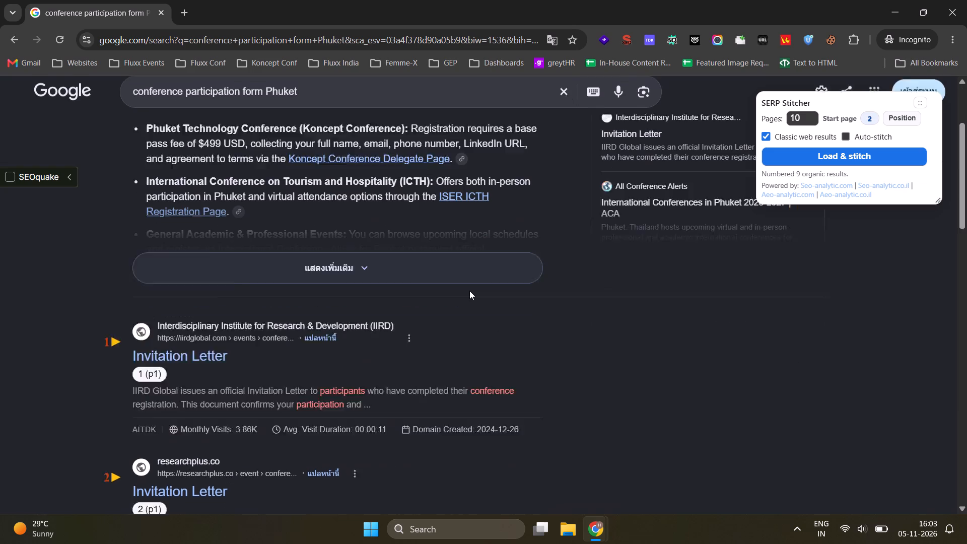
scroll(469, 291, down, 6)
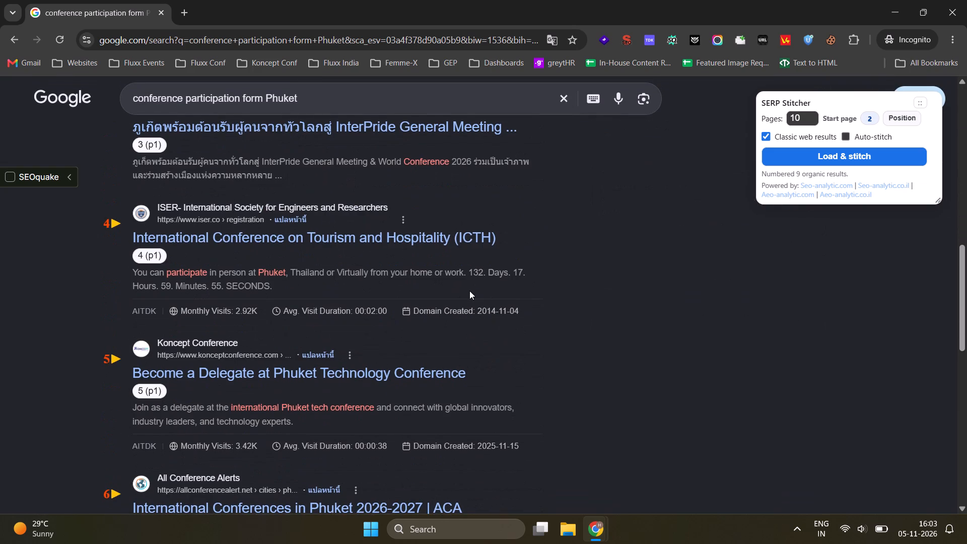
scroll(469, 291, down, 1)
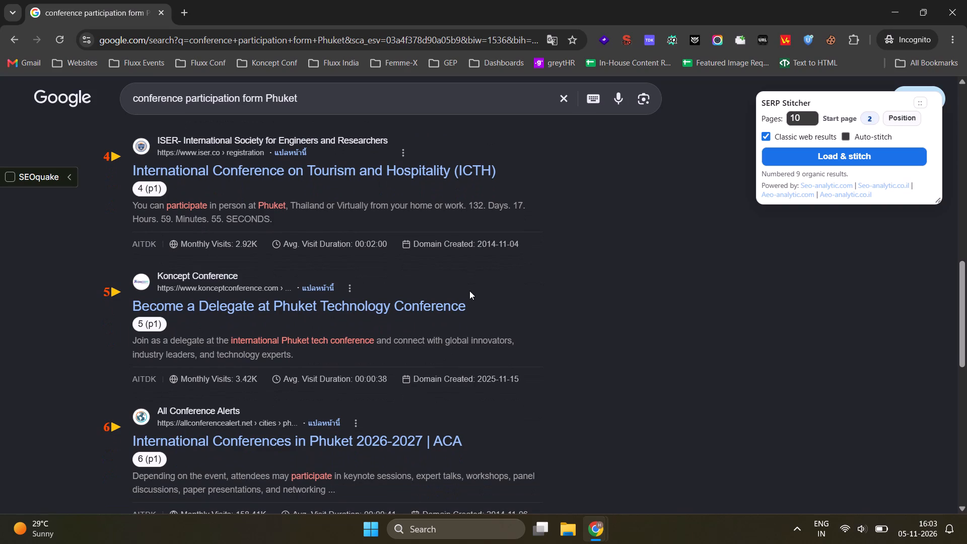
scroll(469, 291, down, 1)
scroll(469, 291, up, 9)
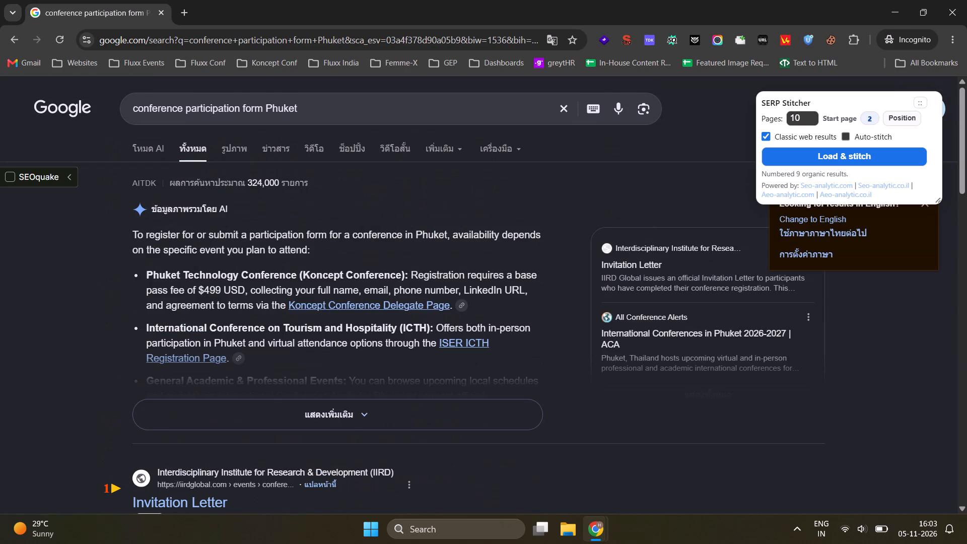
Expand the AI Overview for "conference participation form Phuket" and check its text and sources for Koncept Conference.
click(419, 419)
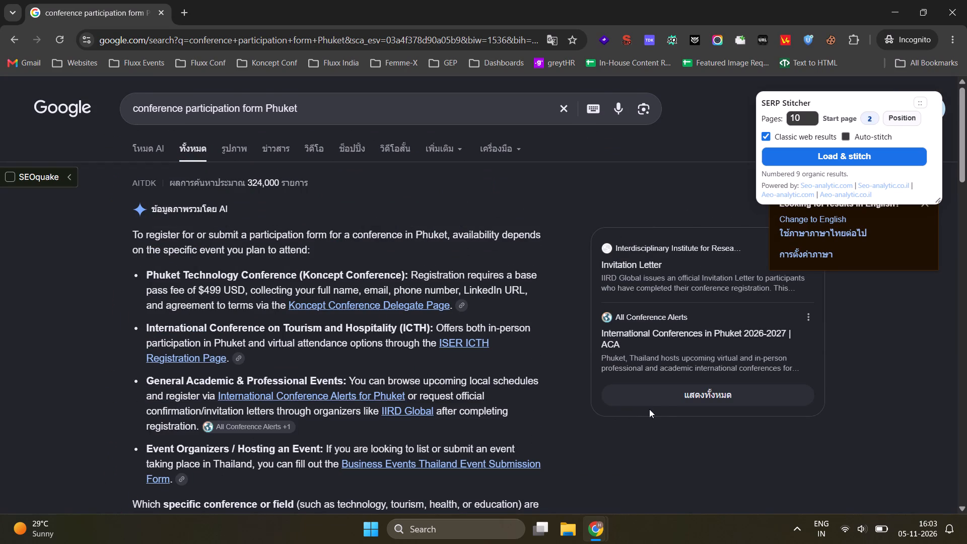
click(664, 404)
scroll(607, 333, down, 1)
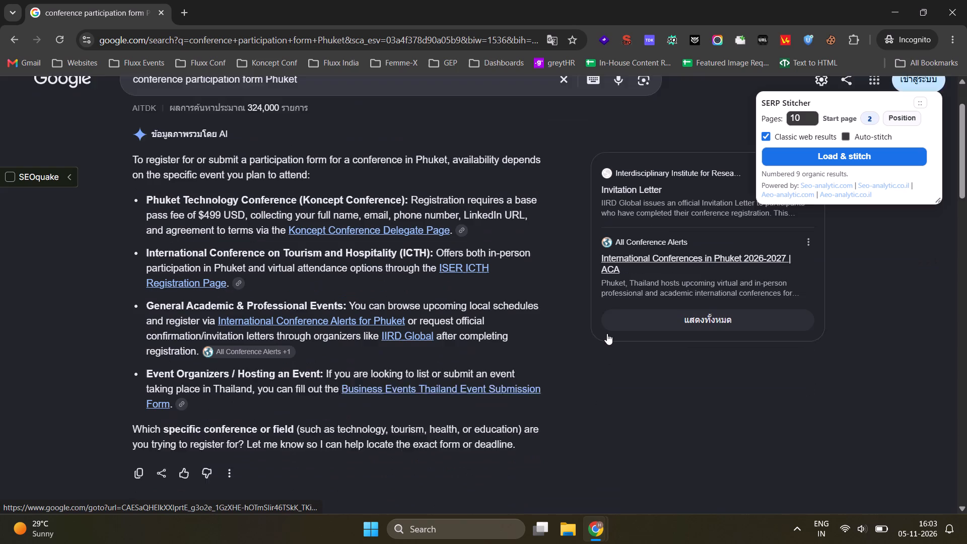
scroll(607, 333, down, 1)
scroll(592, 423, up, 1)
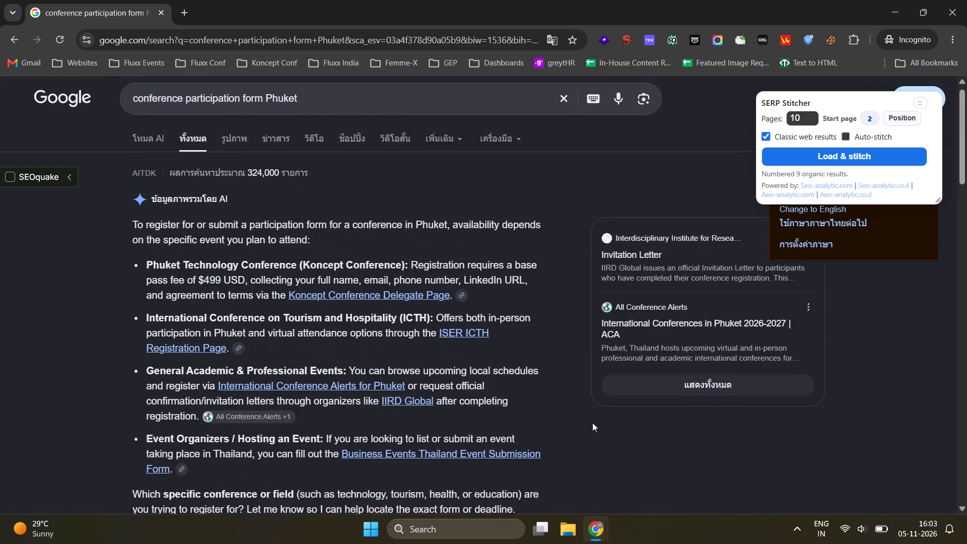
scroll(592, 423, up, 1)
scroll(687, 311, down, 1)
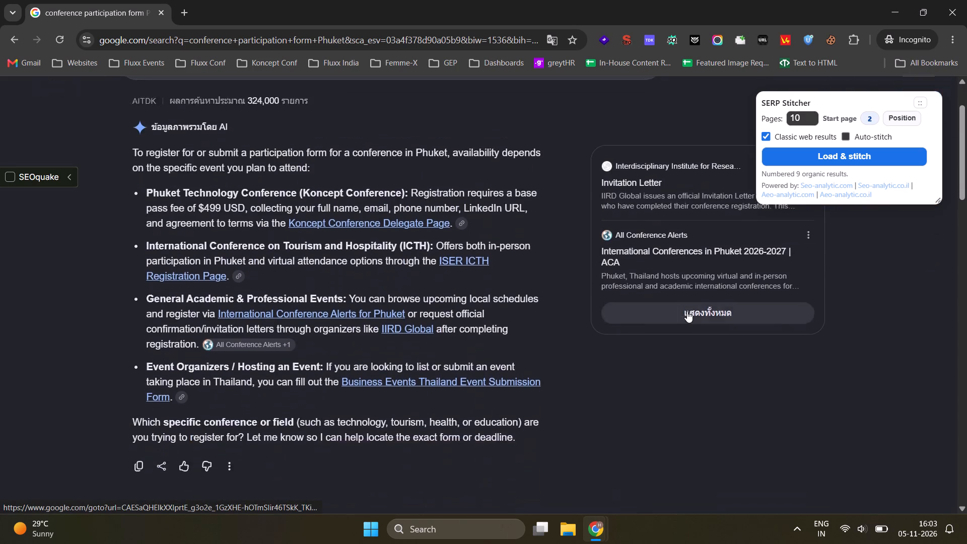
scroll(687, 311, down, 1)
click(683, 371)
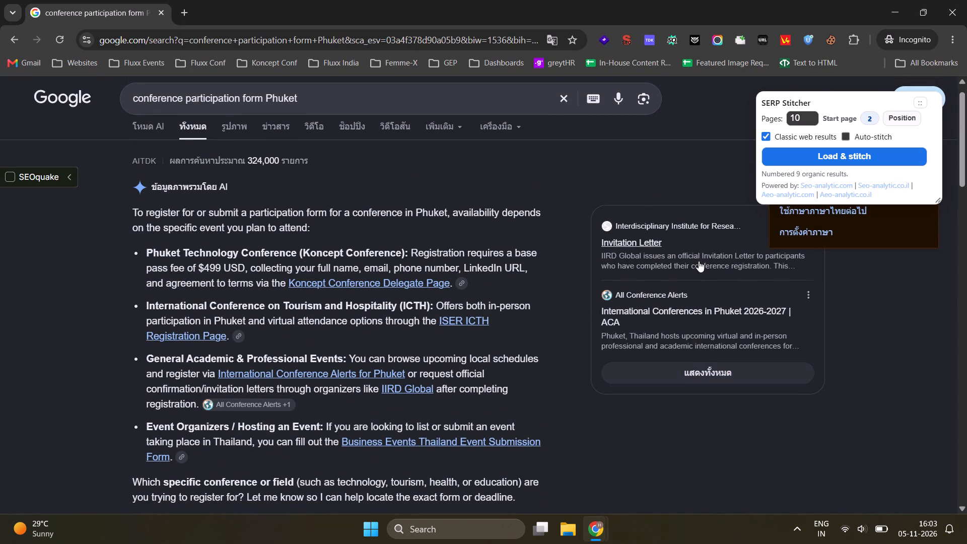
scroll(693, 260, up, 3)
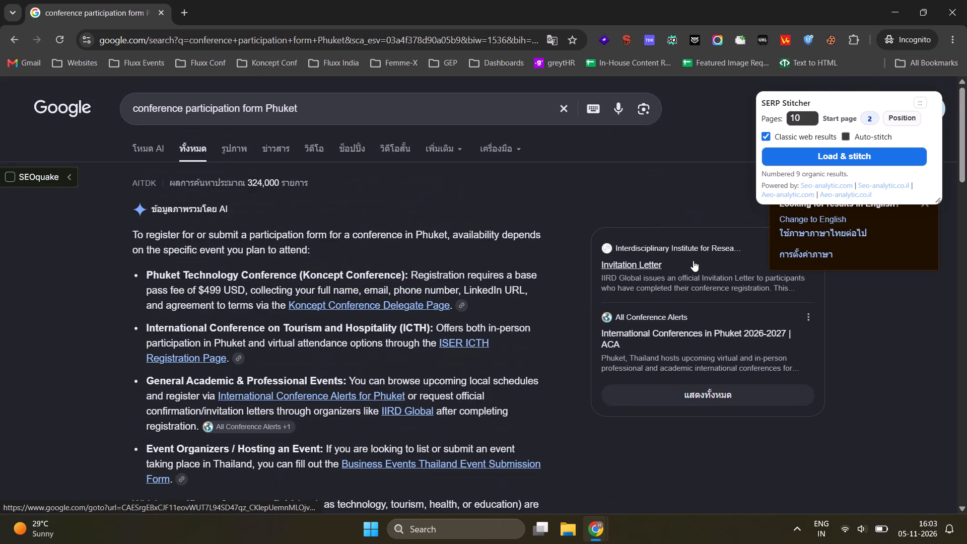
Record "5 / AI Overview" for "conference participation form Phuket" in column C of the Rankings sheet, adapting the entry in the row above.
key(alt+Tab)
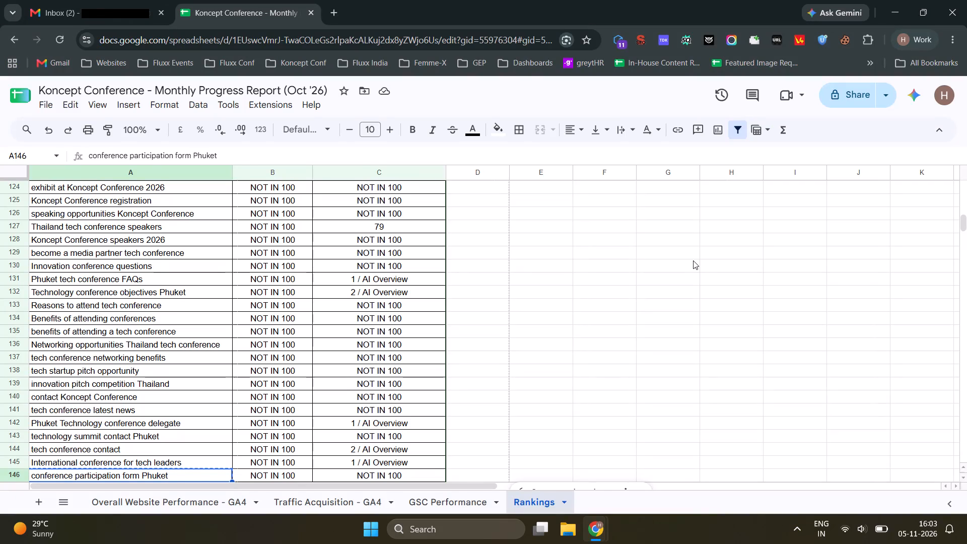
key(Right)
key(Right)
key(Up)
key(ctrl+c)
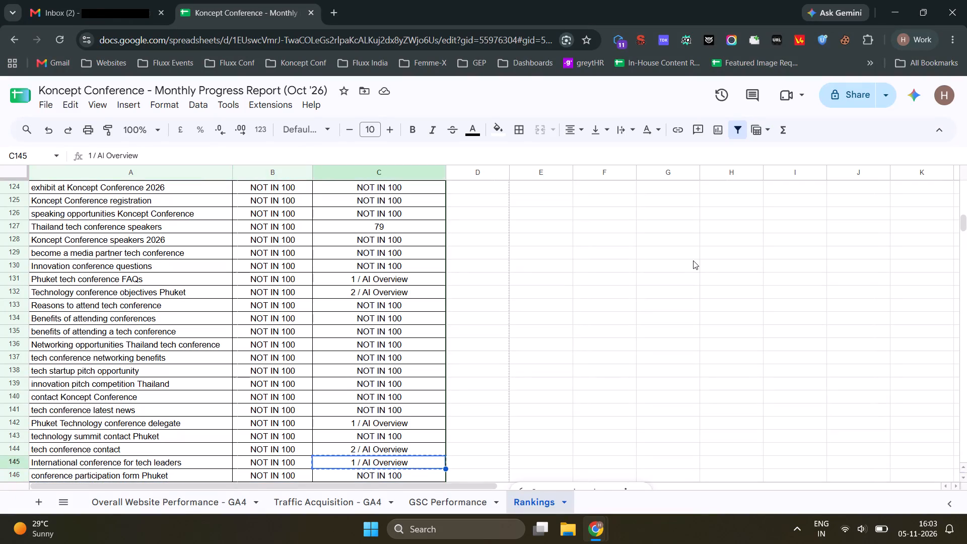
key(Down)
key(ctrl+v)
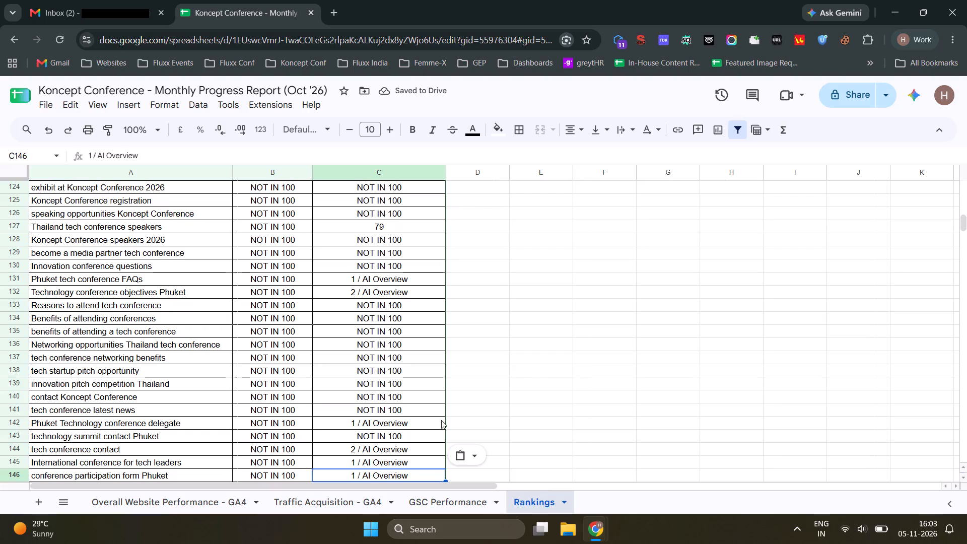
triple_click(357, 475)
key(ctrl+Left)
key(ctrl+Left)
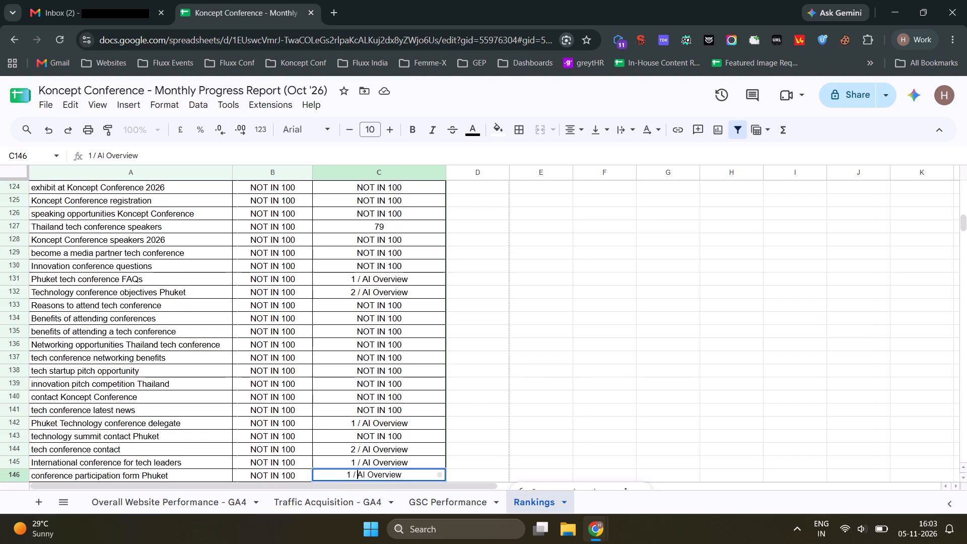
key(ctrl+Left)
key(Left)
key(BackSpace)
key(5)
key(Return)
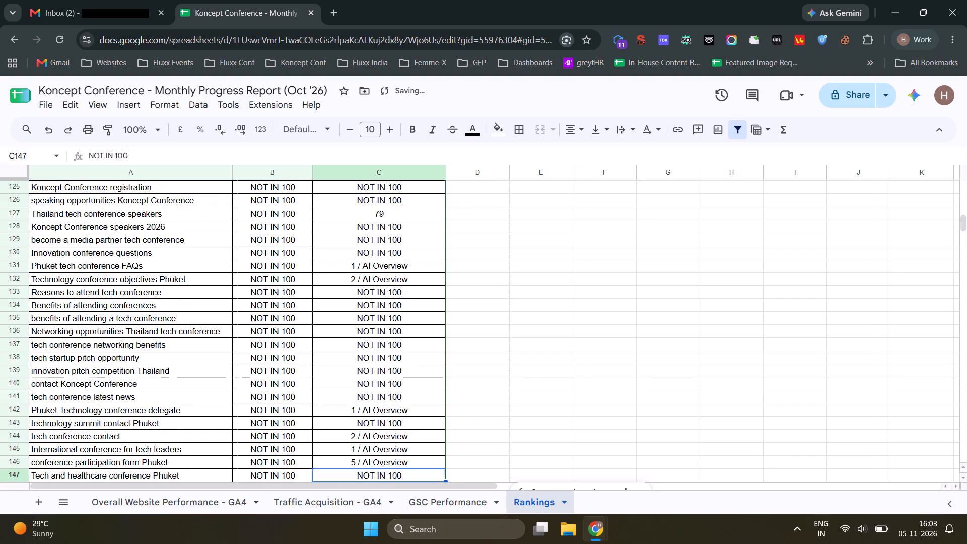
Search Google for the next keyword, "Tech and healthcare conference Phuket", and check Koncept Conference's position and AI Overview presence.
key(Left)
key(Left)
key(Left)
key(Left)
key(ctrl+c)
key(alt+Tab)
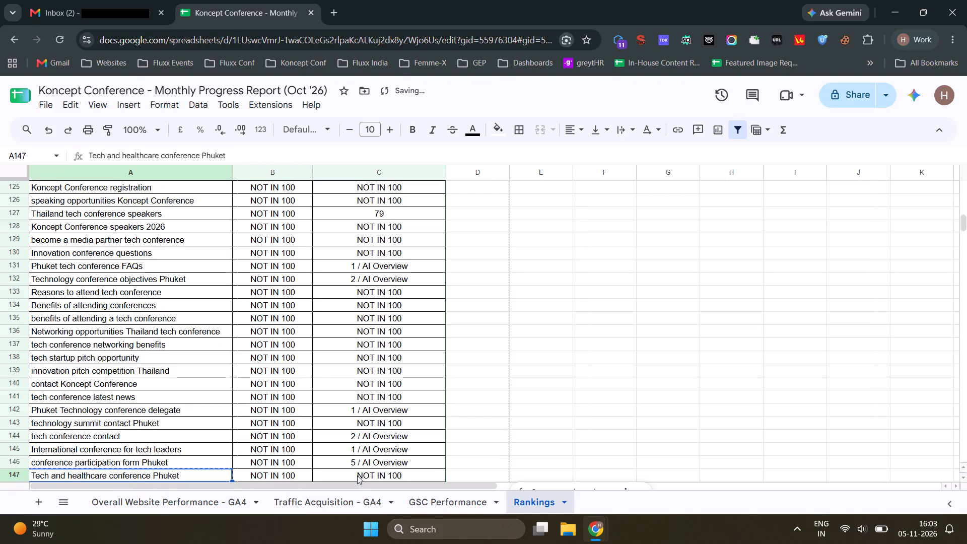
click(563, 109)
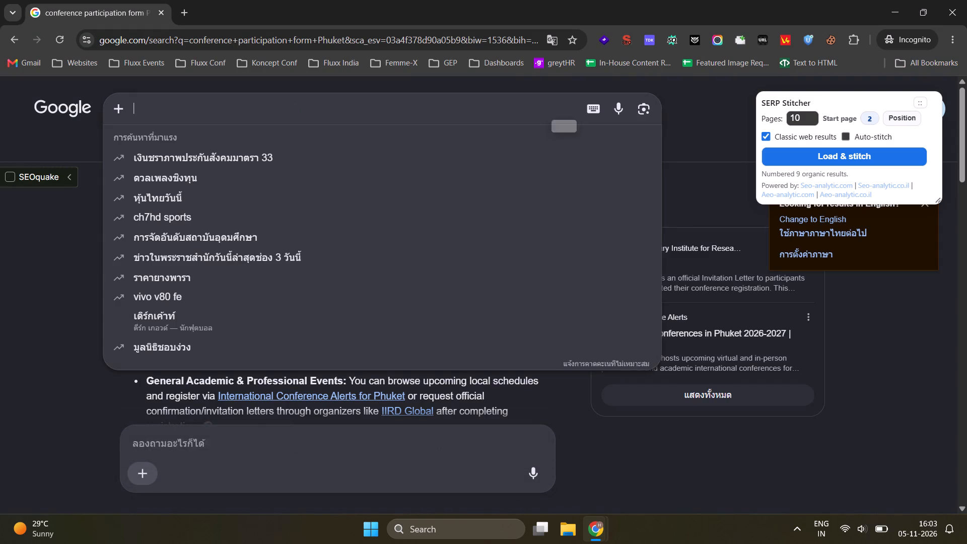
key(ctrl+v)
key(ctrl+Return)
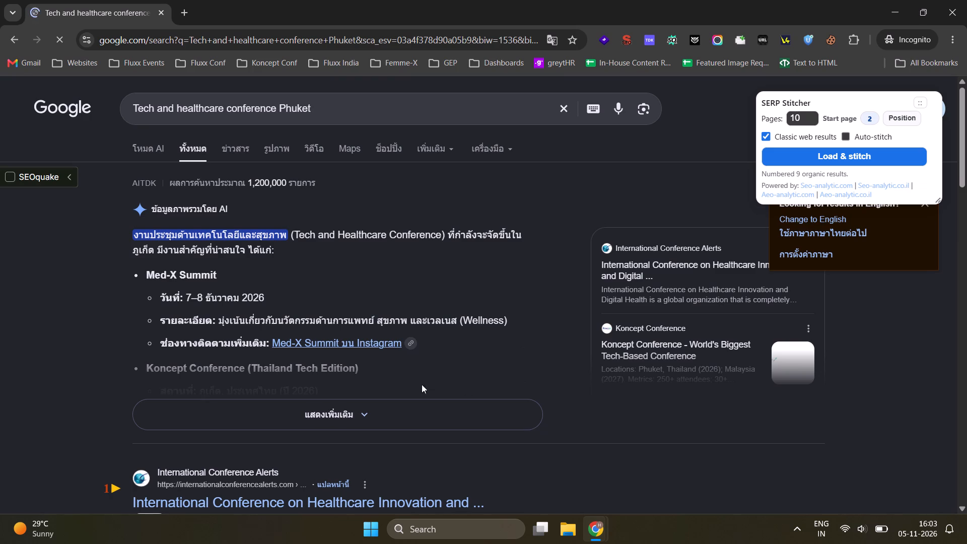
click(431, 422)
scroll(431, 422, down, 5)
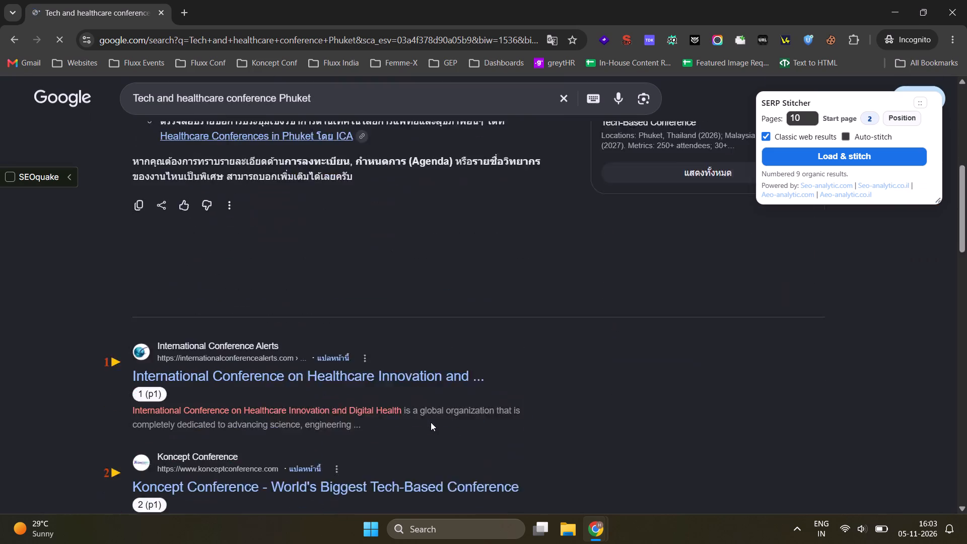
scroll(431, 422, down, 2)
Record "2 / AI Overview" for "Tech and healthcare conference Phuket" in column C of the Rankings sheet, reusing the "tech conference contact" entry.
key(alt+Tab)
key(Right)
key(Right)
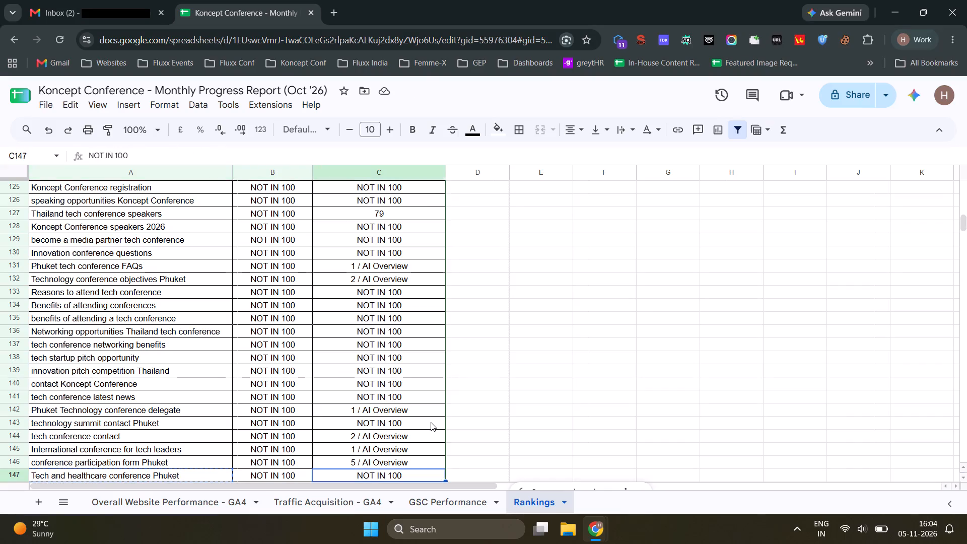
key(Up)
key(Up)
key(Up)
key(ctrl+c)
key(Down)
key(Down)
key(Down)
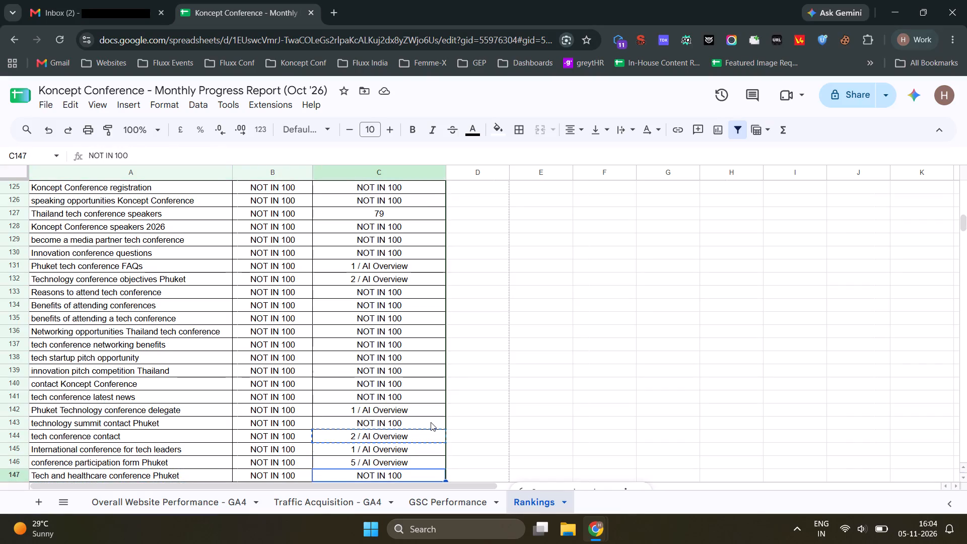
key(ctrl+v)
Search Google for the next keyword, "become an exhibitor tech conference", and check Koncept Conference's position and AI Overview presence.
key(Down)
key(Left)
key(Left)
key(Left)
key(ctrl+c)
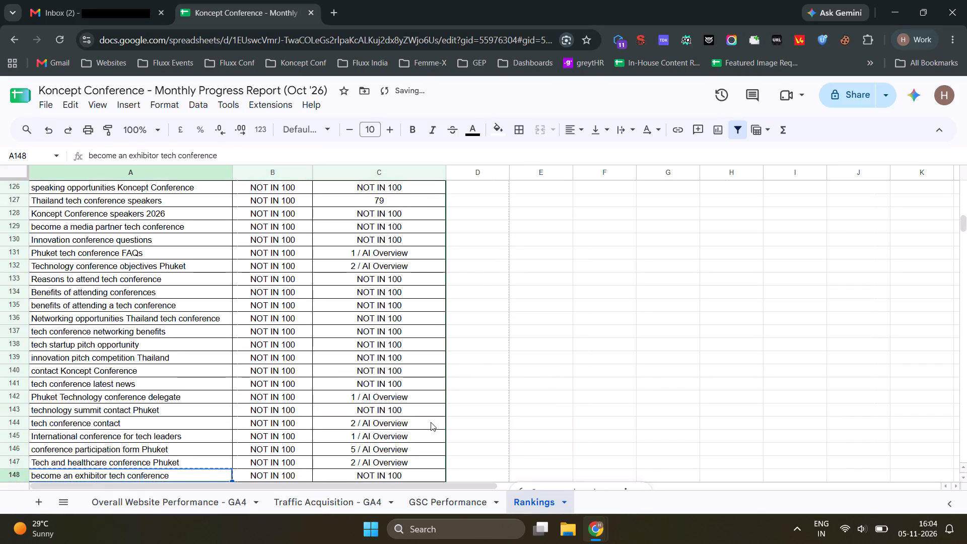
key(alt+Tab)
click(561, 104)
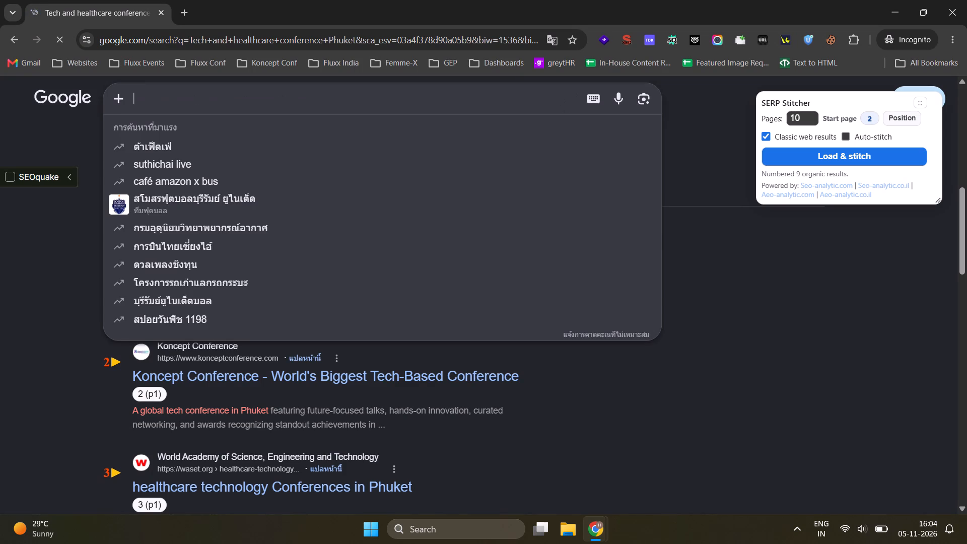
key(ctrl+v)
key(Return)
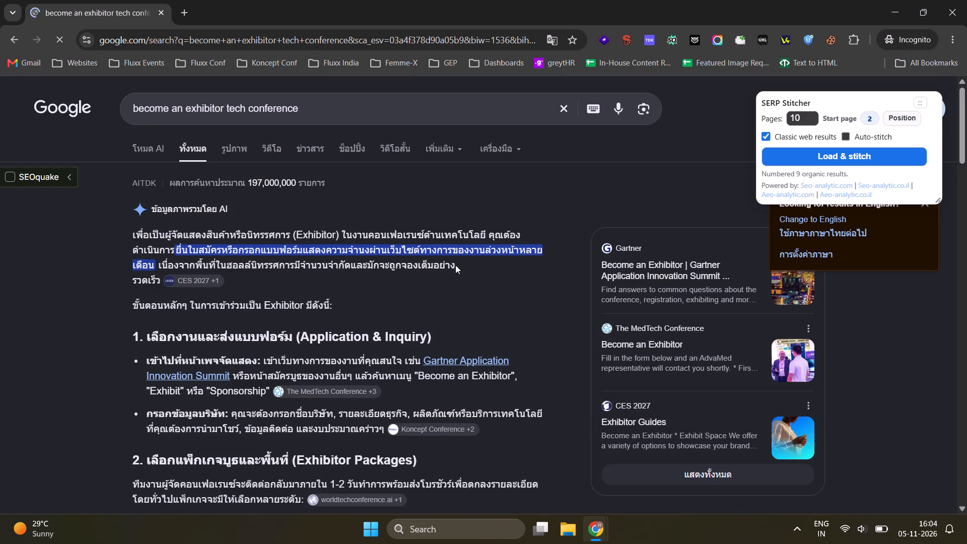
scroll(474, 415, down, 5)
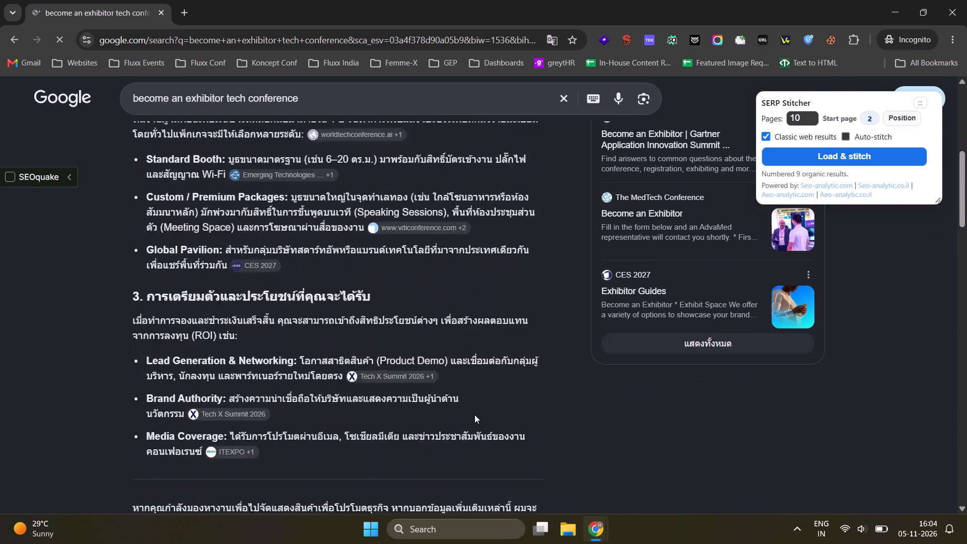
scroll(474, 415, down, 8)
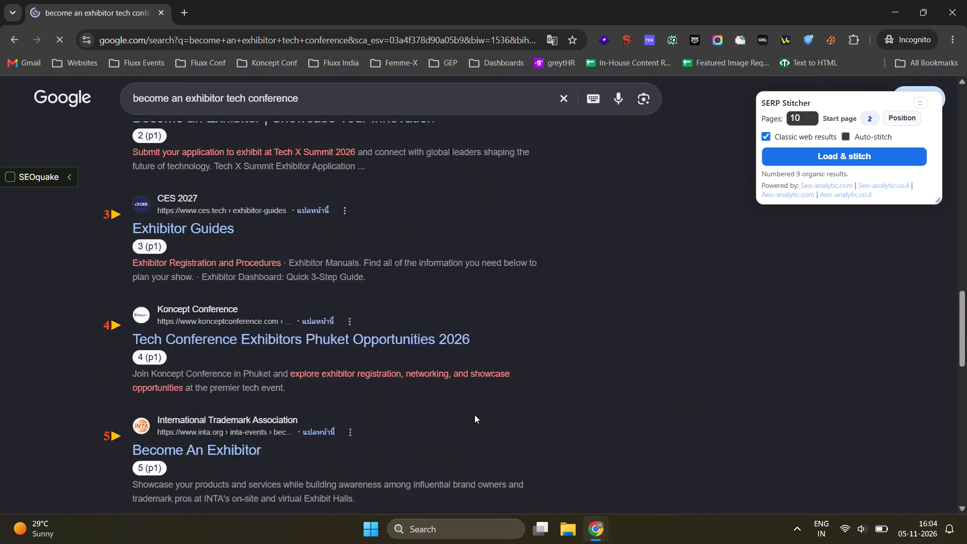
scroll(474, 415, down, 1)
Record "4 / AI Overview" for "become an exhibitor tech conference" in column C of the Rankings sheet, adapting the entry in the row above.
key(alt+Tab)
key(Right)
key(Right)
key(Up)
key(Up)
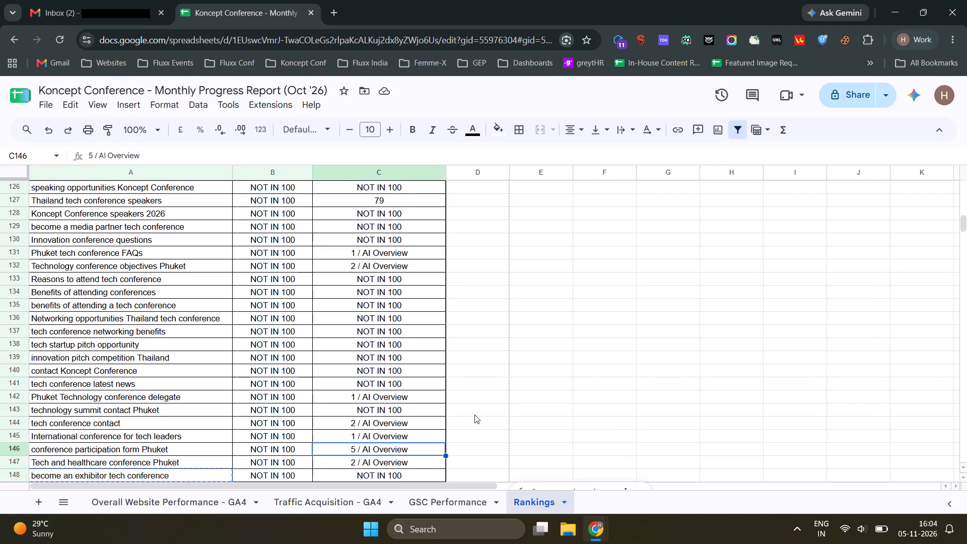
key(Down)
key(ctrl+c)
key(Down)
key(ctrl+v)
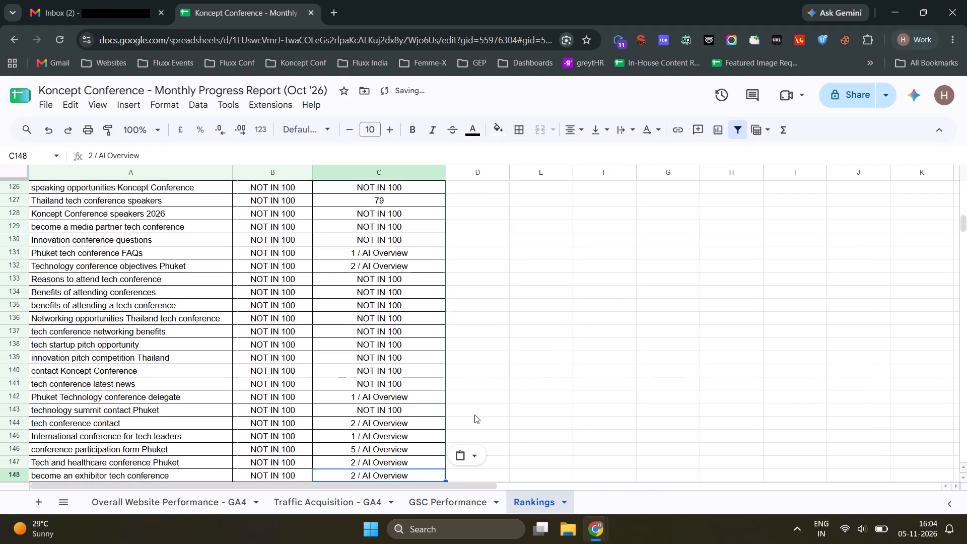
triple_click(351, 474)
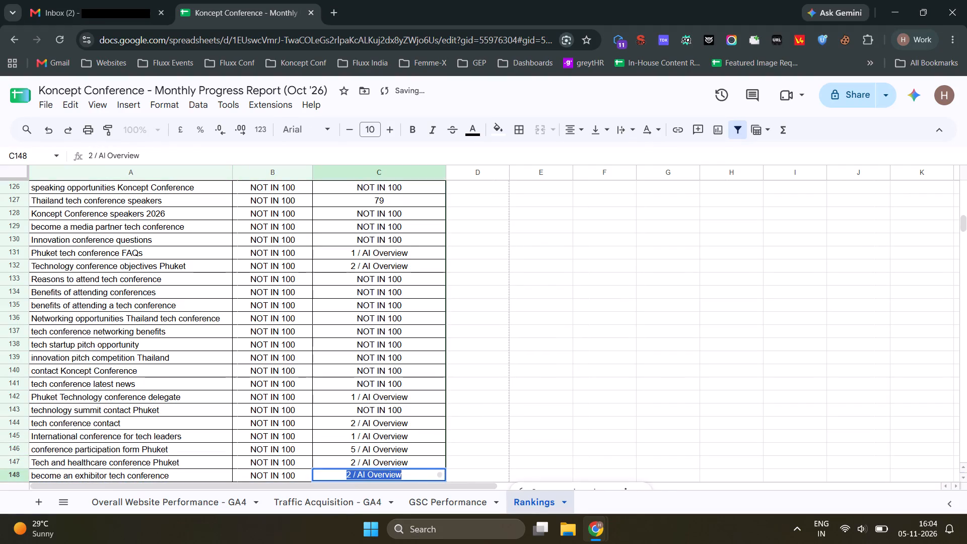
key(Left)
key(Right)
key(BackSpace)
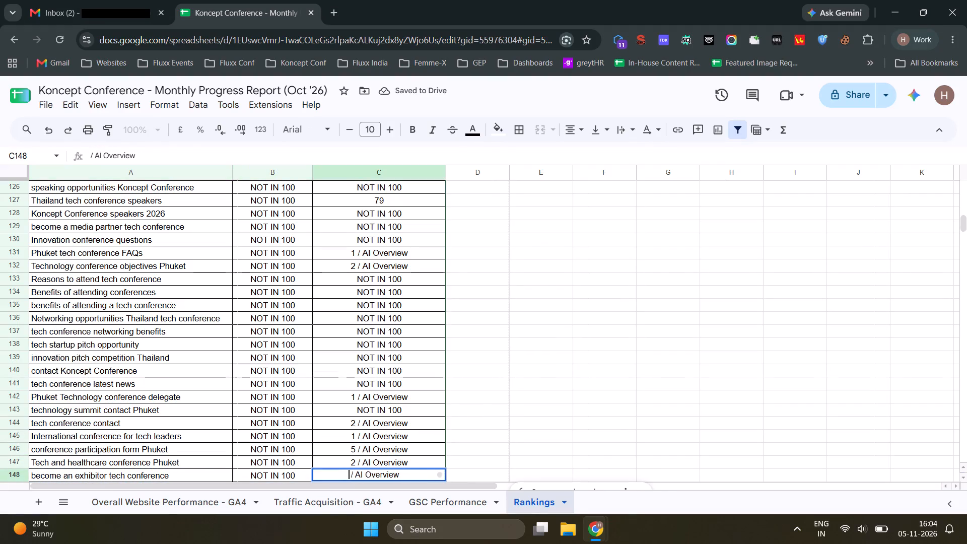
key(4)
key(Return)
Search Google for the next keyword in the Rankings sheet, "global tech summit press releases".
key(Left)
key(Left)
key(Left)
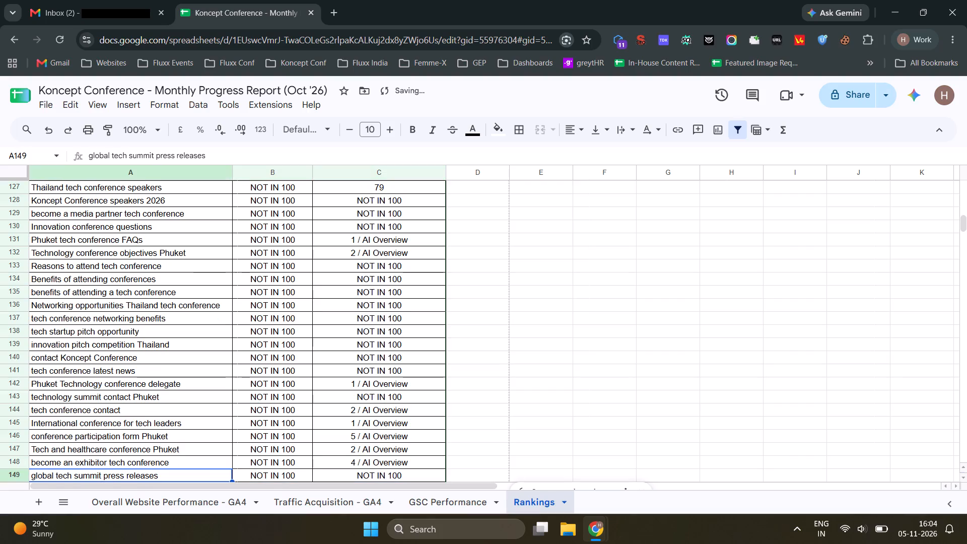
key(ctrl+c)
key(alt+Tab)
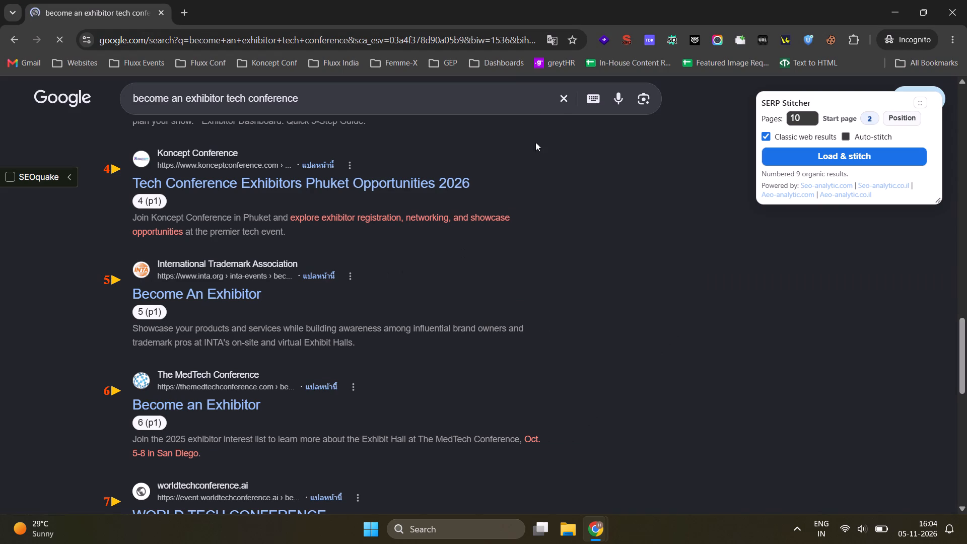
click(559, 104)
key(ctrl+v)
key(Return)
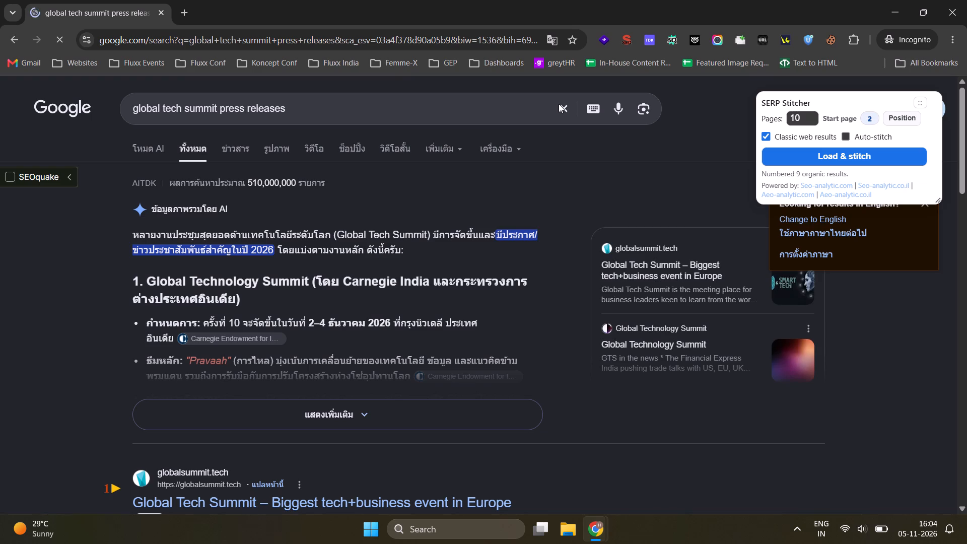
Check the expanded AI Overview and the first results page for konceptconference.com.
click(385, 401)
scroll(446, 437, down, 4)
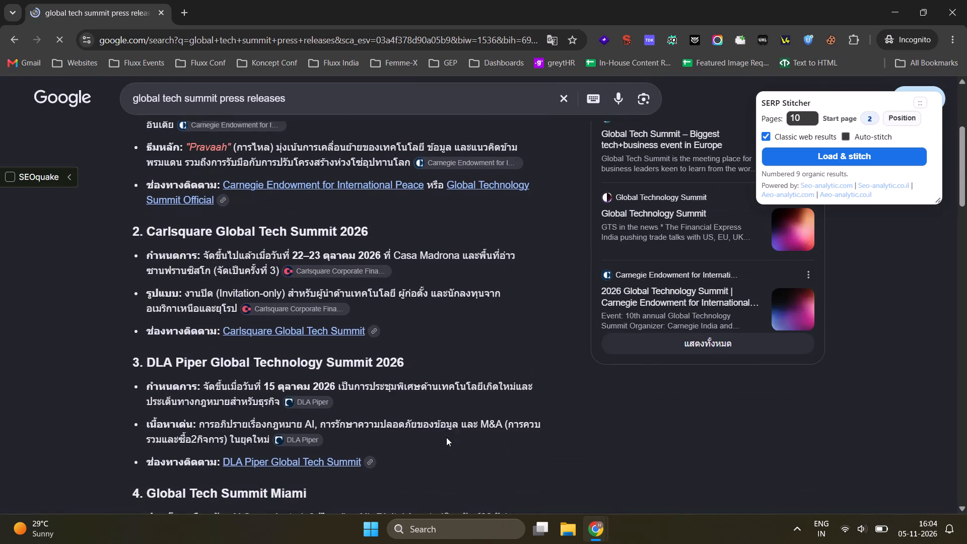
scroll(446, 437, down, 7)
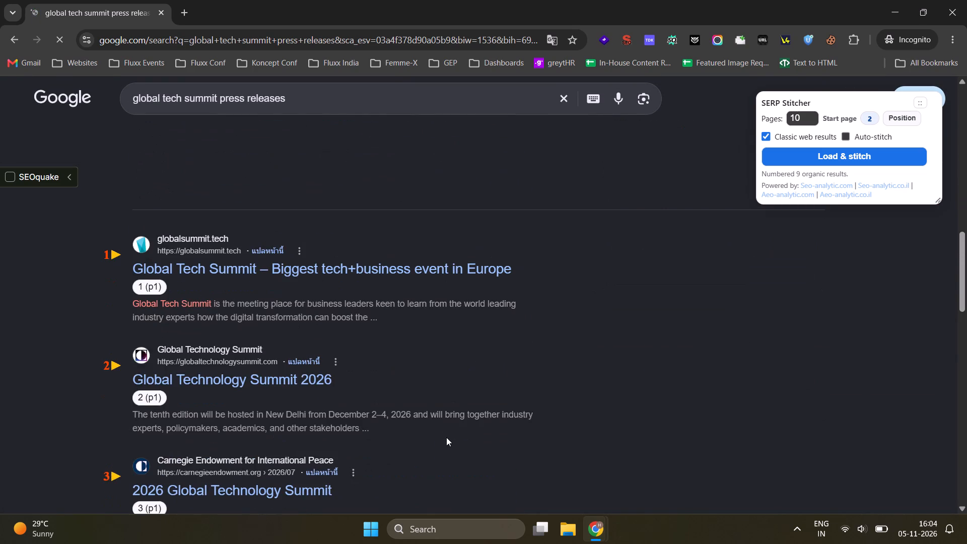
scroll(446, 437, down, 7)
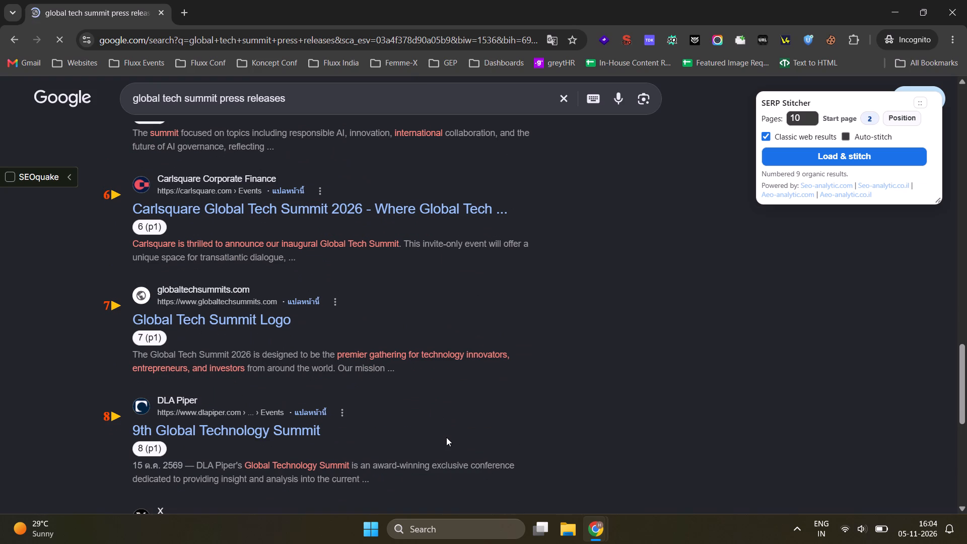
scroll(446, 437, down, 5)
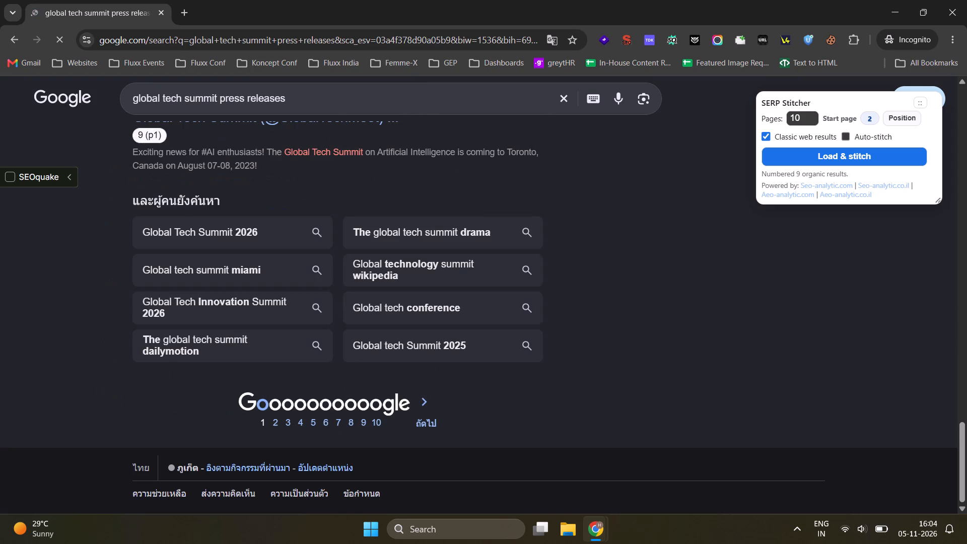
scroll(446, 437, down, 2)
key(ctrl+f)
key(Return)
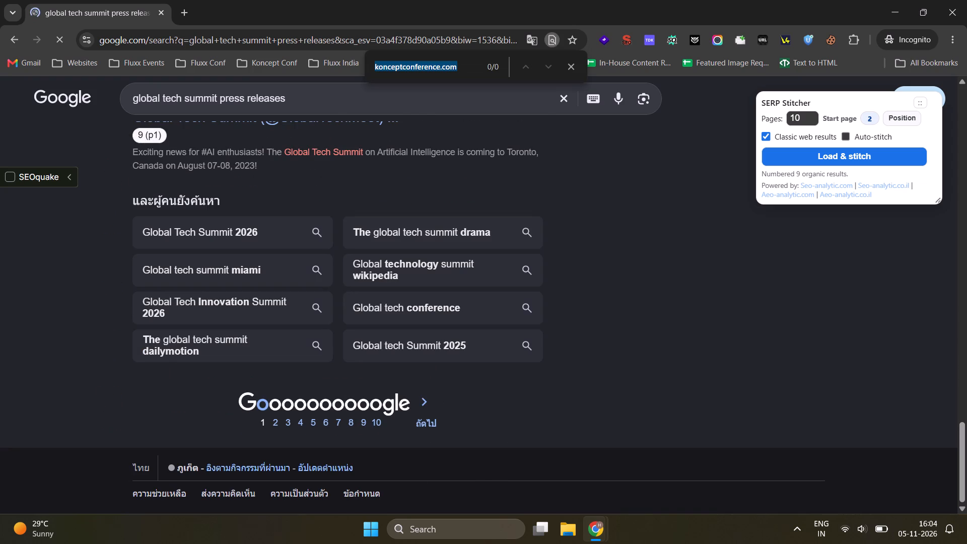
Look for konceptconference.com on the second and third results pages for "global tech summit press releases".
click(433, 422)
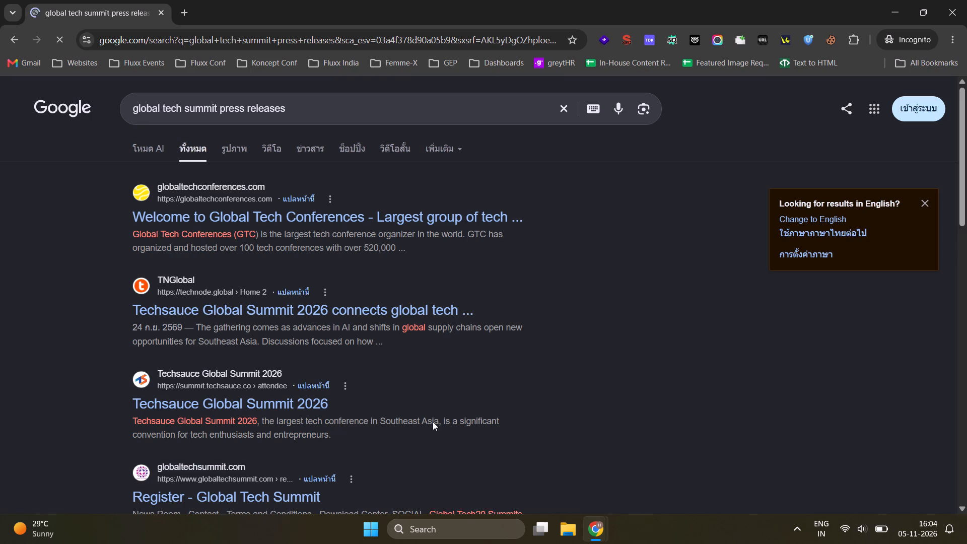
scroll(433, 422, down, 7)
key(ctrl+f)
key(Return)
scroll(433, 422, down, 12)
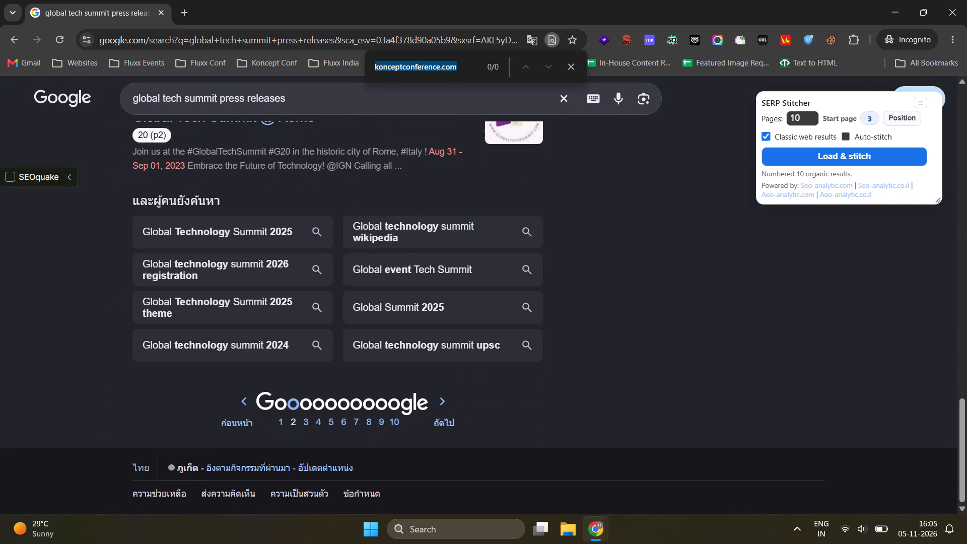
click(437, 423)
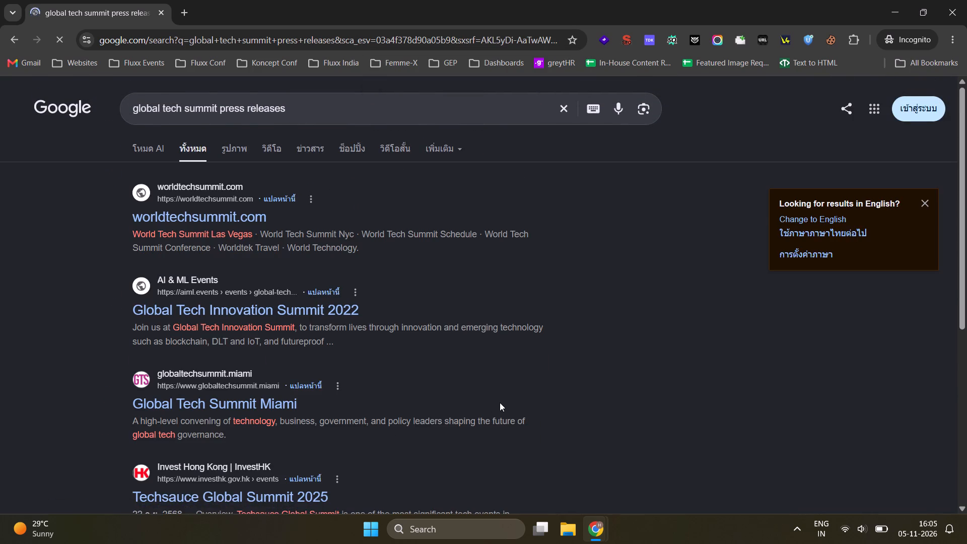
scroll(500, 402, down, 13)
key(ctrl+f)
key(Return)
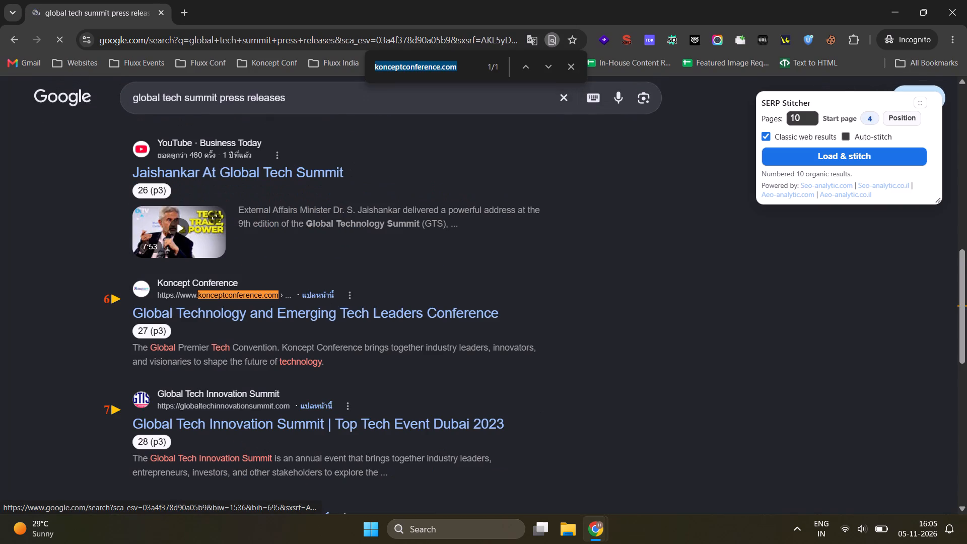
Record 27 for "global tech summit press releases" in column C of the Rankings sheet.
key(alt+Tab)
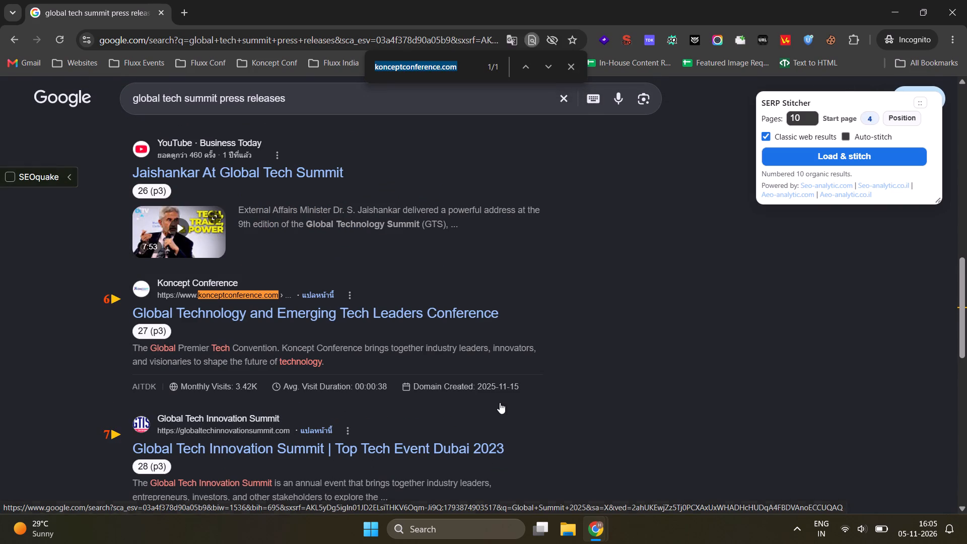
key(Right)
key(Right)
text(27)
key(Down)
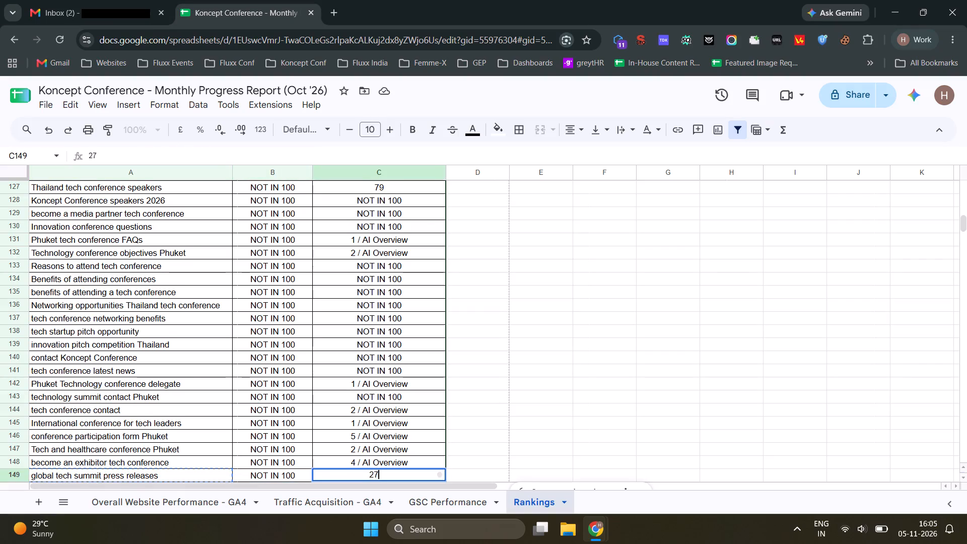
Search Google for the next keyword, "Emerging technology conference", and locate konceptconference.com in the results.
key(Left)
key(Left)
key(Left)
key(ctrl+c)
key(alt+Tab)
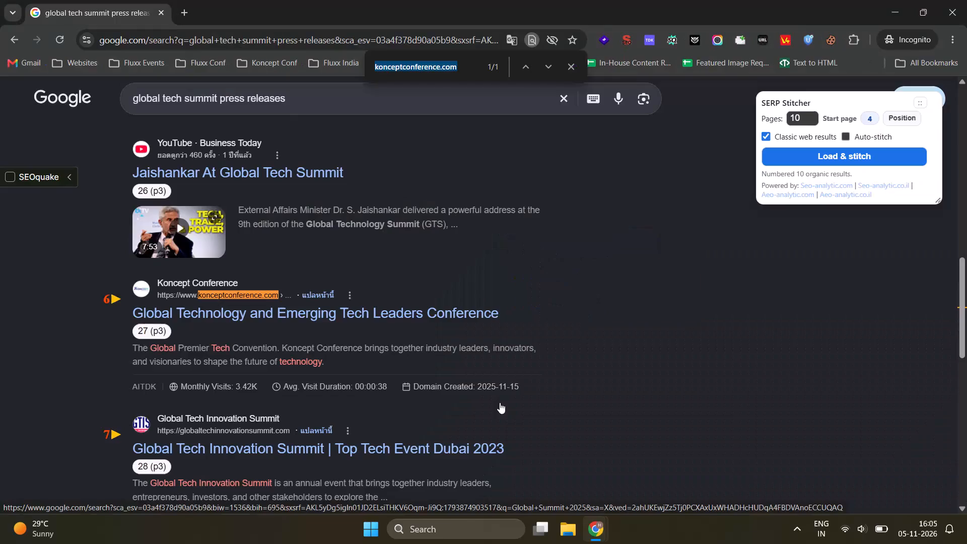
click(561, 98)
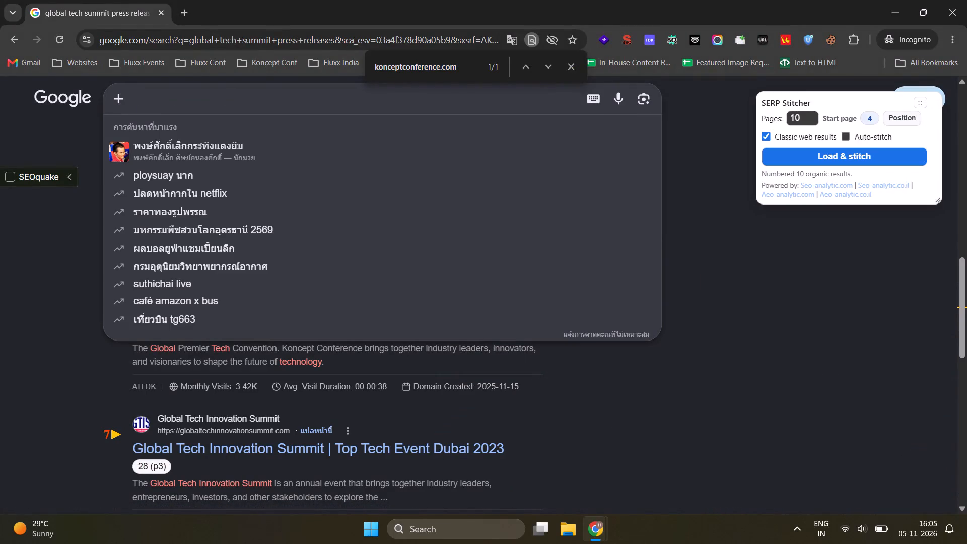
key(ctrl+v)
key(Return)
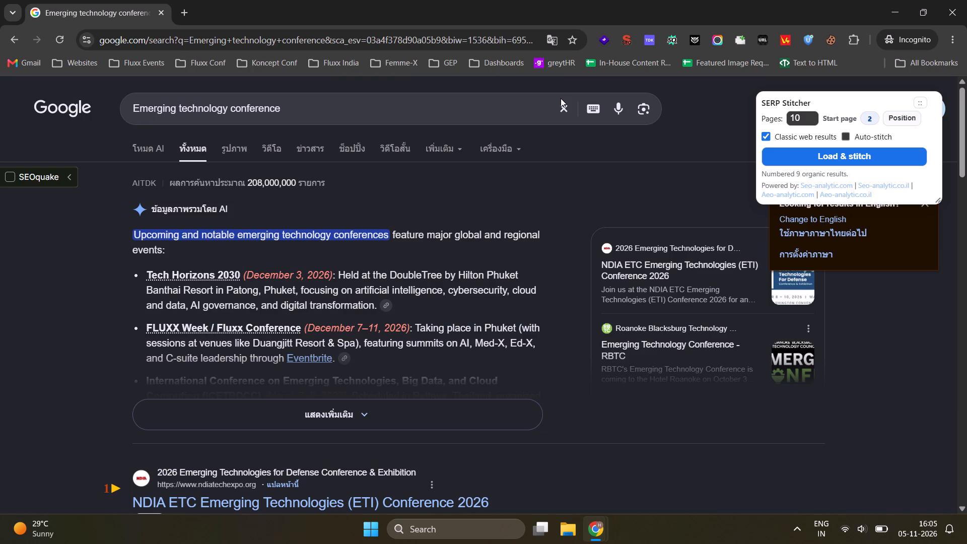
key(ctrl+f)
key(Return)
Expand the AI Overview for "Emerging technology conference" and check its text and sources for Koncept Conference.
scroll(449, 171, up, 5)
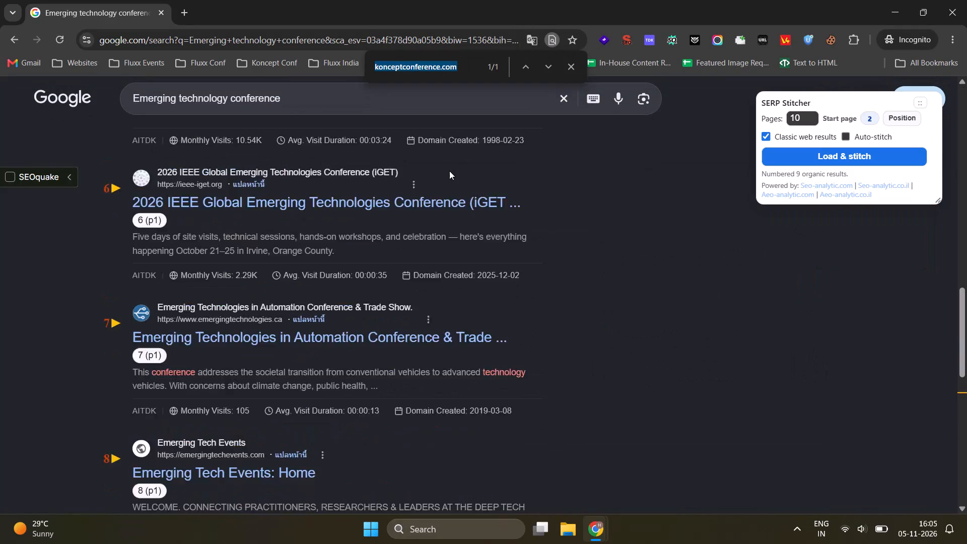
scroll(449, 171, up, 4)
scroll(427, 307, up, 10)
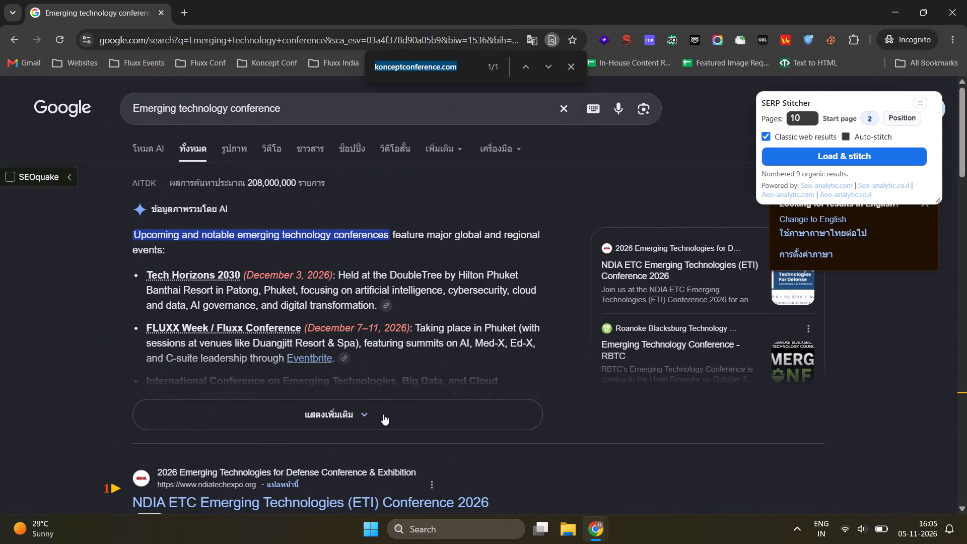
click(383, 414)
scroll(383, 414, down, 1)
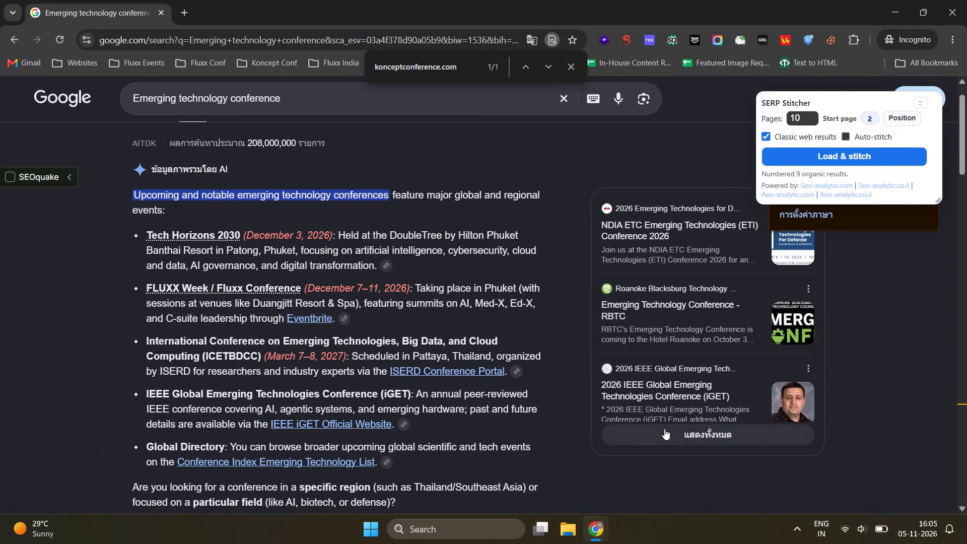
click(688, 432)
scroll(714, 365, down, 2)
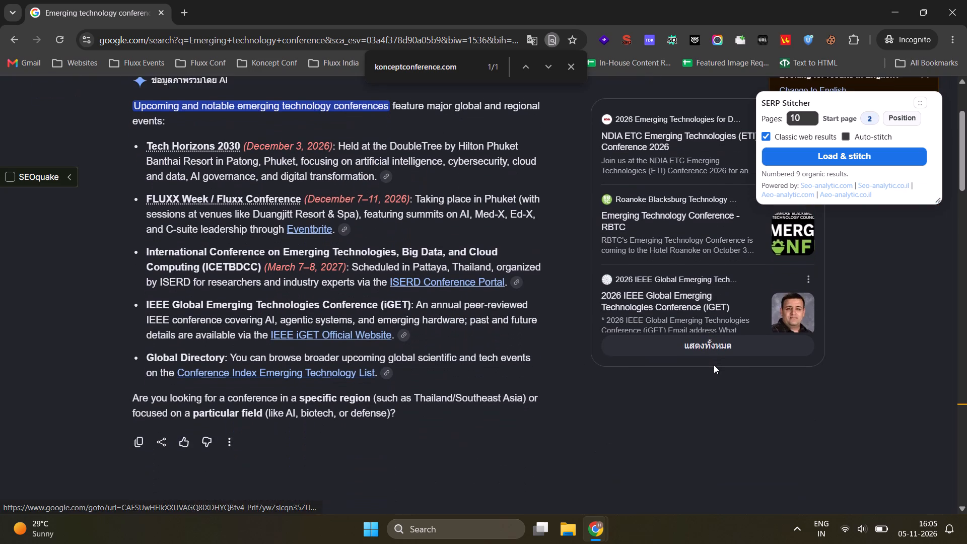
scroll(714, 365, up, 2)
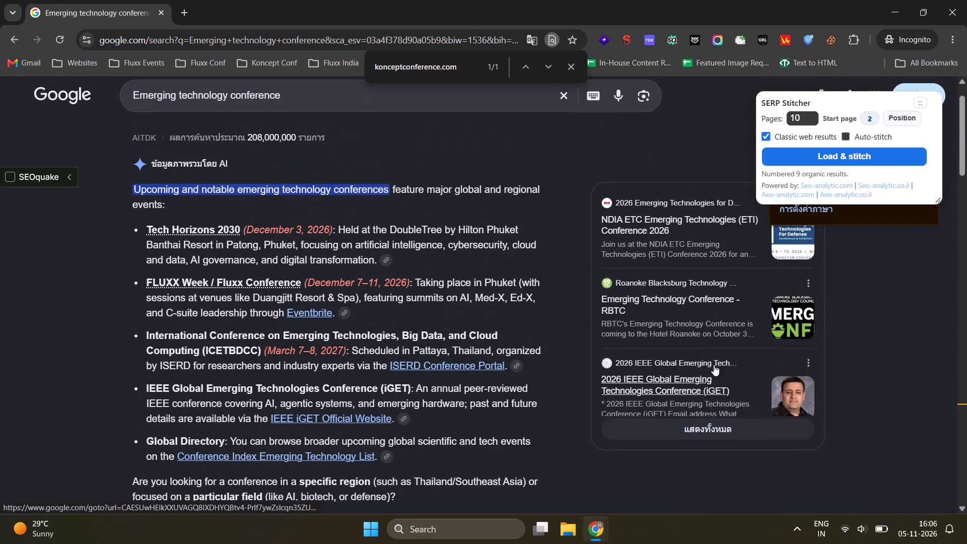
Record 9 for "Emerging technology conference" in column C of the Rankings sheet.
key(alt+Tab)
key(Right)
key(Right)
key(9)
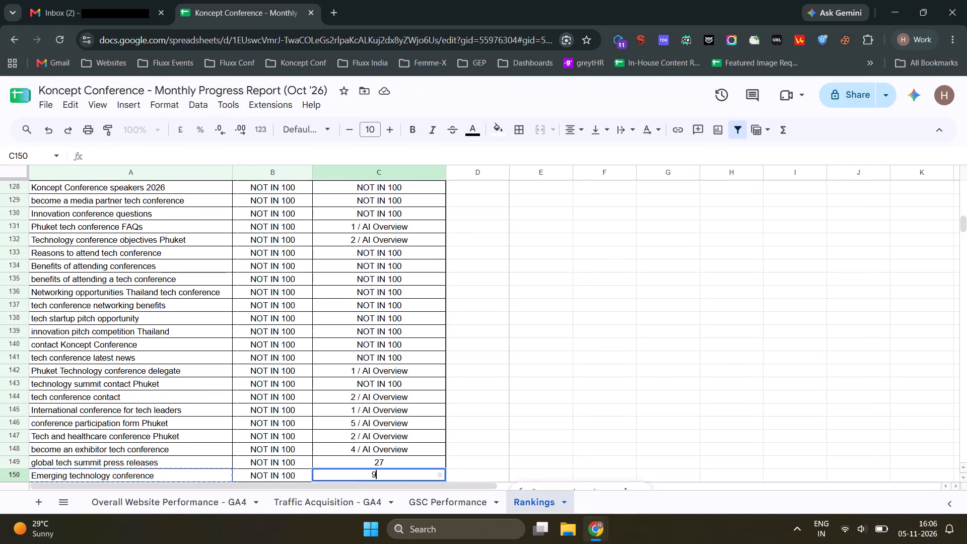
key(Down)
Search Google for the next keyword in the Rankings sheet, "leaders in tech conference".
key(Left)
key(Left)
key(Left)
key(ctrl+c)
key(alt+Tab)
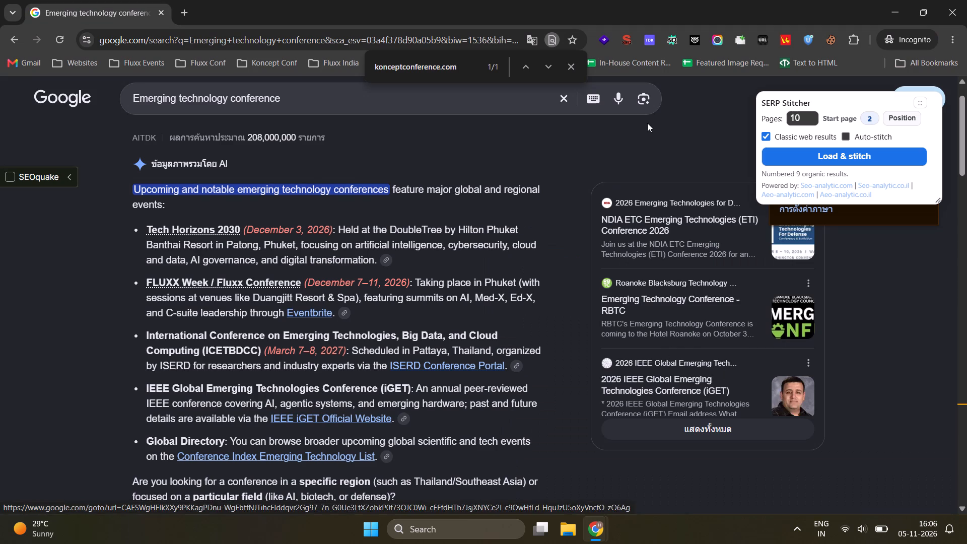
click(562, 99)
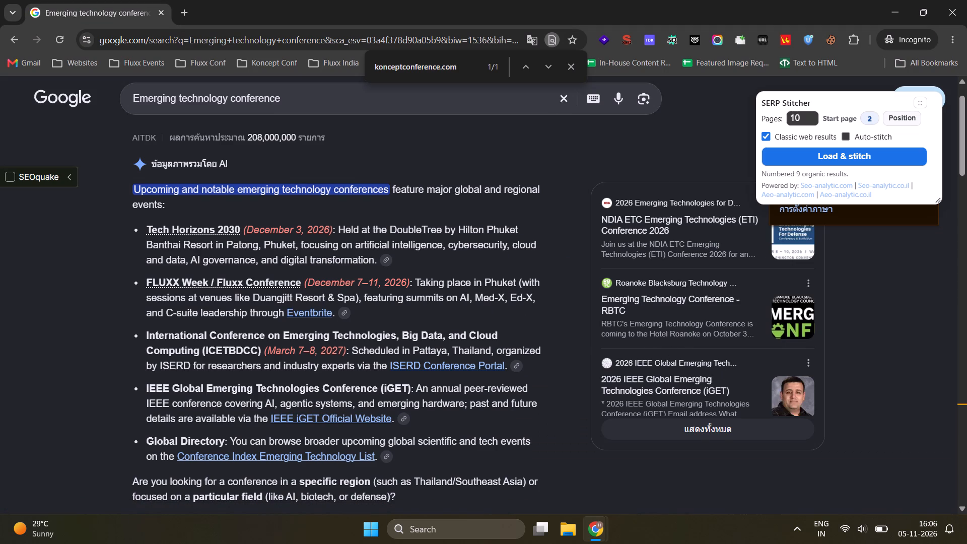
key(ctrl+v)
key(Return)
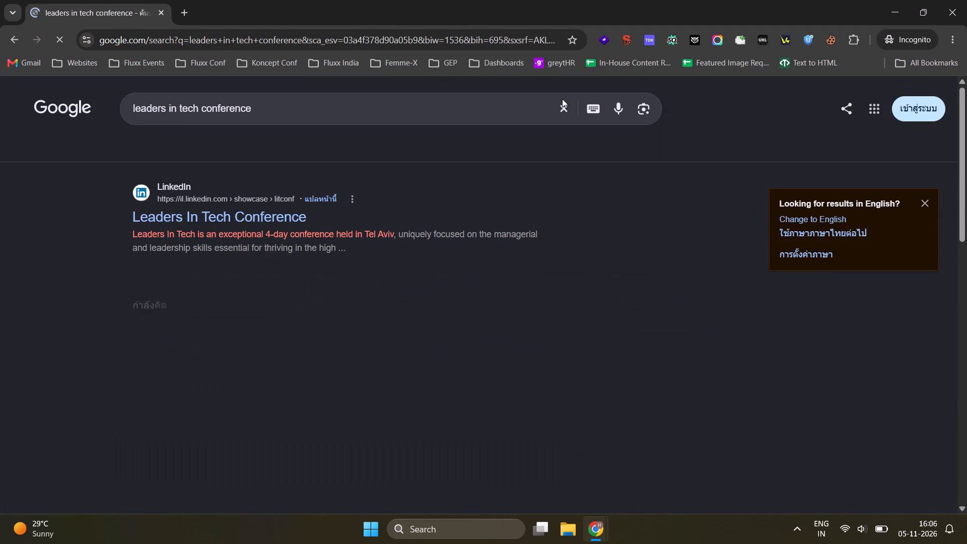
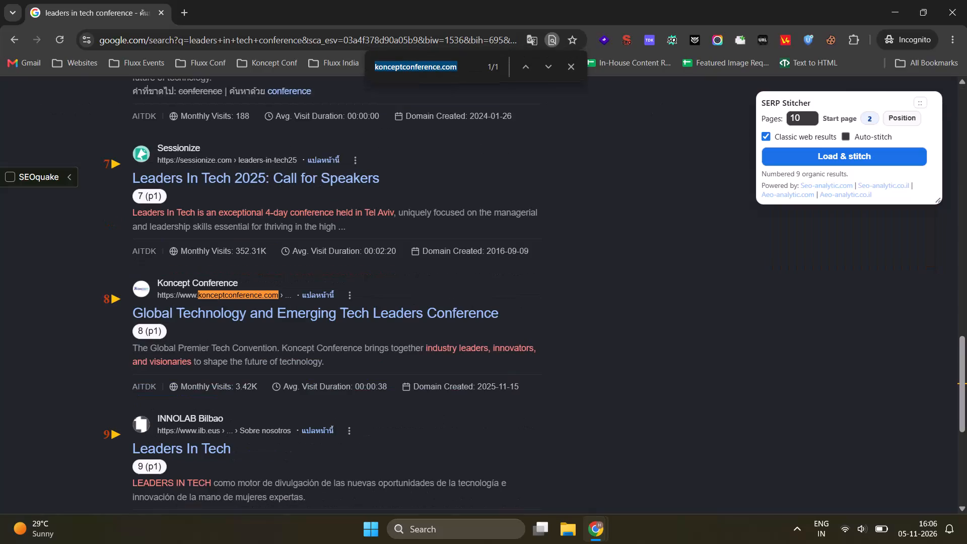
Expand the AI Overview for "leaders in tech conference" and check its text for Koncept Conference.
scroll(470, 187, up, 12)
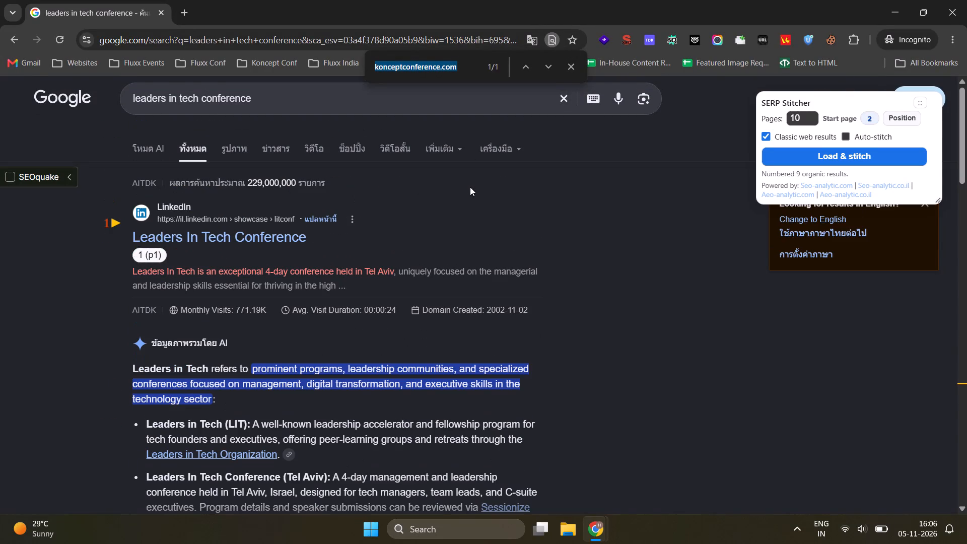
scroll(395, 367, down, 3)
click(364, 352)
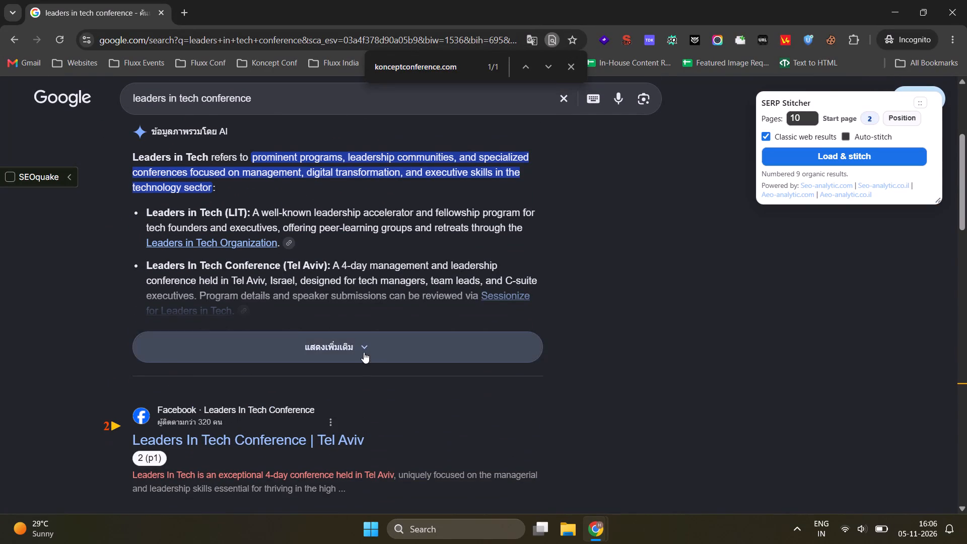
scroll(364, 352, down, 1)
Record 8 for "leaders in tech conference" in column C of the Rankings sheet.
key(alt+Tab)
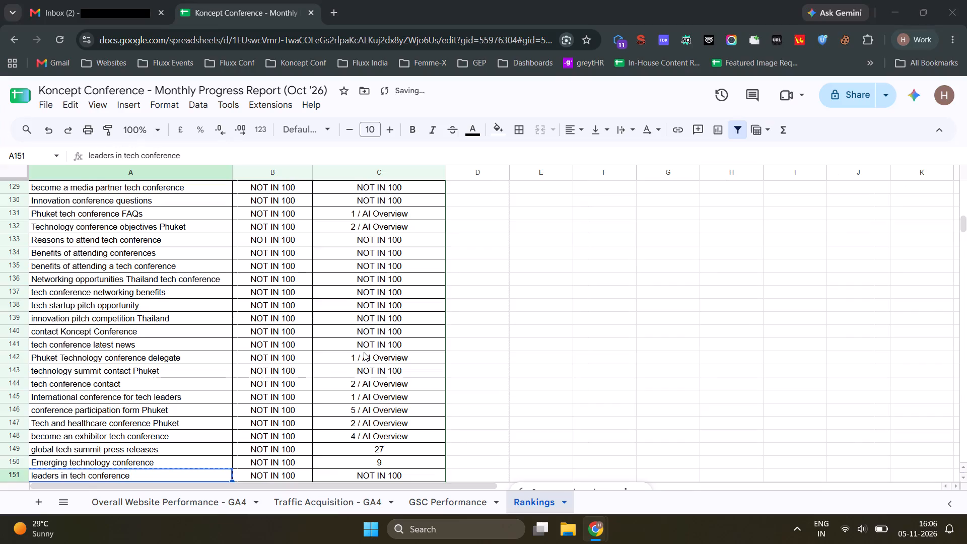
key(Right)
key(Right)
key(8)
key(Down)
Search Google for the next keyword in the Rankings sheet, "Phuket tech conference refund policy".
key(Left)
key(Left)
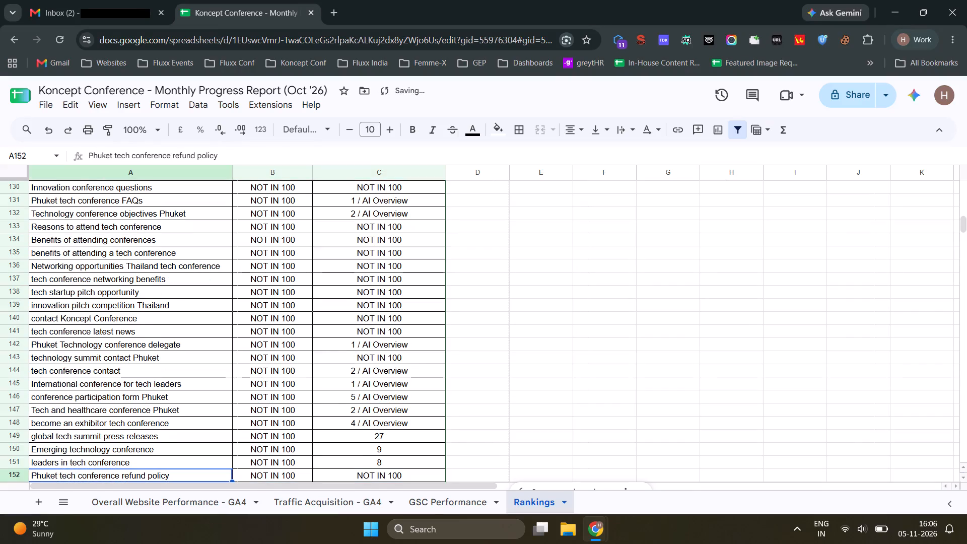
key(Left)
key(ctrl+c)
key(alt+Tab)
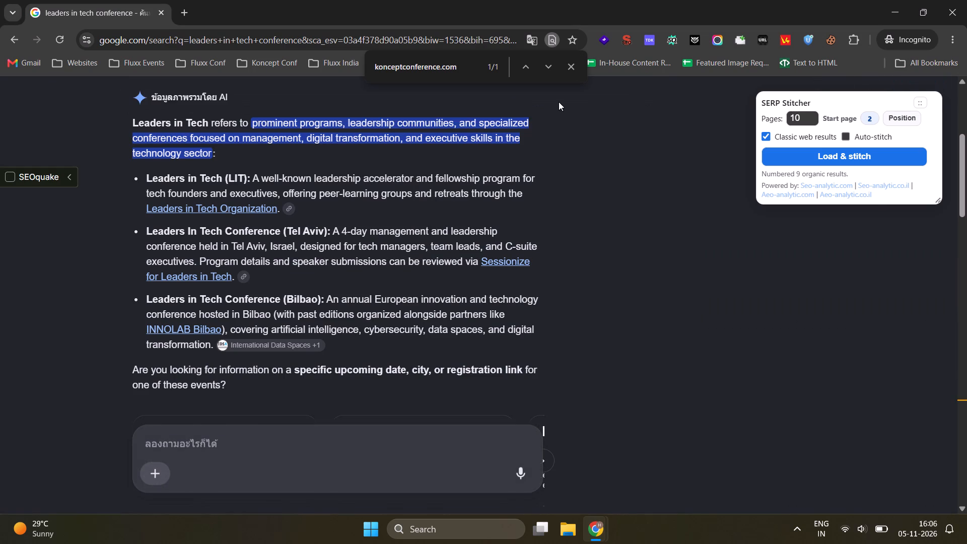
scroll(554, 106, up, 5)
click(560, 107)
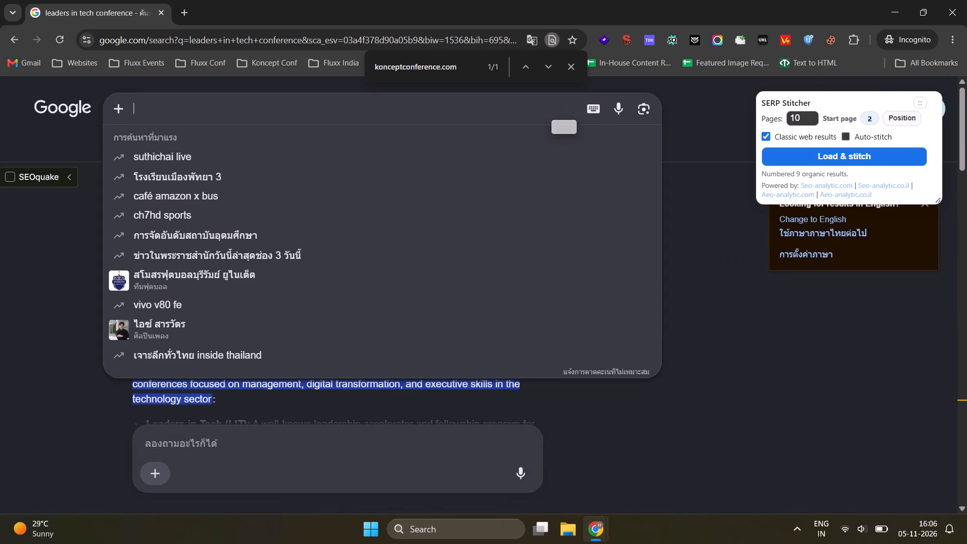
key(ctrl+v)
key(Return)
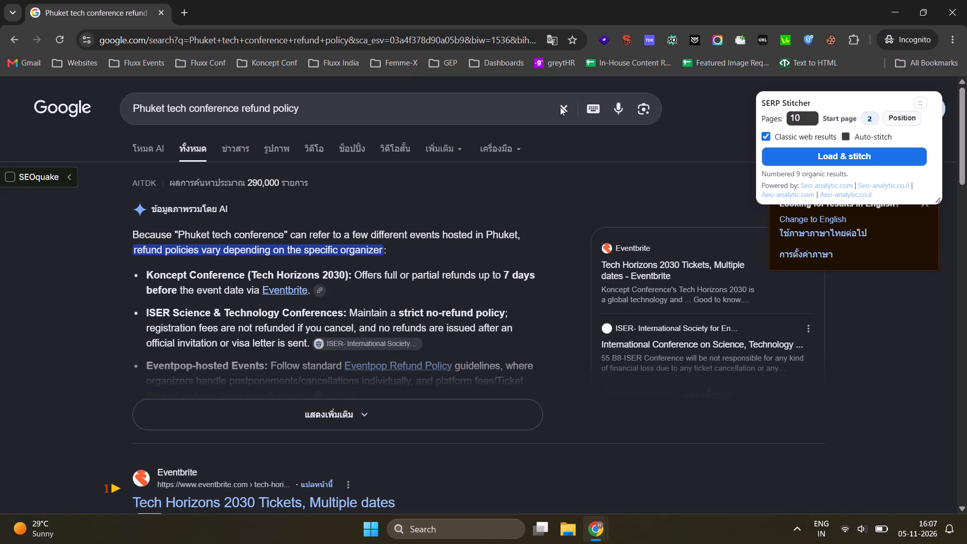
Look for konceptconference.com on the first results page for "Phuket tech conference refund policy", expanding the AI Overview as well.
key(ctrl+f)
key(Return)
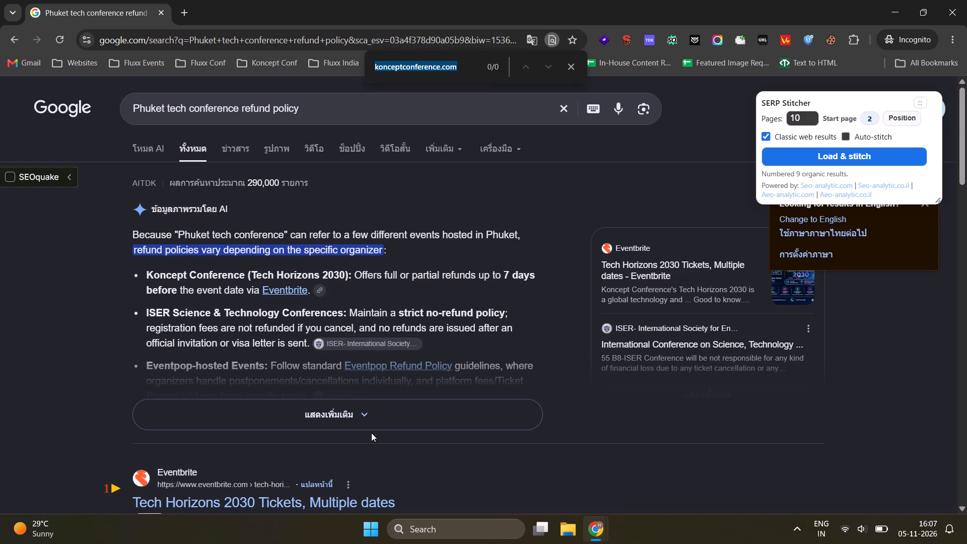
scroll(371, 433, down, 2)
scroll(371, 433, up, 3)
click(416, 413)
scroll(471, 323, down, 6)
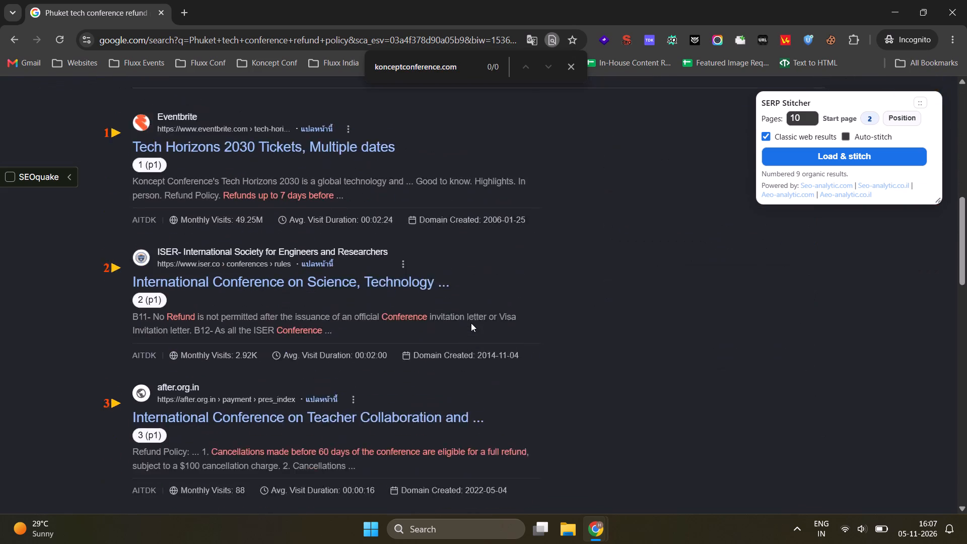
scroll(471, 323, down, 10)
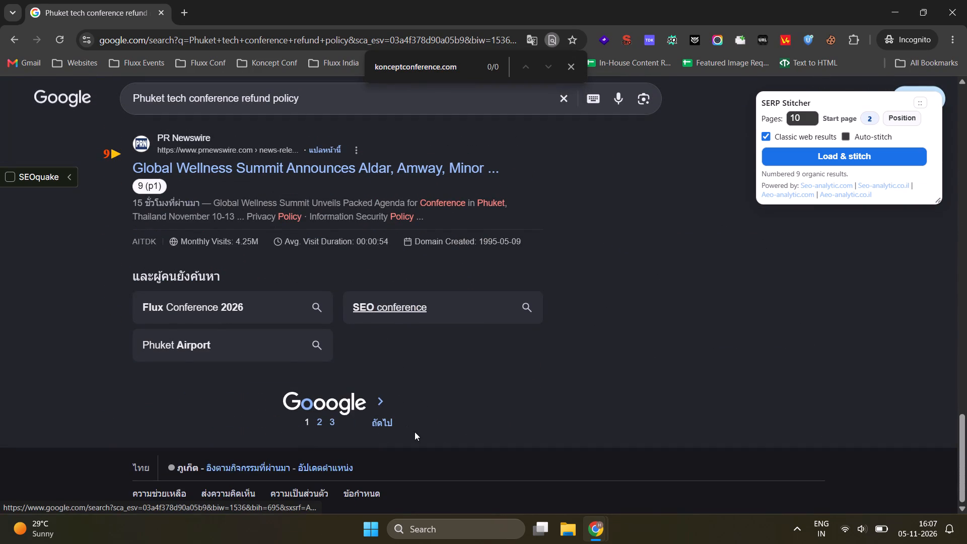
key(ctrl+f)
key(Return)
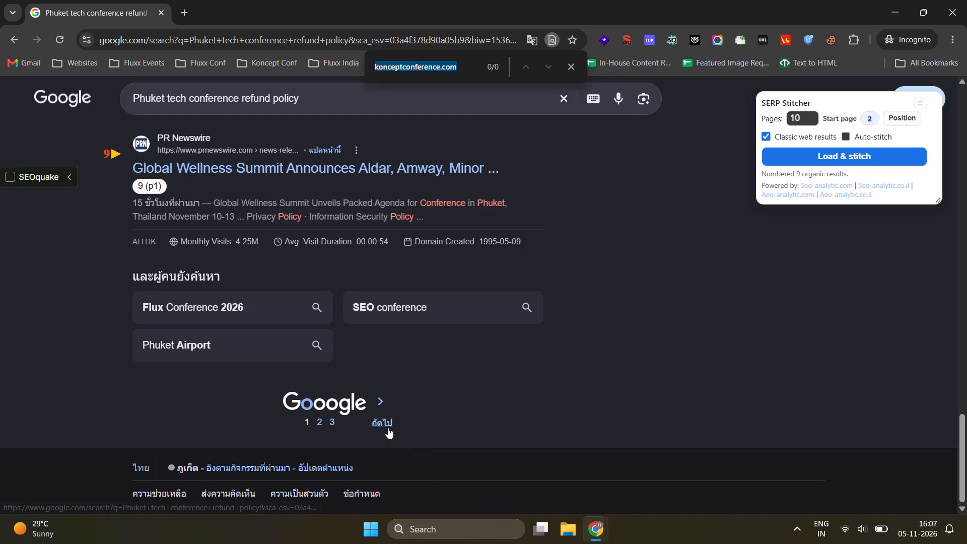
Look for konceptconference.com on results pages 2 and 3 for "Phuket tech conference refund policy".
click(388, 428)
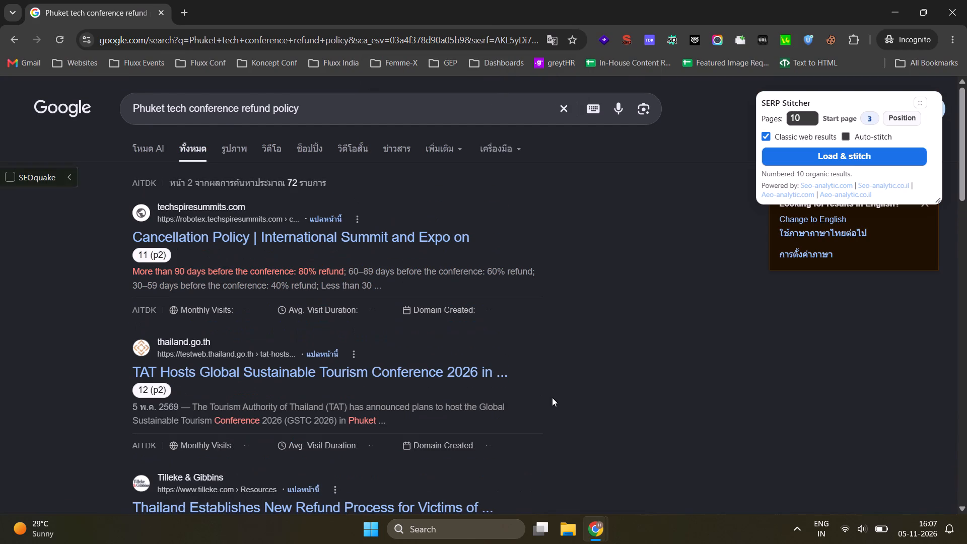
key(ctrl+f)
key(Return)
scroll(552, 397, down, 9)
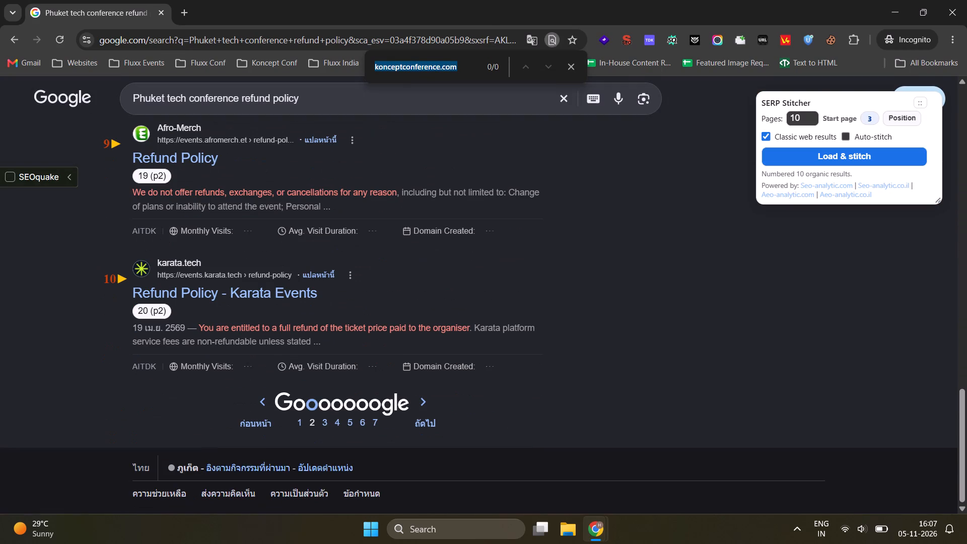
click(419, 421)
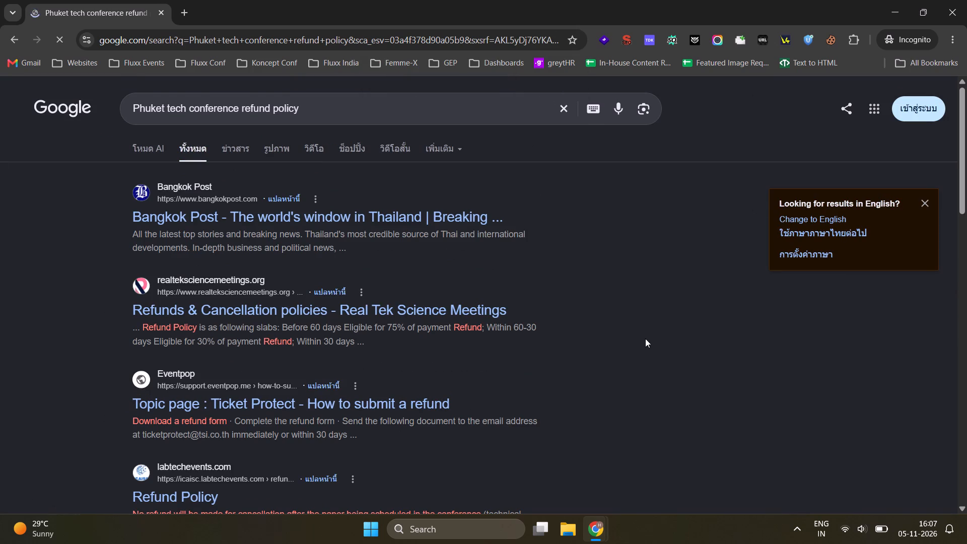
key(ctrl+f)
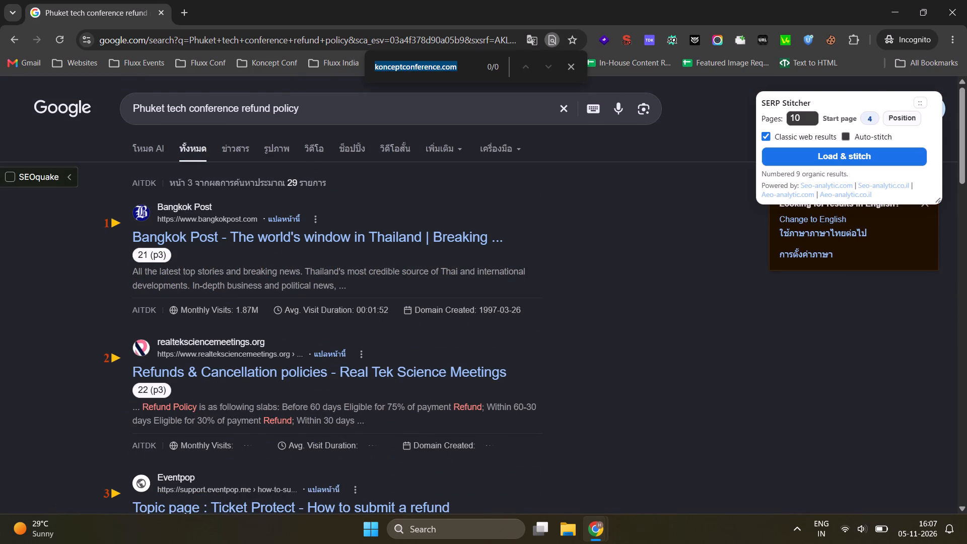
key(Return)
scroll(645, 338, down, 12)
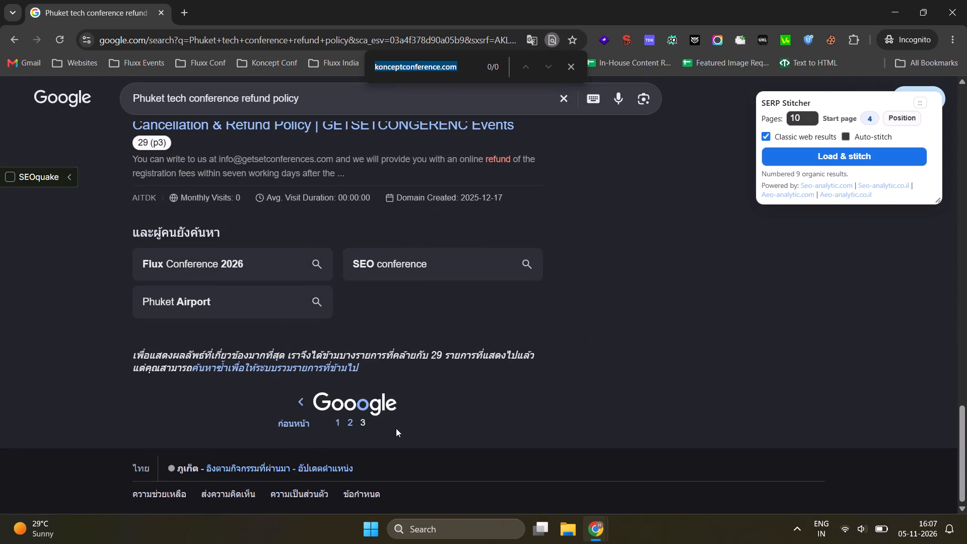
Search Google for the next keyword in the Rankings sheet, "why attend a technology conference Phuket".
key(alt+Tab)
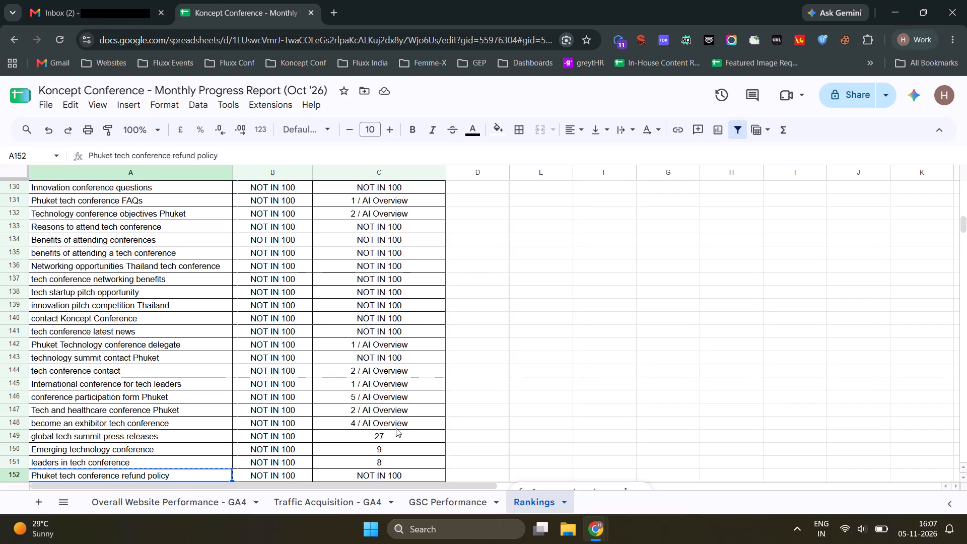
key(Down)
key(Down)
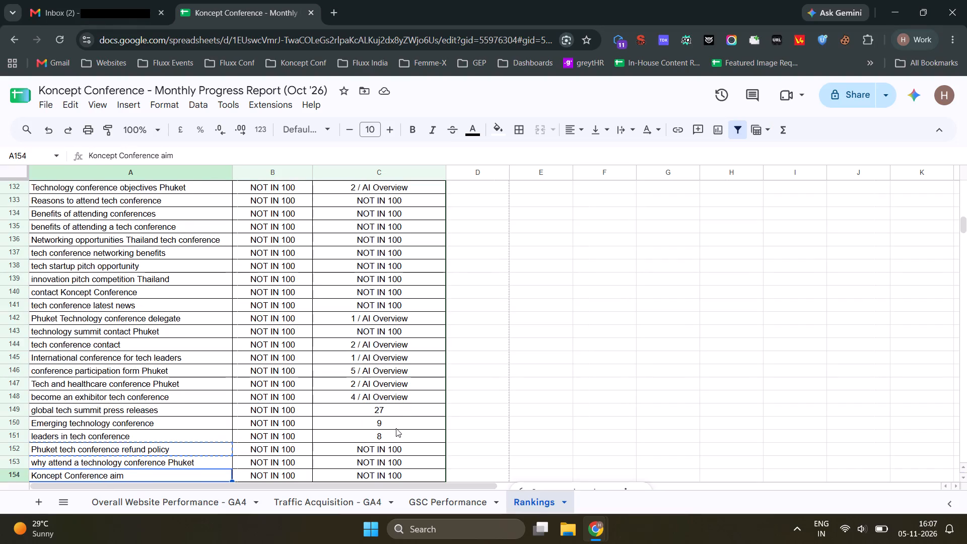
key(Up)
key(ctrl+c)
key(alt+Tab)
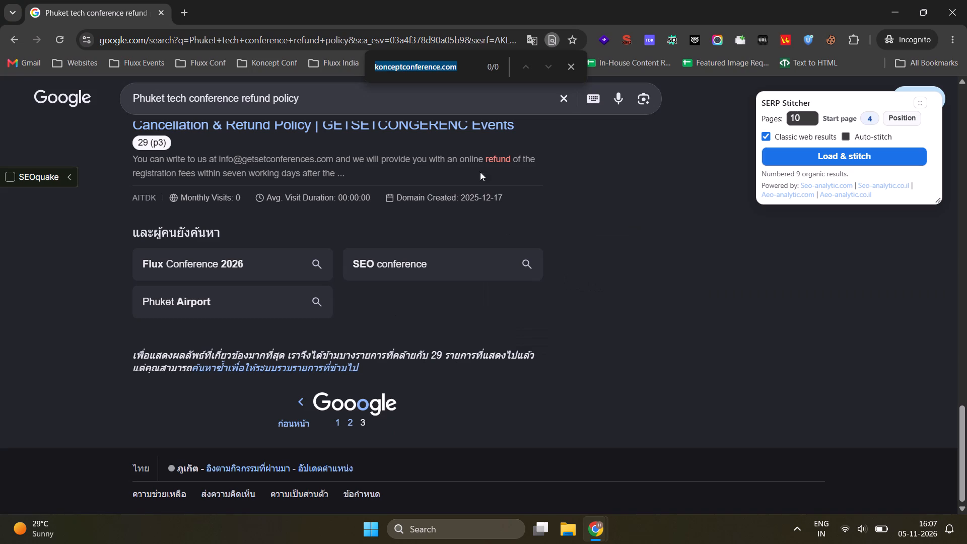
click(566, 102)
key(ctrl+v)
key(ctrl+Return)
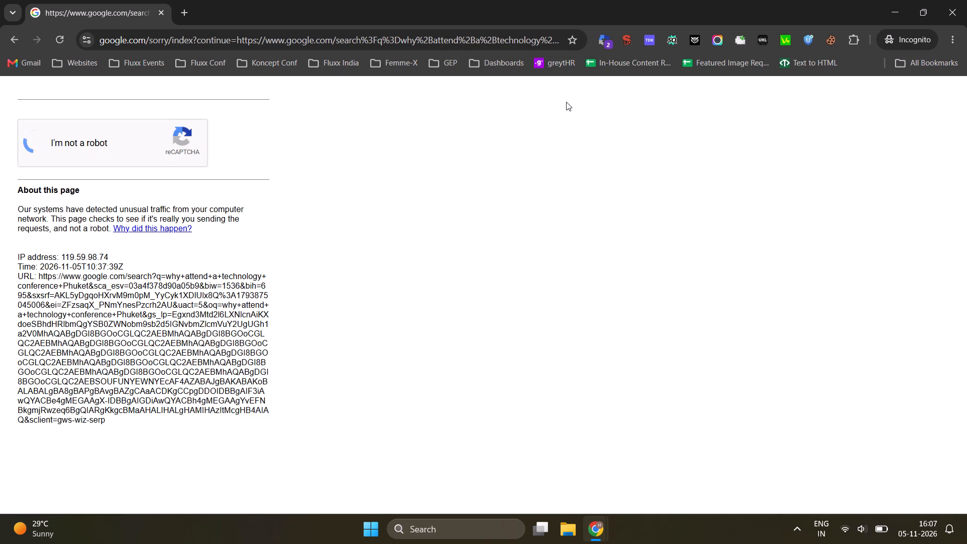
Switch back to the Rankings sheet of the Koncept Conference report.
key(alt+Tab)
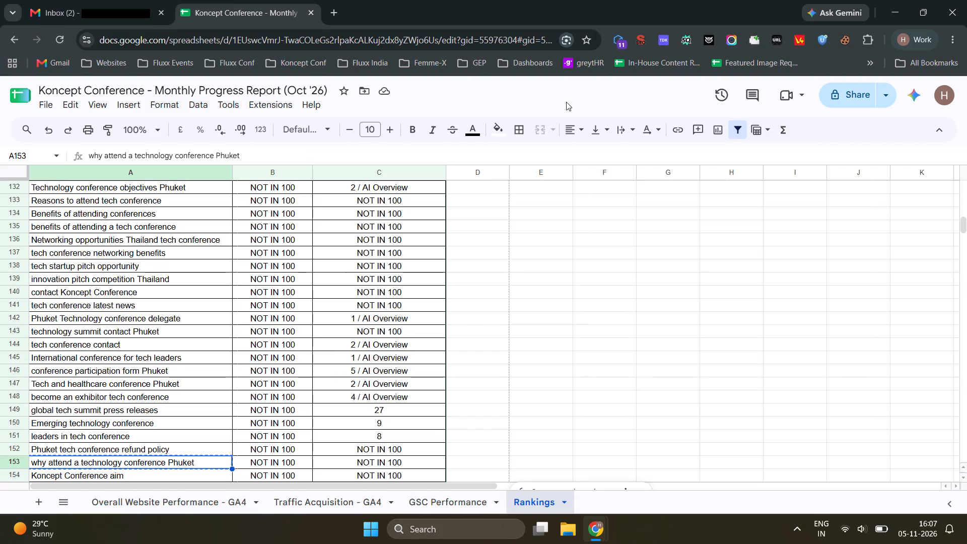
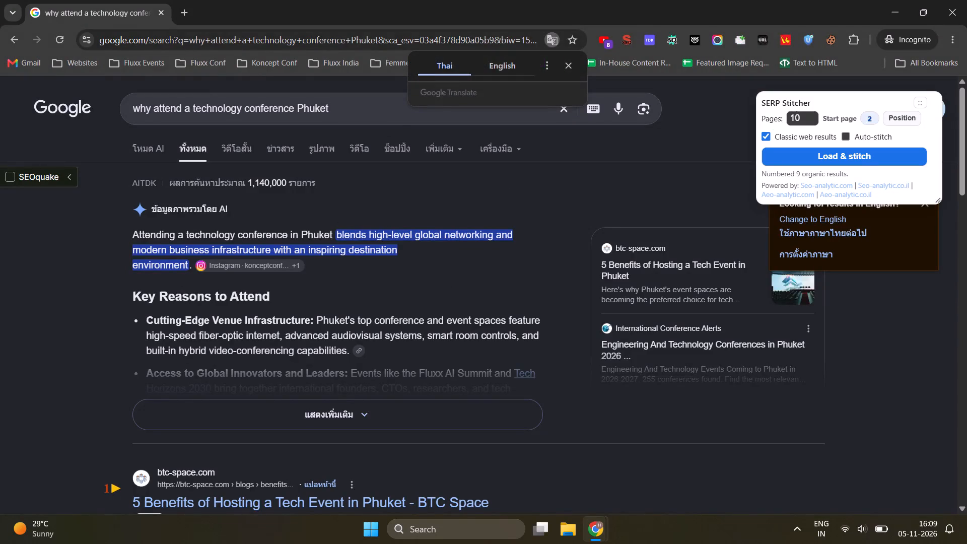
Look for konceptconference.com on the first results page for "why attend a technology conference Phuket".
key(ctrl+f)
key(Return)
scroll(413, 319, down, 10)
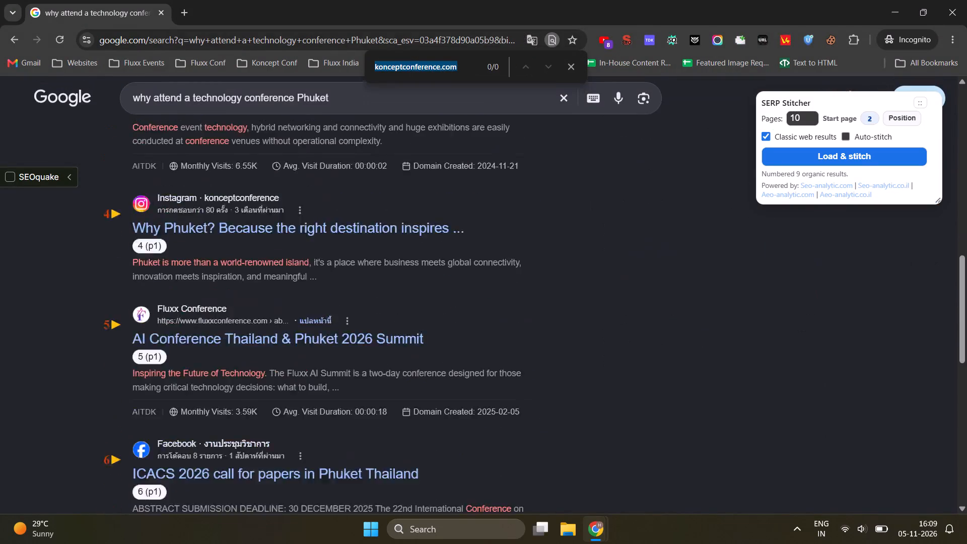
scroll(413, 319, down, 9)
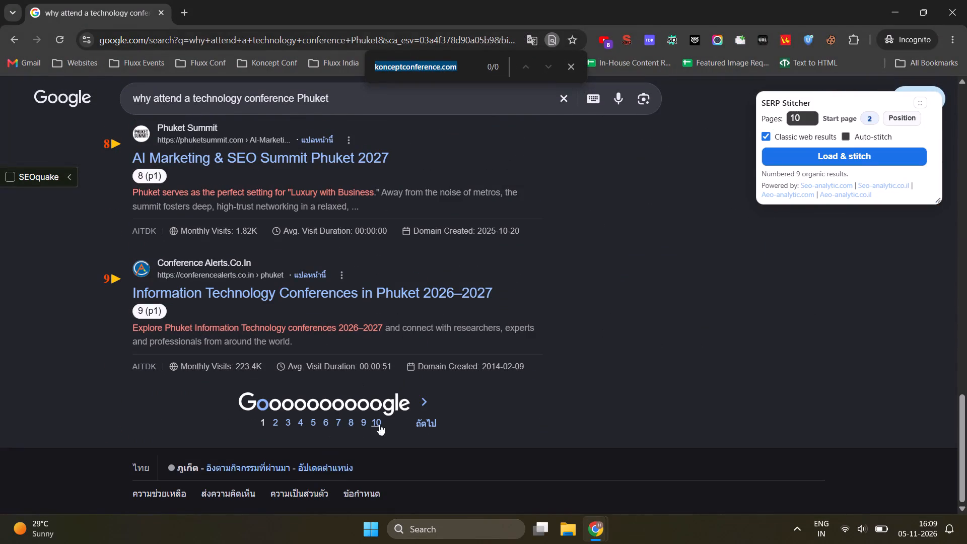
Look for konceptconference.com on results pages 2 and 3 for "why attend a technology conference Phuket".
click(424, 426)
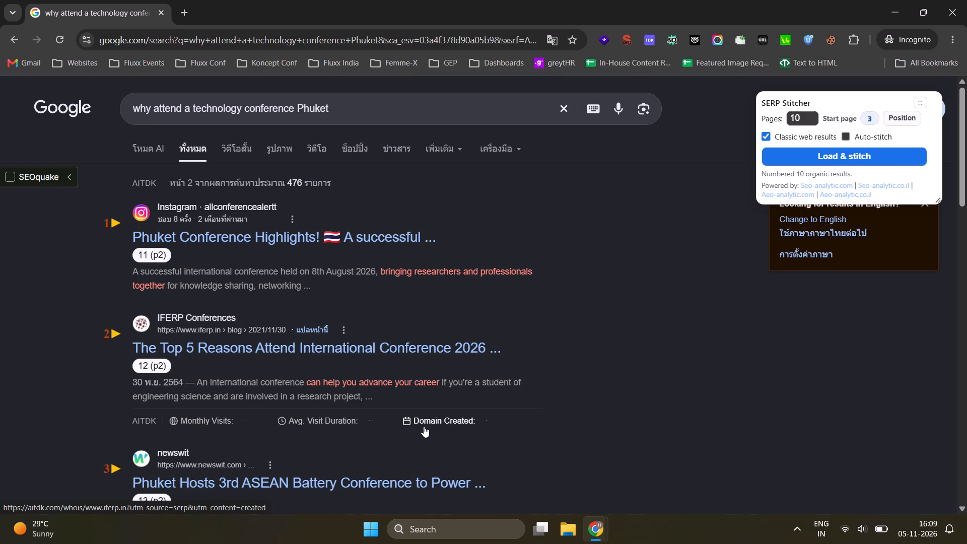
key(ctrl+f)
key(Return)
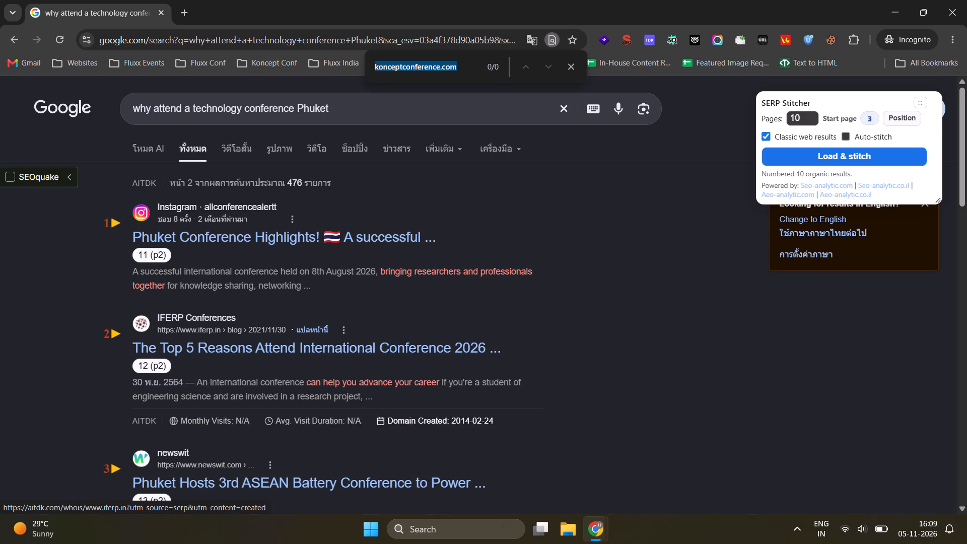
scroll(424, 426, down, 18)
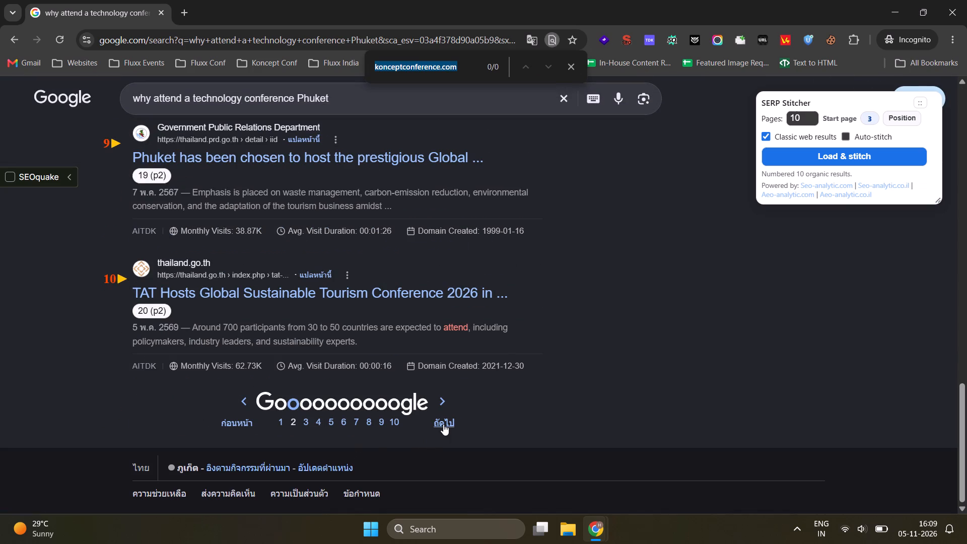
click(443, 424)
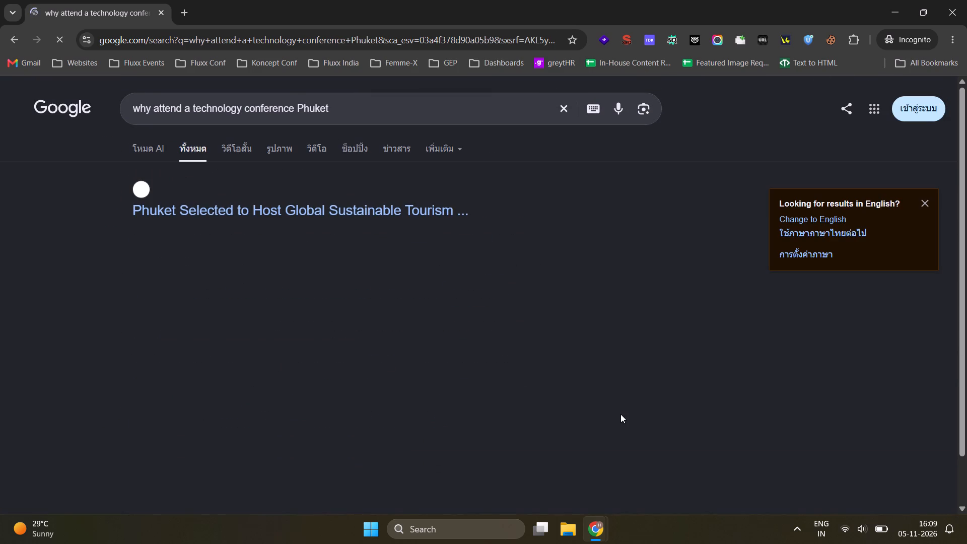
key(ctrl+f)
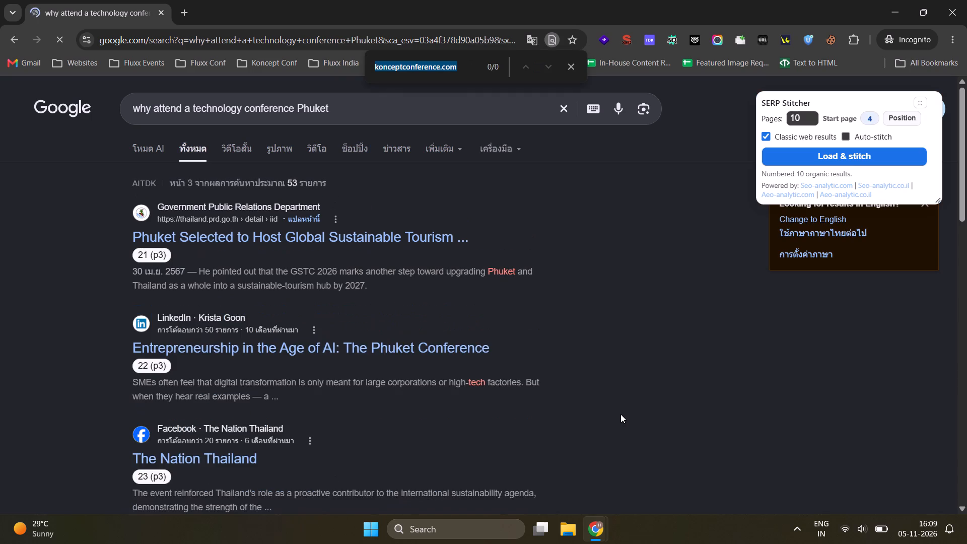
key(Return)
key(Return)
scroll(620, 414, down, 16)
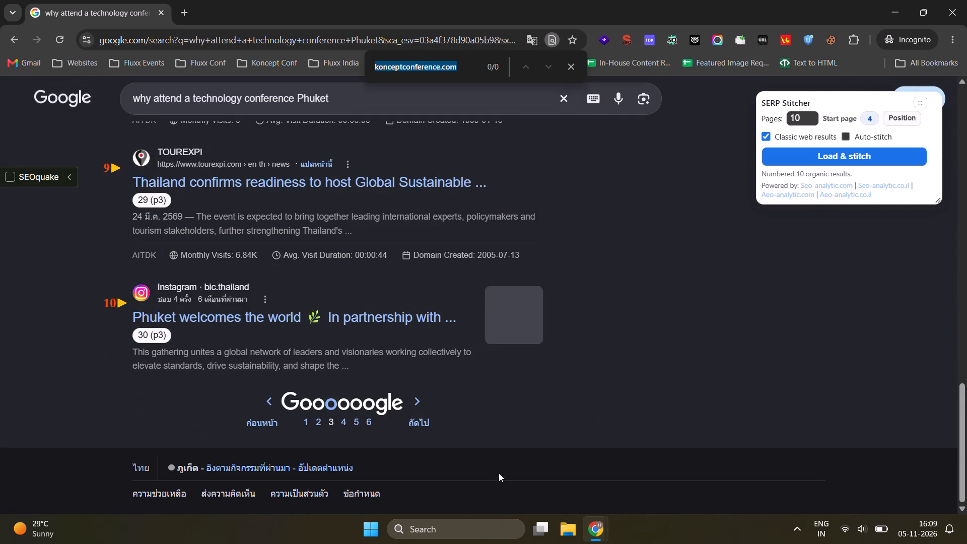
Look for konceptconference.com on results pages 4 to 6 for "why attend a technology conference Phuket".
click(420, 426)
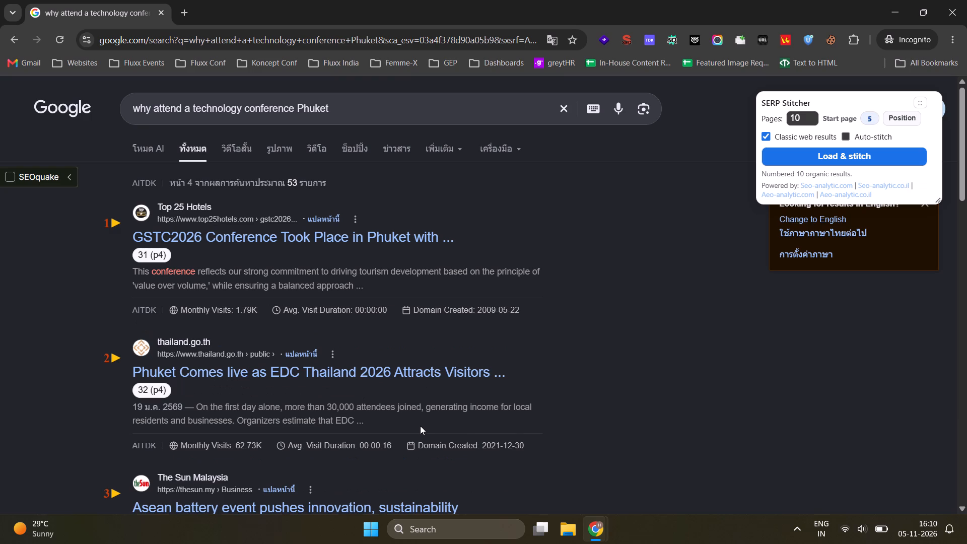
key(ctrl+f)
key(Return)
scroll(420, 426, down, 3)
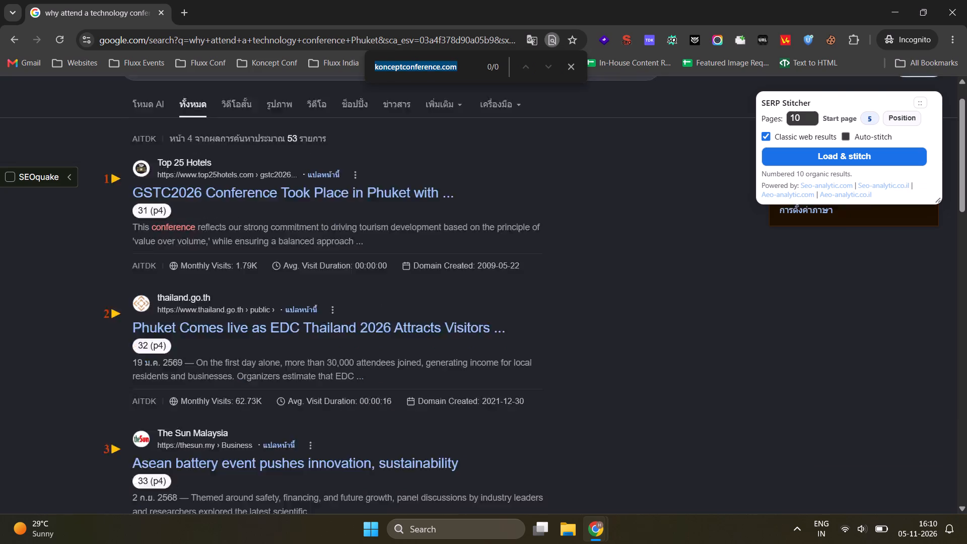
scroll(420, 426, down, 12)
click(415, 424)
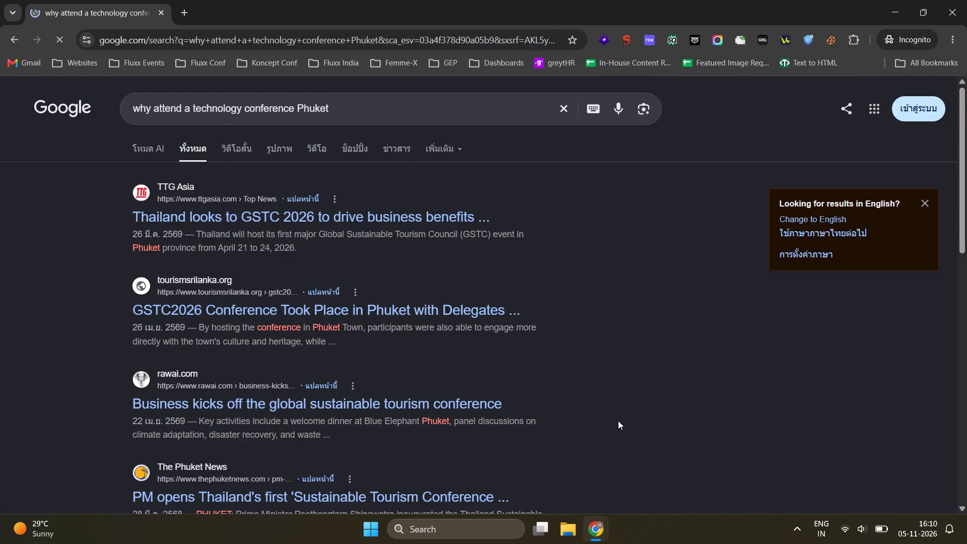
key(ctrl+f)
key(Return)
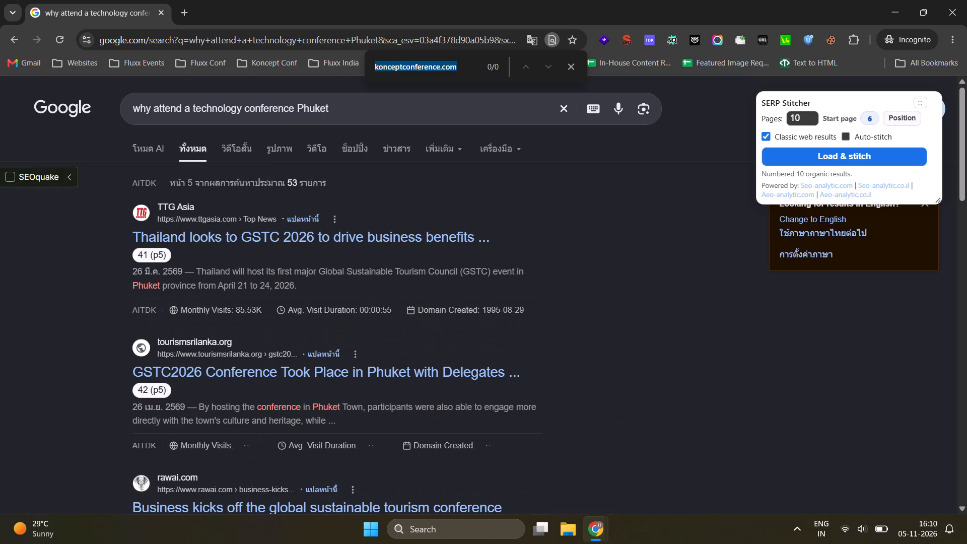
scroll(618, 421, down, 15)
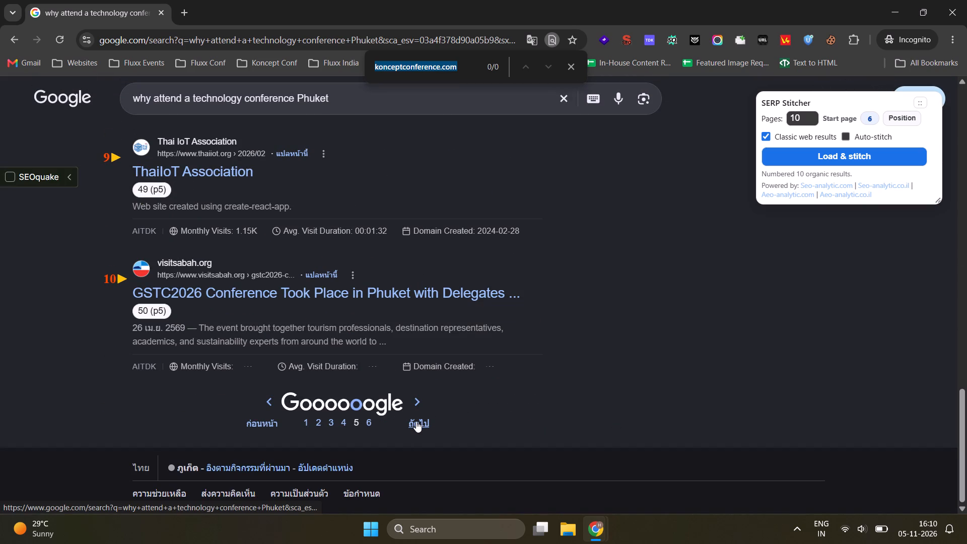
click(416, 421)
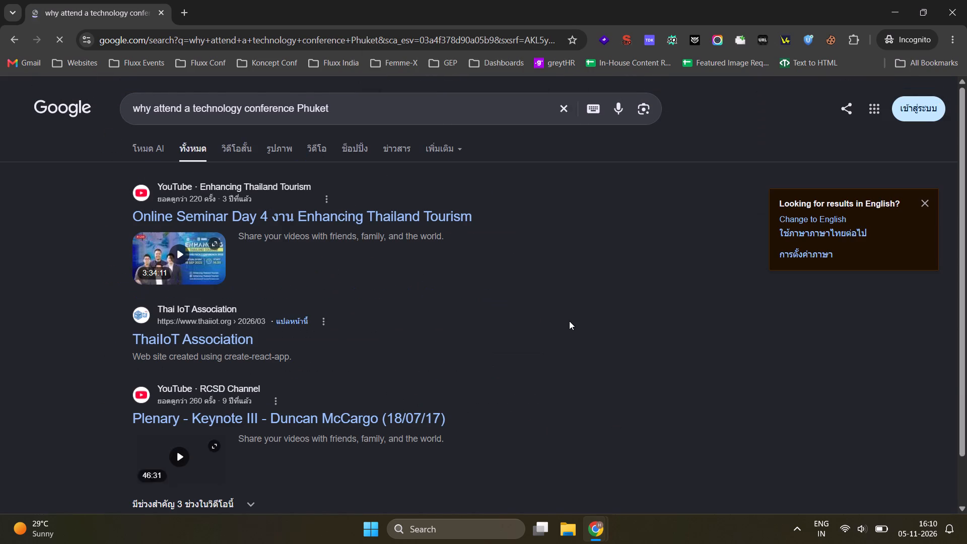
scroll(569, 321, down, 13)
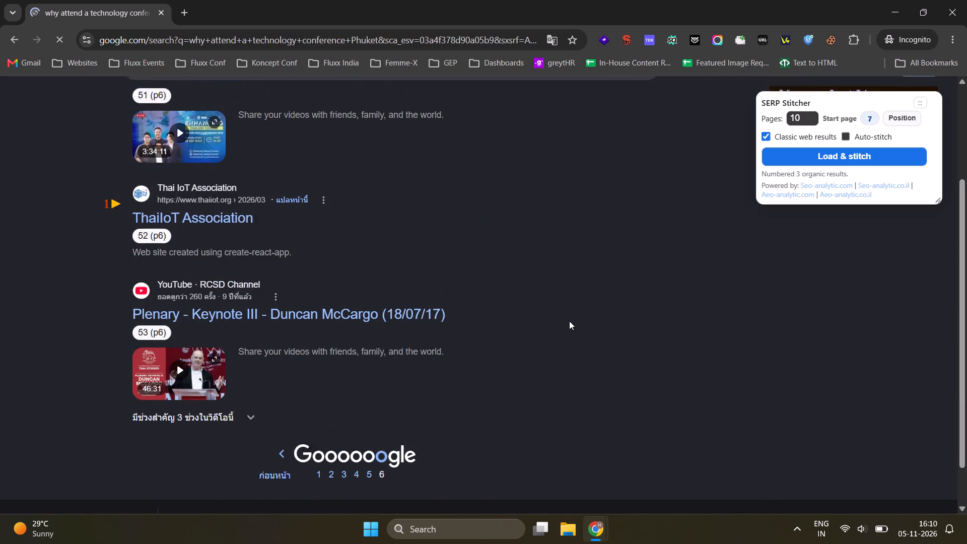
key(ctrl+f)
key(Return)
key(Return)
Search Google for the next keyword in the Rankings sheet, "Koncept Conference aim".
key(alt+Tab)
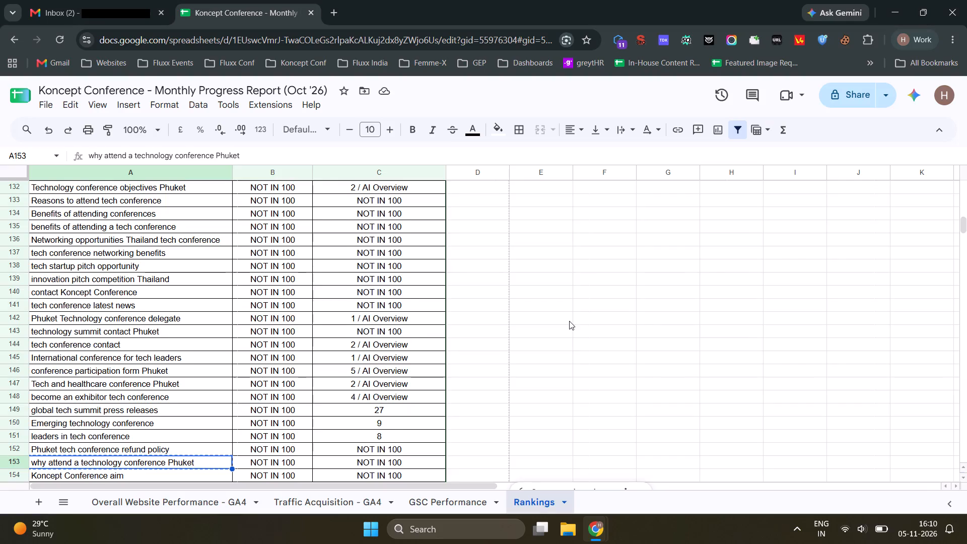
scroll(569, 321, down, 2)
key(Down)
key(ctrl+c)
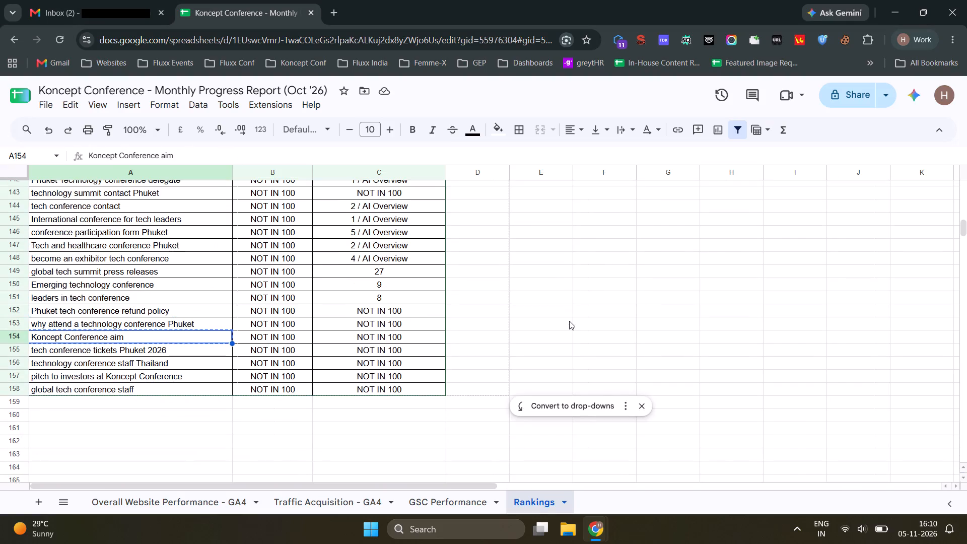
key(alt+Tab)
click(559, 98)
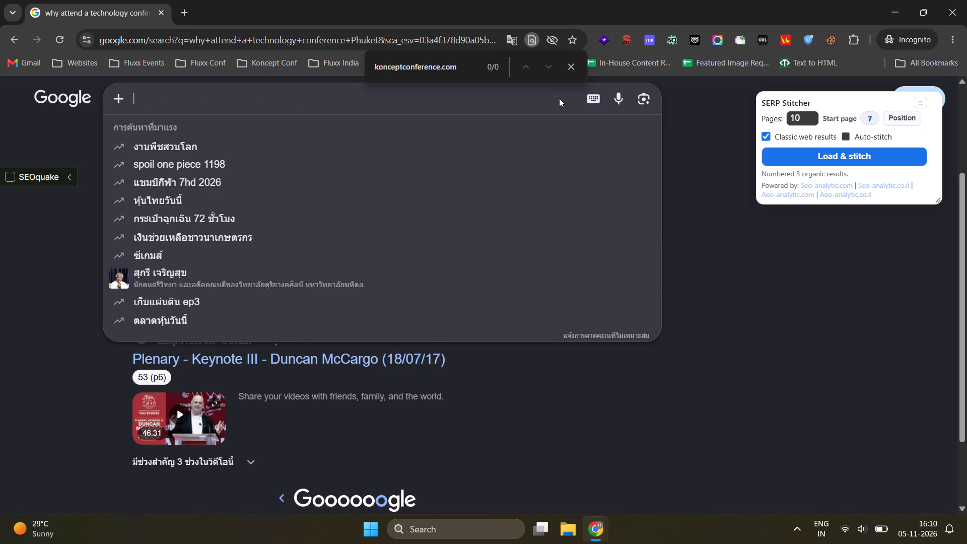
key(ctrl+v)
key(ctrl+Return)
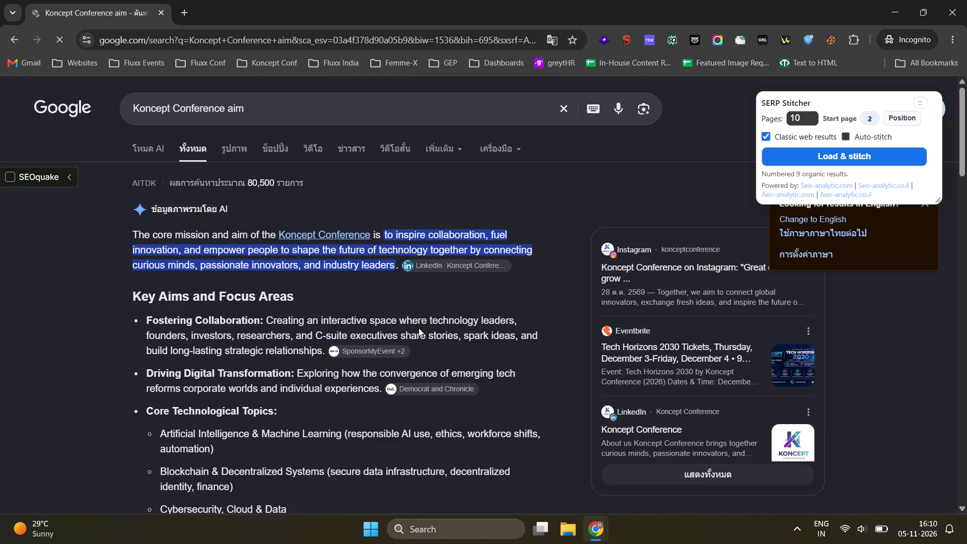
Look through the AI Overview and first results page for "Koncept Conference aim".
scroll(419, 328, down, 1)
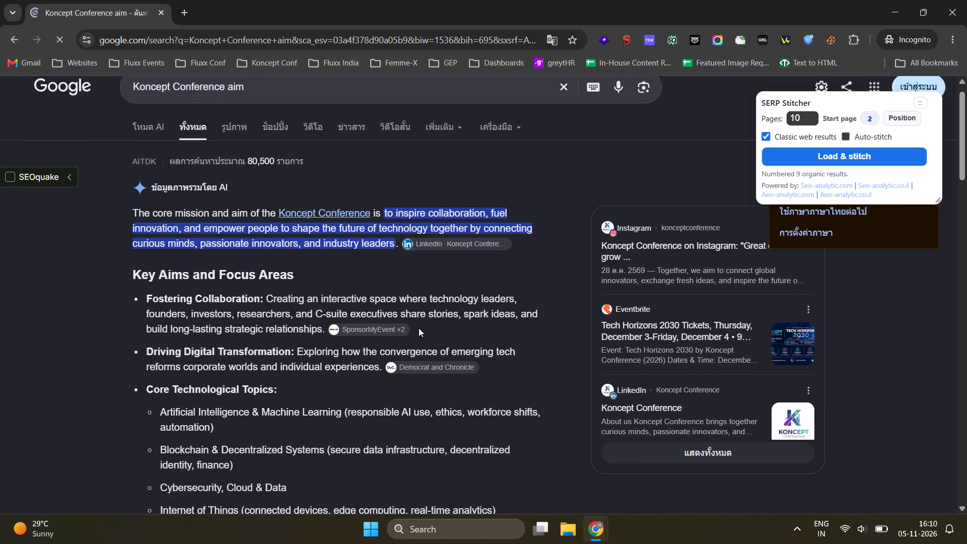
scroll(419, 328, down, 1)
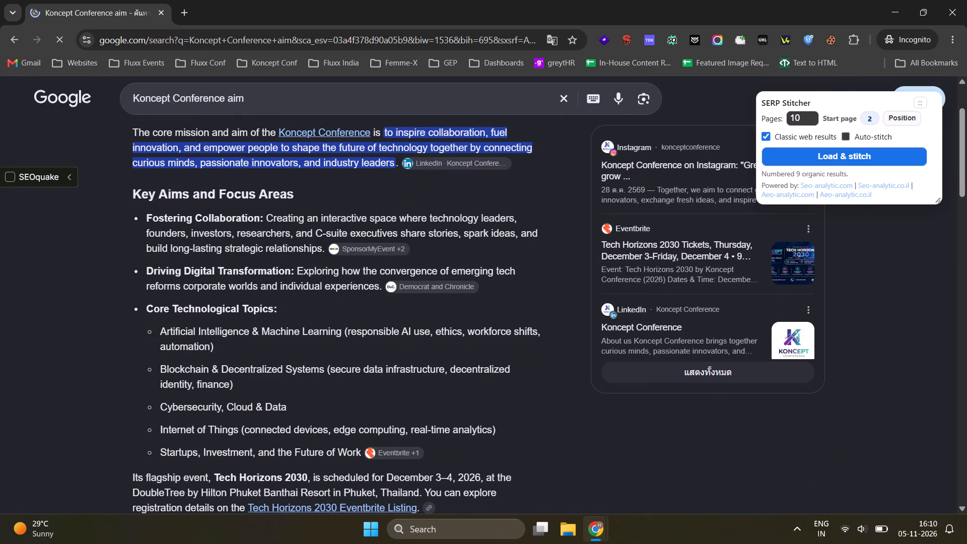
Look for konceptconference.com in the AI Overview sources and on the first results page for "Koncept Conference aim".
scroll(419, 328, down, 1)
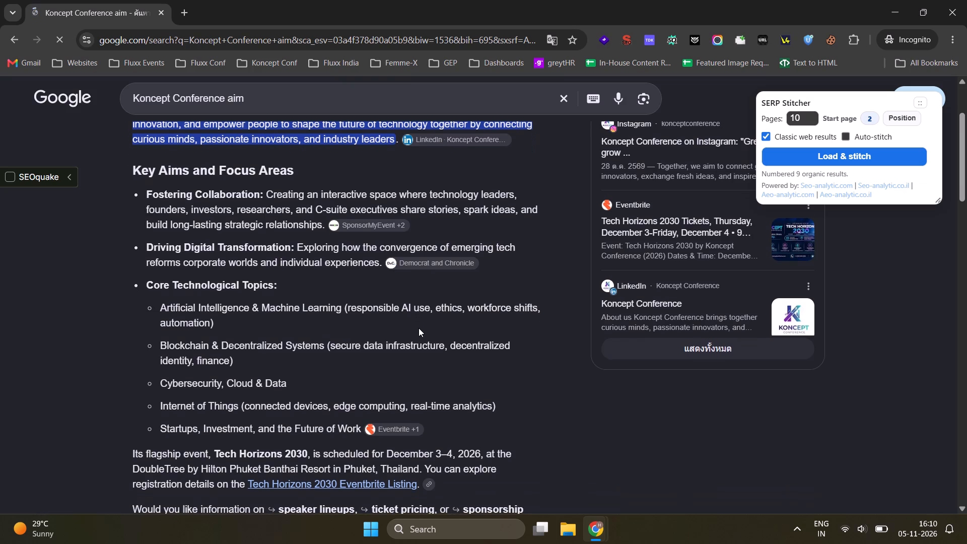
scroll(419, 328, down, 1)
scroll(419, 328, up, 1)
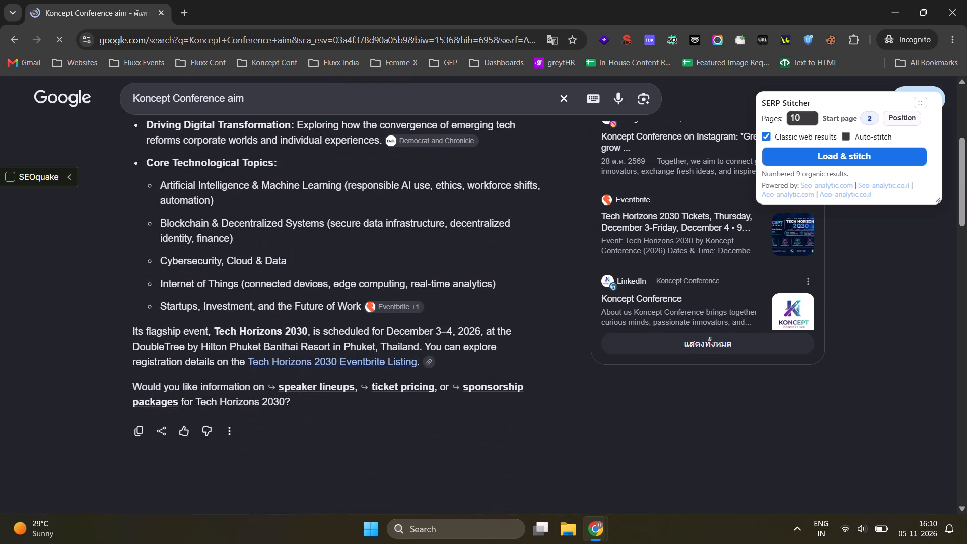
scroll(419, 328, up, 1)
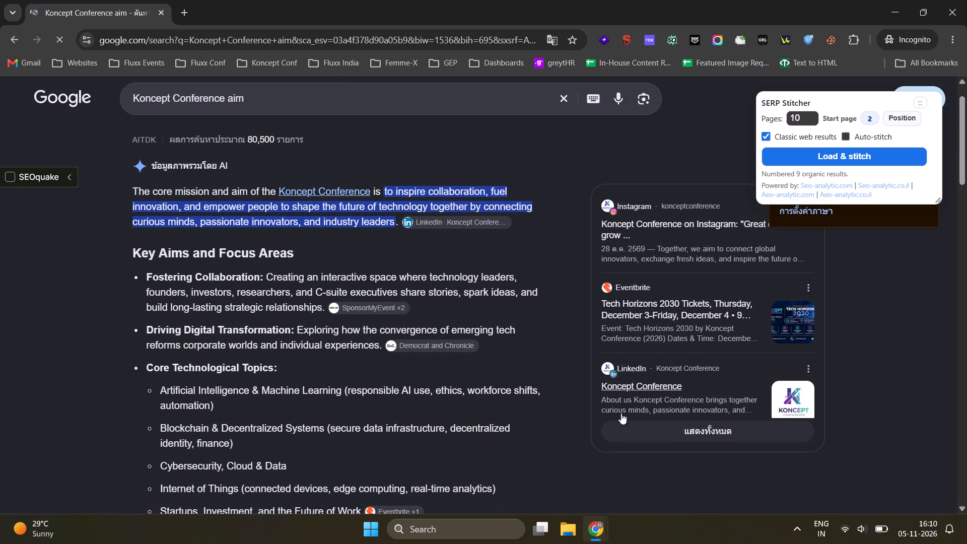
click(665, 425)
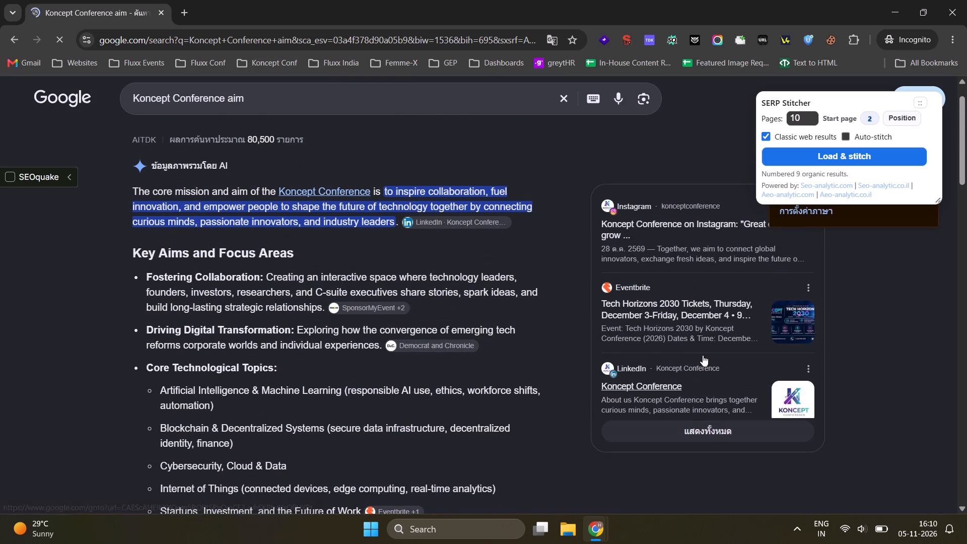
scroll(703, 355, down, 7)
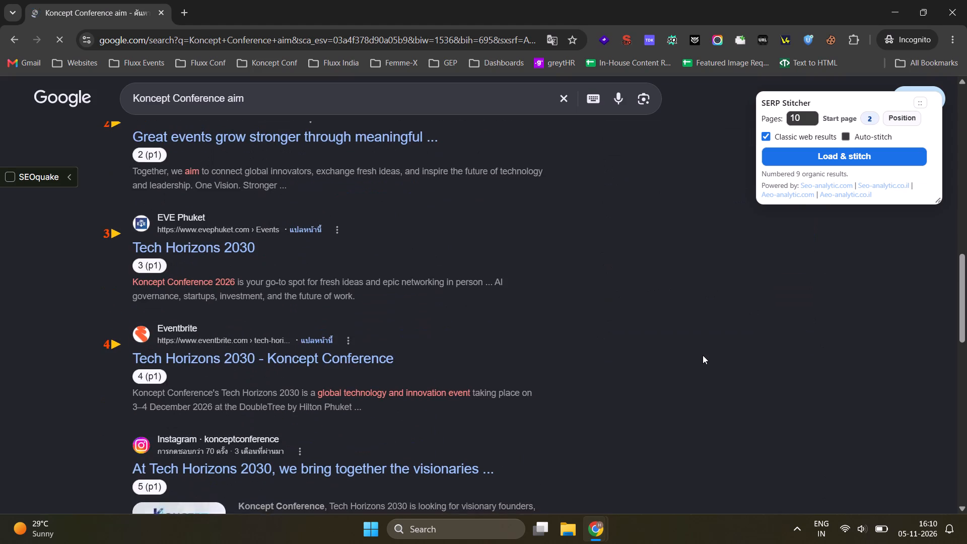
scroll(703, 355, up, 2)
key(ctrl+f)
key(Return)
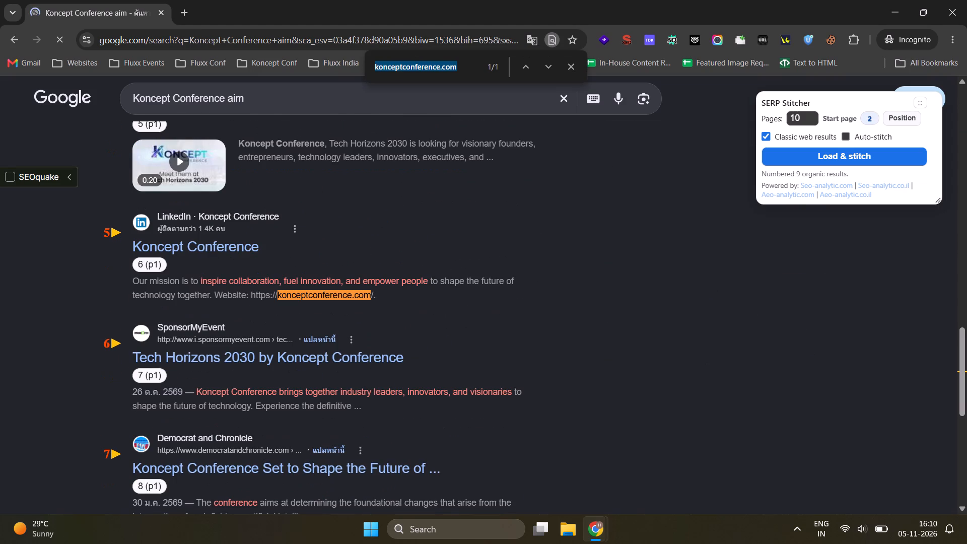
key(Return)
Look for konceptconference.com on results pages 2 and 3 for "Koncept Conference aim".
scroll(703, 355, down, 8)
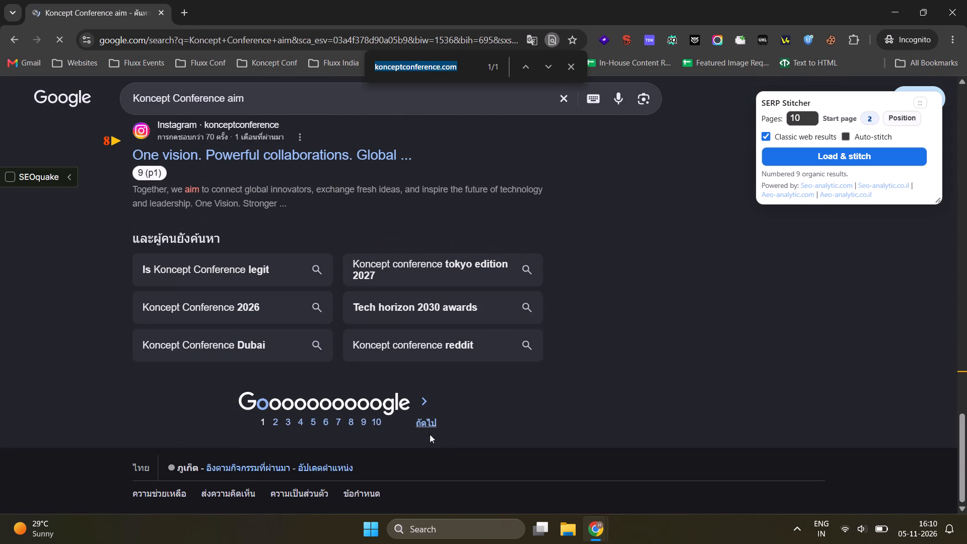
click(432, 425)
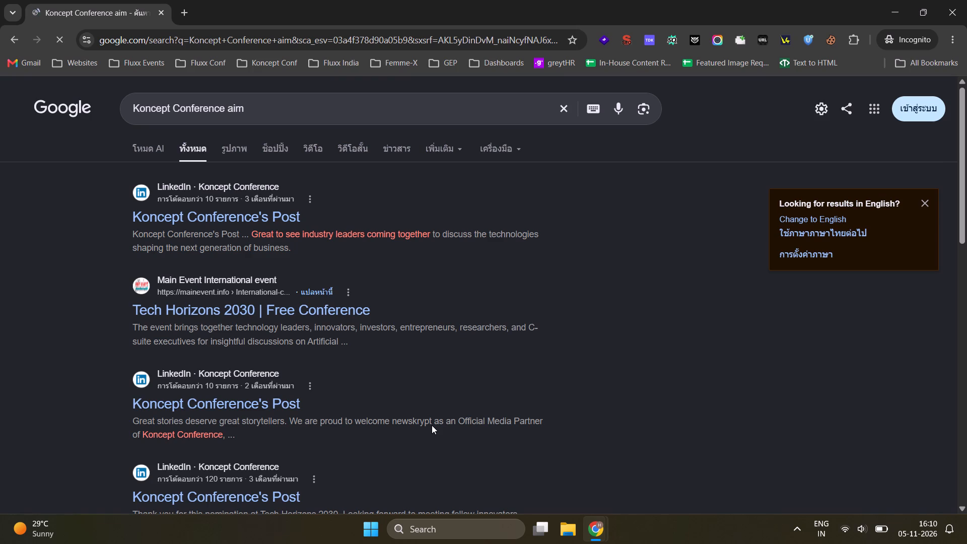
key(ctrl+f)
key(Return)
scroll(432, 425, down, 11)
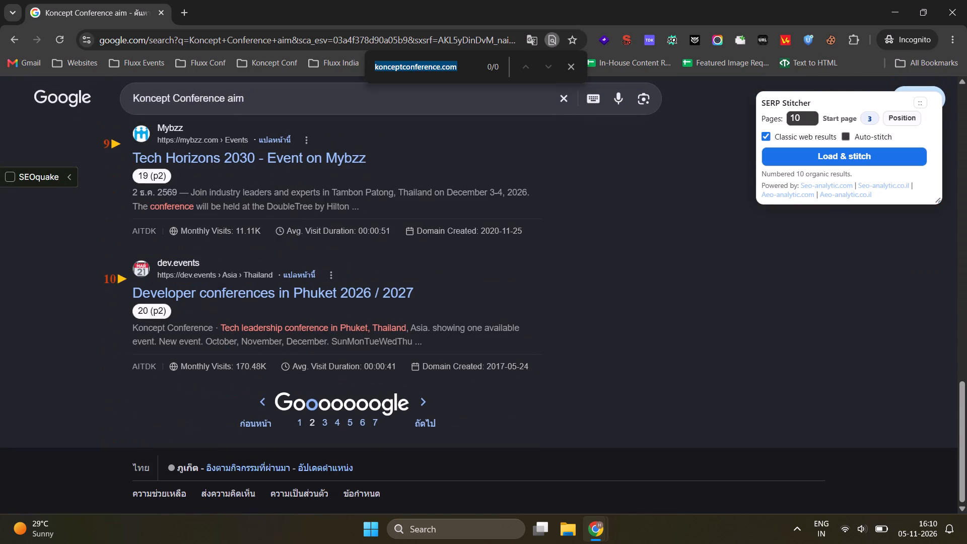
scroll(432, 425, down, 2)
click(430, 420)
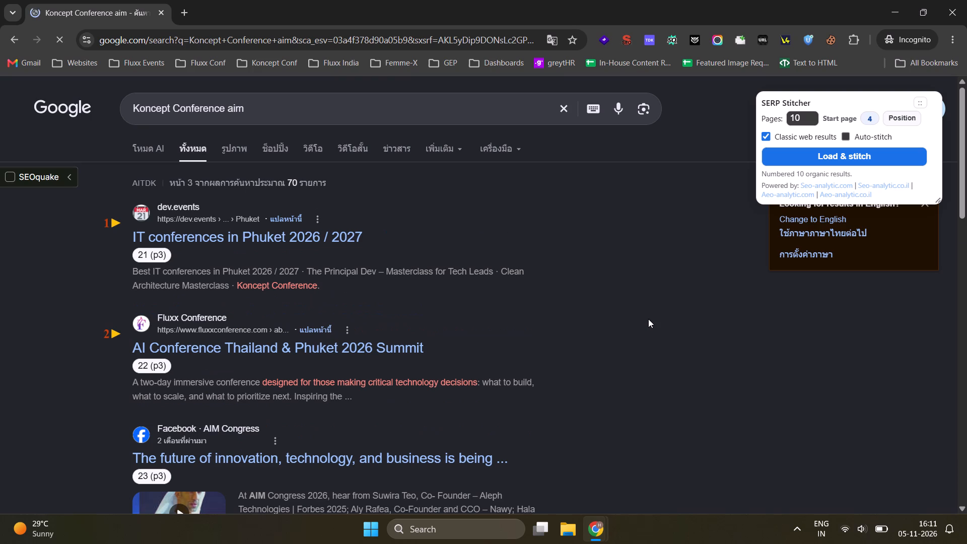
key(ctrl+f)
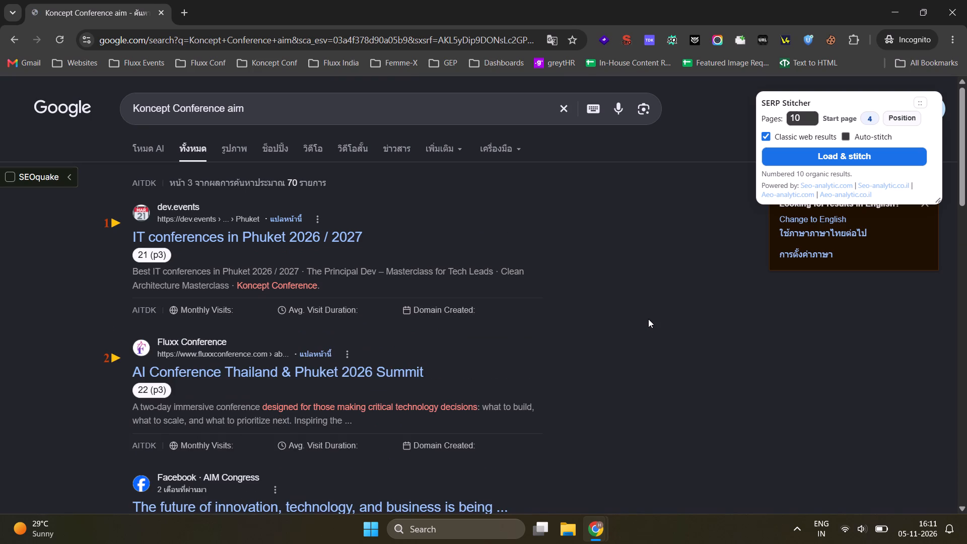
ctrl+click(648, 319)
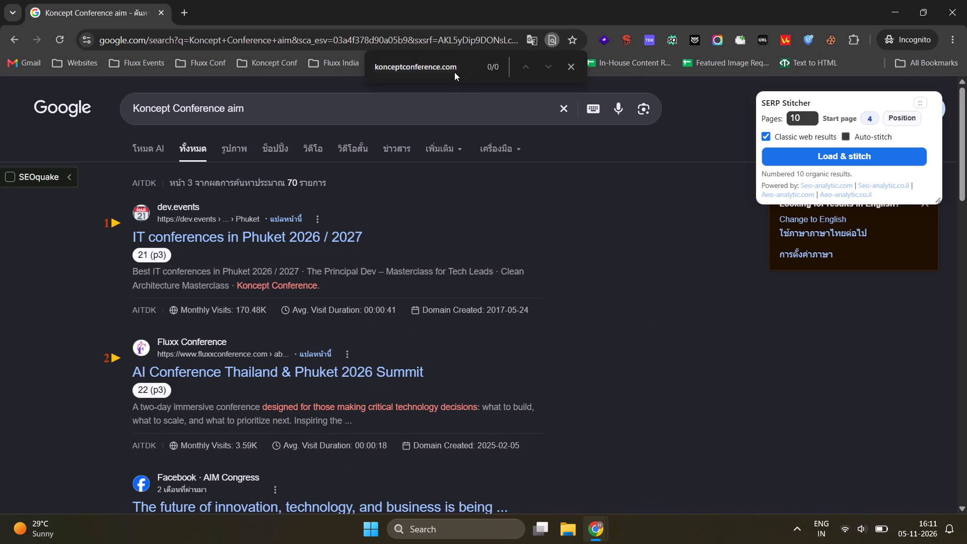
Look for konceptconference.com on results pages 3 and 4 for "Koncept Conference aim".
click(454, 71)
key(Return)
scroll(473, 238, down, 2)
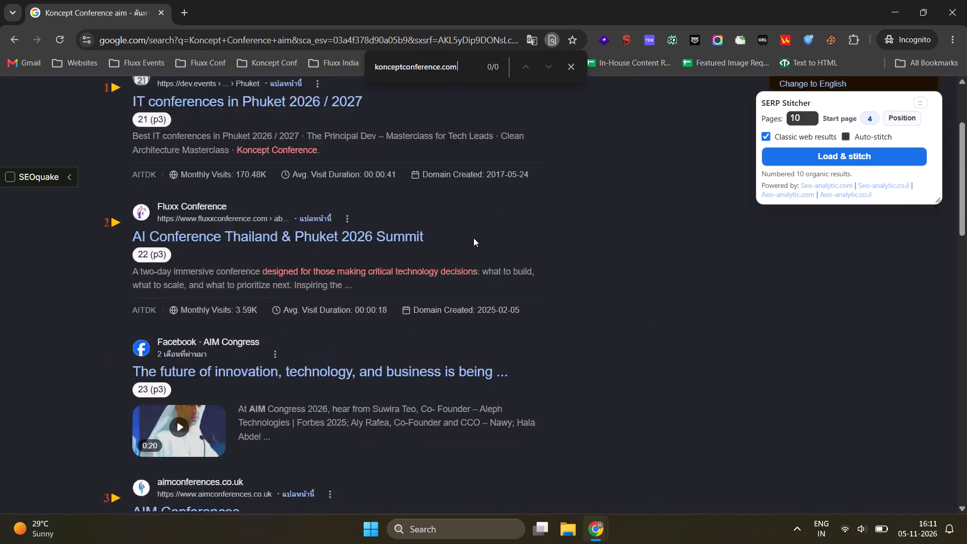
scroll(473, 238, down, 10)
click(424, 425)
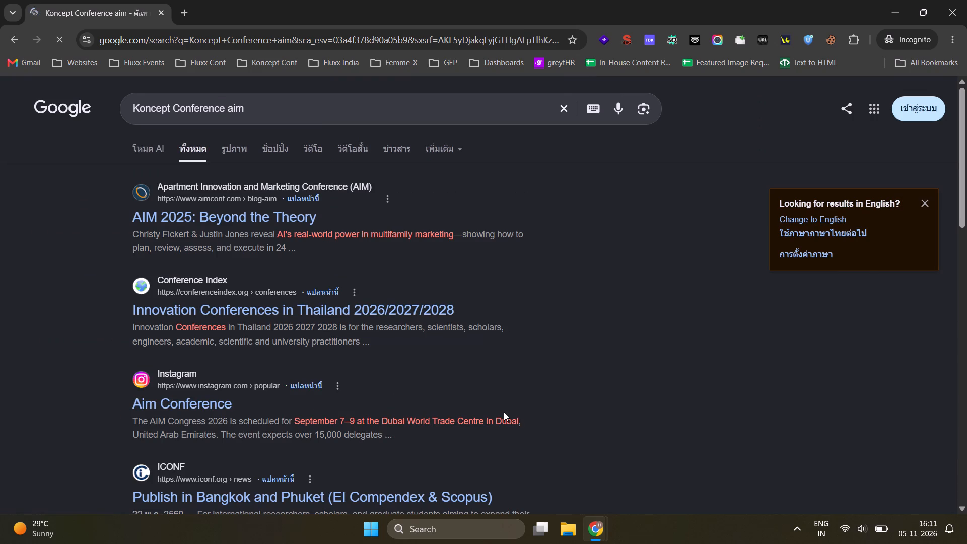
key(ctrl+f)
key(Return)
key(Return)
scroll(504, 412, down, 11)
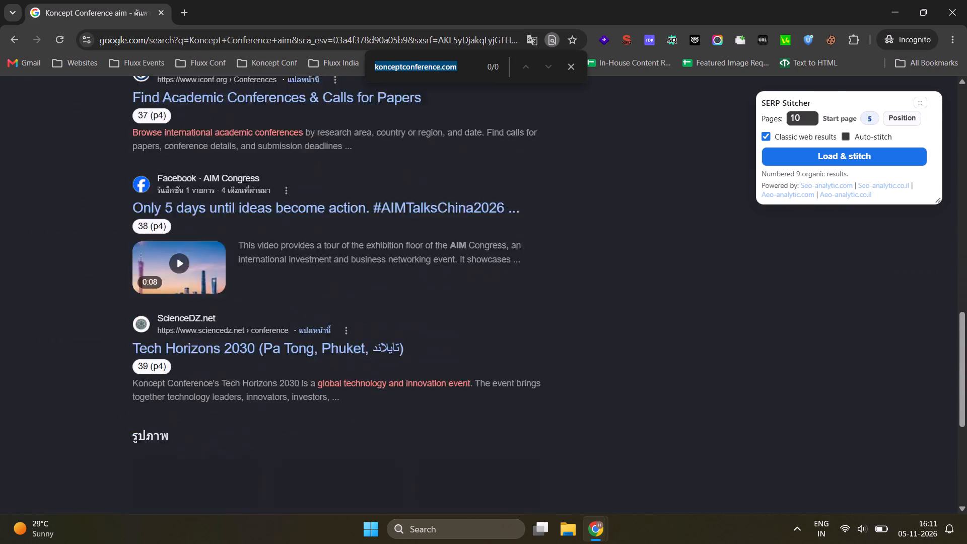
scroll(504, 412, down, 2)
Look for konceptconference.com on results page 5 for "Koncept Conference aim", with a brief check of the Rankings sheet.
click(415, 428)
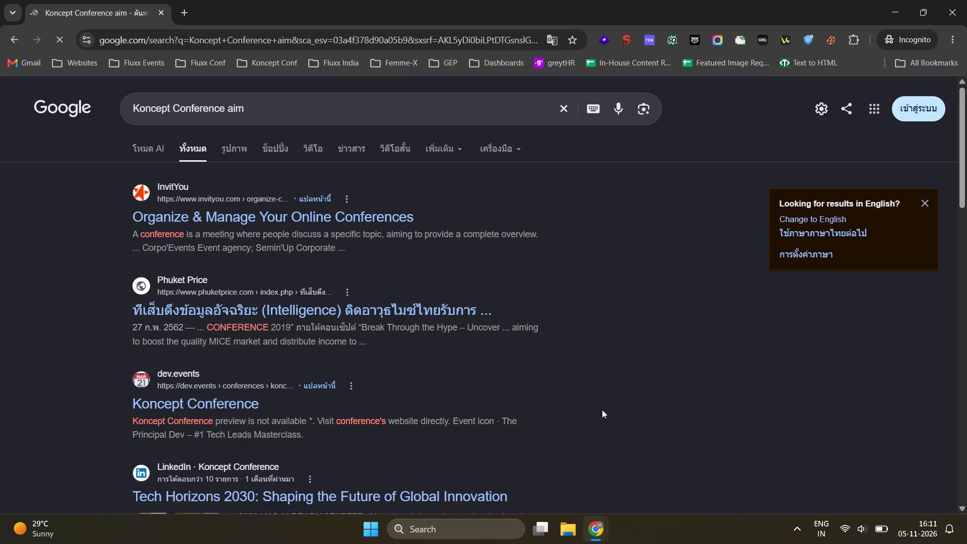
key(ctrl+f)
key(Return)
key(Return)
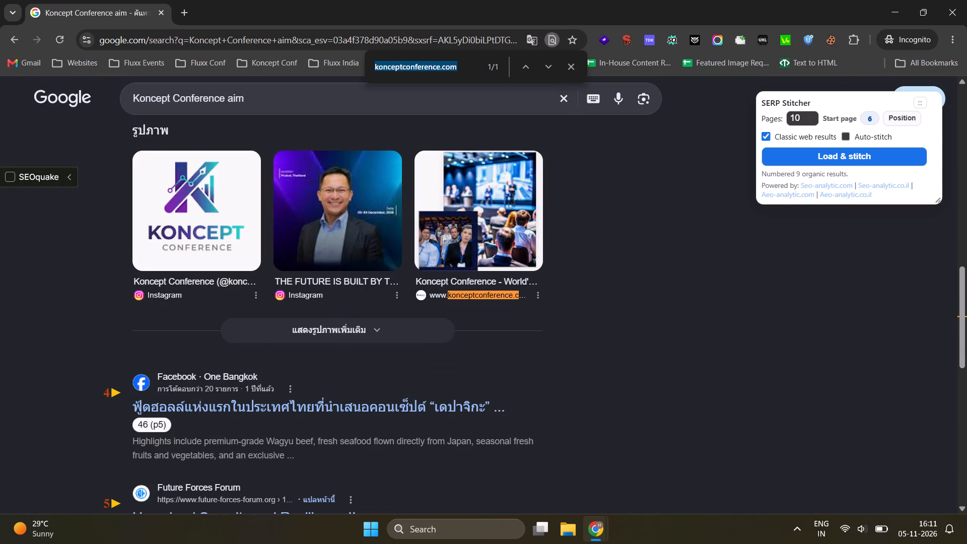
scroll(602, 410, down, 7)
key(alt+Tab)
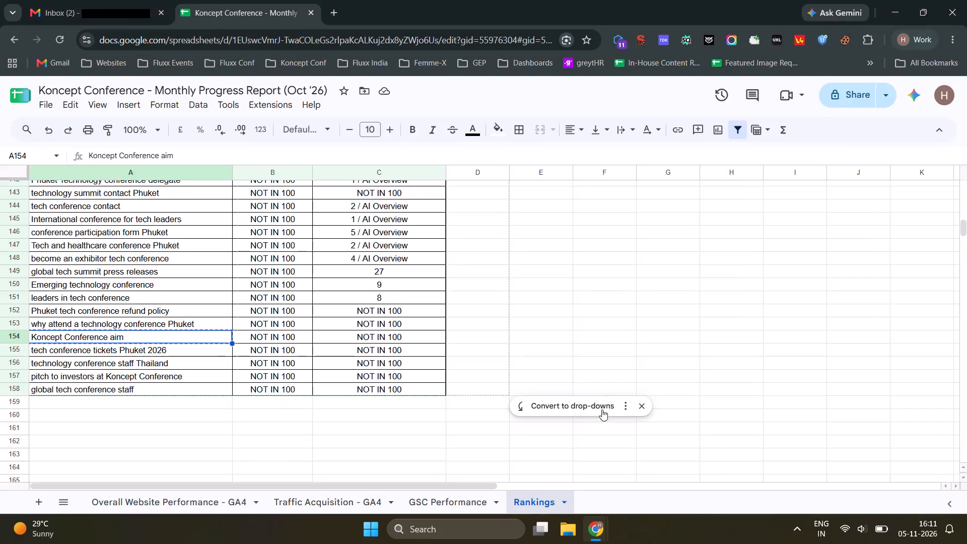
key(alt+Tab)
Look for konceptconference.com on results pages 6 and 7 for "Koncept Conference aim".
click(343, 428)
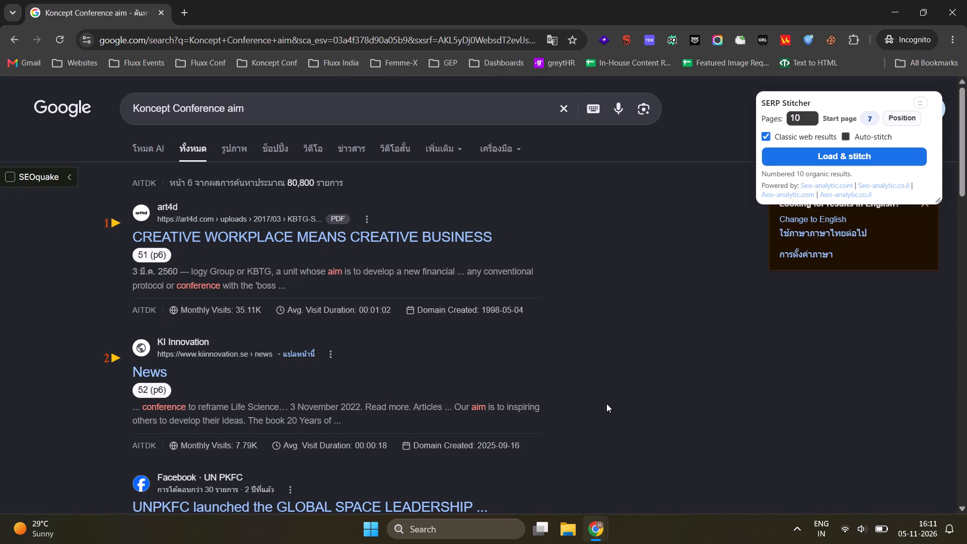
key(ctrl+f)
key(Return)
scroll(606, 403, down, 8)
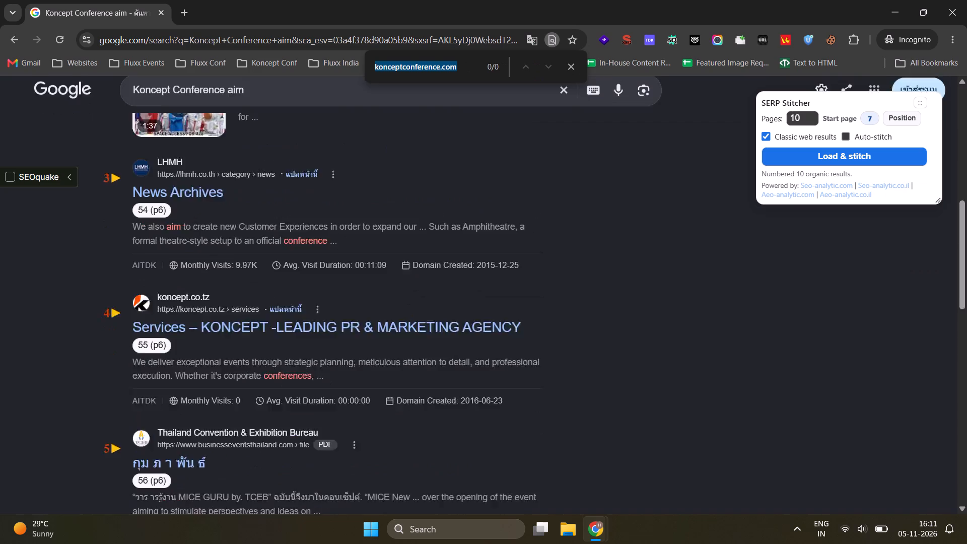
scroll(606, 403, down, 5)
click(446, 425)
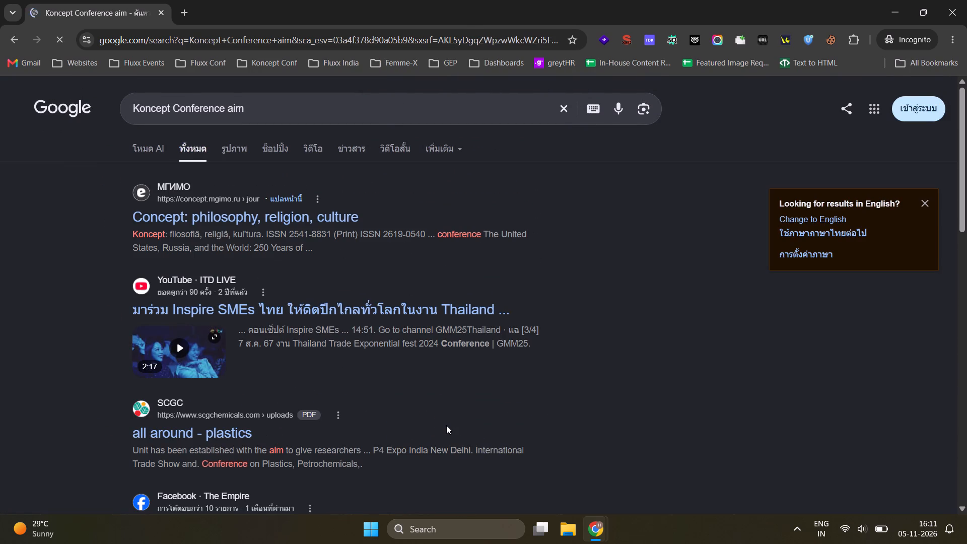
key(ctrl+f)
key(Return)
scroll(446, 425, down, 8)
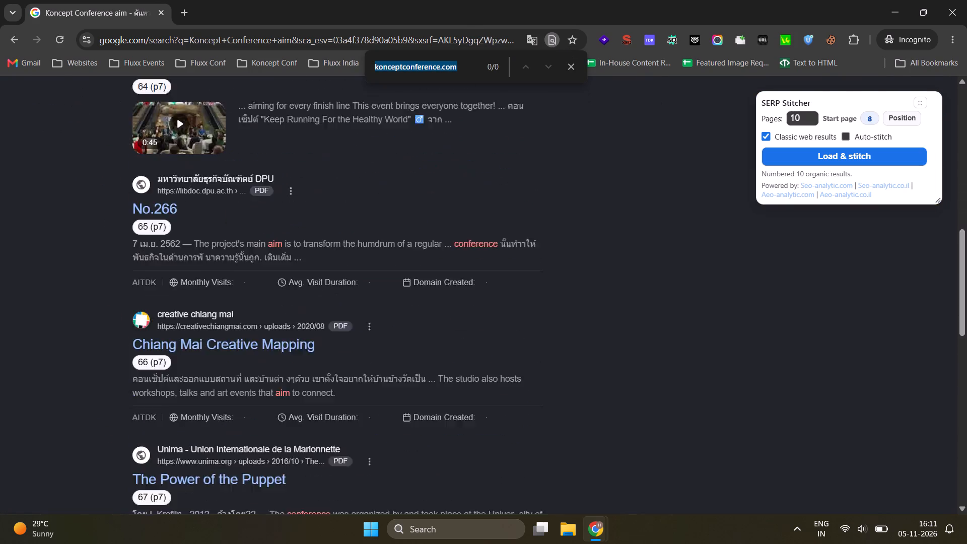
scroll(446, 425, down, 6)
Look for konceptconference.com on results pages 8, 9 and 10 for "Koncept Conference aim".
click(442, 422)
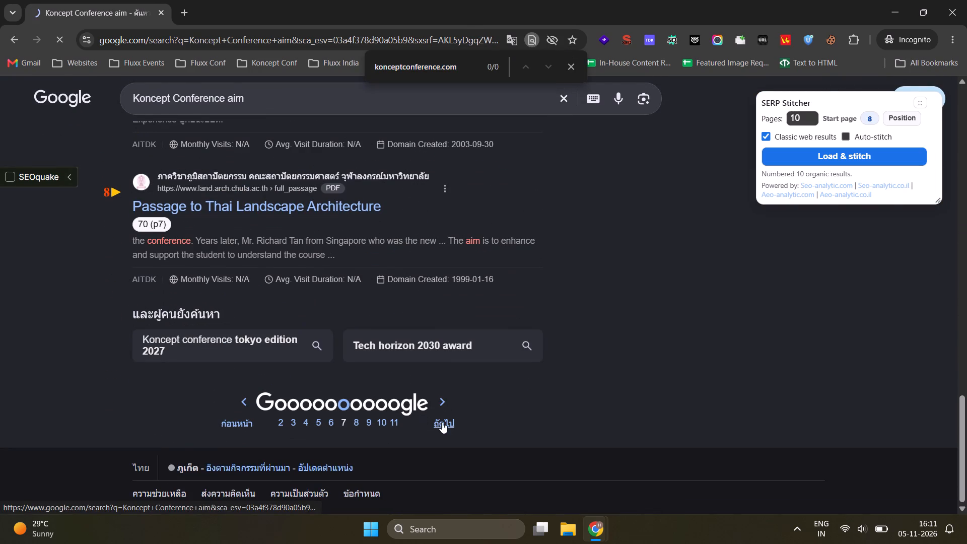
key(ctrl+f)
key(Return)
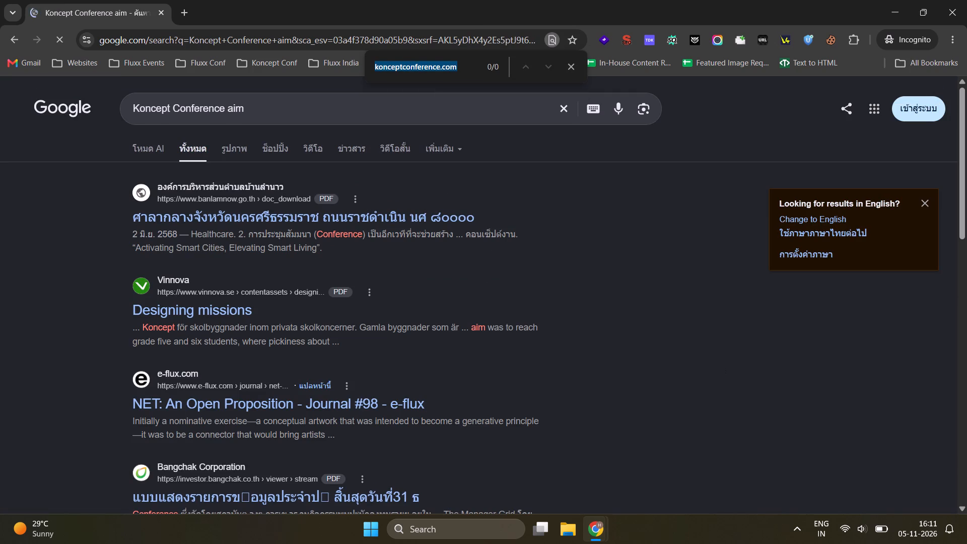
scroll(722, 367, down, 14)
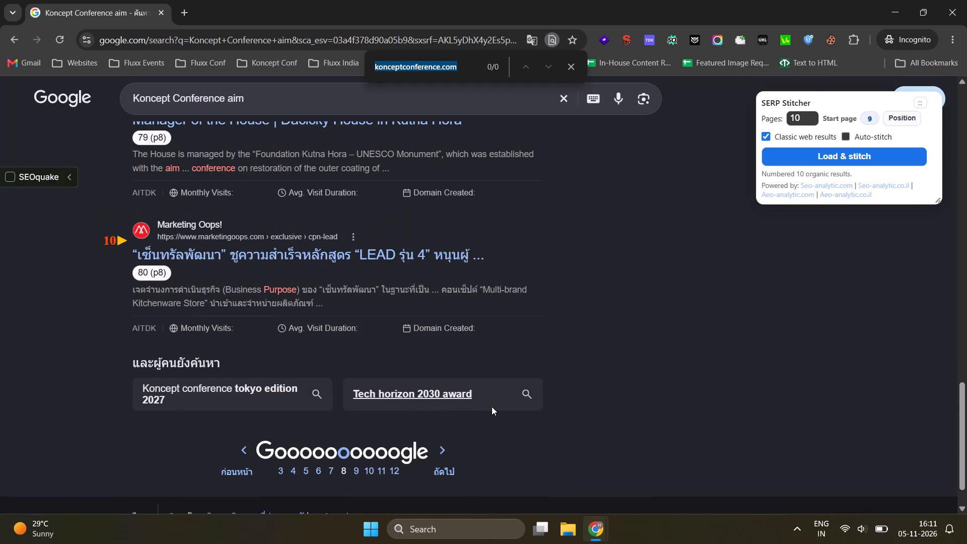
click(450, 473)
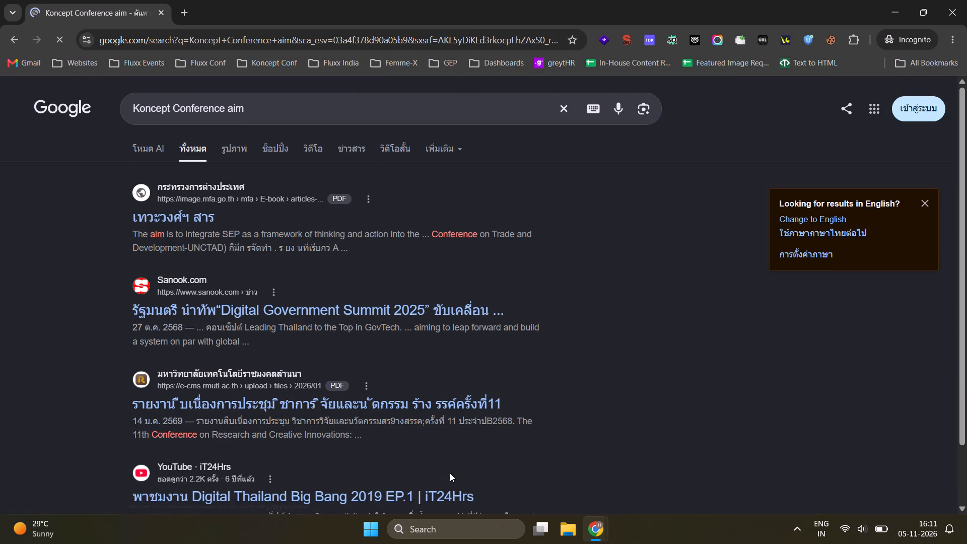
key(ctrl+f)
key(Return)
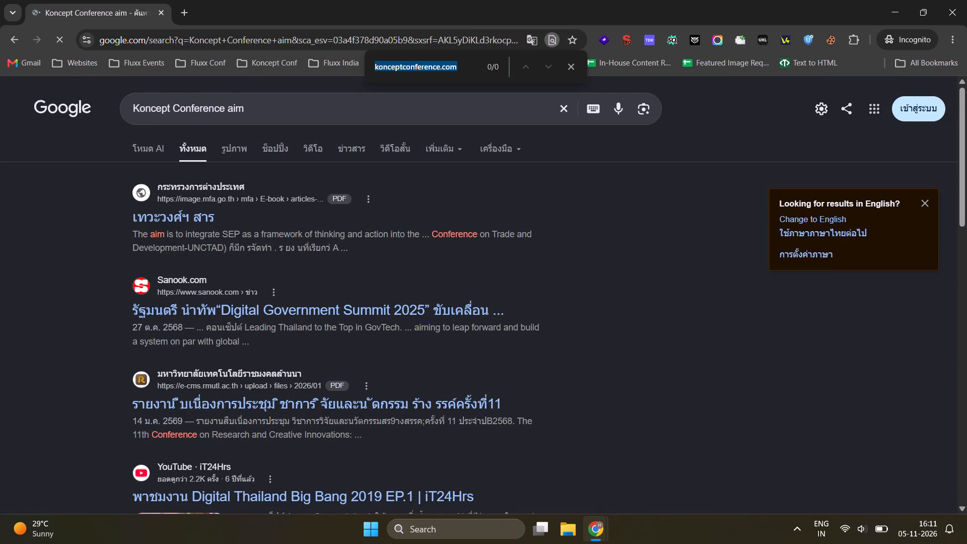
scroll(687, 421, down, 15)
scroll(517, 373, down, 3)
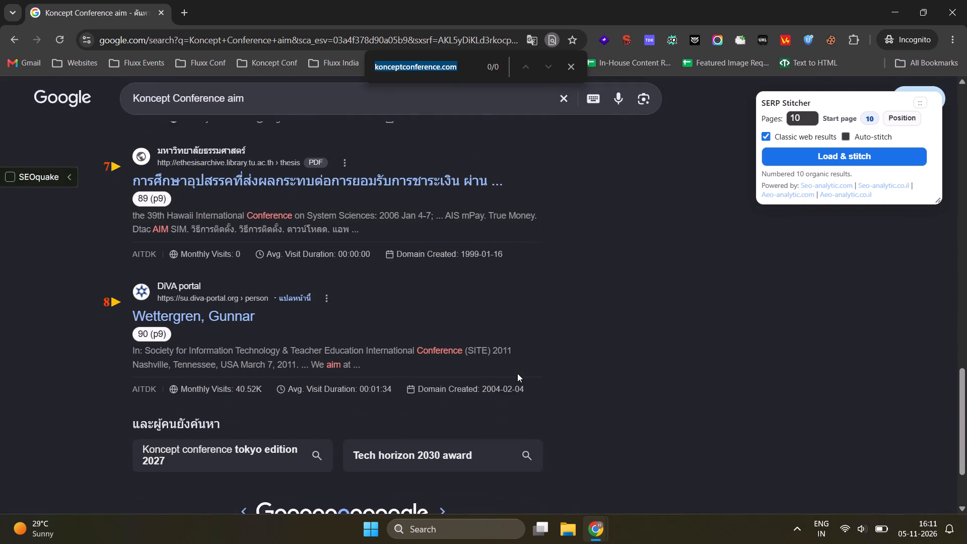
scroll(517, 373, down, 2)
click(446, 424)
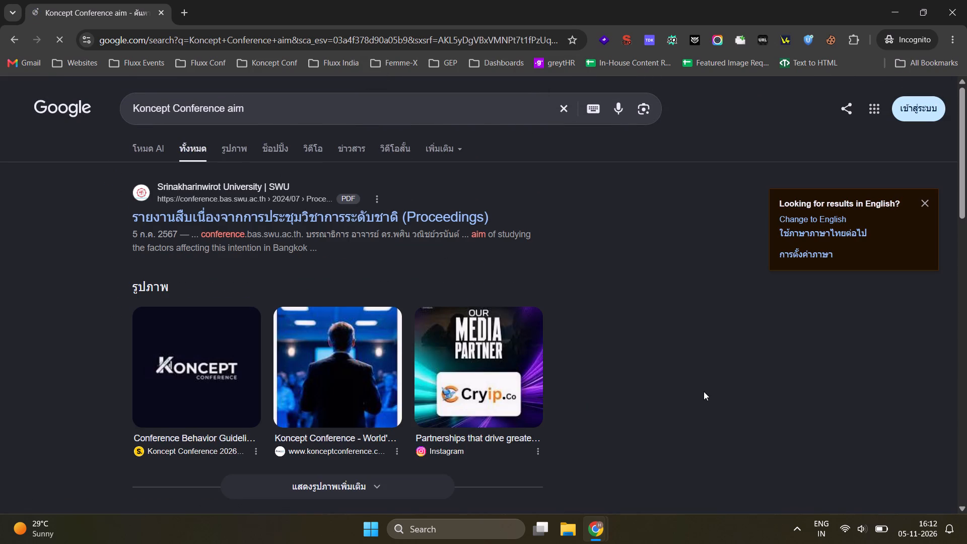
key(ctrl+f)
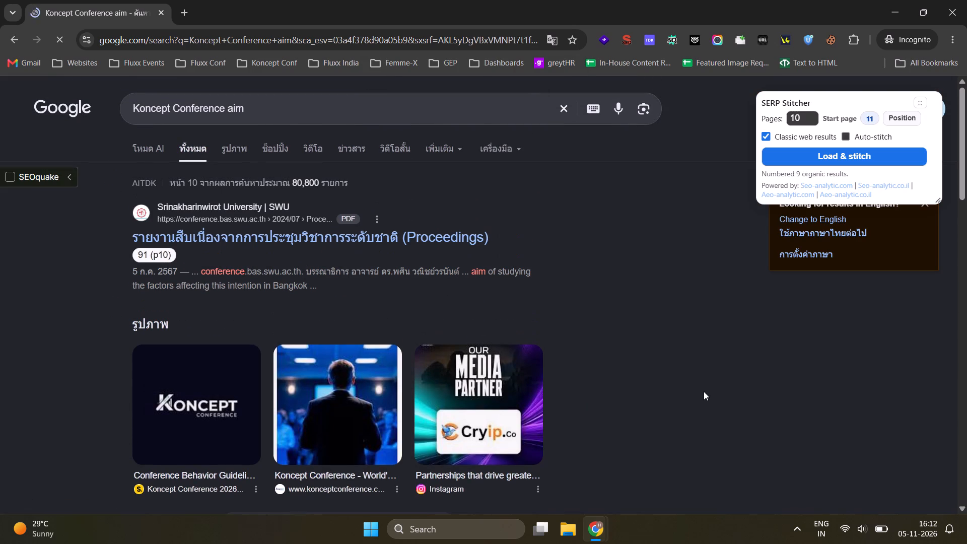
key(Return)
key(Return)
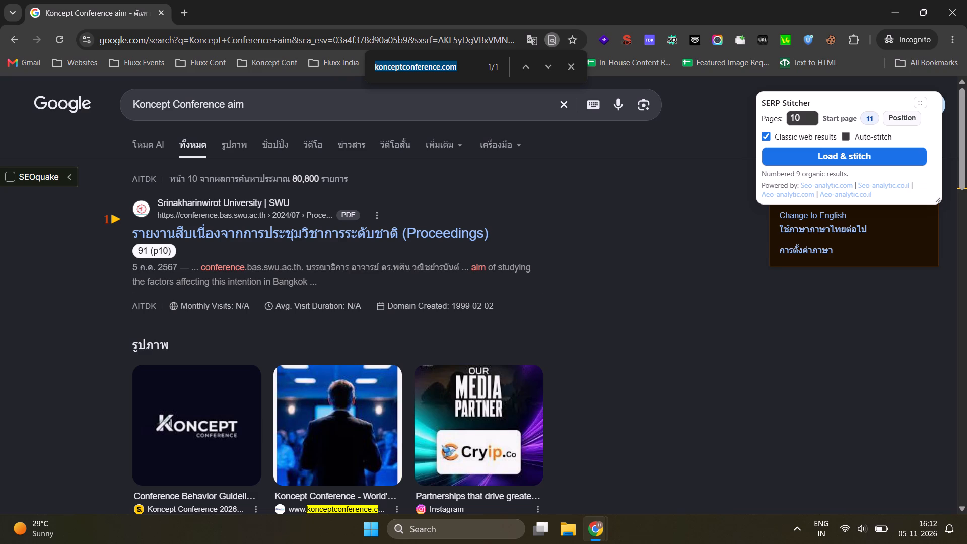
Copy the next keyword from the Rankings sheet, "tech conference tickets Phuket 2026", and search Google for it.
key(alt+Tab)
key(Down)
key(alt+Tab)
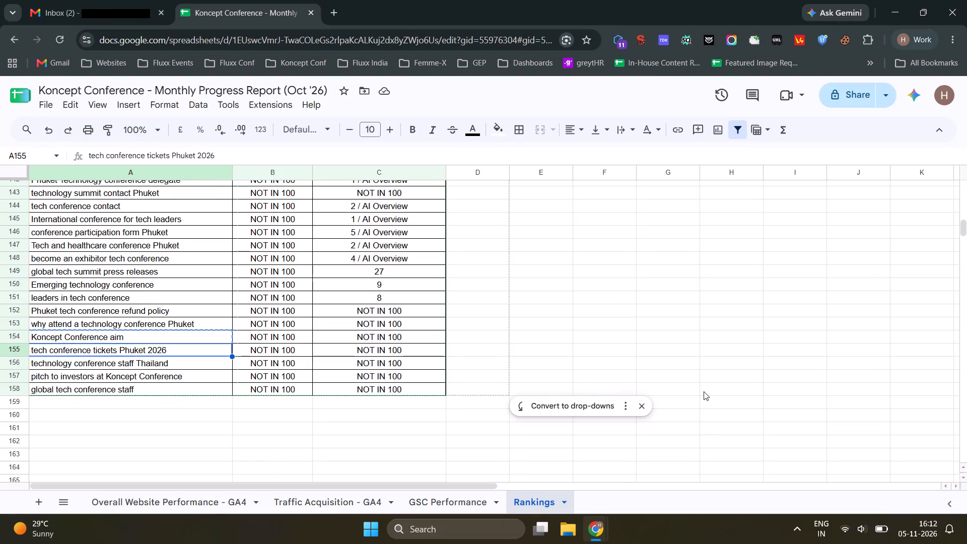
click(561, 106)
key(ctrl+v)
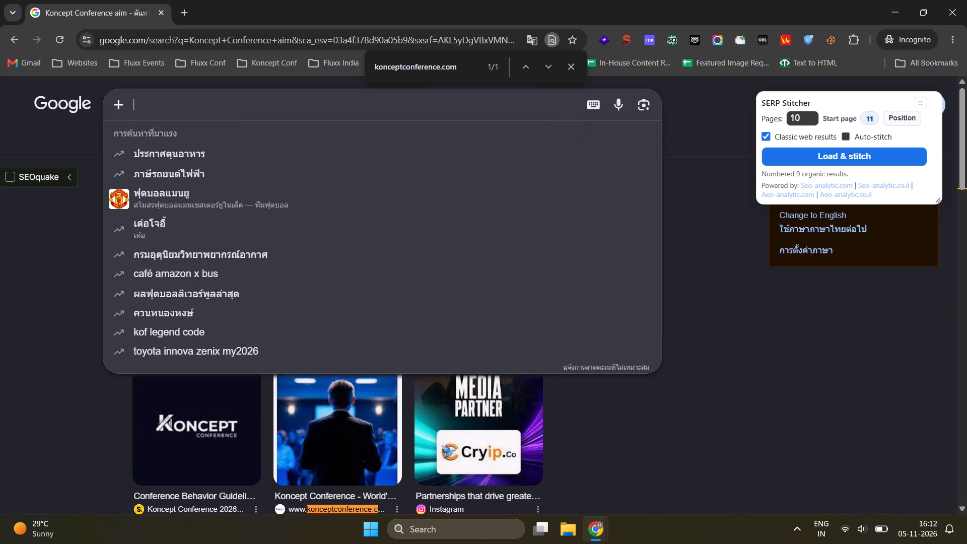
key(Return)
key(alt+Tab)
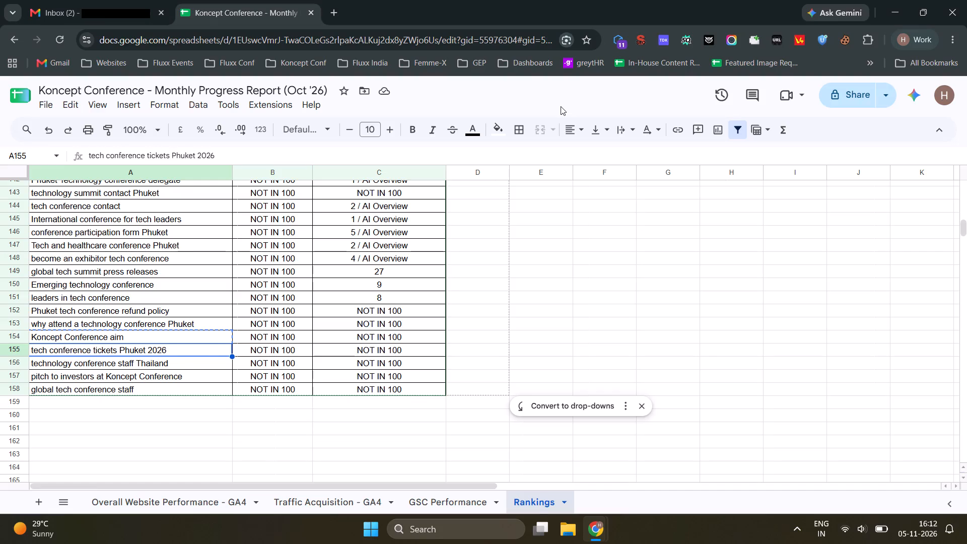
key(ctrl+c)
key(alt+Tab)
click(560, 108)
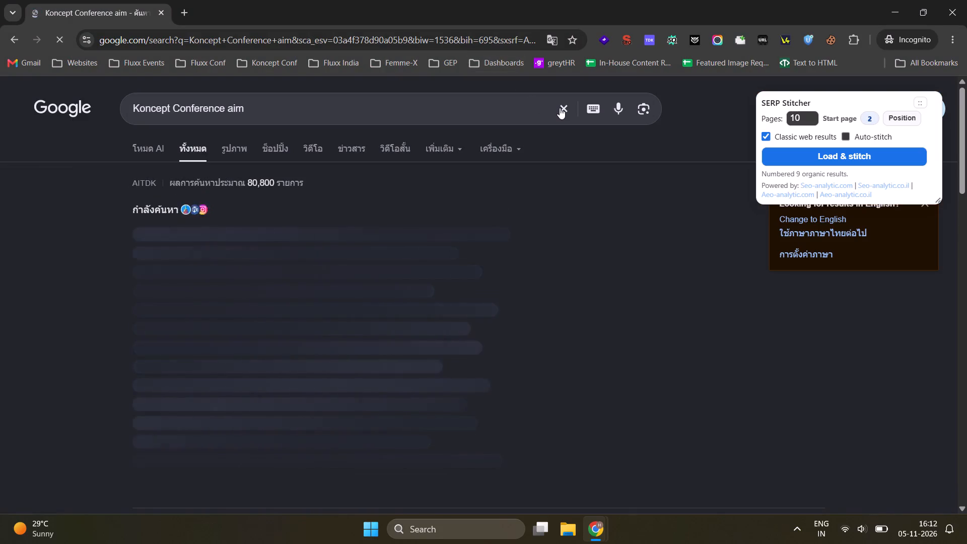
key(ctrl+v)
key(Return)
key(alt+Tab)
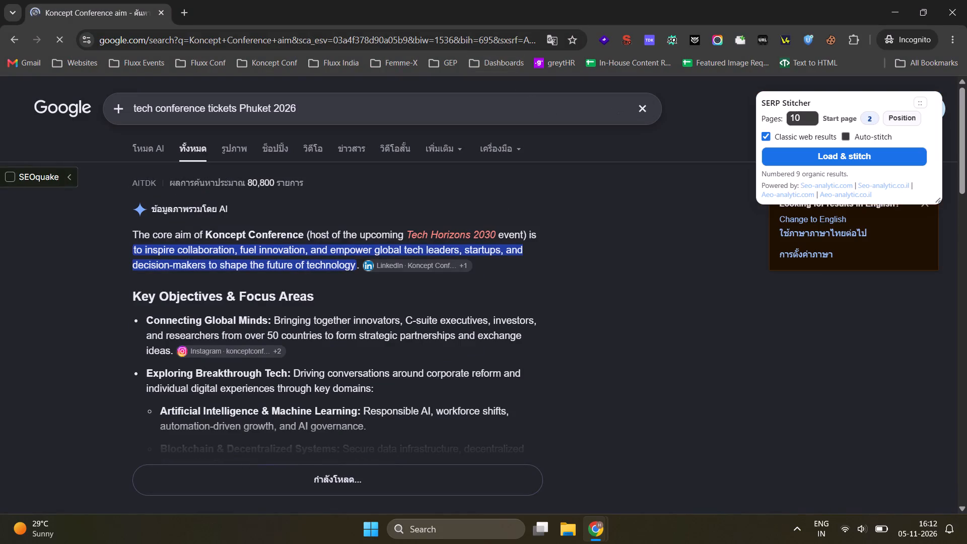
key(alt+Tab)
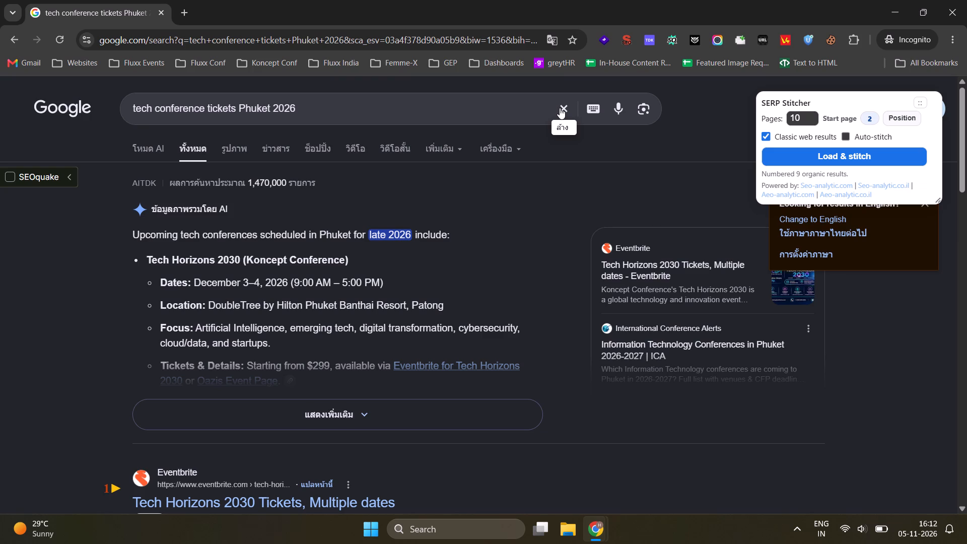
Expand the AI Overview and its full source list, and look for konceptconference.com on the first results page.
click(390, 425)
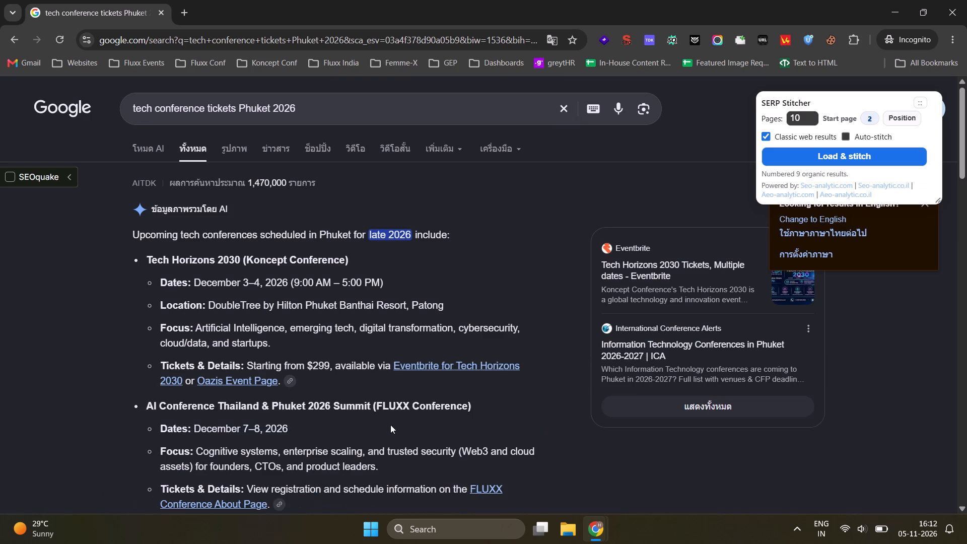
scroll(444, 430, down, 5)
scroll(444, 430, up, 3)
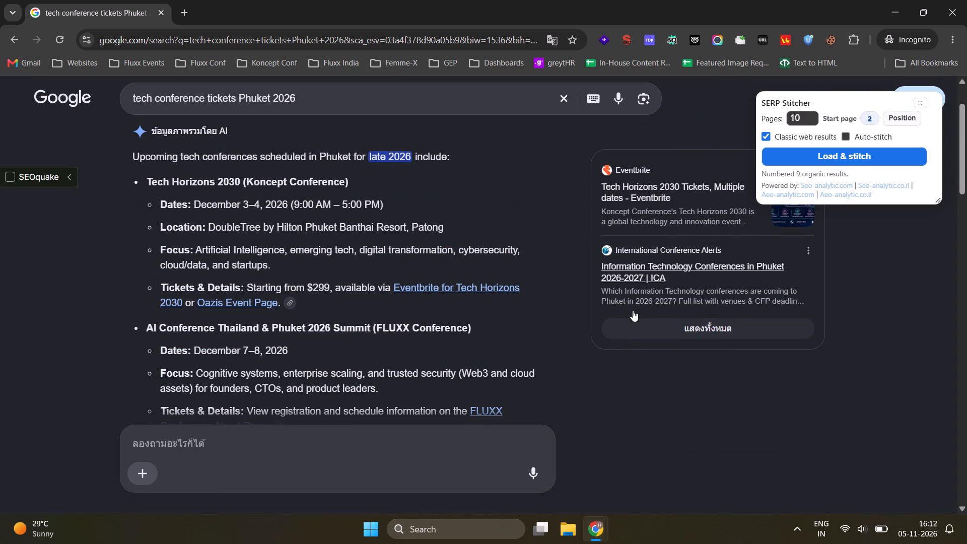
click(652, 329)
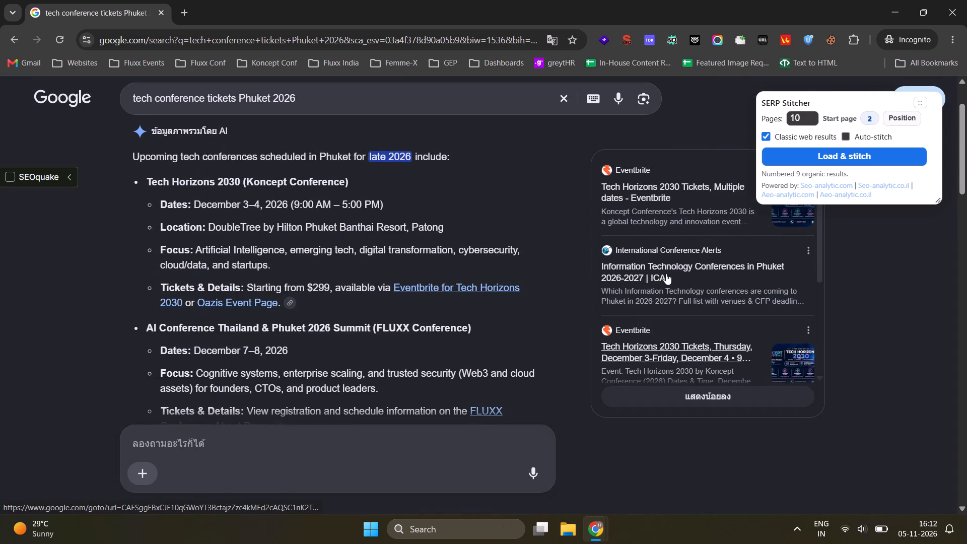
scroll(666, 274, down, 4)
scroll(621, 442, down, 3)
key(ctrl+f)
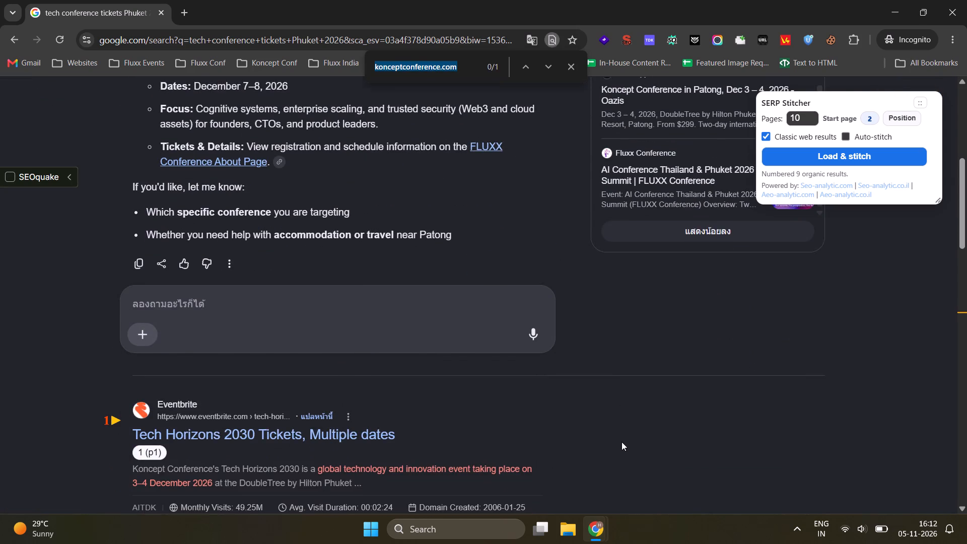
key(Return)
Record position 4 in column C of the Rankings sheet for "tech conference tickets Phuket 2026".
key(alt+Tab)
key(Right)
key(Right)
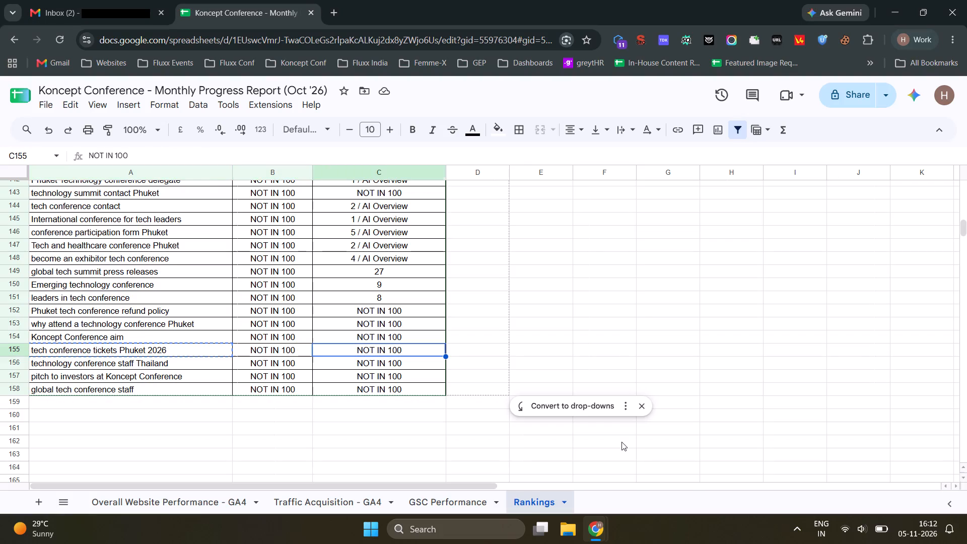
key(4)
key(Down)
Copy the next keyword from the Rankings sheet, "technology conference staff Thailand", and search Google for it.
key(Left)
key(Left)
key(Left)
key(ctrl+c)
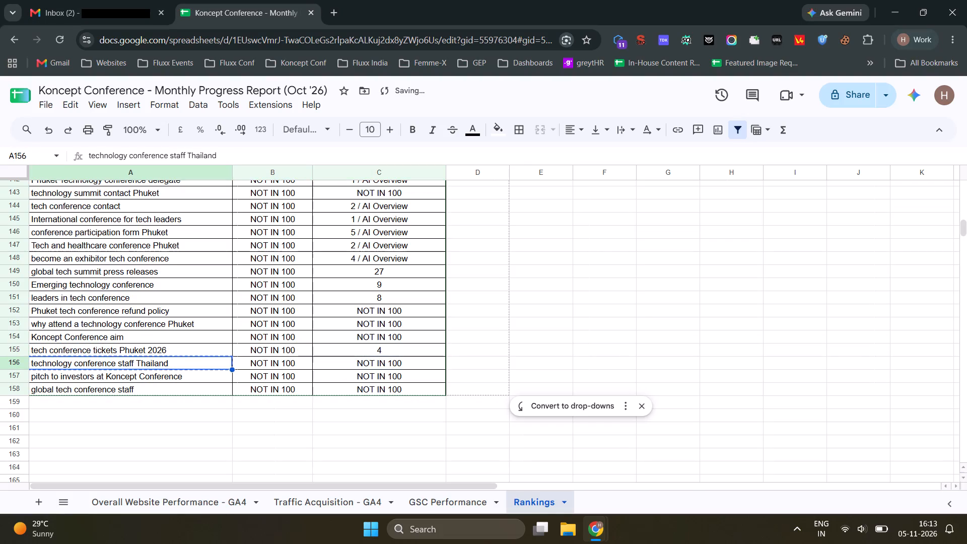
key(alt+Tab)
click(564, 103)
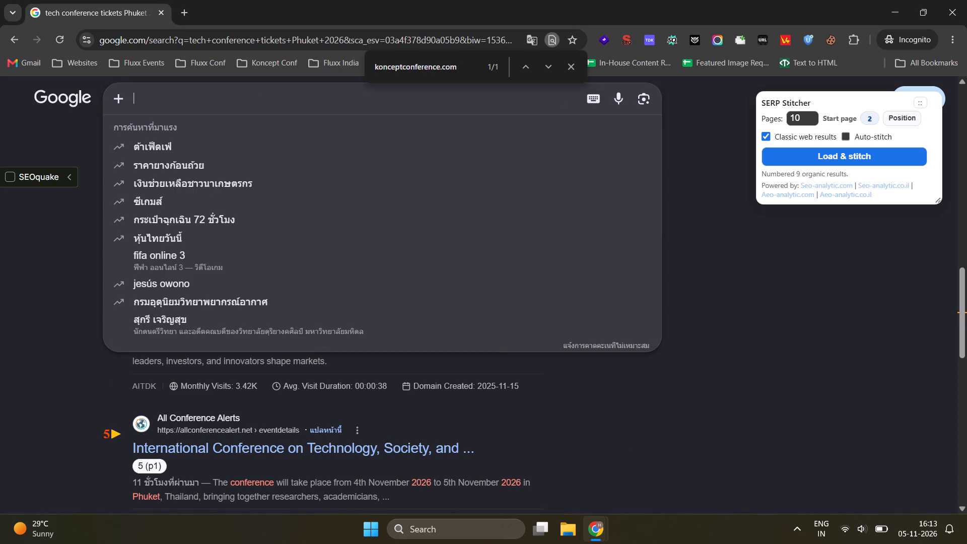
key(ctrl+v)
key(Return)
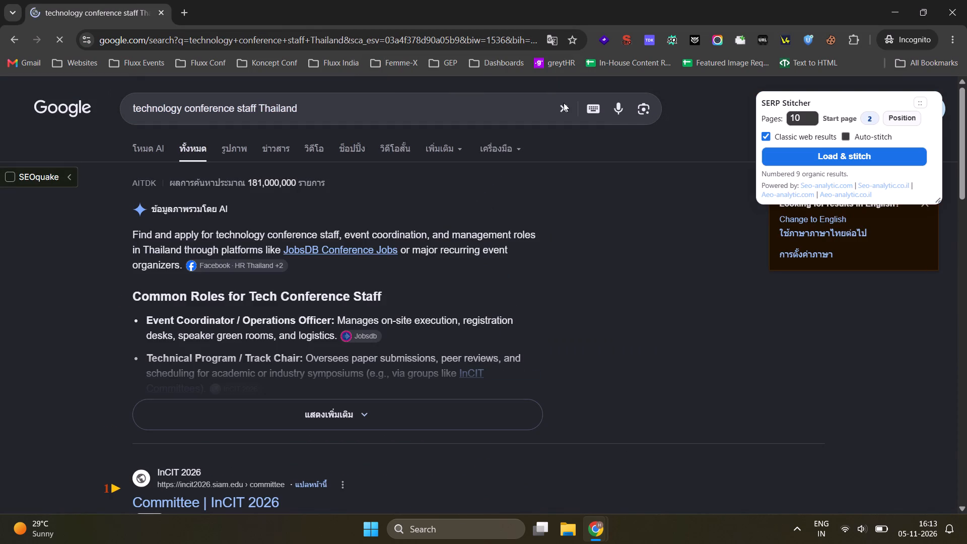
Check the expanded AI Overview, its sources and the first results page for konceptconference.com under "technology conference staff Thailand".
click(432, 415)
scroll(358, 443, down, 2)
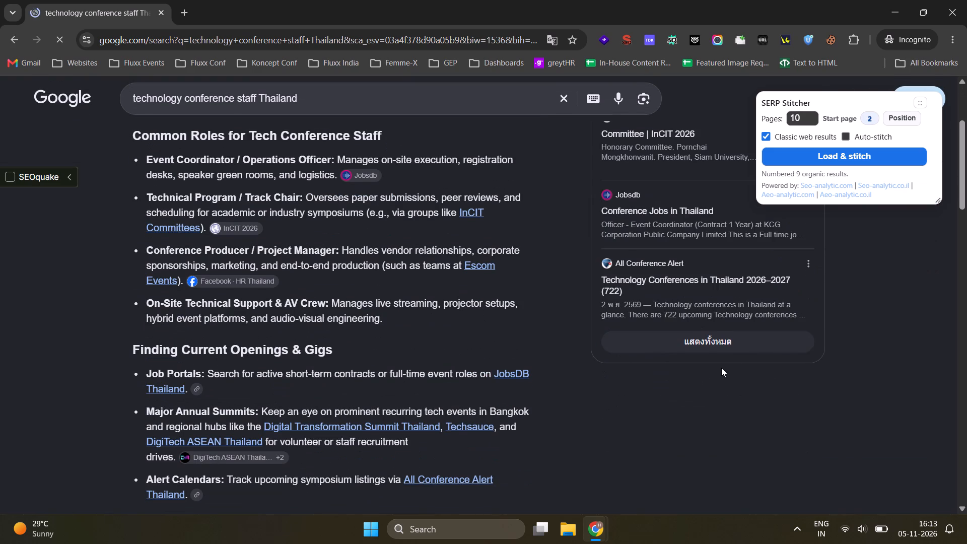
click(717, 346)
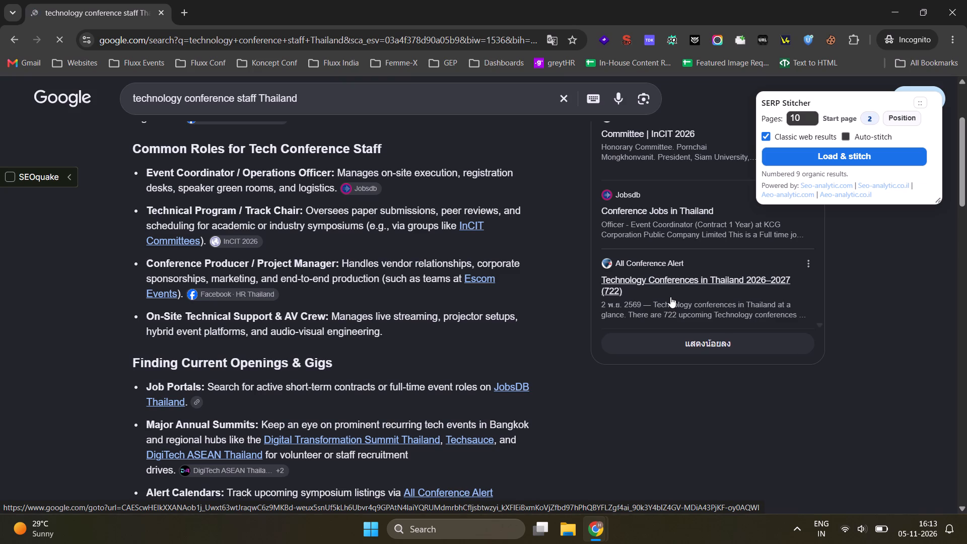
key(ctrl+f)
key(Return)
scroll(670, 297, down, 13)
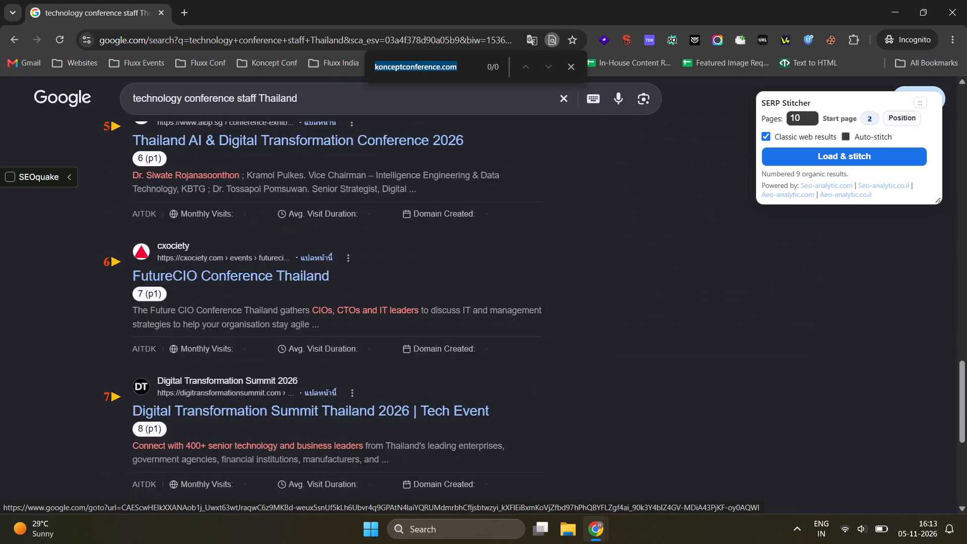
scroll(515, 391, down, 8)
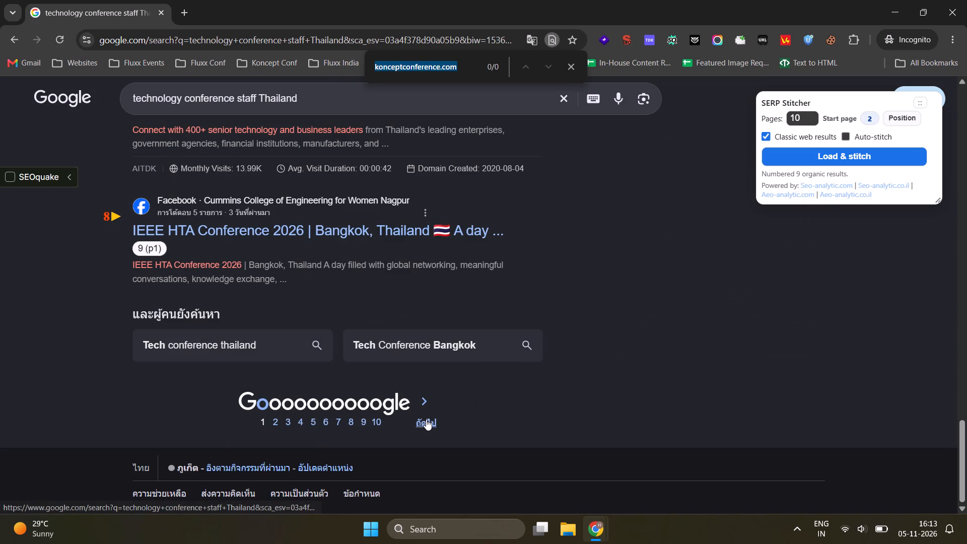
Look for konceptconference.com on results pages 2 and 3 for "technology conference staff Thailand".
click(426, 419)
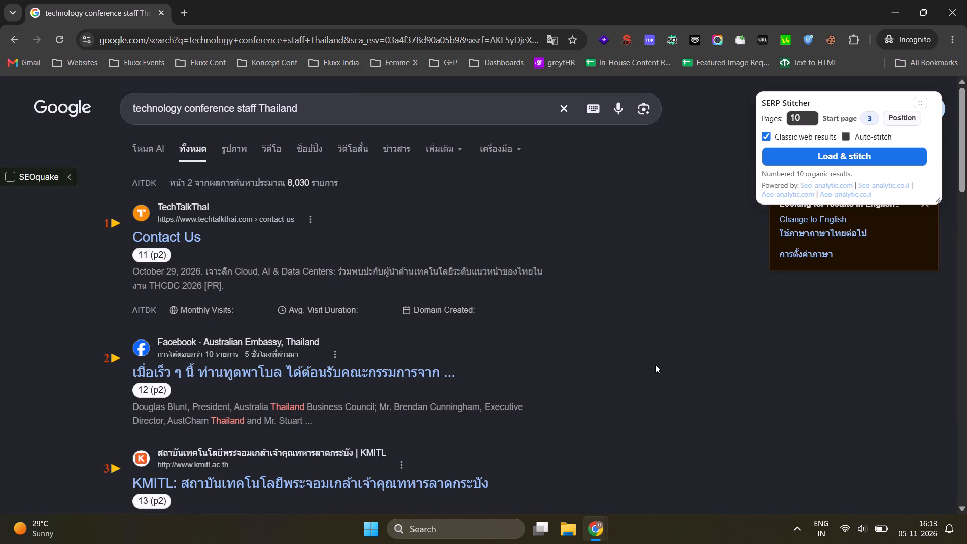
key(ctrl+f)
key(Return)
scroll(655, 364, down, 8)
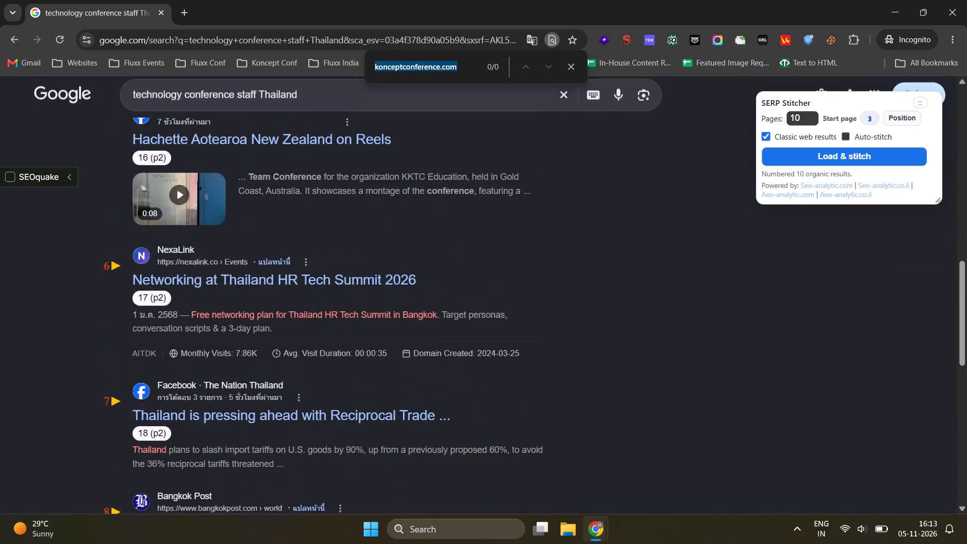
scroll(655, 364, down, 8)
click(441, 422)
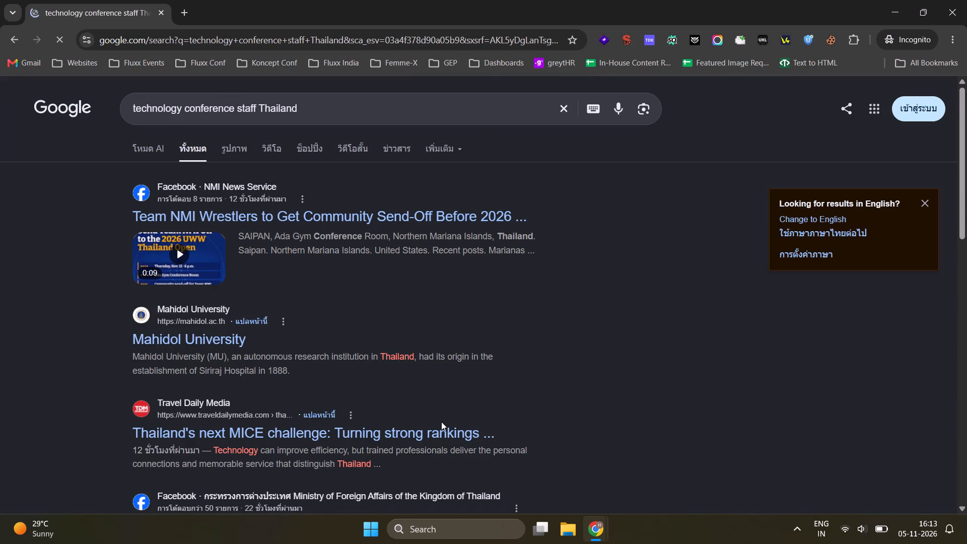
key(ctrl+f)
key(Return)
scroll(441, 422, down, 15)
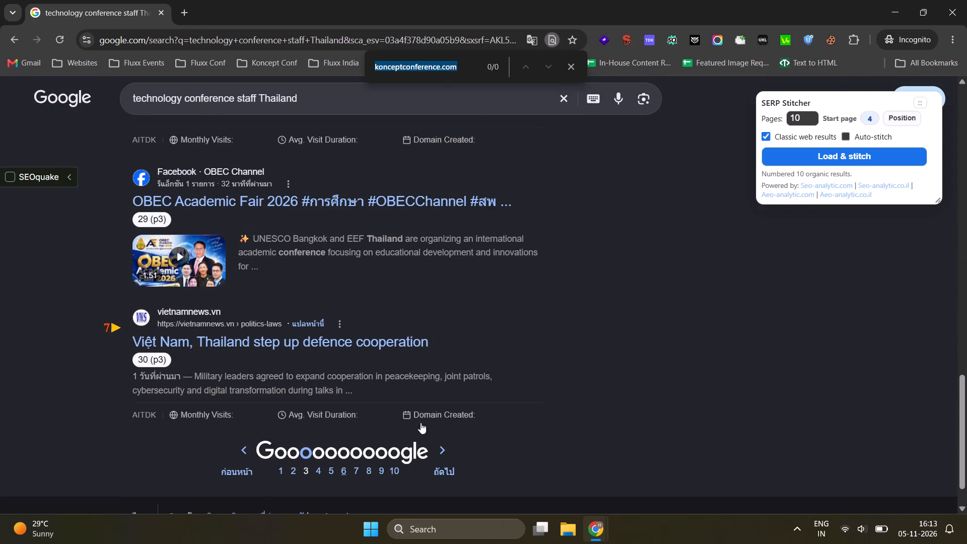
Look for konceptconference.com on results pages 4 to 6 for "technology conference staff Thailand".
click(451, 472)
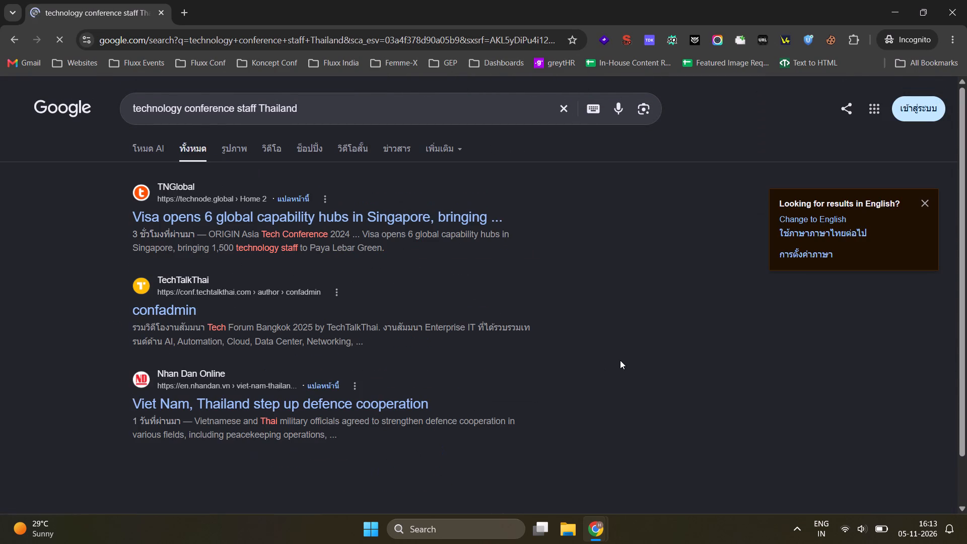
key(ctrl+f)
key(Return)
scroll(620, 360, down, 16)
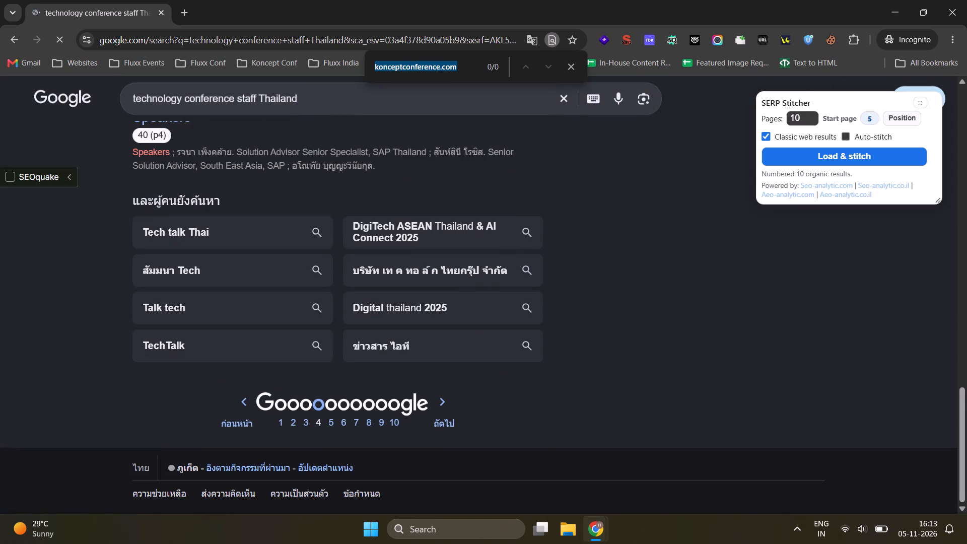
click(441, 428)
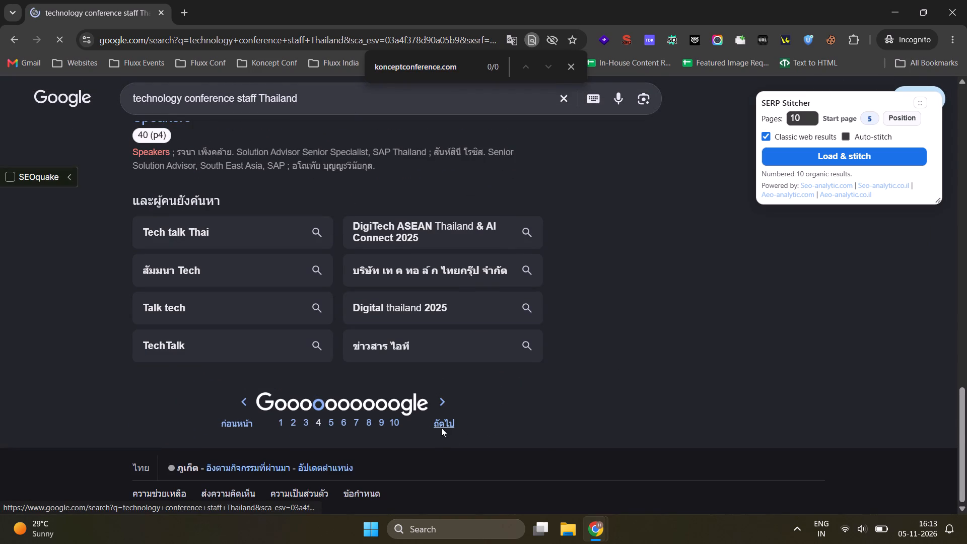
key(ctrl+f)
key(Return)
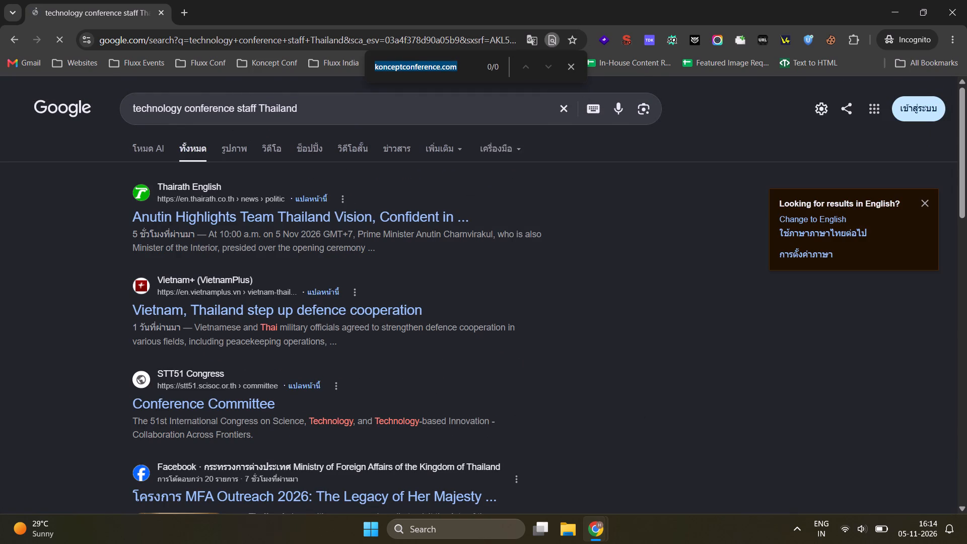
scroll(645, 411, down, 18)
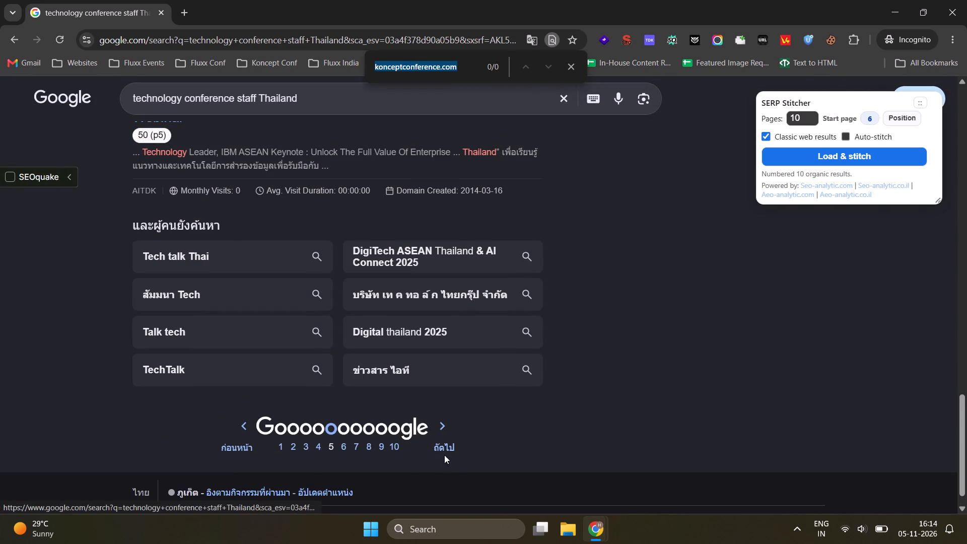
click(452, 449)
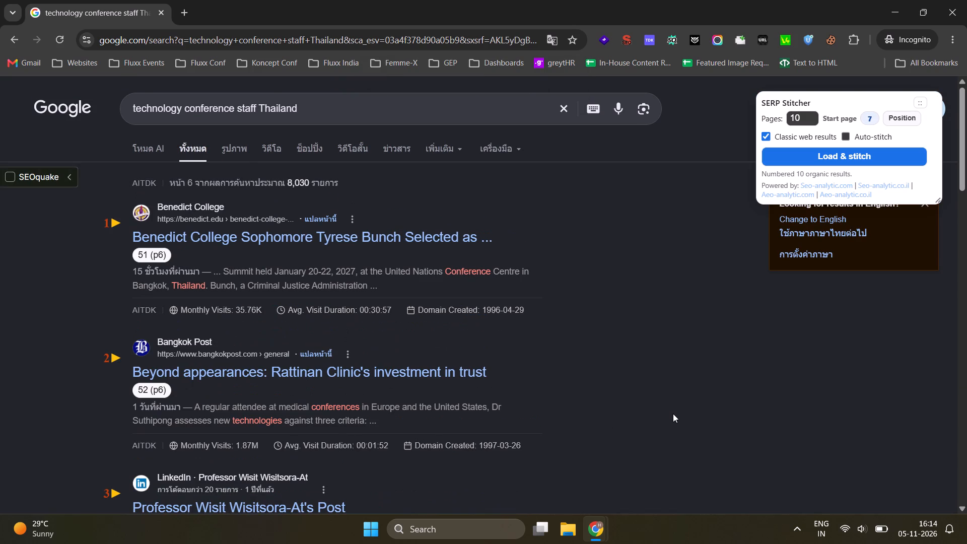
key(ctrl+f)
key(Return)
scroll(673, 414, down, 6)
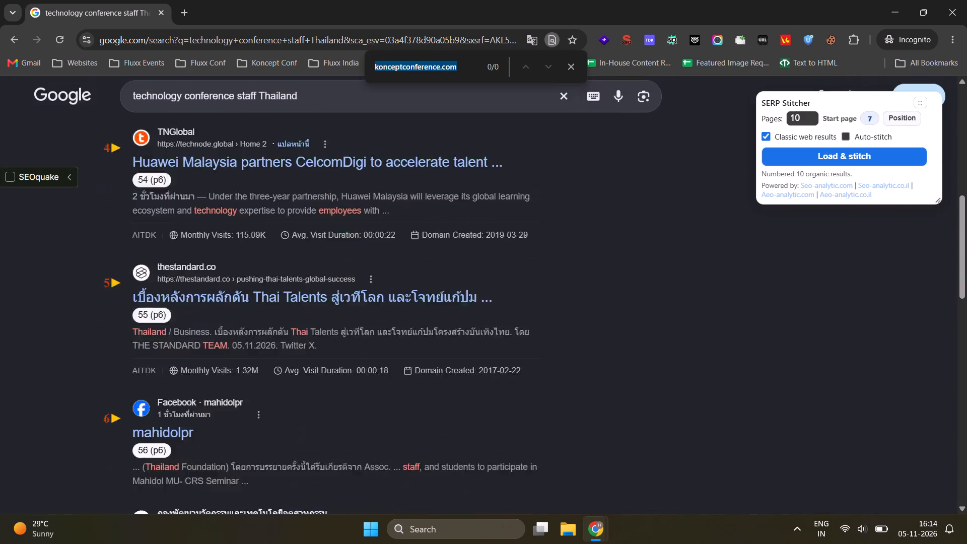
scroll(673, 414, down, 7)
Look for konceptconference.com on results pages 7 to 9 for "technology conference staff Thailand" and open page 10.
click(447, 423)
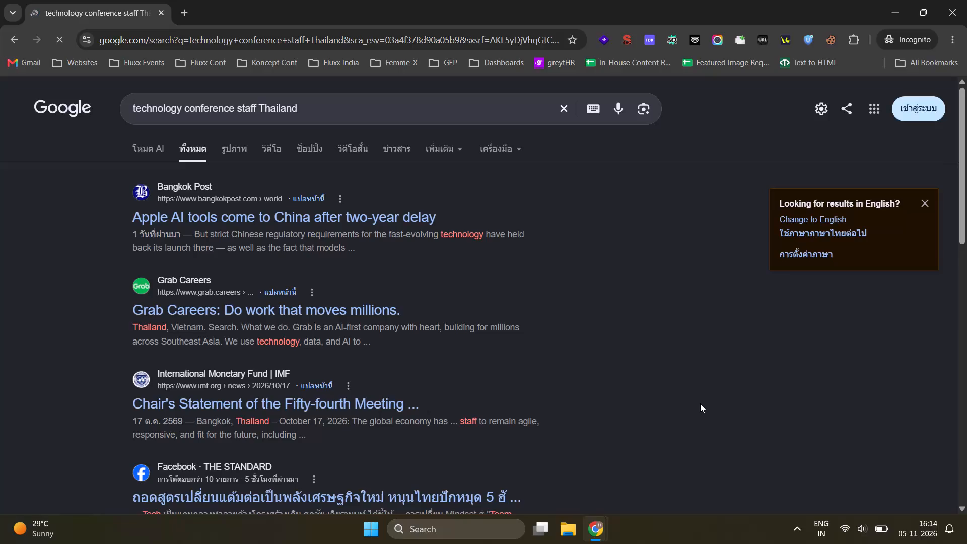
key(ctrl+f)
key(Return)
scroll(700, 403, down, 16)
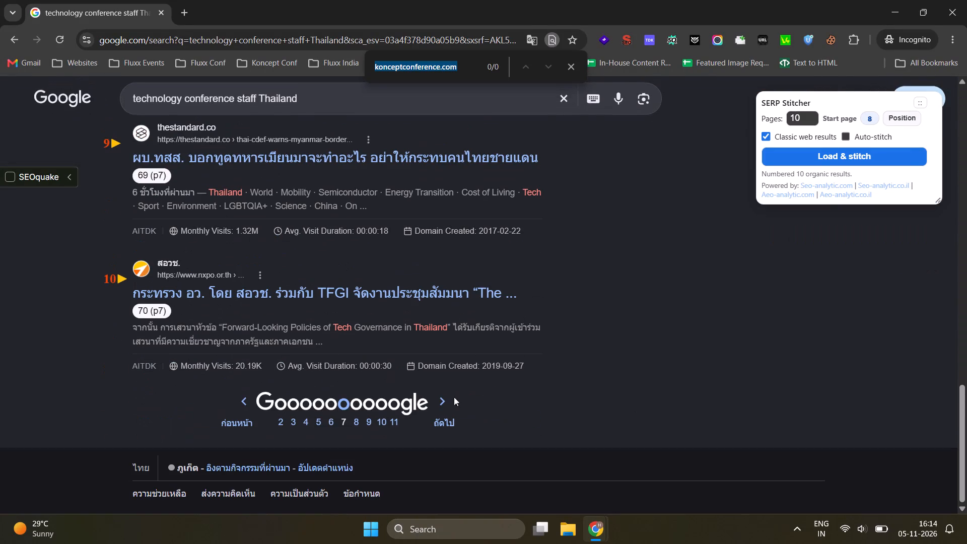
click(445, 424)
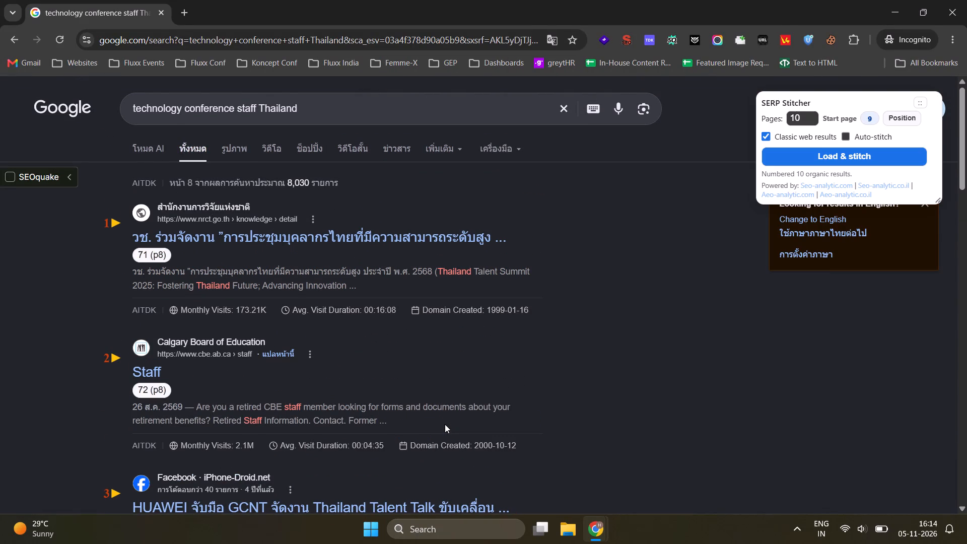
key(ctrl+f)
key(Return)
scroll(445, 424, down, 14)
click(438, 422)
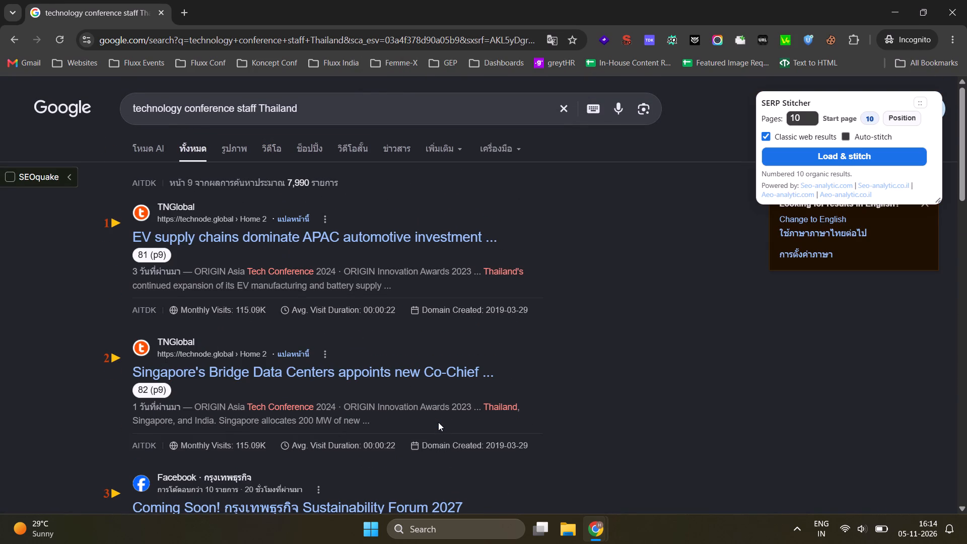
key(ctrl+f)
key(Return)
scroll(438, 422, down, 13)
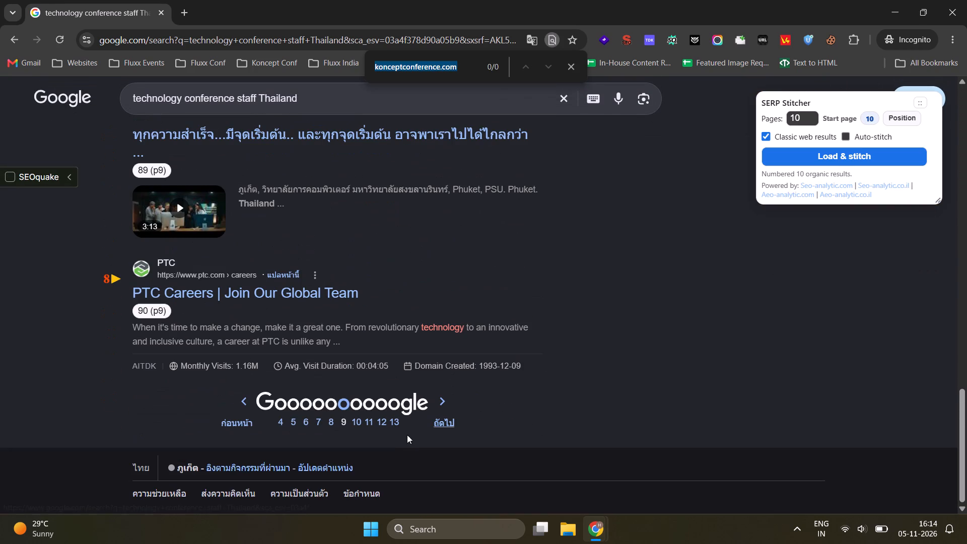
click(447, 424)
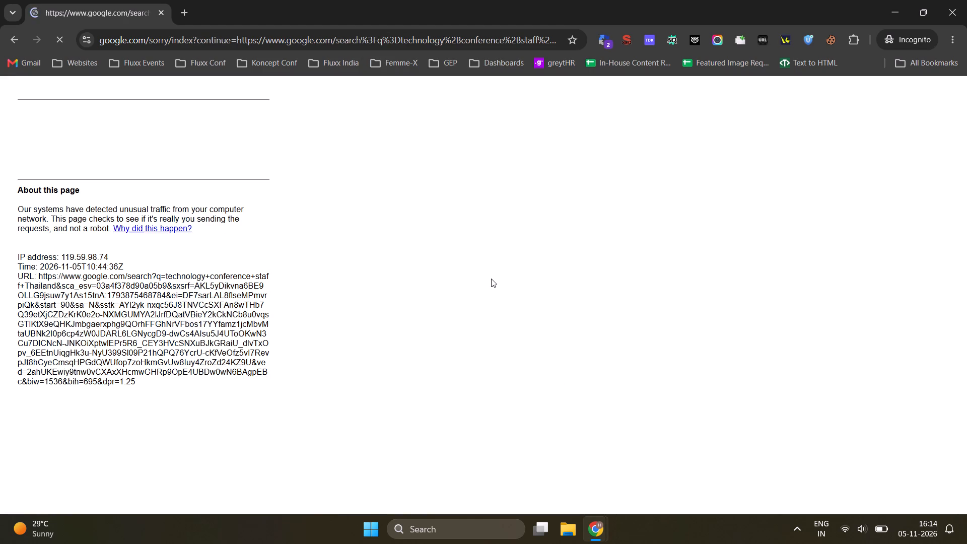
Copy the next keyword, "pitch to investors at Koncept Conference", from the Rankings sheet and return to the Google results window.
key(alt+Tab)
key(Down)
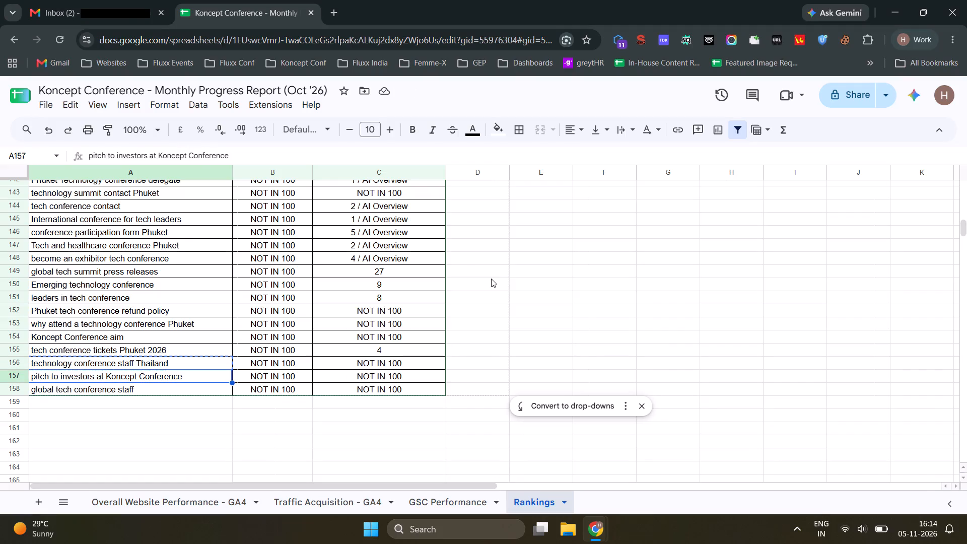
key(ctrl+c)
key(alt+Tab)
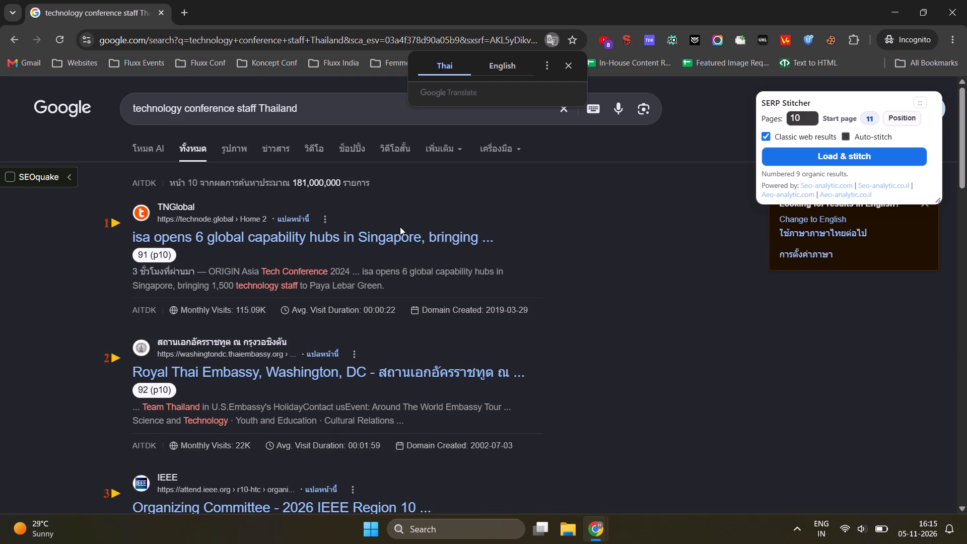
Look for konceptconference.com on results page 10 for "technology conference staff Thailand".
key(ctrl+f)
key(Return)
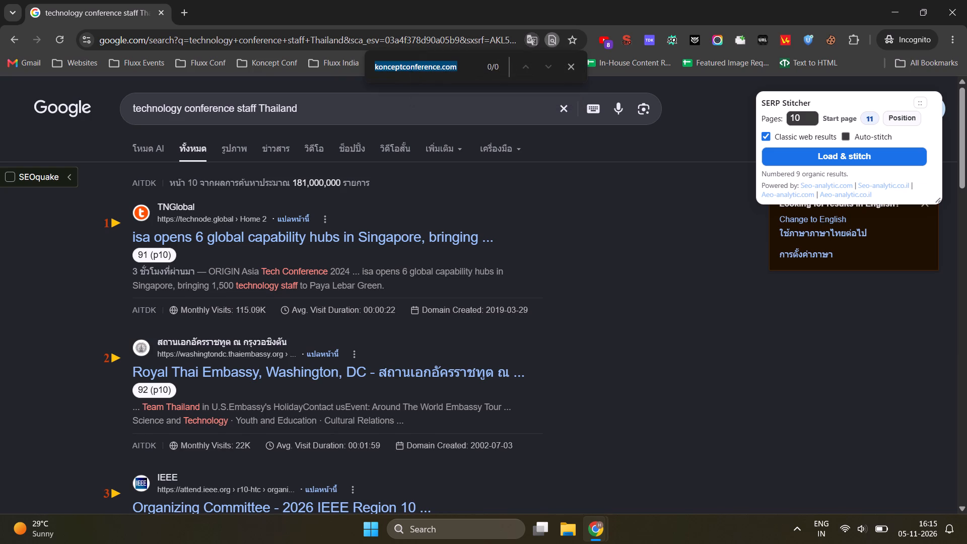
scroll(400, 227, down, 4)
key(alt+Tab)
key(alt+Tab)
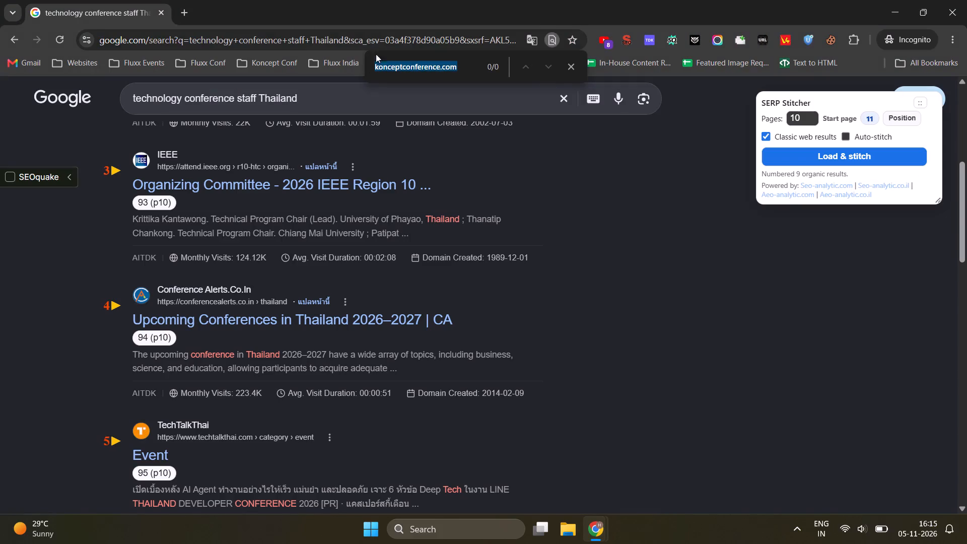
Search Google for "pitch to investors at Koncept Conference" and expand its AI Overview.
click(565, 99)
key(ctrl+v)
key(Return)
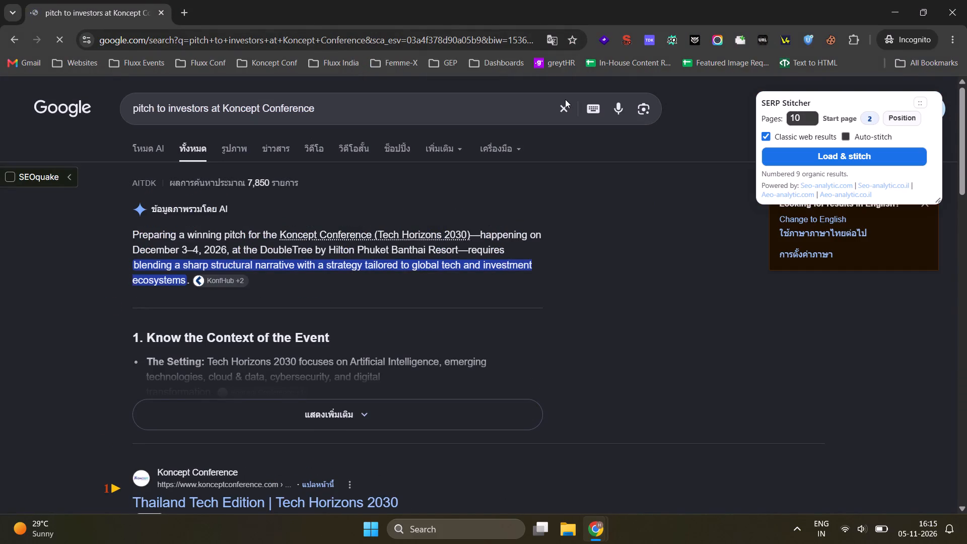
click(356, 406)
Record "1 / AI Overview" in column C of the Rankings sheet for "pitch to investors at Koncept Conference", copying it from an earlier row.
key(alt+Tab)
key(Right)
key(Right)
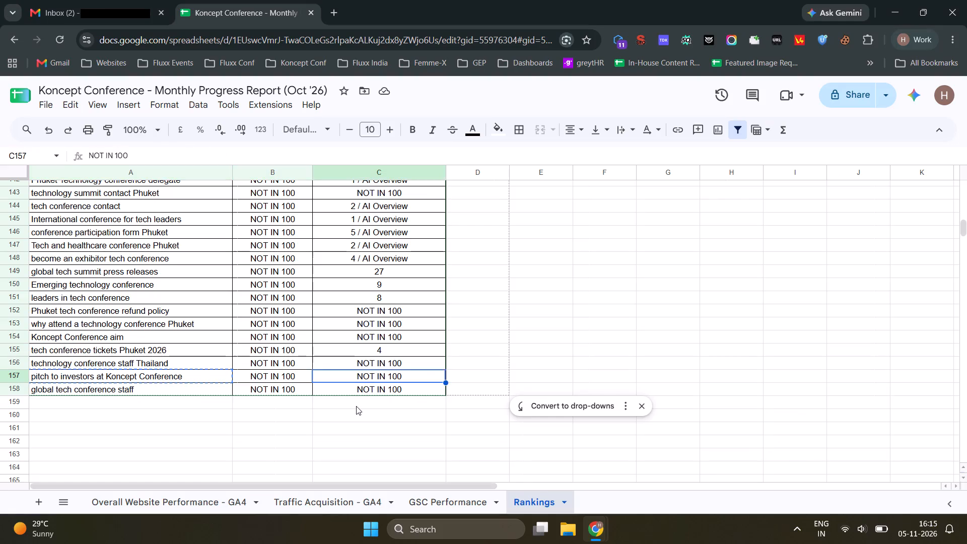
key(Up)
key(Up)
key(Up)
key(Up)
key(Up)
key(Up)
key(Up)
key(Up)
key(Up)
key(Up)
key(Up)
key(Up)
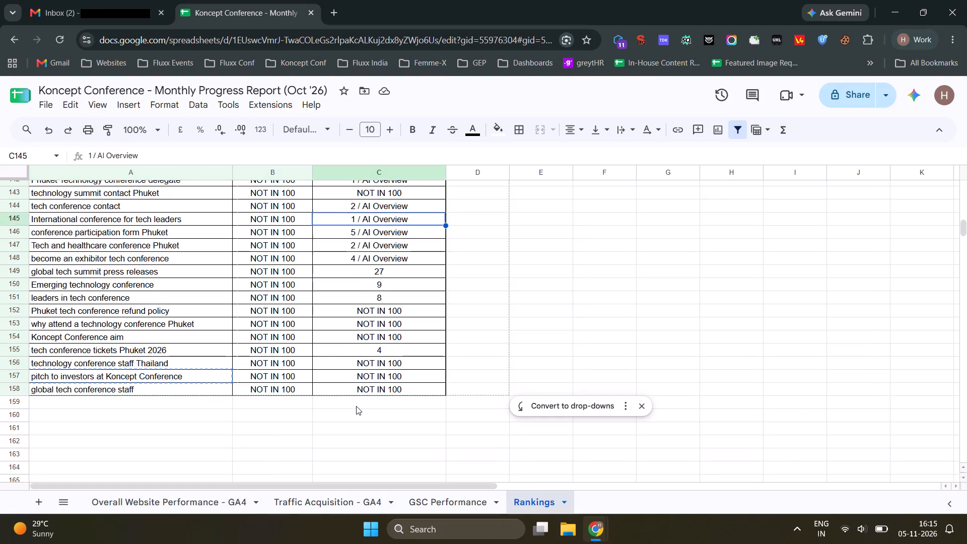
key(Up)
key(Down)
key(ctrl+c)
key(Down)
key(Down)
key(Down)
key(Down)
key(Down)
key(Down)
key(Down)
key(Down)
key(Down)
key(Down)
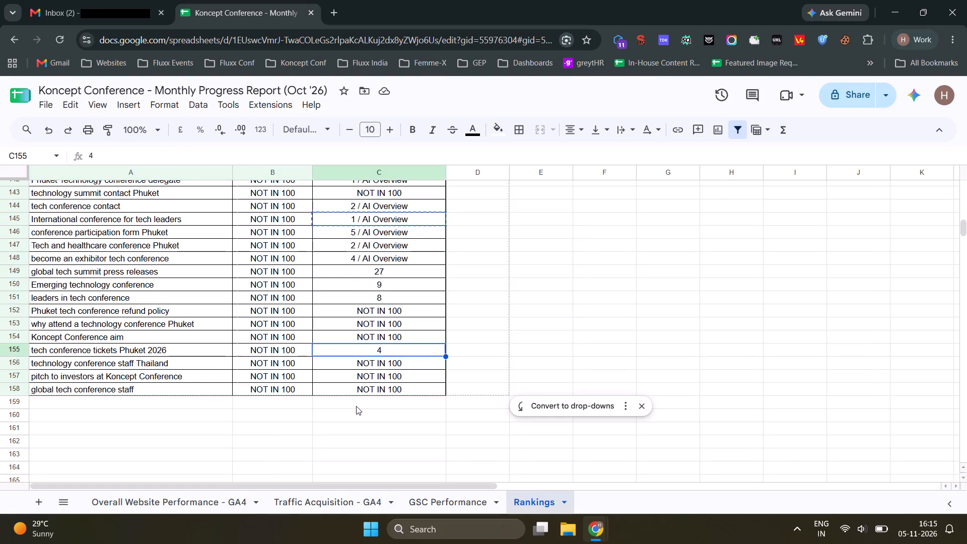
key(Down)
key(Down)
key(ctrl+v)
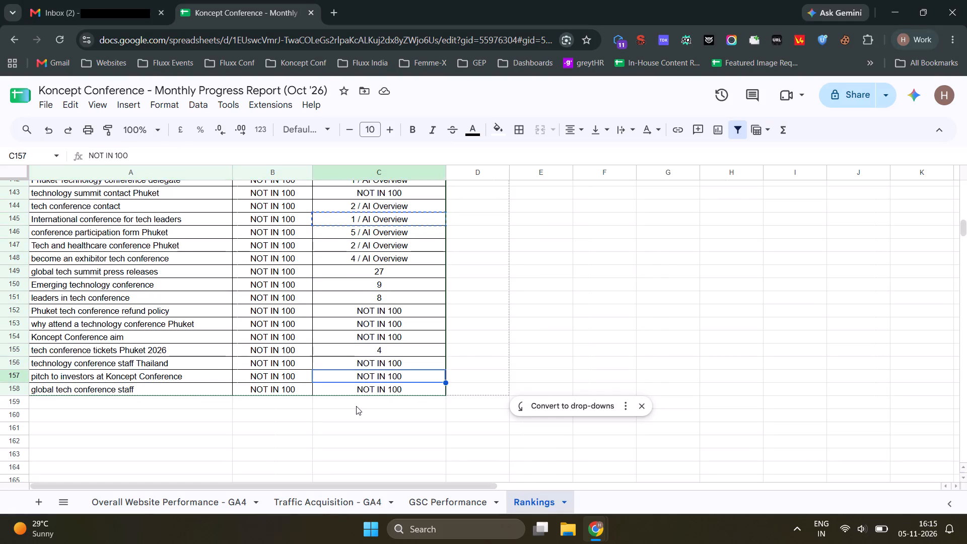
Copy the next keyword from the Rankings sheet, "global tech conference staff", and search Google for it.
key(Down)
key(Left)
key(Left)
key(ctrl+c)
key(alt+Tab)
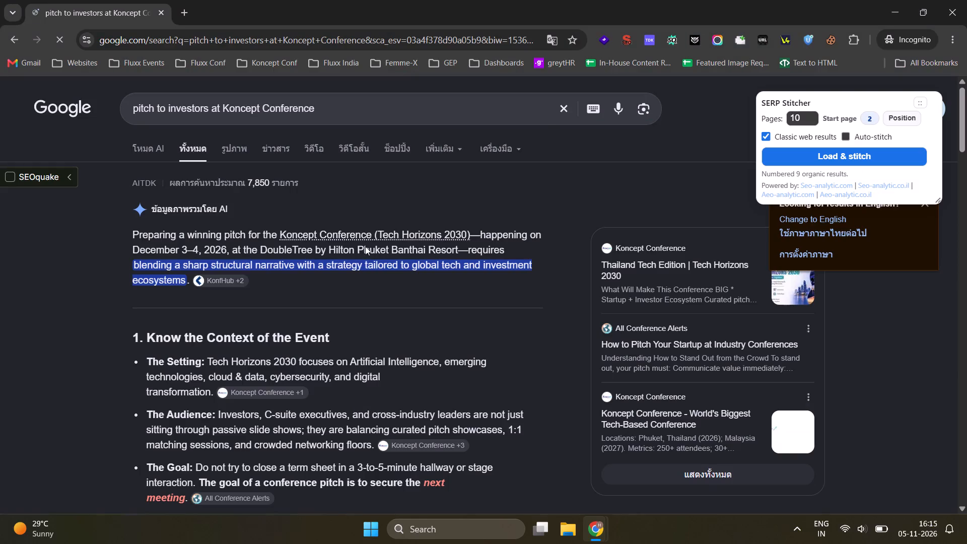
click(558, 108)
key(ctrl+v)
key(ctrl+Return)
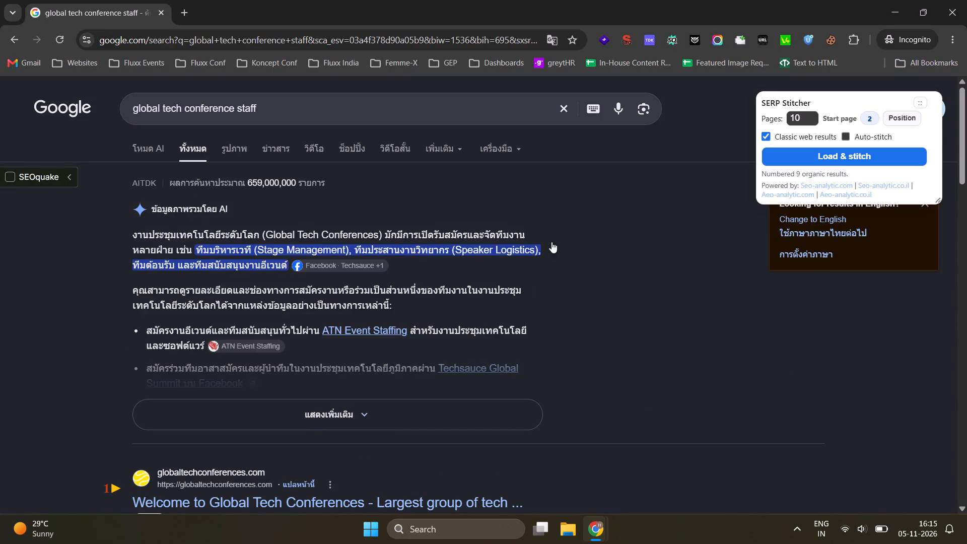
Check the first results page for konceptconference.com under "global tech conference staff".
scroll(552, 318, down, 3)
scroll(396, 382, down, 2)
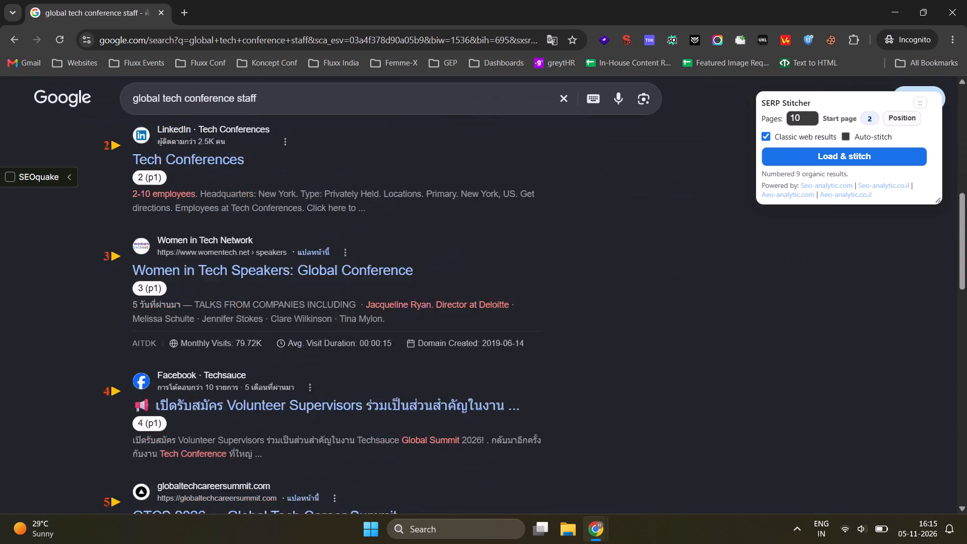
scroll(396, 382, down, 13)
scroll(396, 382, up, 9)
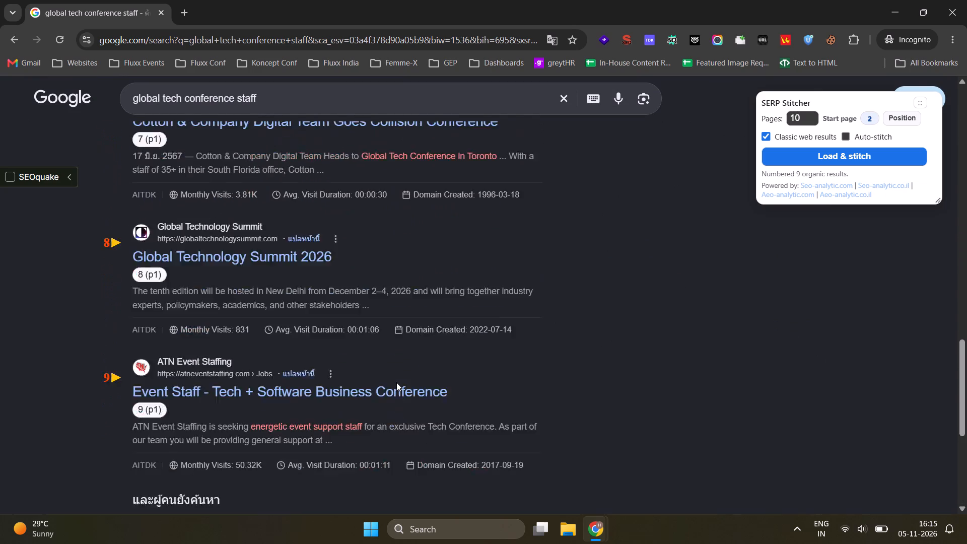
scroll(396, 382, up, 2)
key(ctrl+f)
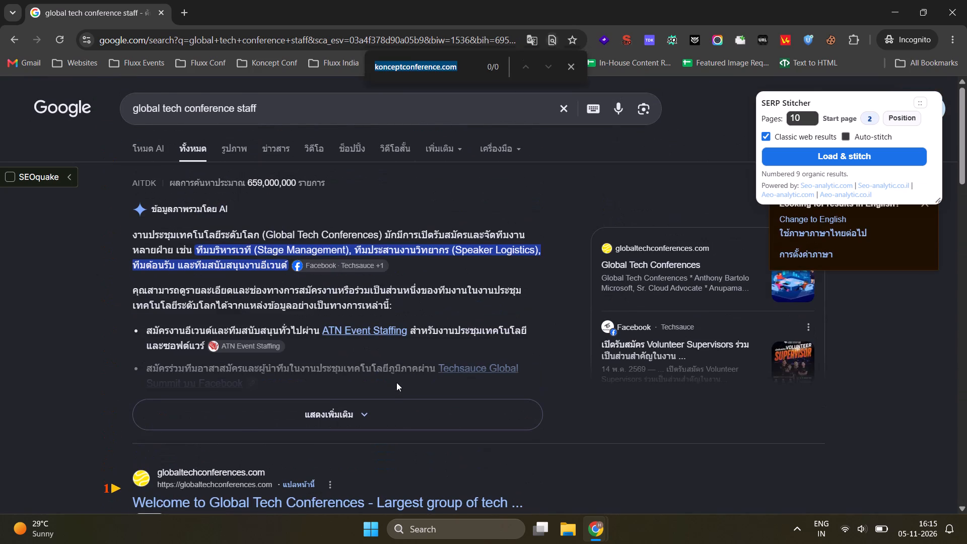
key(Return)
scroll(396, 382, down, 16)
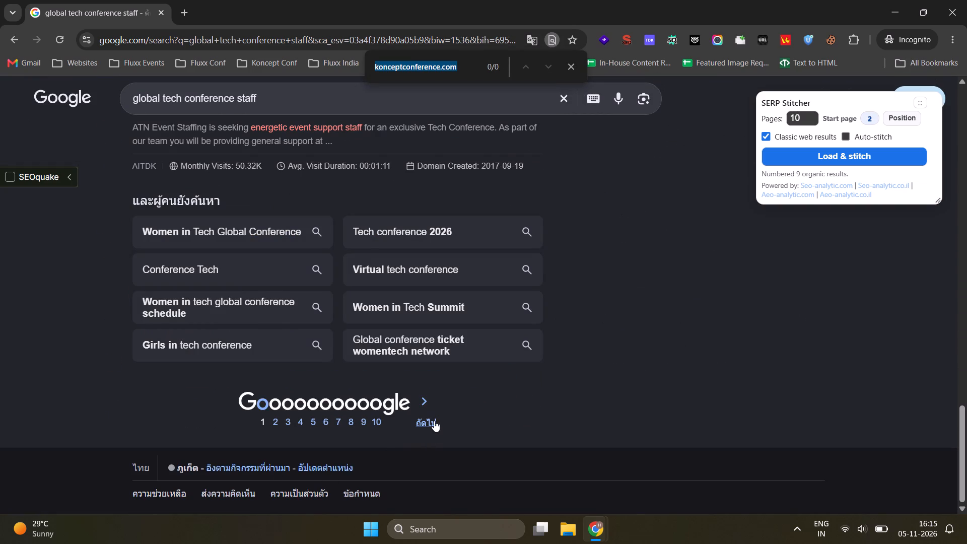
Look for konceptconference.com on results pages 2 to 4 for "global tech conference staff".
click(433, 421)
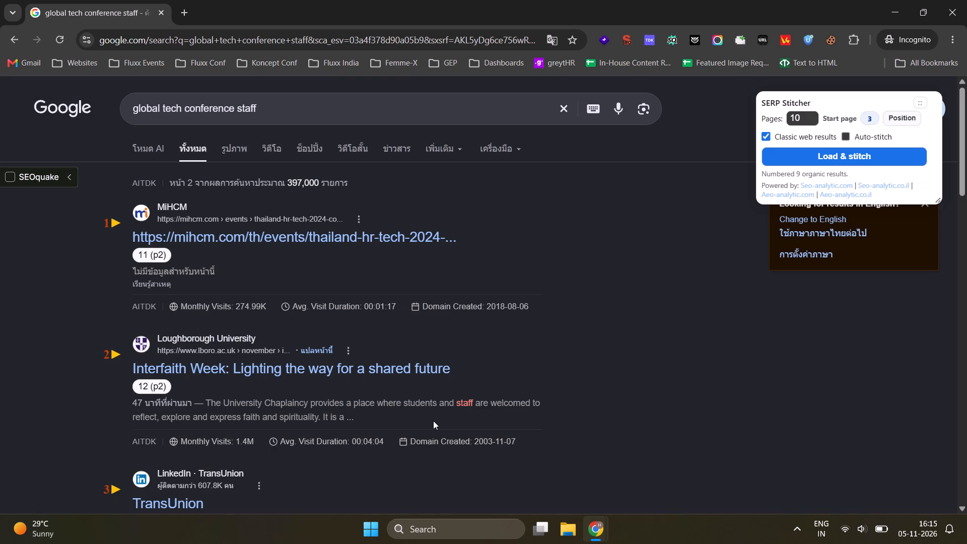
key(ctrl+f)
key(Return)
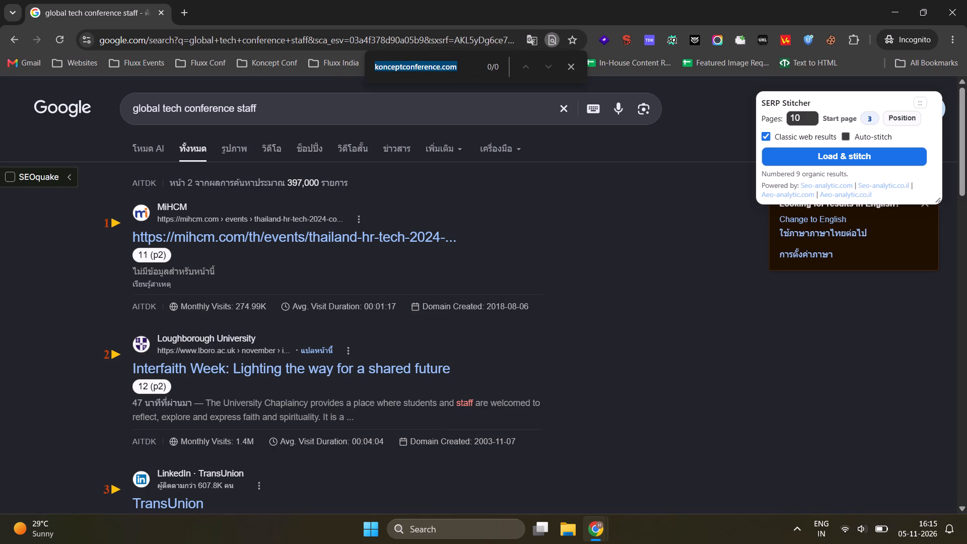
scroll(433, 421, down, 16)
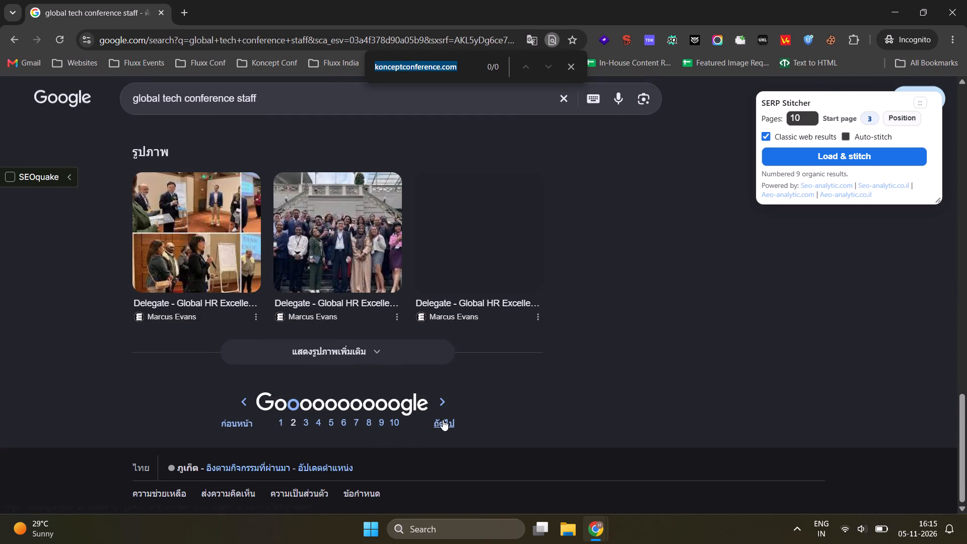
click(443, 420)
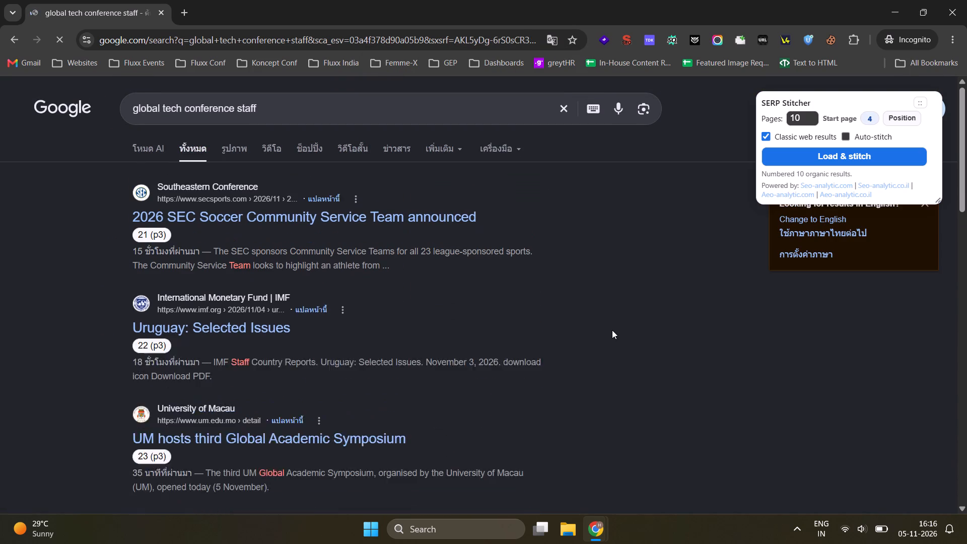
key(ctrl+f)
key(Return)
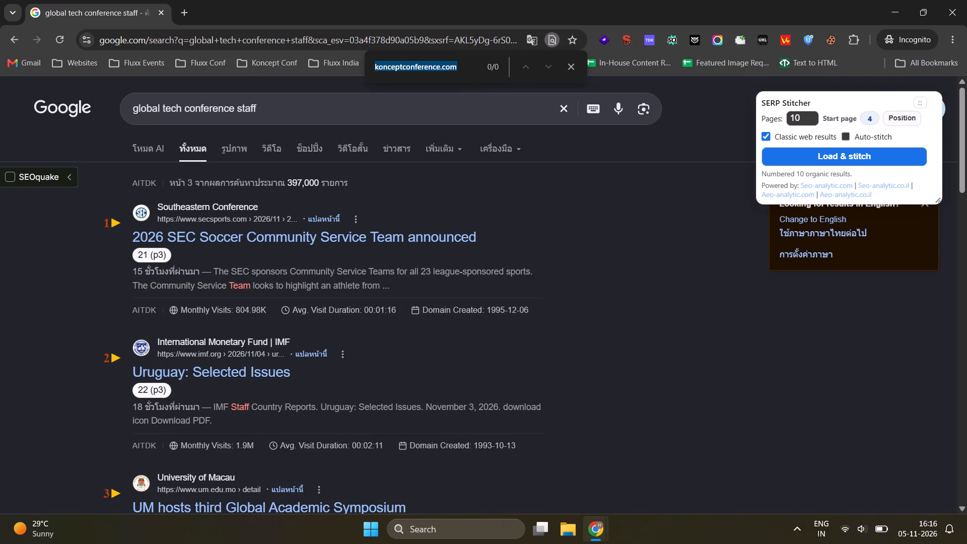
scroll(612, 330, down, 14)
click(445, 420)
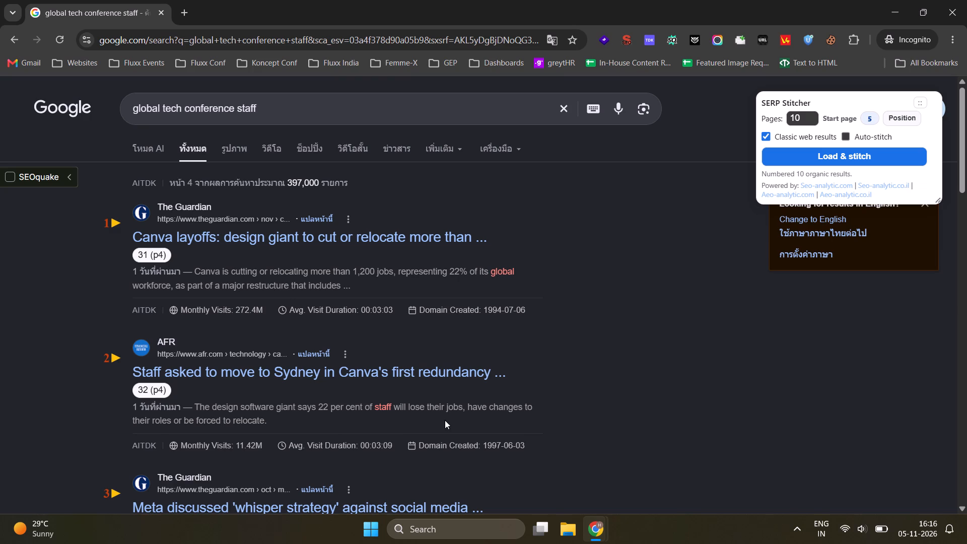
key(ctrl+f)
key(Return)
scroll(445, 420, down, 17)
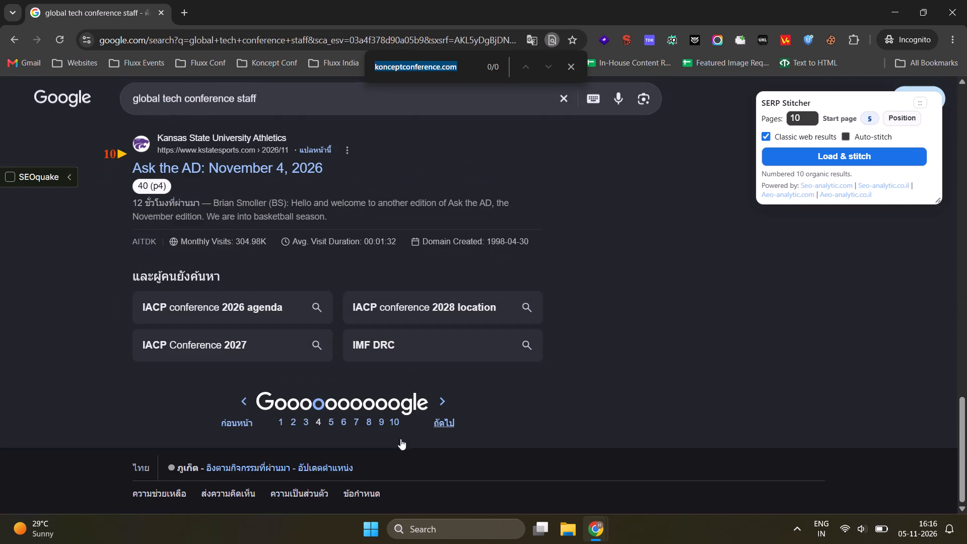
Look for konceptconference.com on results pages 5 to 7 for "global tech conference staff".
click(447, 425)
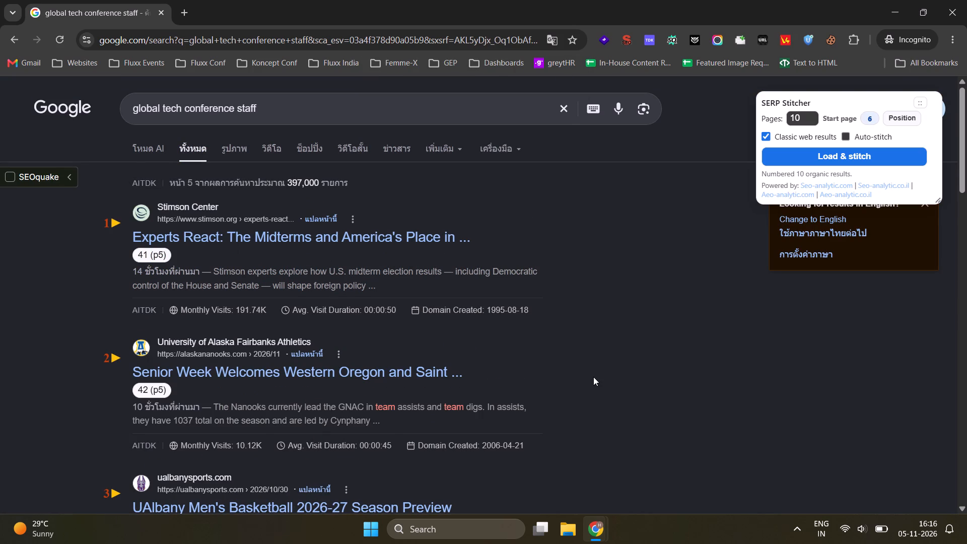
scroll(593, 377, down, 8)
scroll(659, 283, down, 4)
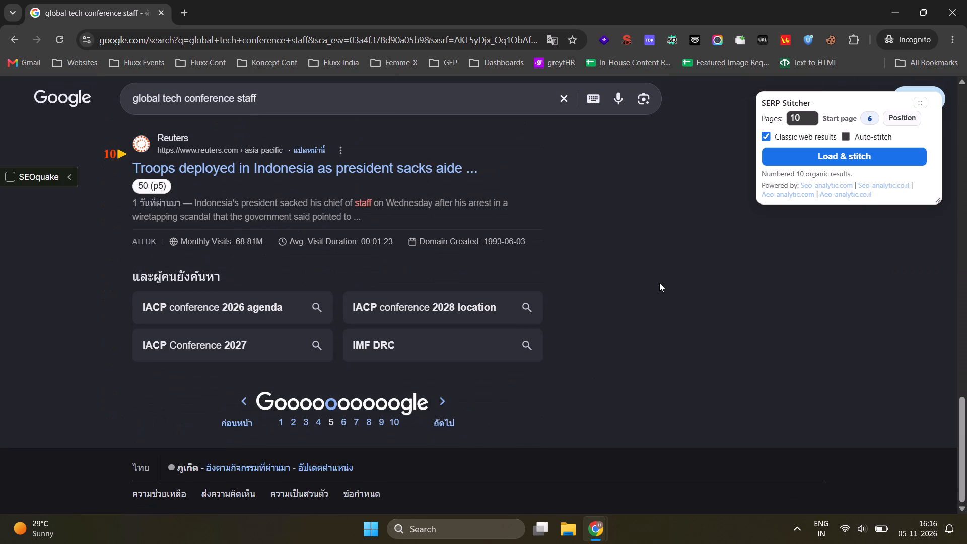
key(ctrl+f)
key(Return)
key(Return)
scroll(659, 283, down, 11)
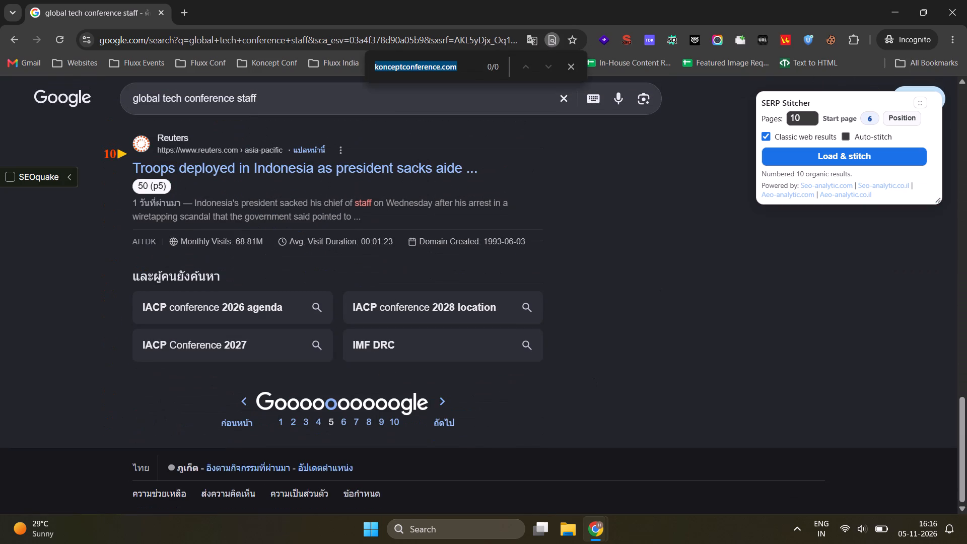
click(436, 425)
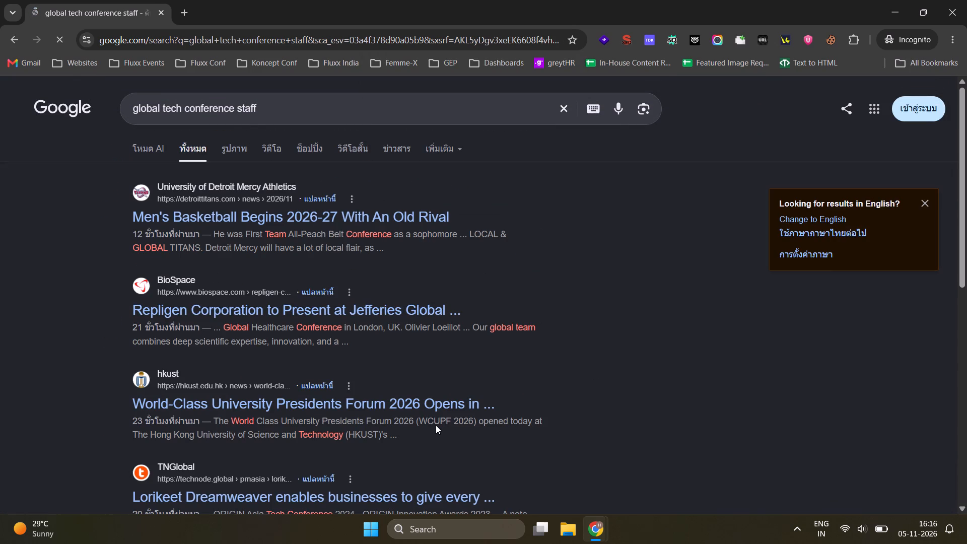
key(ctrl+f)
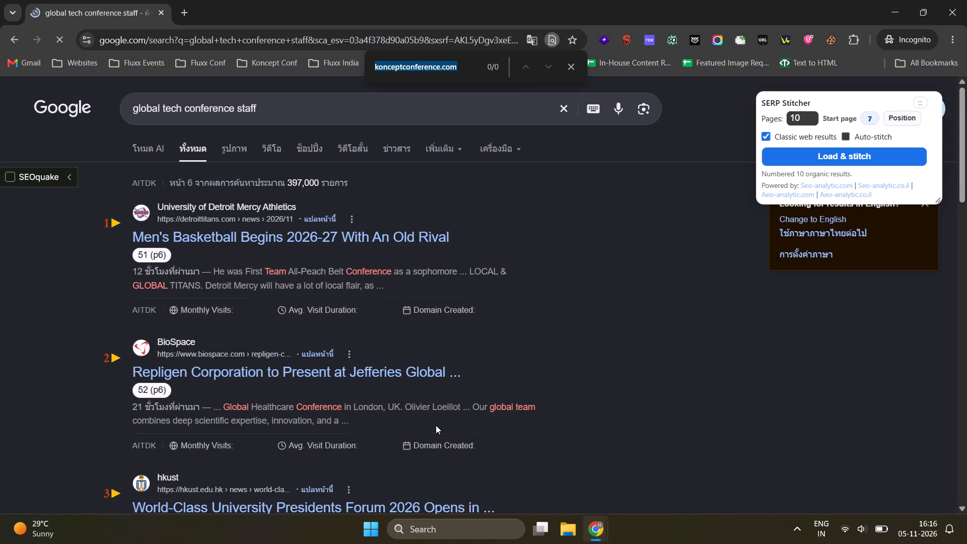
key(Return)
scroll(436, 425, down, 16)
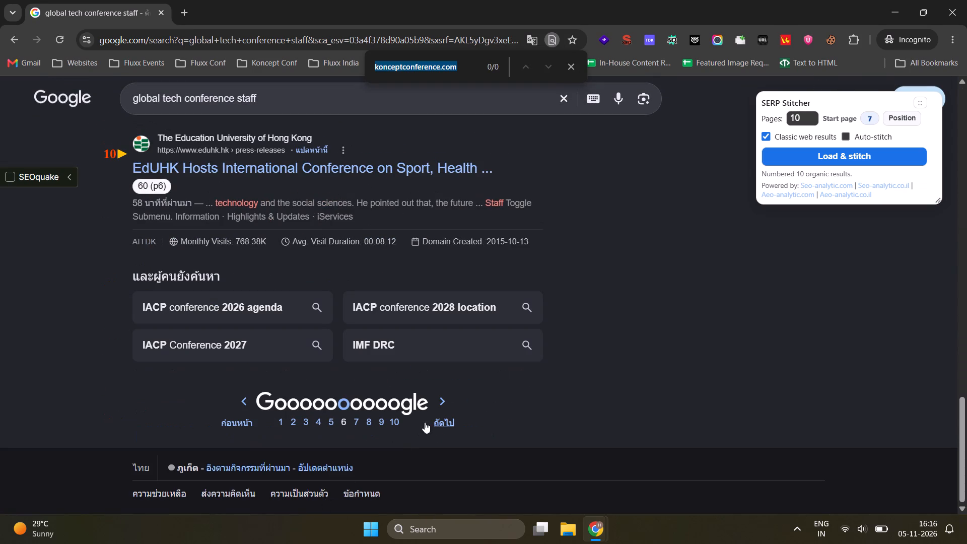
click(438, 420)
key(ctrl+f)
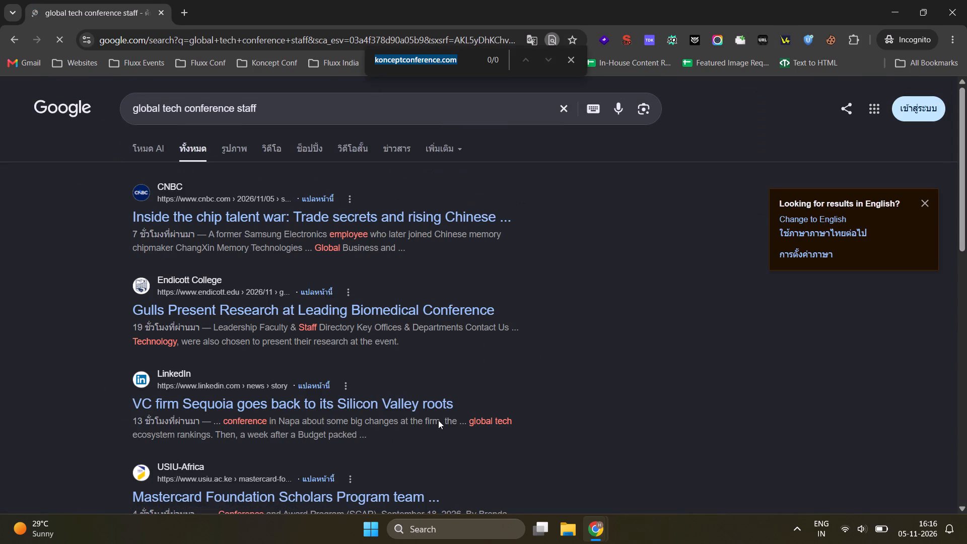
key(Return)
key(Return)
scroll(438, 420, down, 19)
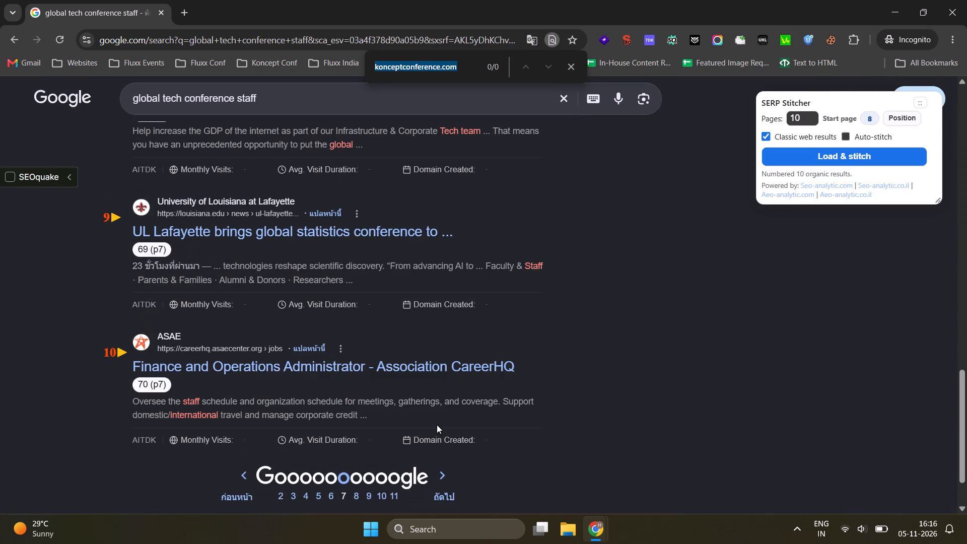
scroll(486, 486, down, 3)
Close the incognito search window and disconnect the Thailand connection in Urban VPN.
click(966, 0)
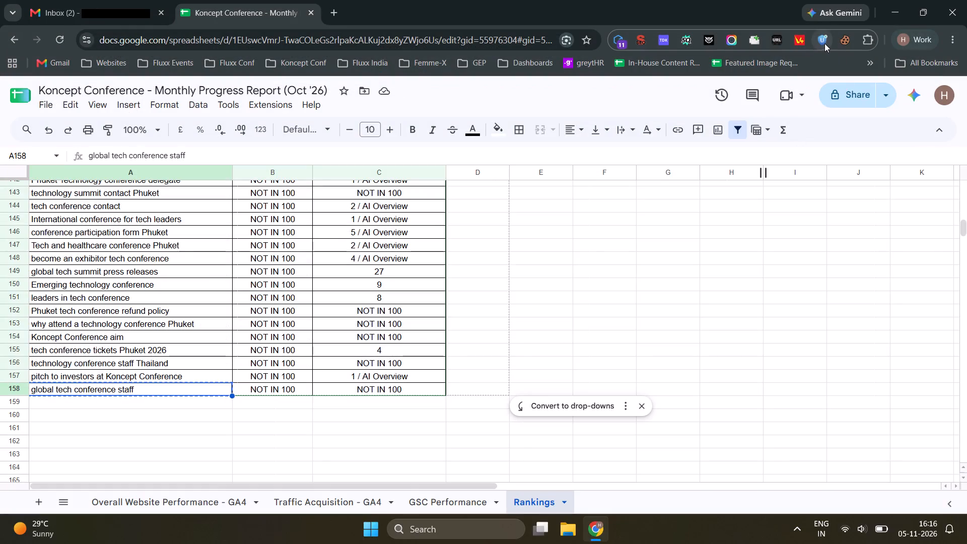
click(824, 44)
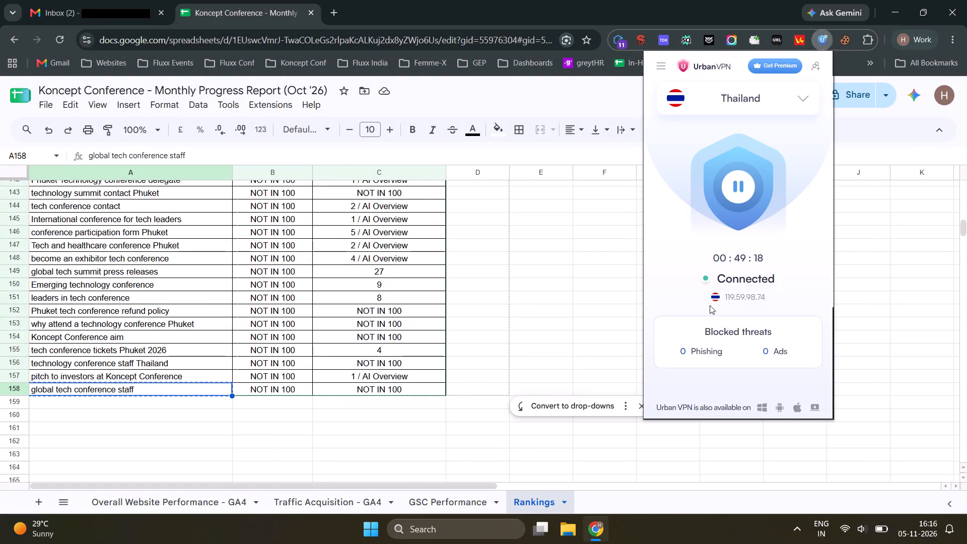
click(739, 184)
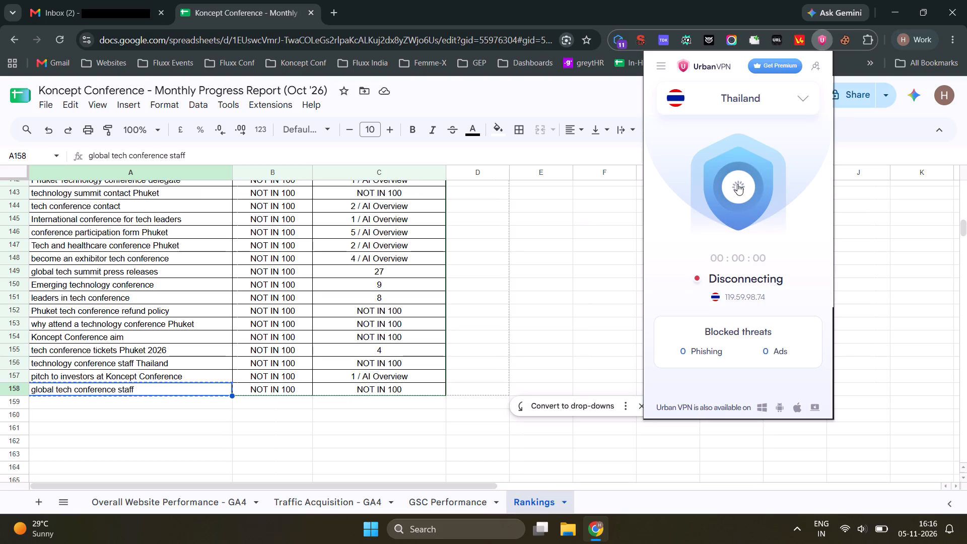
click(529, 0)
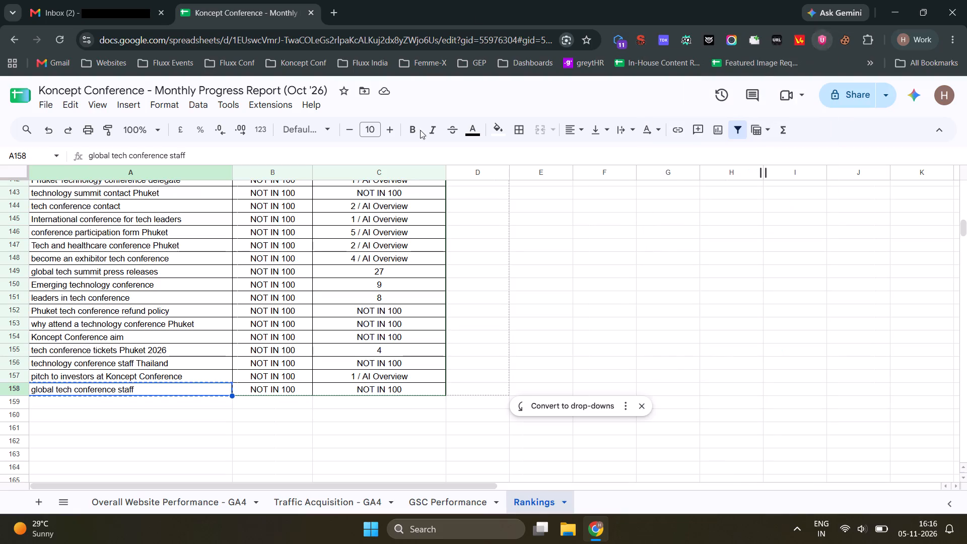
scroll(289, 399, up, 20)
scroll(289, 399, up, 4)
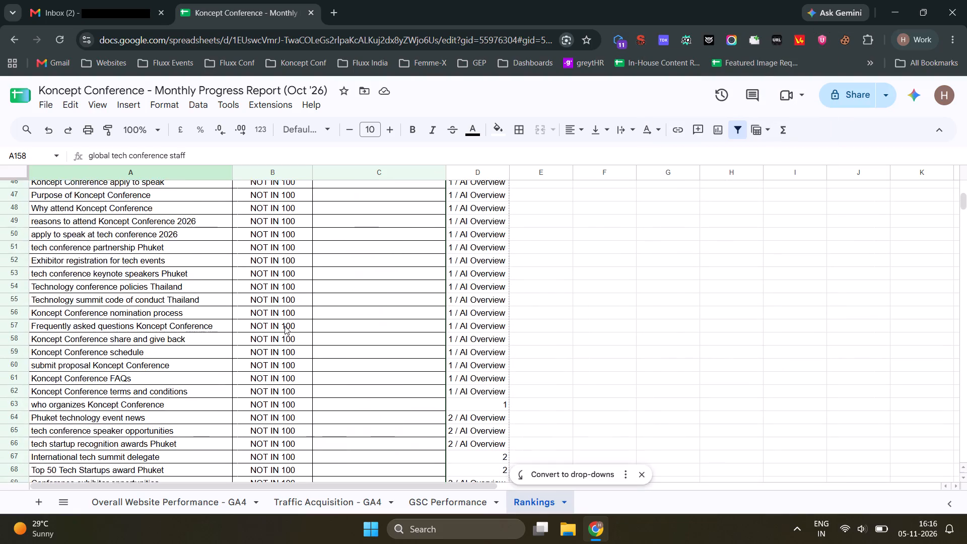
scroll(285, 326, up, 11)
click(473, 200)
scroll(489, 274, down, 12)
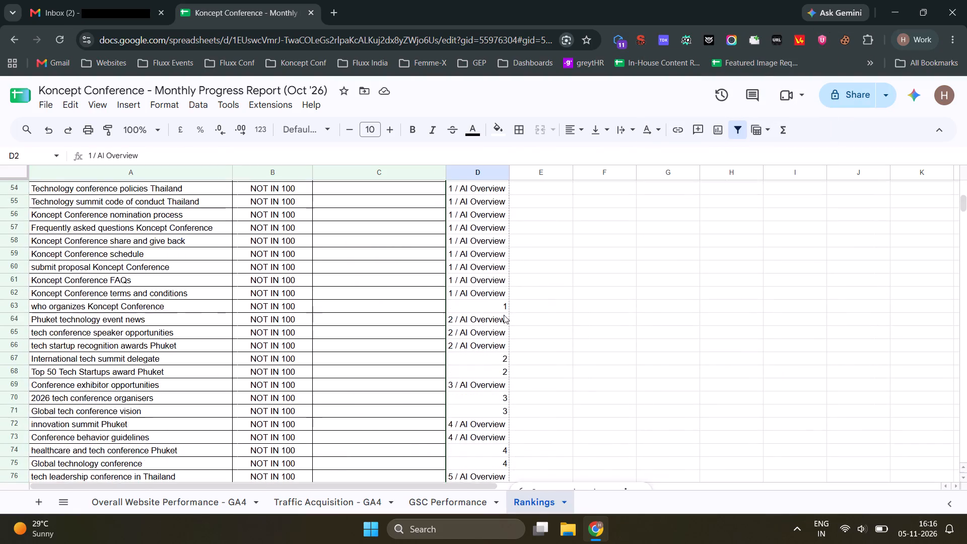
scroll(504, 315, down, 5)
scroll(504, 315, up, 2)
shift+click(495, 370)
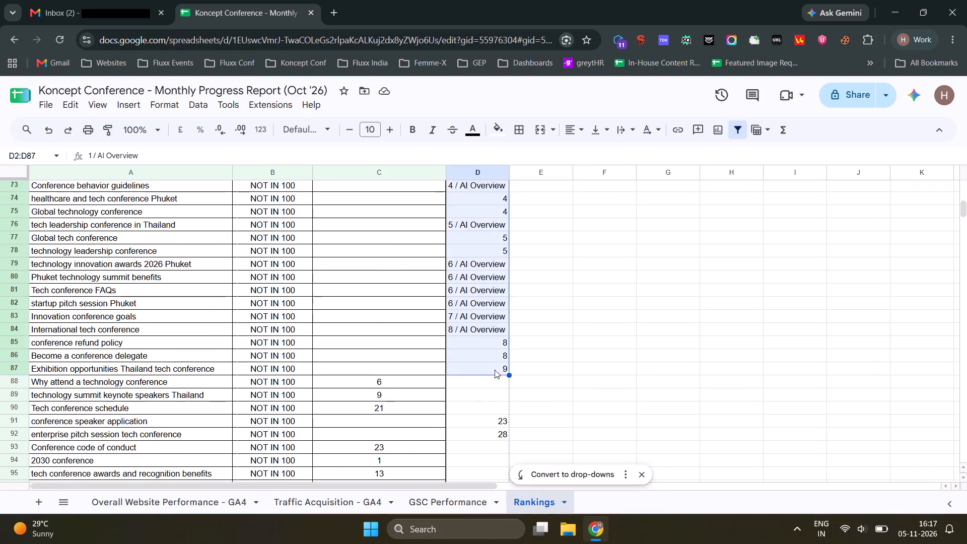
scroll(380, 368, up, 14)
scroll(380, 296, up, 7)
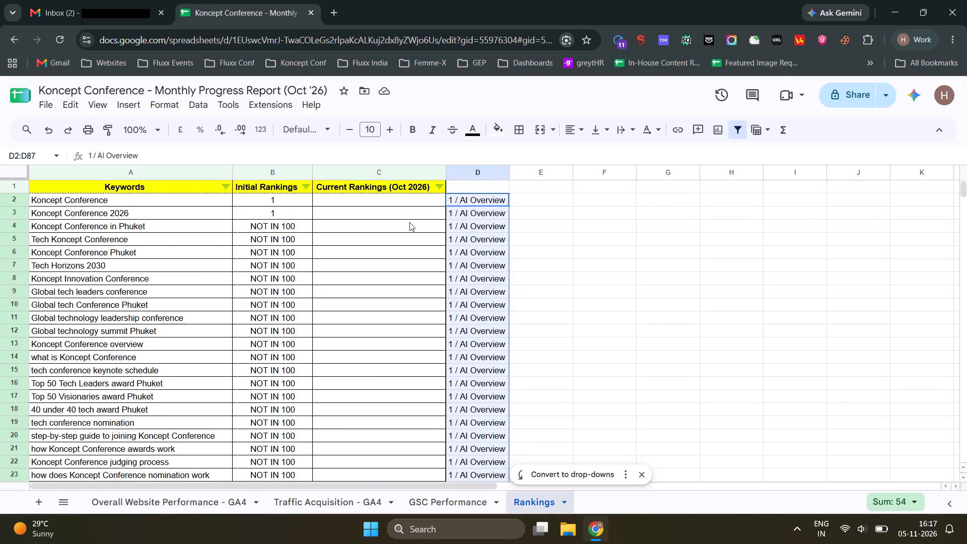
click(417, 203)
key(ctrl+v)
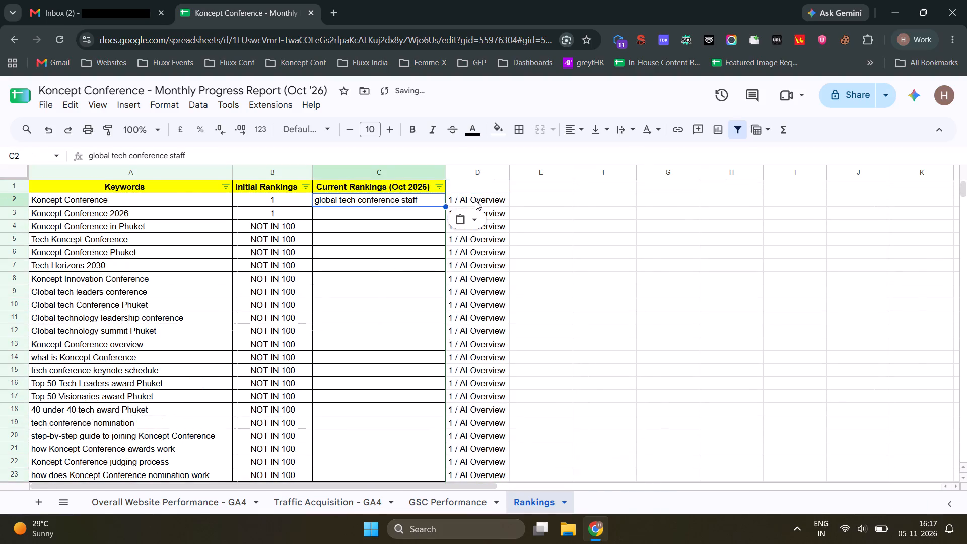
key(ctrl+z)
Copy the rankings in D2:D87 of the Rankings sheet into C2:C87 as values only, keeping column C's formatting.
click(492, 201)
scroll(445, 362, down, 14)
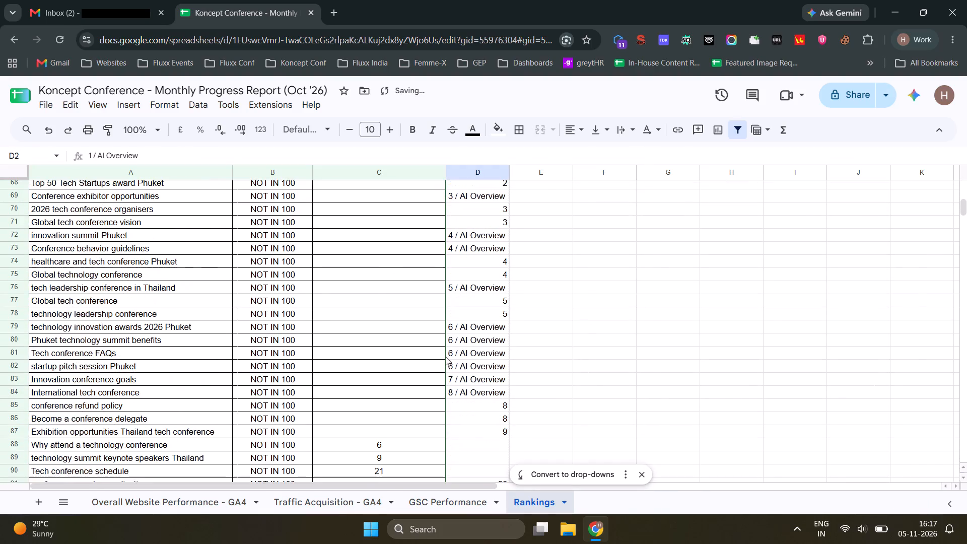
shift+click(483, 431)
key(ctrl+c)
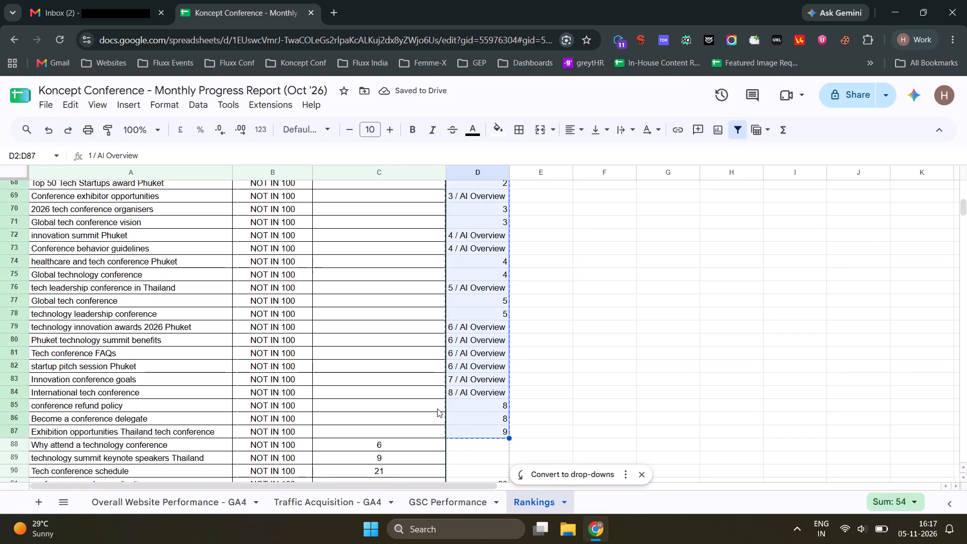
scroll(392, 423, up, 20)
scroll(392, 423, up, 1)
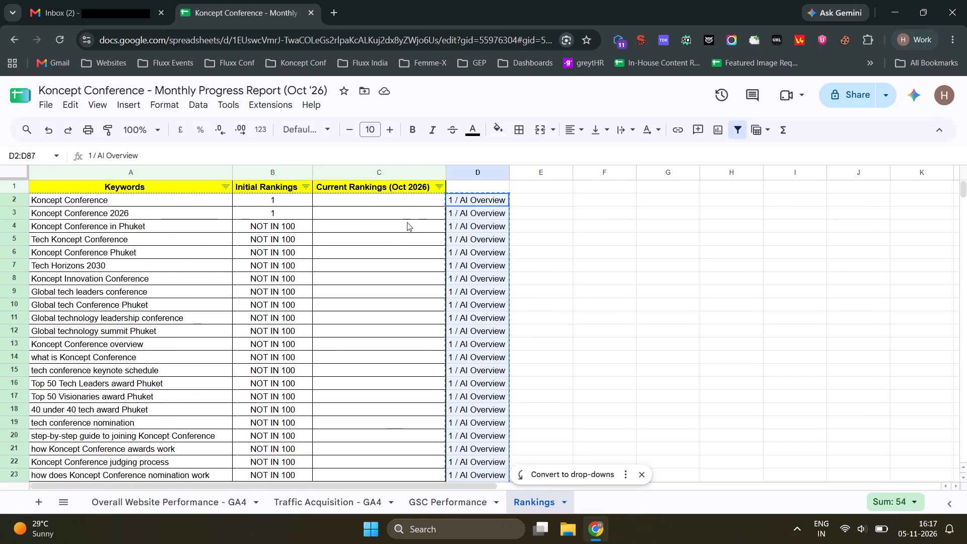
click(407, 207)
key(ctrl+v)
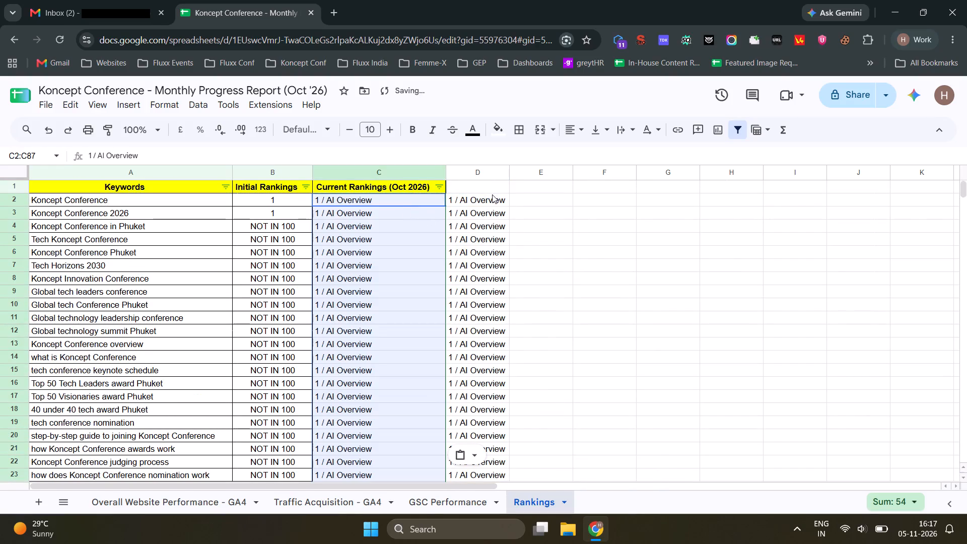
click(492, 201)
key(ctrl+z)
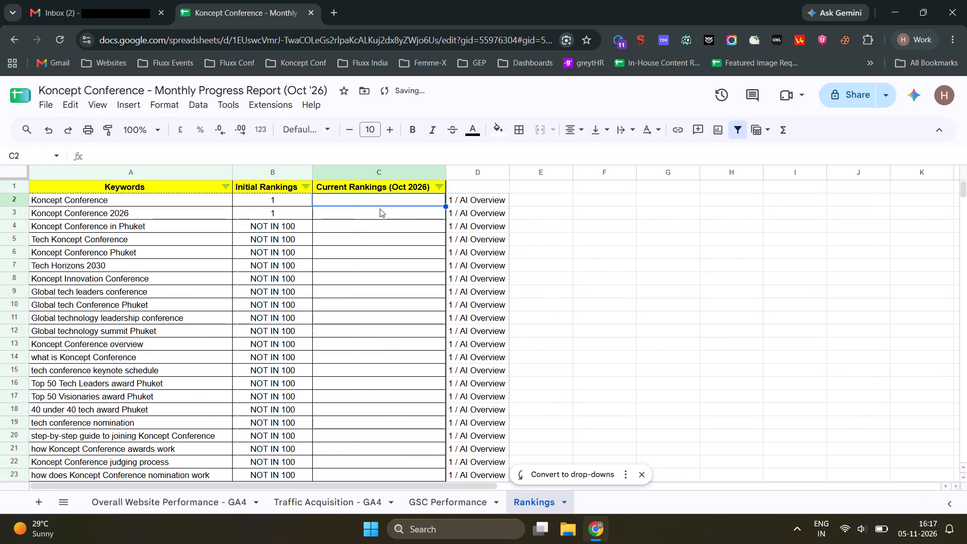
key(ctrl+shift+v)
Clear the duplicate rankings from D2:D87.
scroll(470, 256, down, 14)
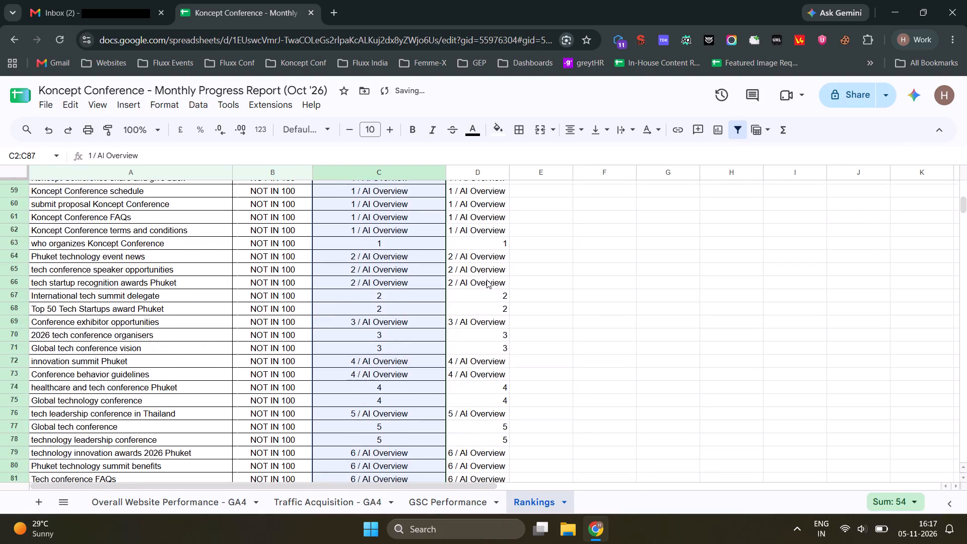
scroll(487, 280, down, 3)
click(485, 246)
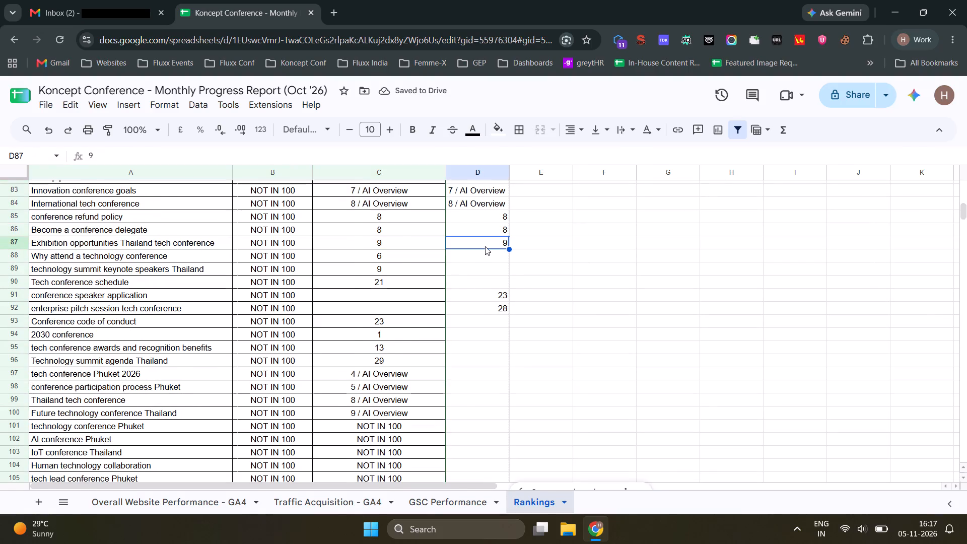
key(ctrl+shift+Up)
key(Delete)
Move the rankings 23 and 28 from D91:D92 to C91:C92 as values only, clearing the original cells.
scroll(485, 246, up, 4)
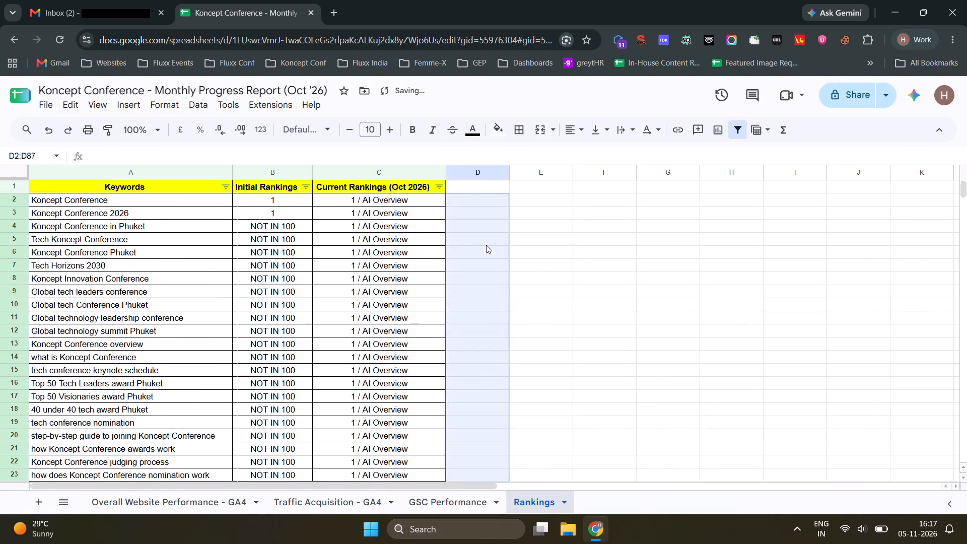
scroll(486, 245, up, 3)
scroll(486, 245, down, 14)
scroll(431, 342, down, 4)
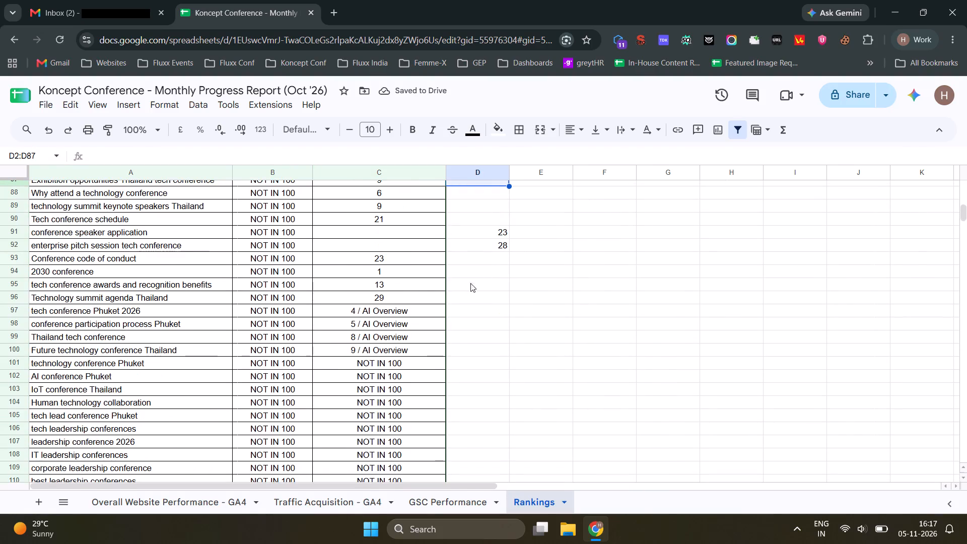
drag(489, 238, 492, 251)
key(ctrl+c)
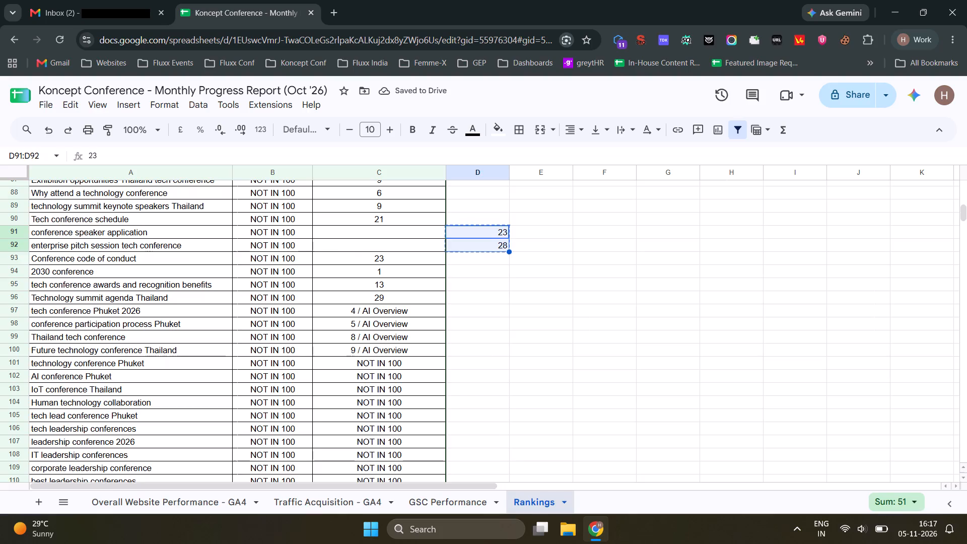
click(371, 233)
key(ctrl+shift+v)
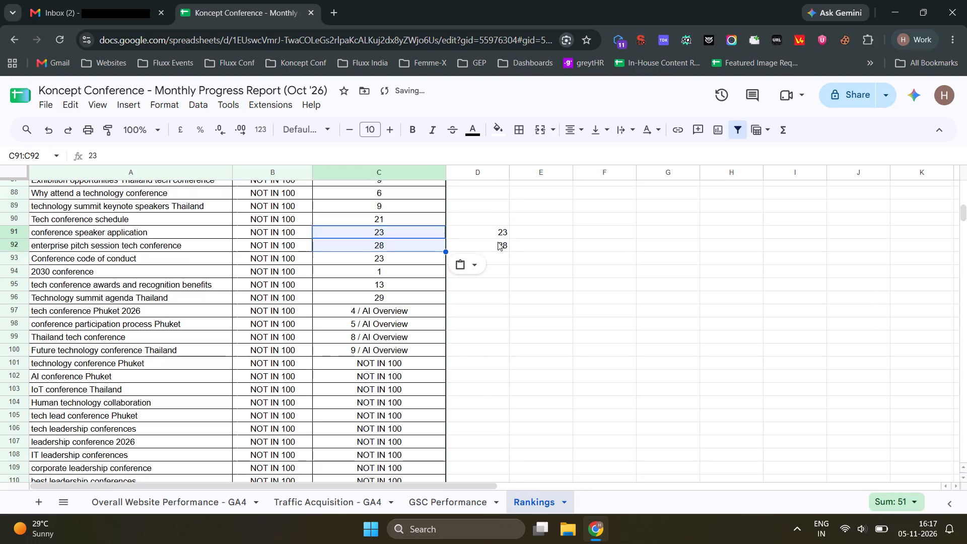
drag(501, 234, 503, 247)
key(Delete)
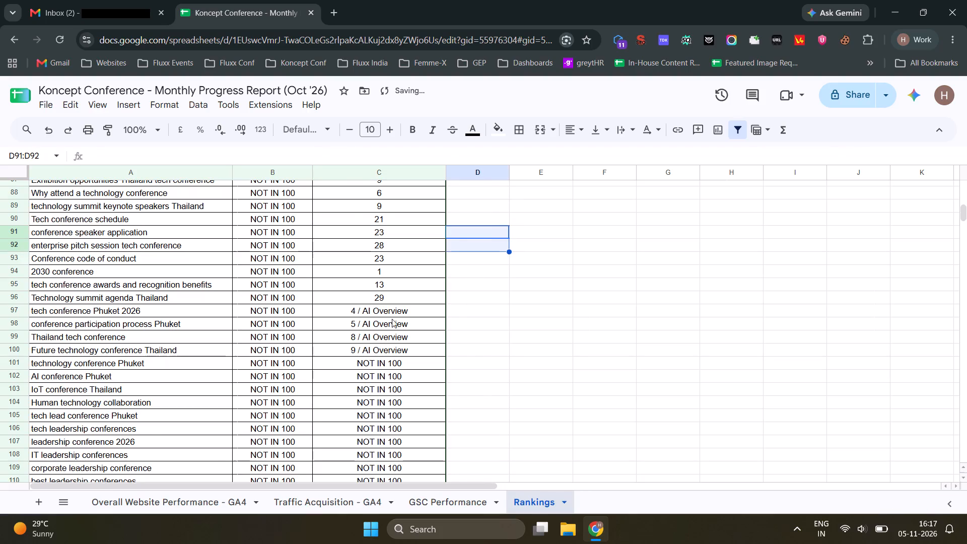
Move the "Why attend a technology conference" row up to row 83, directly below "startup pitch session Phuket".
scroll(376, 336, down, 2)
scroll(376, 336, up, 4)
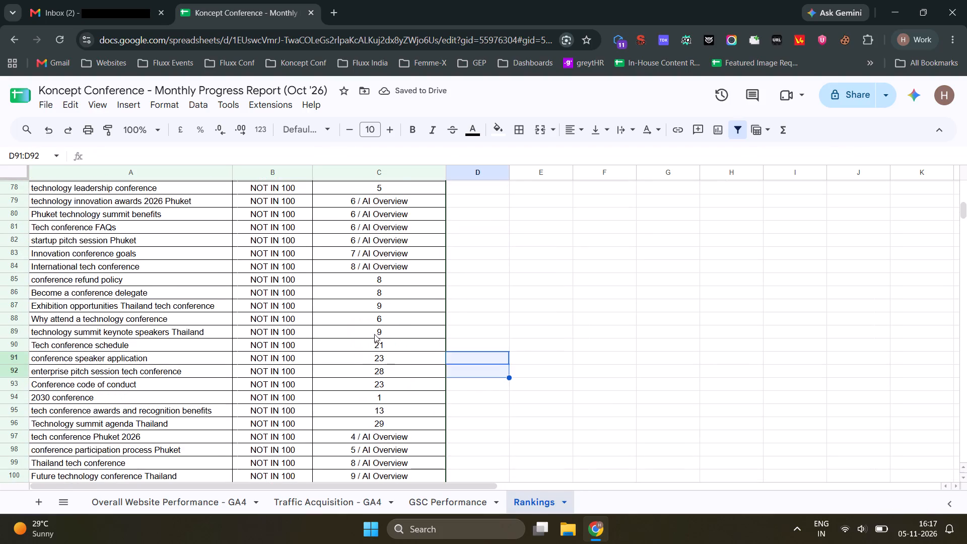
scroll(375, 334, up, 12)
scroll(375, 334, down, 11)
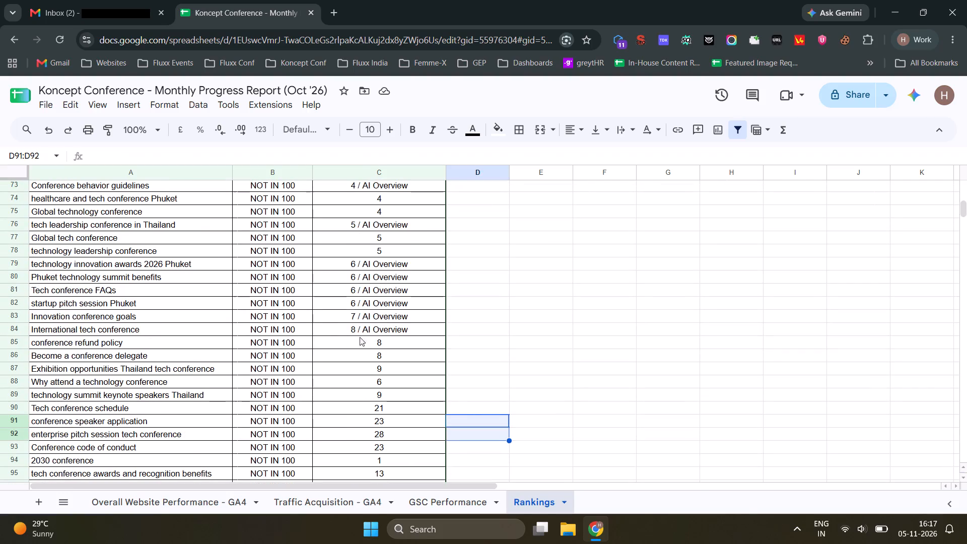
click(391, 342)
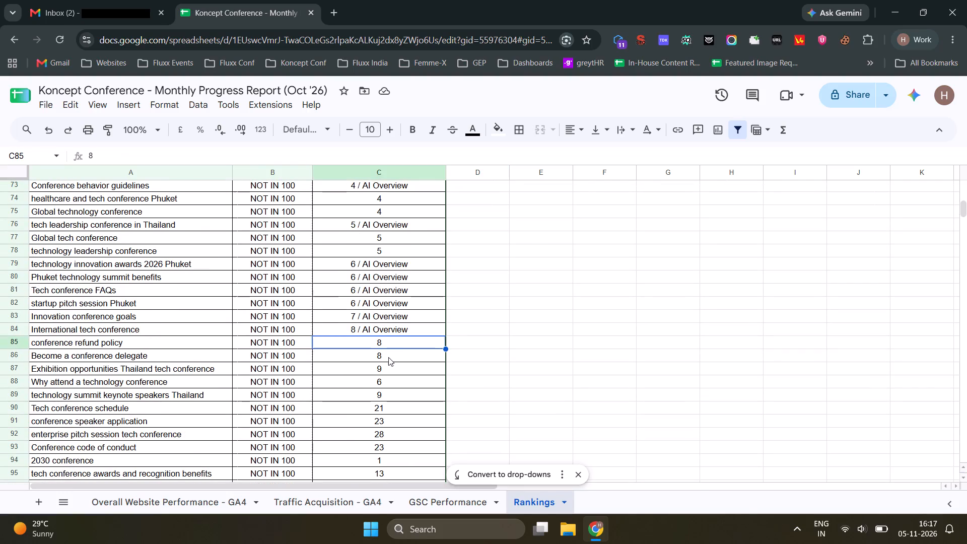
click(386, 384)
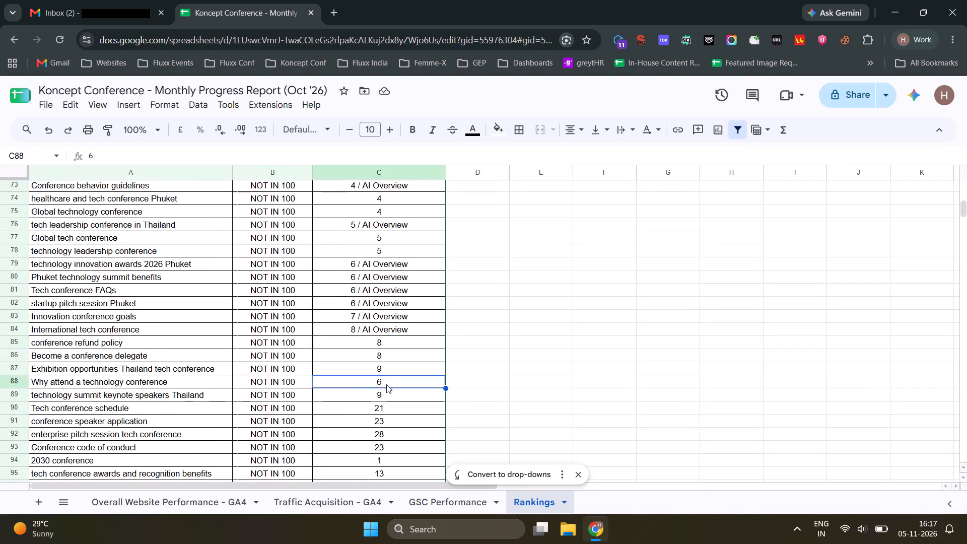
click(22, 382)
drag(16, 382, 17, 318)
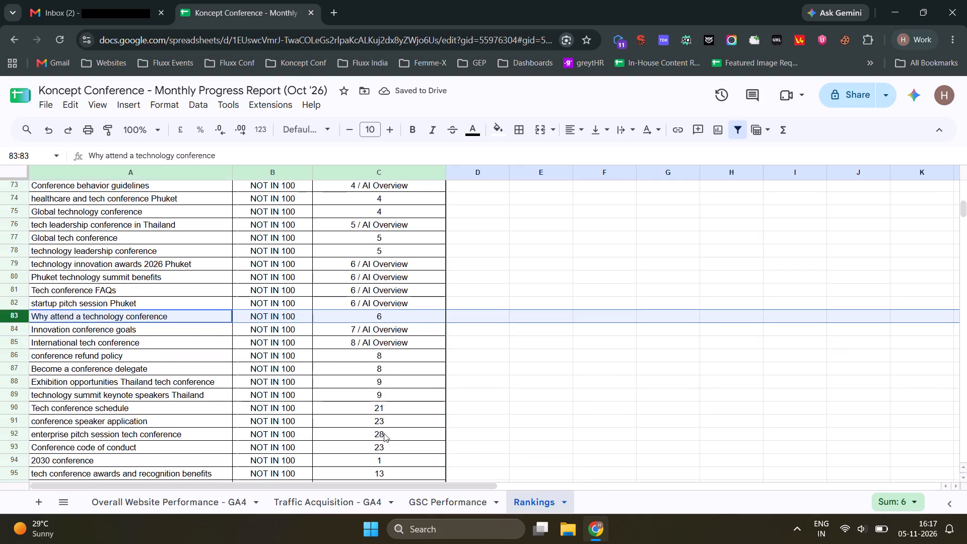
Move the "Conference code of conduct" row up to row 92, directly above "enterprise pitch session tech conference".
click(13, 447)
drag(13, 447, 13, 435)
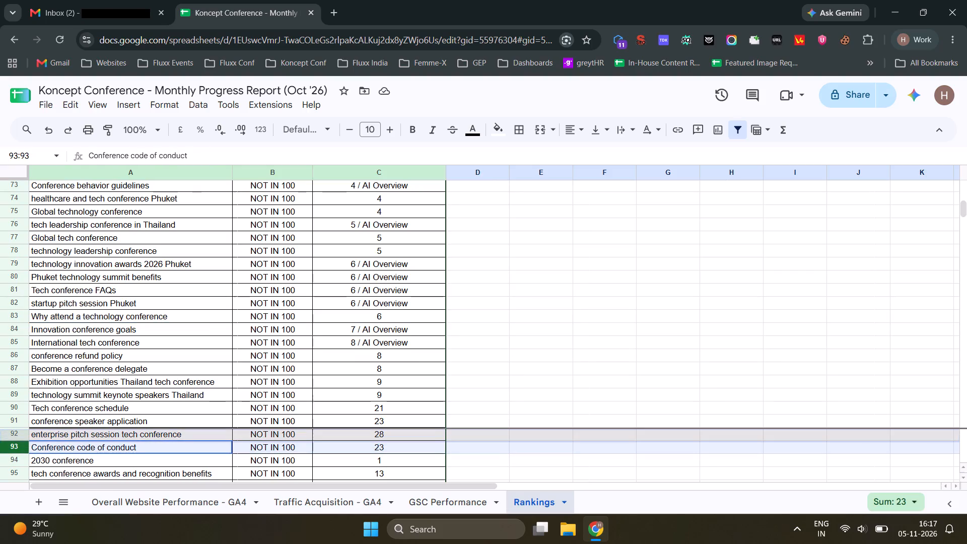
Move the "2030 conference" row up to row 64, directly below "who organizes Koncept Conference".
scroll(337, 439, down, 1)
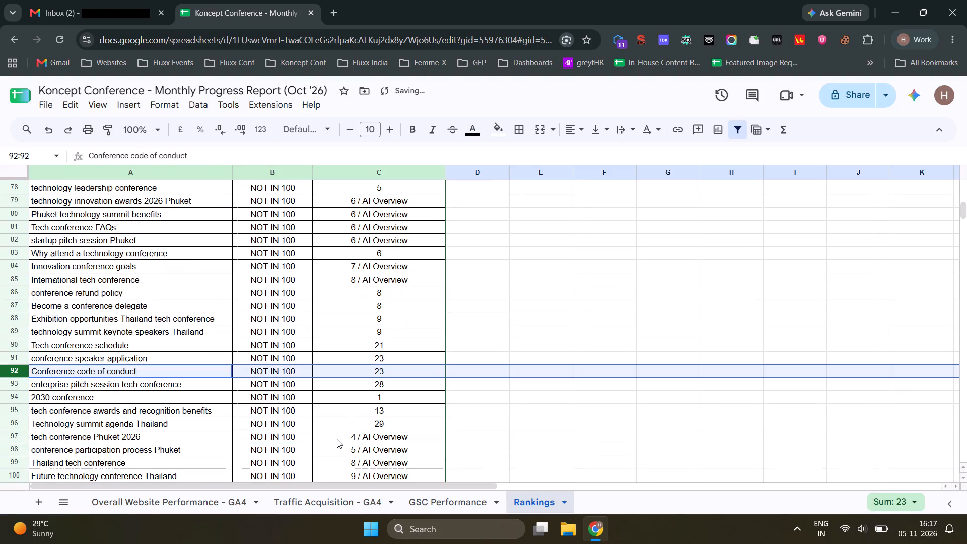
click(9, 398)
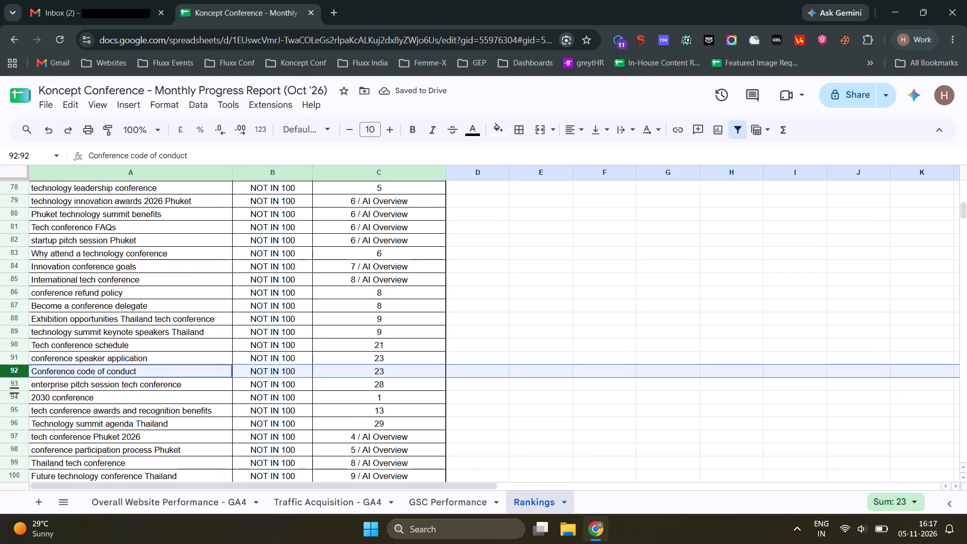
drag(11, 398, 27, 205)
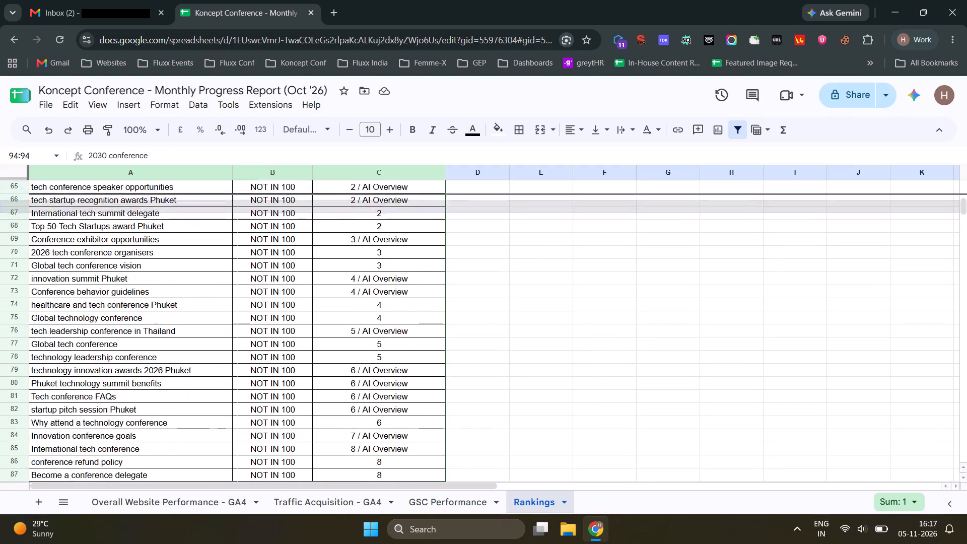
drag(27, 205, 28, 276)
Move the "tech conference Phuket 2026" row up to row 75, directly below "Conference behavior guidelines".
scroll(280, 397, down, 9)
scroll(281, 397, up, 2)
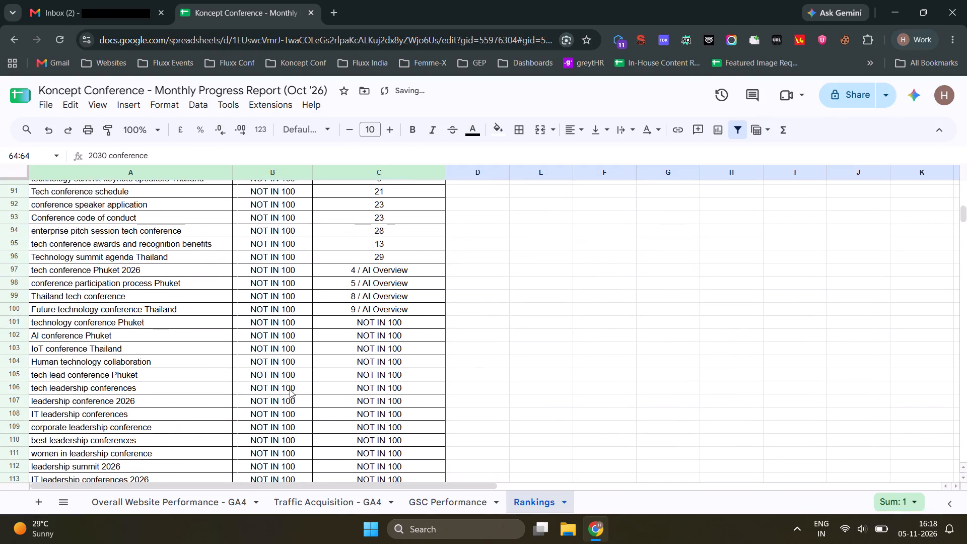
scroll(267, 328, up, 1)
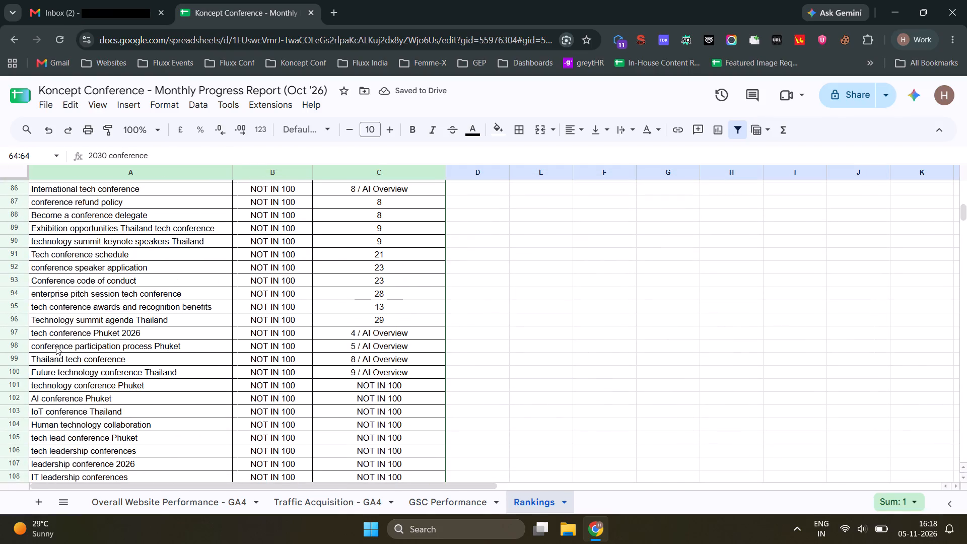
click(14, 334)
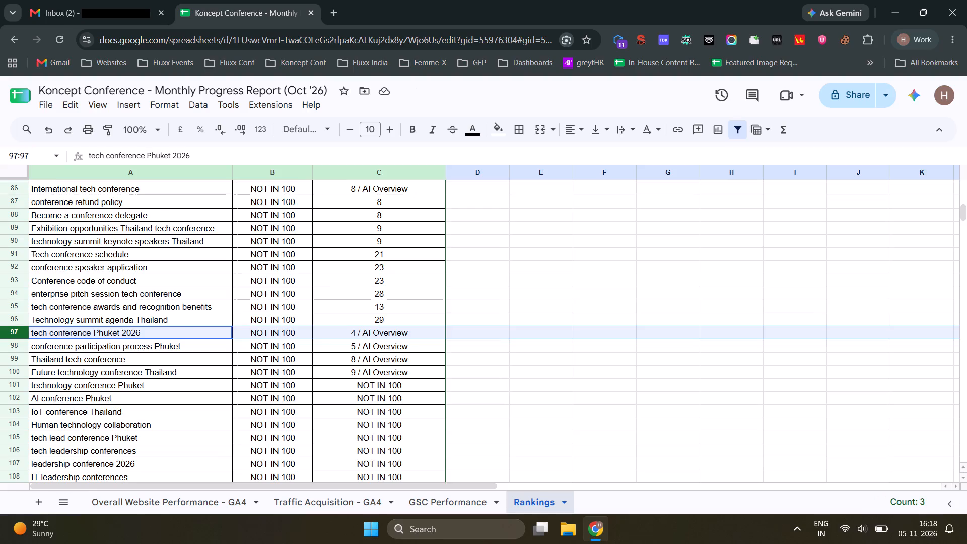
drag(18, 333, 20, 202)
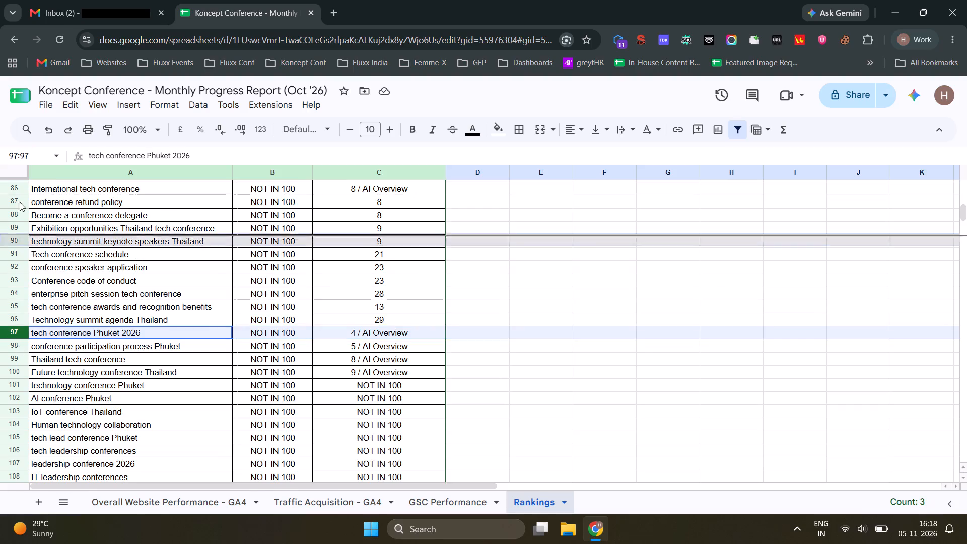
drag(20, 202, 47, 424)
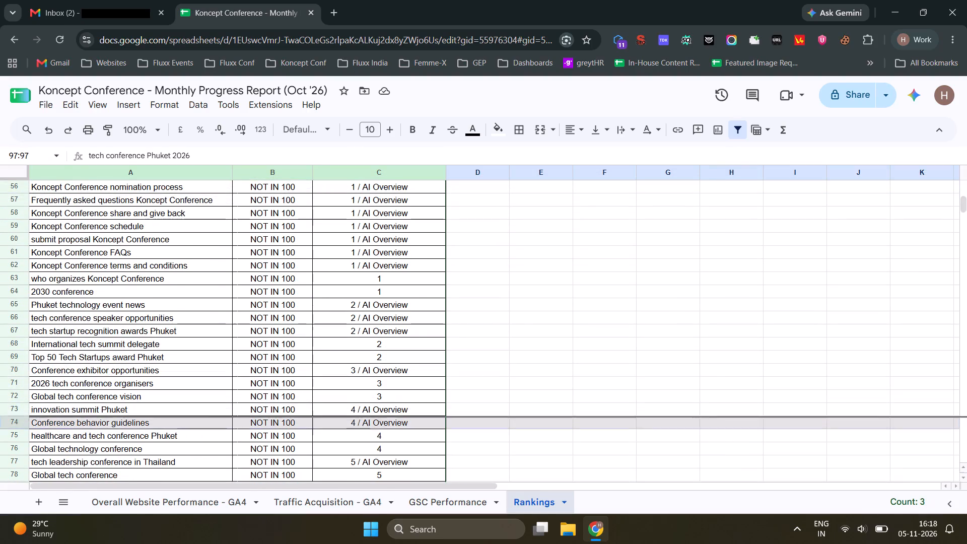
drag(47, 424, 52, 432)
Move the "conference participation process Phuket" row up to row 79, directly below "tech leadership conference in Thailand".
scroll(214, 347, down, 4)
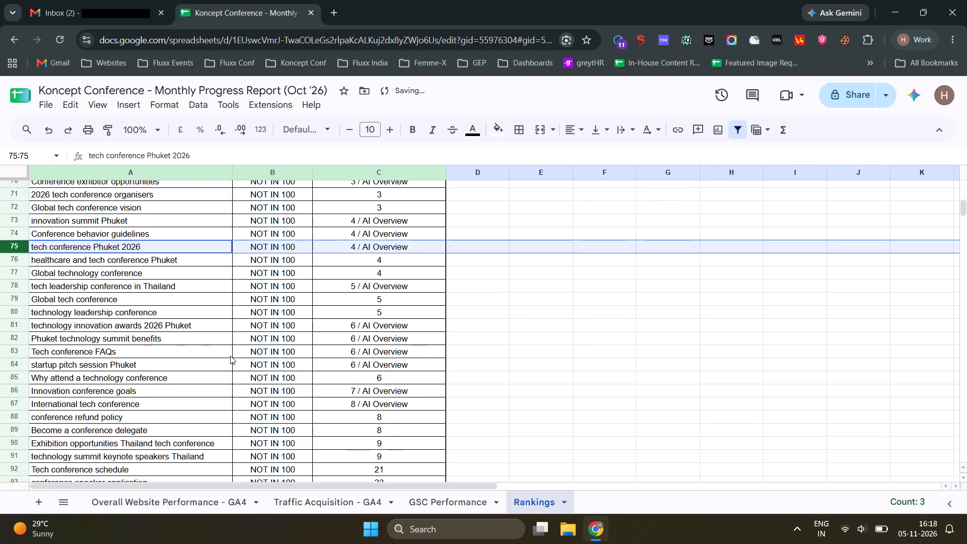
scroll(230, 356, down, 4)
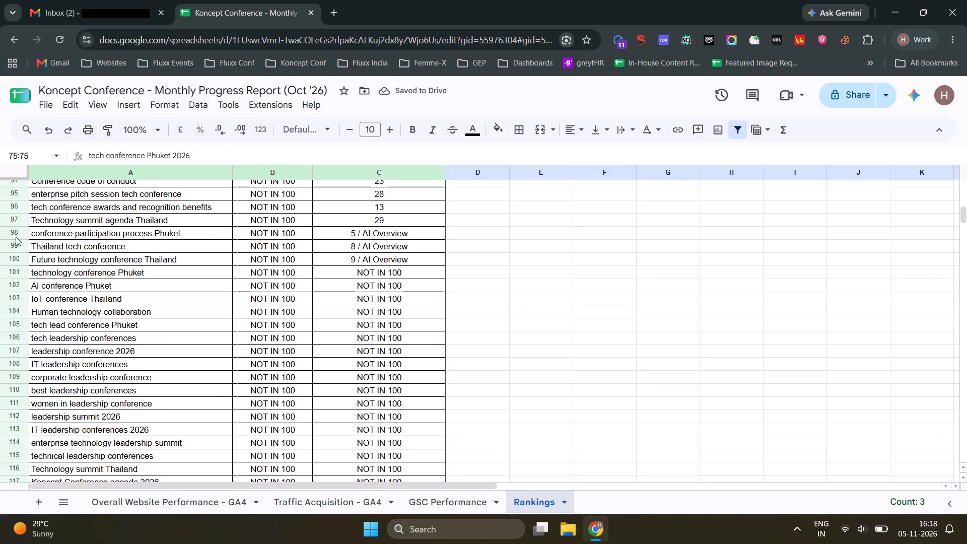
click(16, 237)
drag(17, 235, 70, 502)
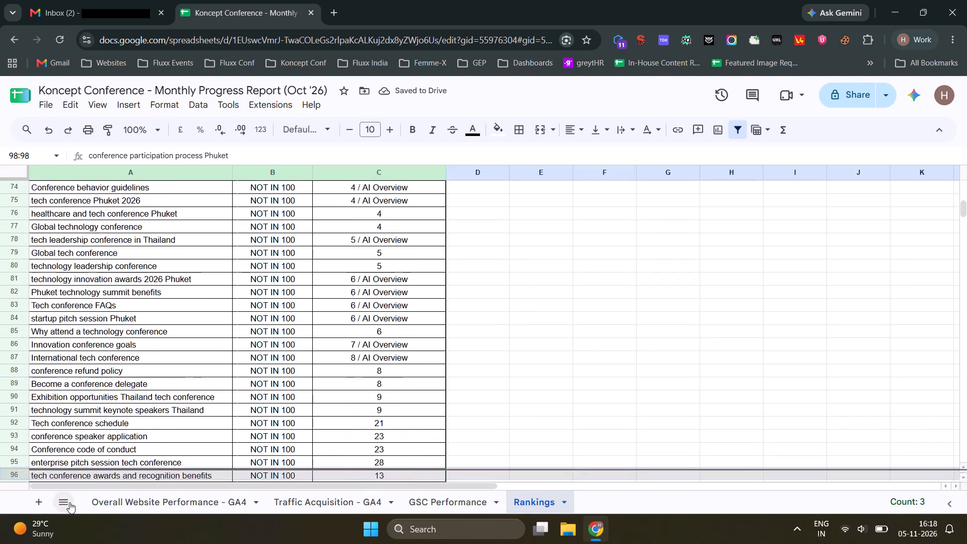
drag(70, 502, 27, 207)
Move the "Thailand tech conference" row up to row 89, directly below "International tech conference".
scroll(229, 351, down, 4)
scroll(231, 353, up, 3)
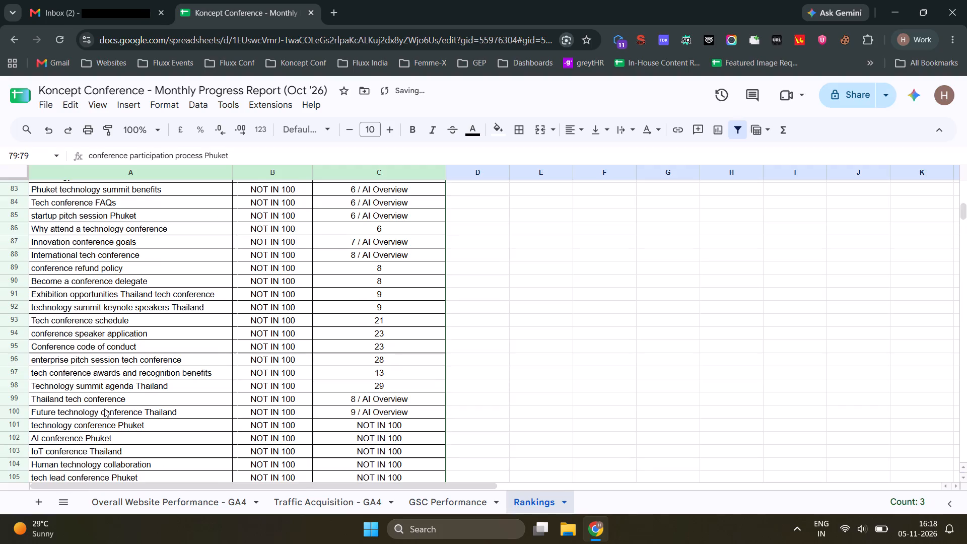
click(18, 425)
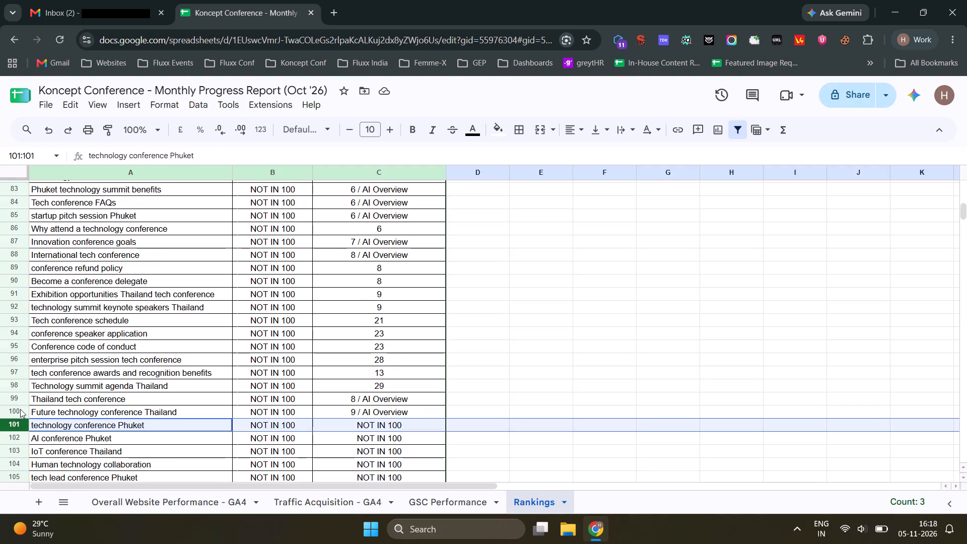
click(20, 397)
drag(20, 401, 20, 373)
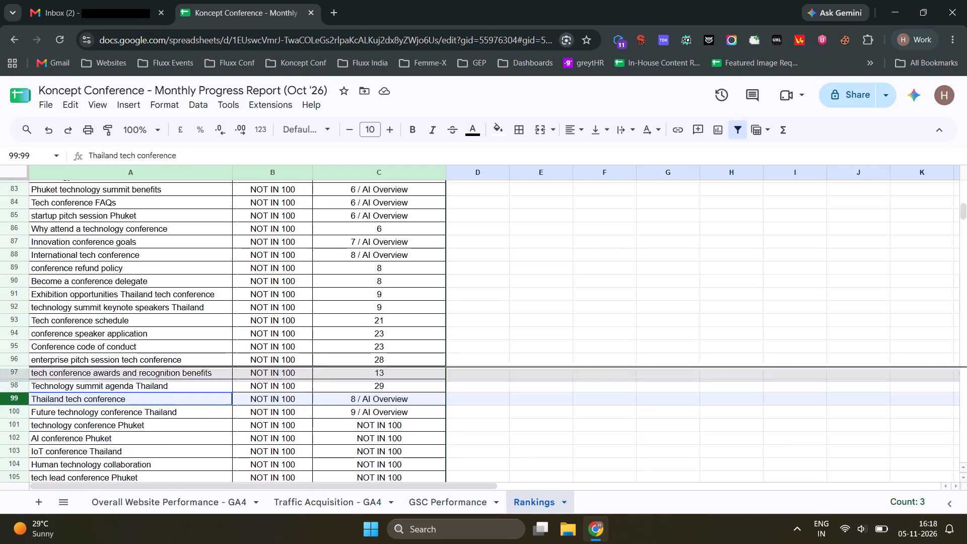
drag(20, 373, 19, 265)
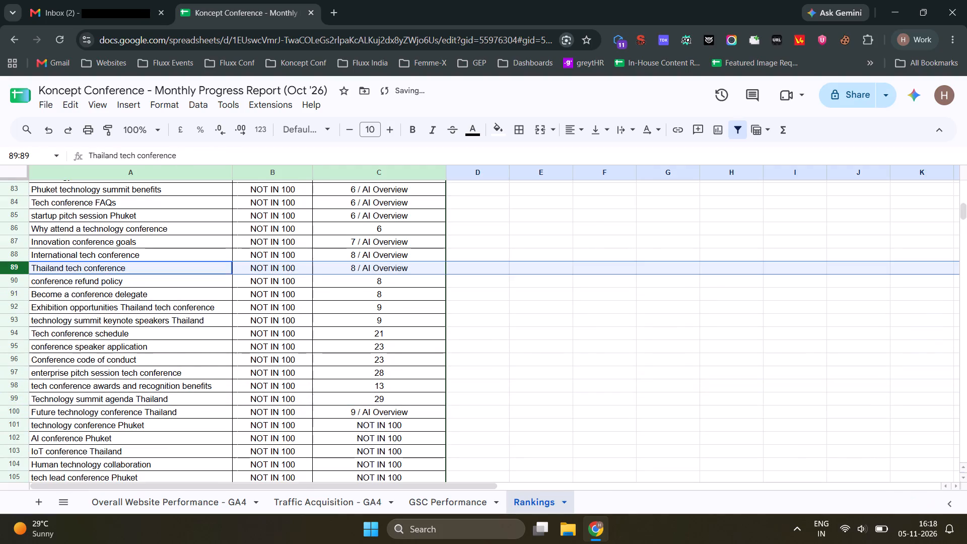
Move the "Future technology conference Thailand" row up to row 92, directly below "Become a conference delegate".
click(12, 412)
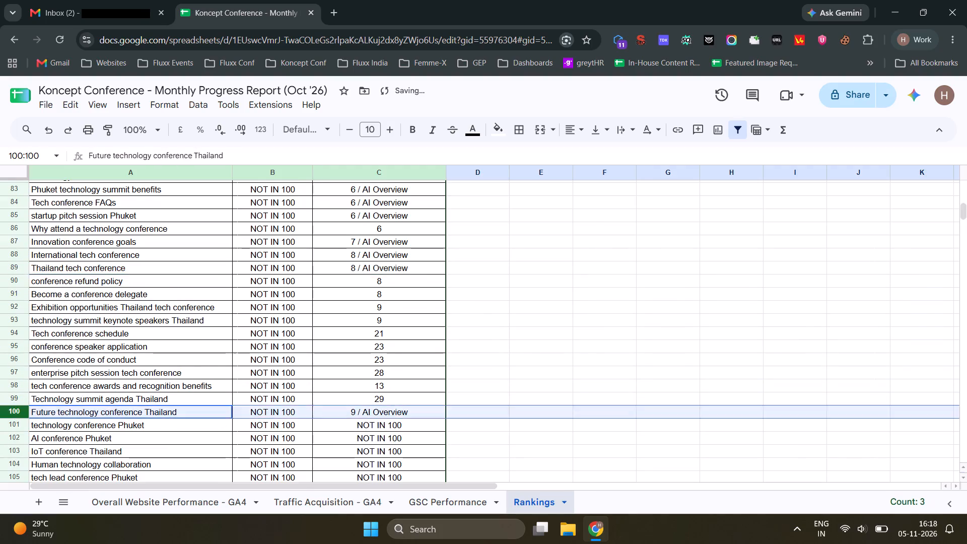
drag(15, 412, 8, 286)
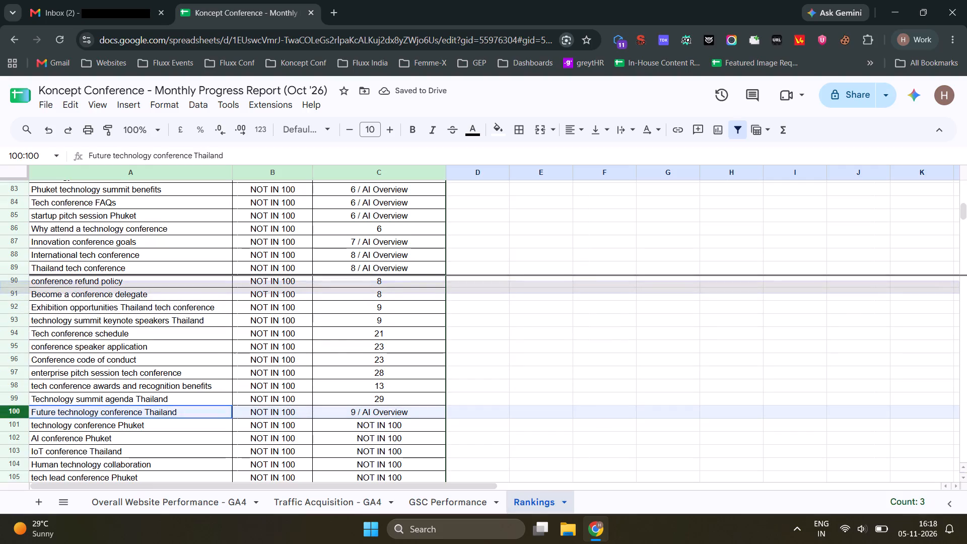
drag(8, 286, 5, 312)
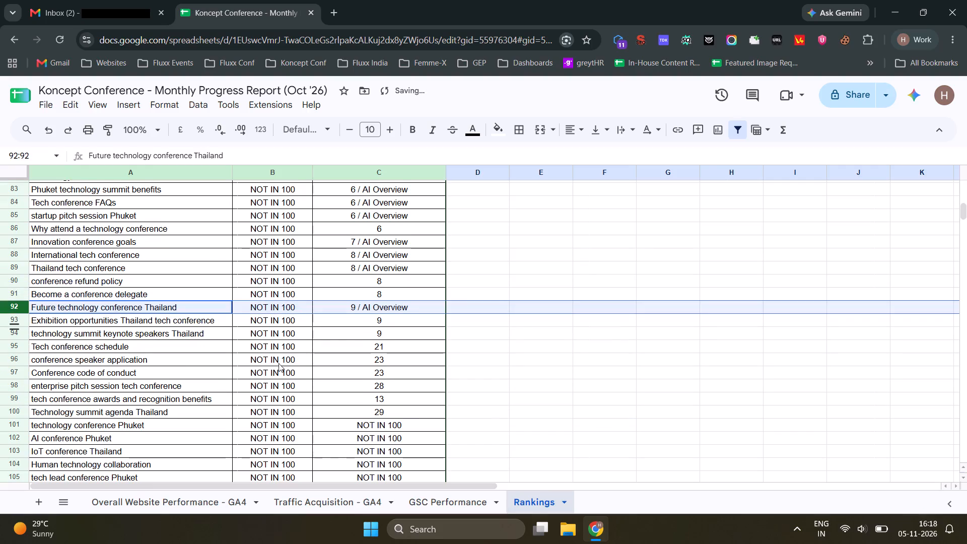
Move the "Thailand tech conference speakers" row up to row 101, directly below "Technology summit agenda Thailand".
scroll(339, 356, down, 8)
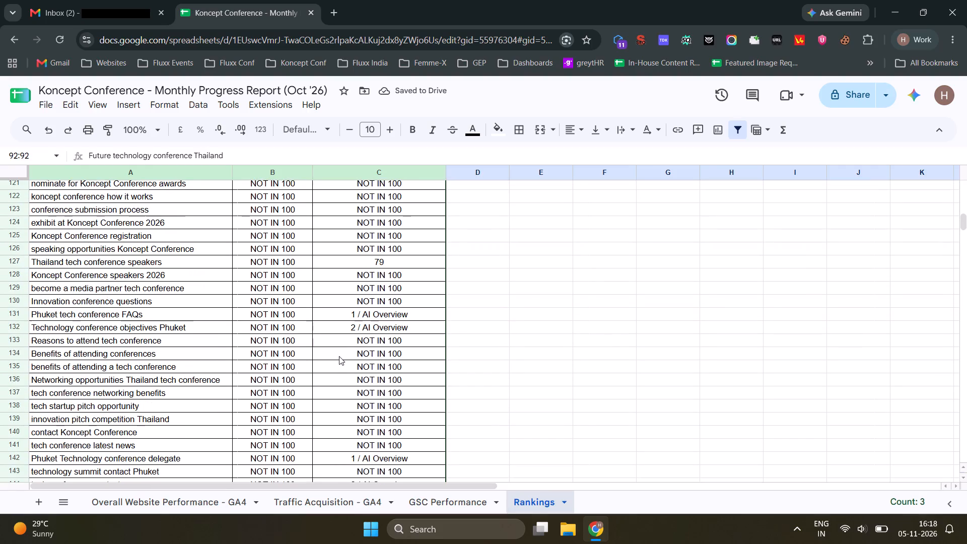
scroll(339, 356, up, 2)
scroll(339, 356, down, 1)
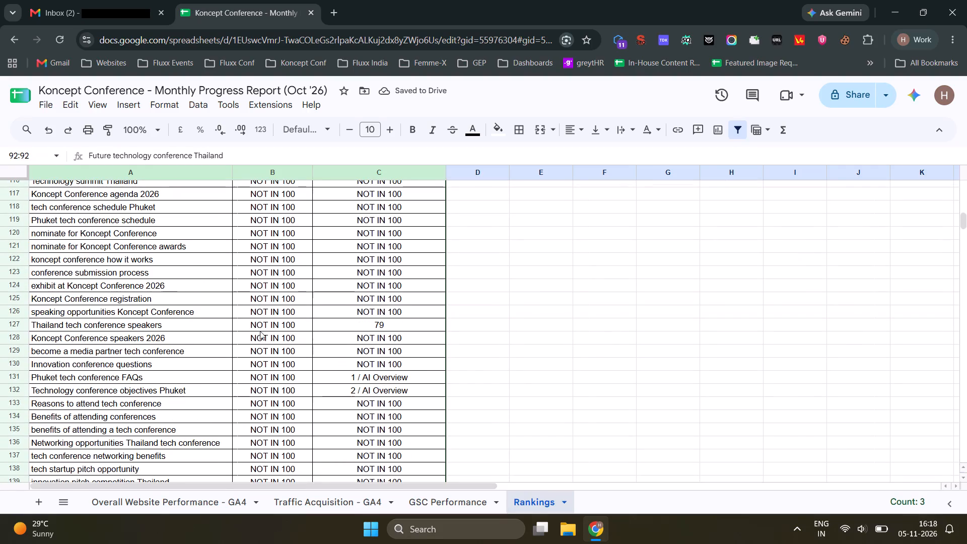
click(12, 324)
drag(14, 324, 9, 170)
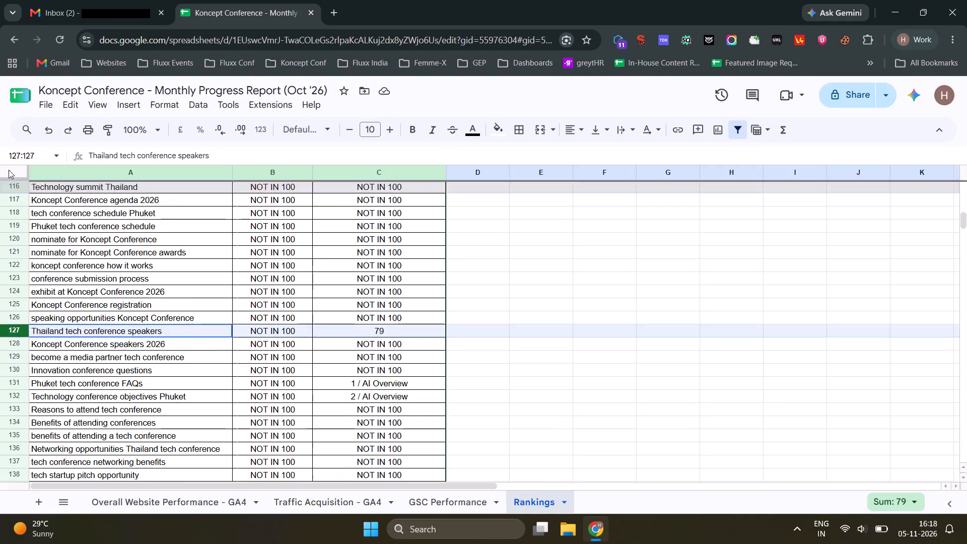
drag(9, 170, 17, 361)
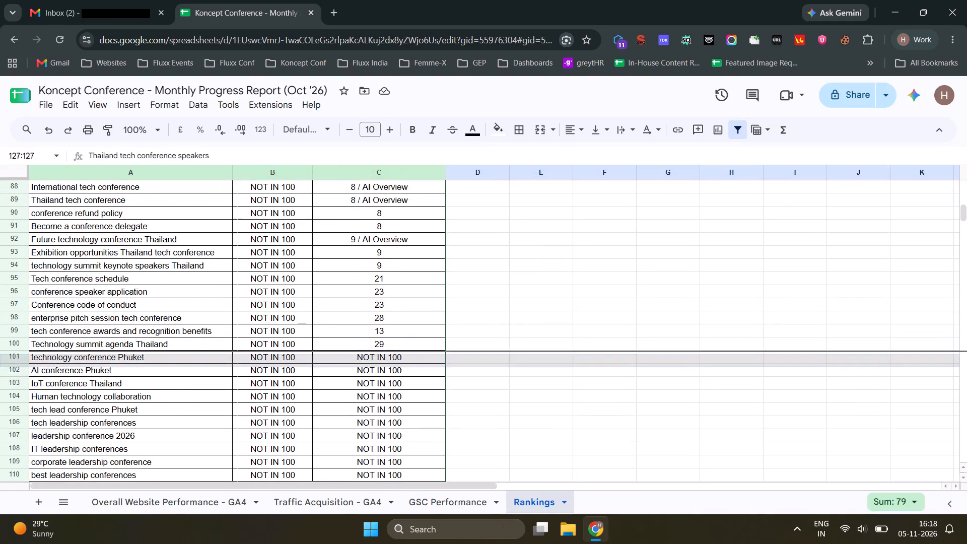
drag(17, 361, 17, 360)
Move the "Phuket tech conference FAQs" row up to row 63, directly below "Koncept Conference terms and conditions".
scroll(255, 368, down, 8)
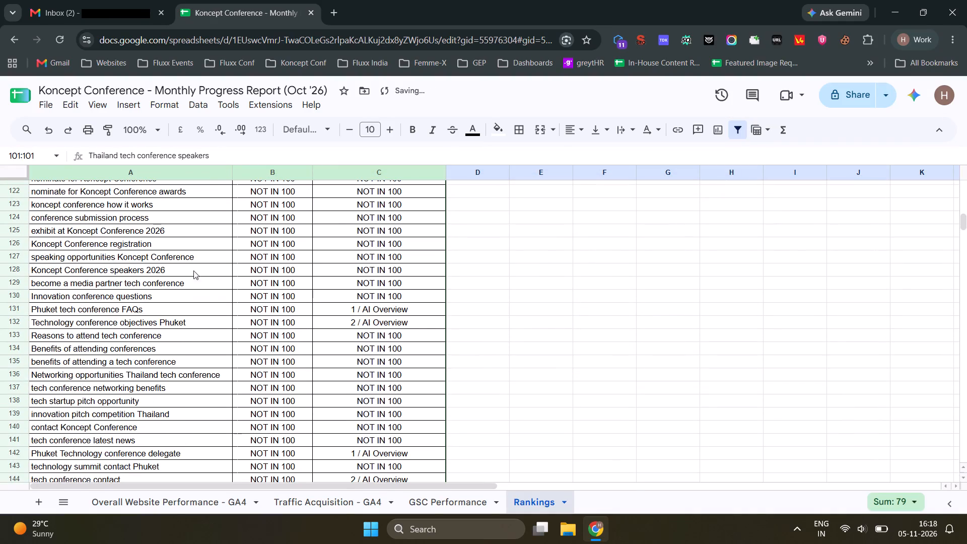
click(17, 245)
drag(17, 247, 20, 125)
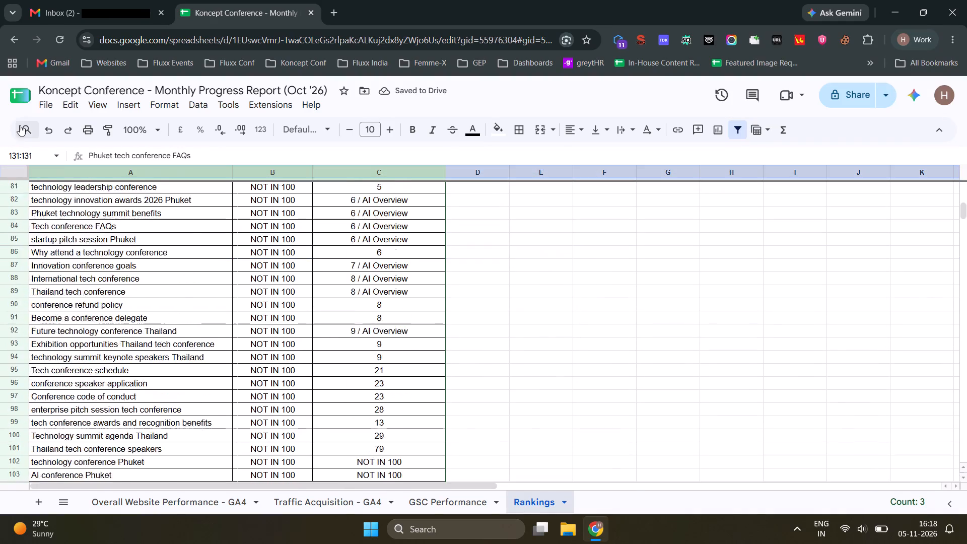
drag(20, 125, 44, 381)
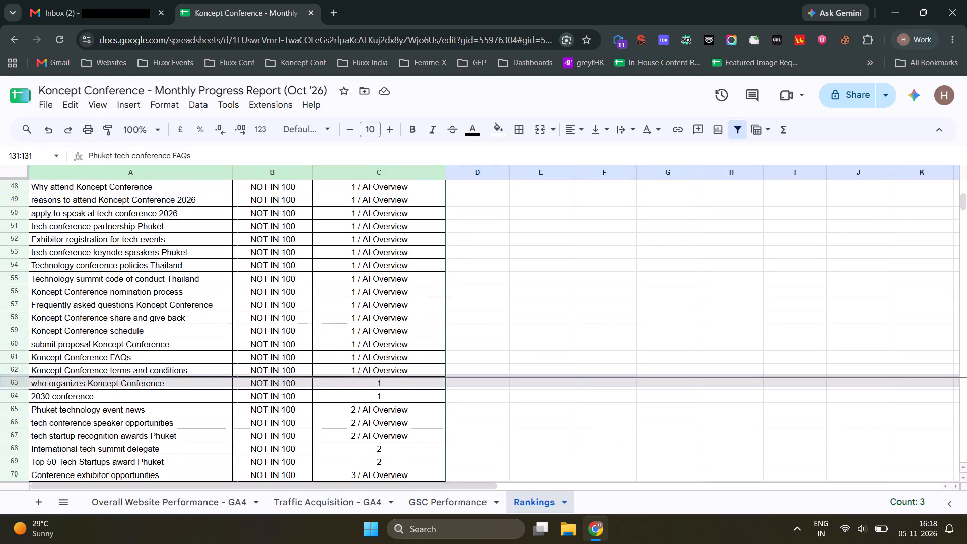
Move the "Technology conference objectives Phuket" row up to row 69, directly below "tech startup recognition awards Phuket".
scroll(204, 364, down, 15)
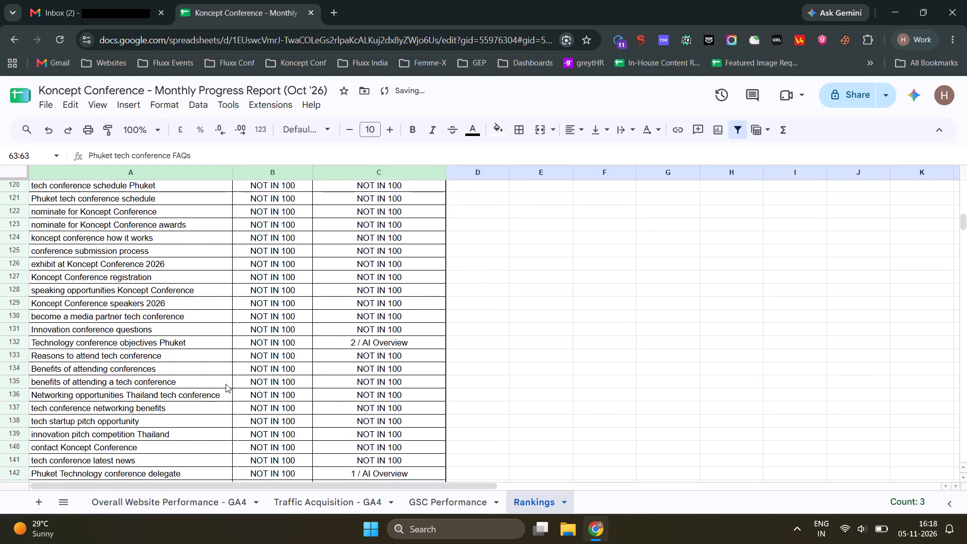
click(15, 340)
drag(18, 343, 23, 286)
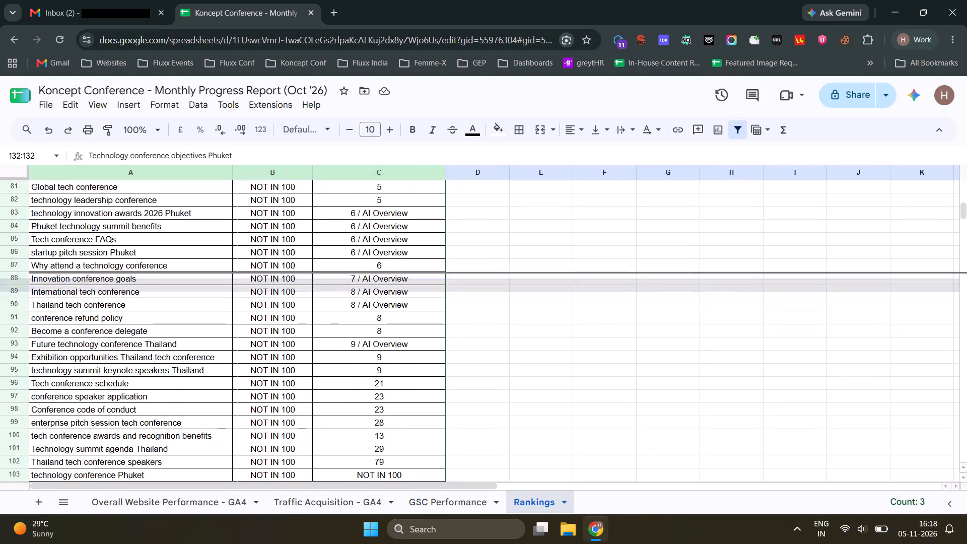
drag(23, 286, 21, 276)
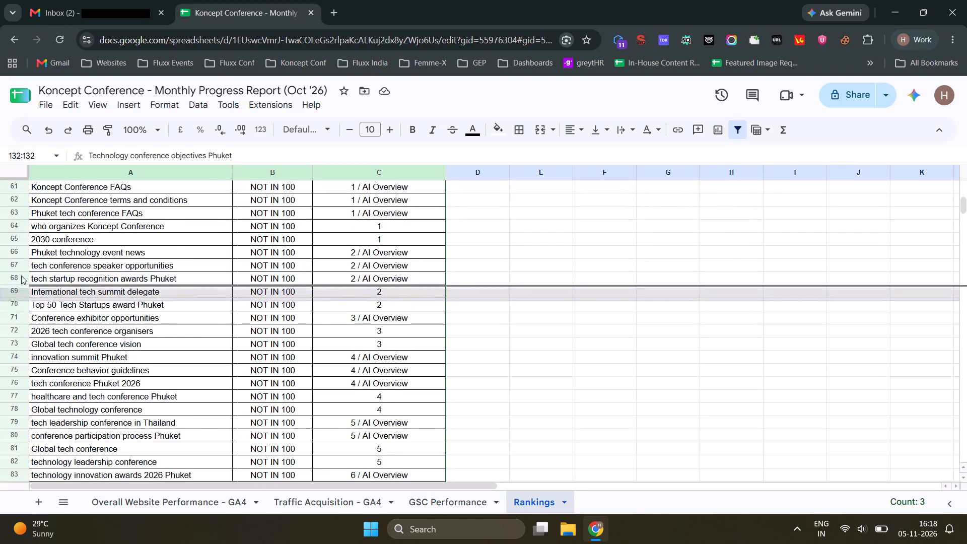
drag(21, 276, 22, 289)
Move the "Phuket Technology conference delegate" row up to row 64, directly below "Phuket tech conference FAQs".
scroll(235, 375, down, 4)
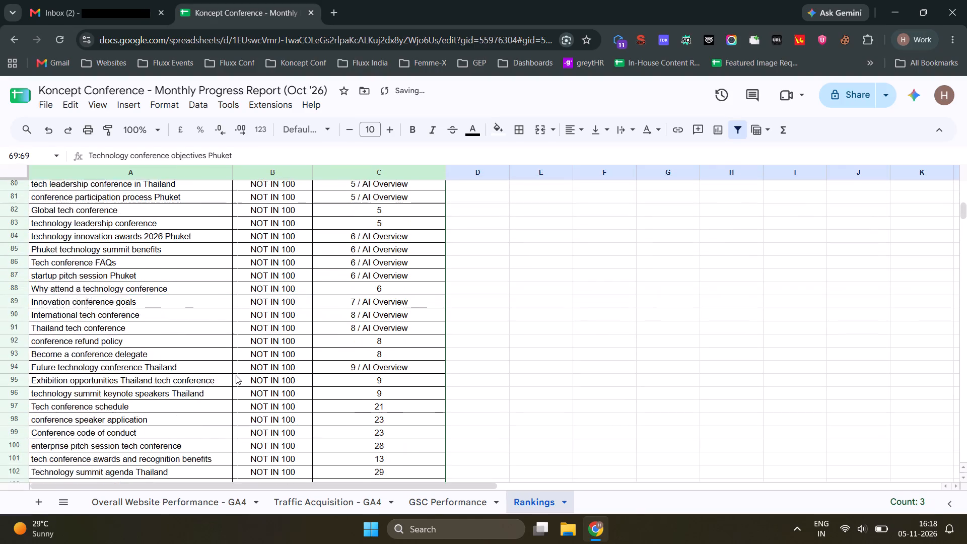
scroll(236, 375, down, 12)
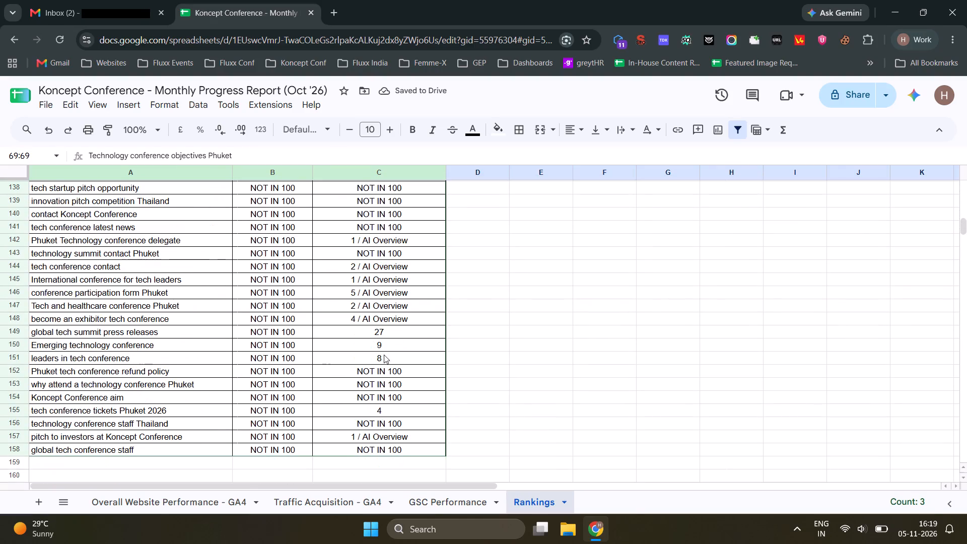
scroll(322, 337, up, 6)
scroll(319, 353, down, 4)
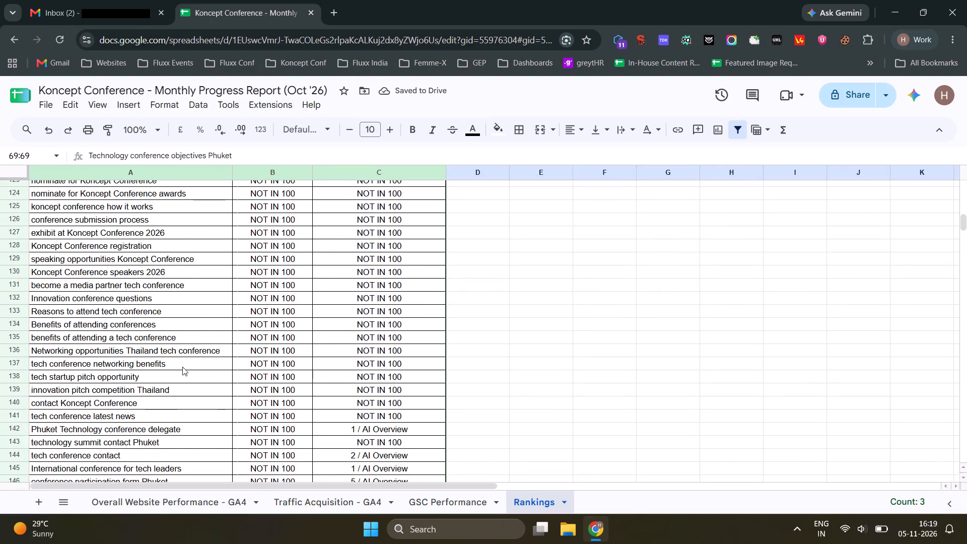
click(15, 366)
drag(17, 366, 11, 341)
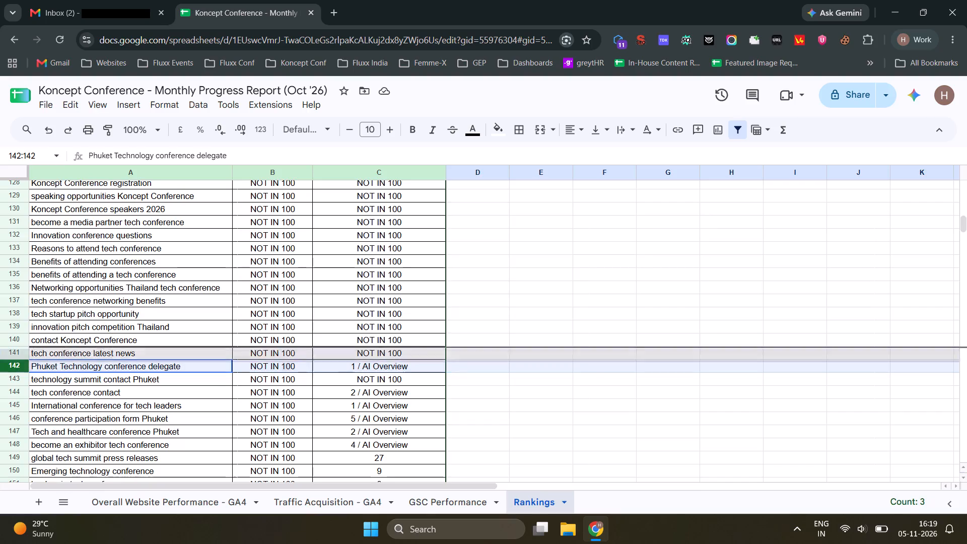
drag(11, 341, 4, 259)
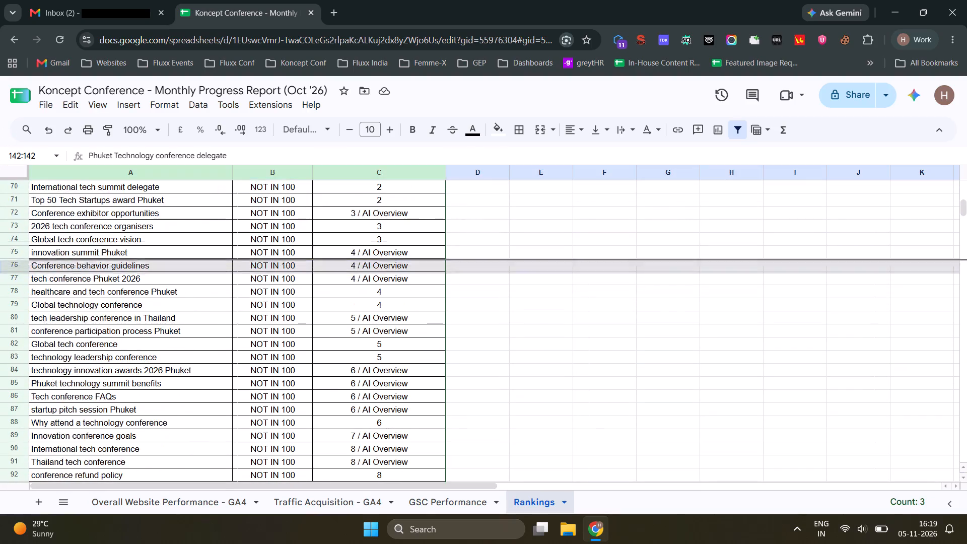
drag(4, 259, 11, 266)
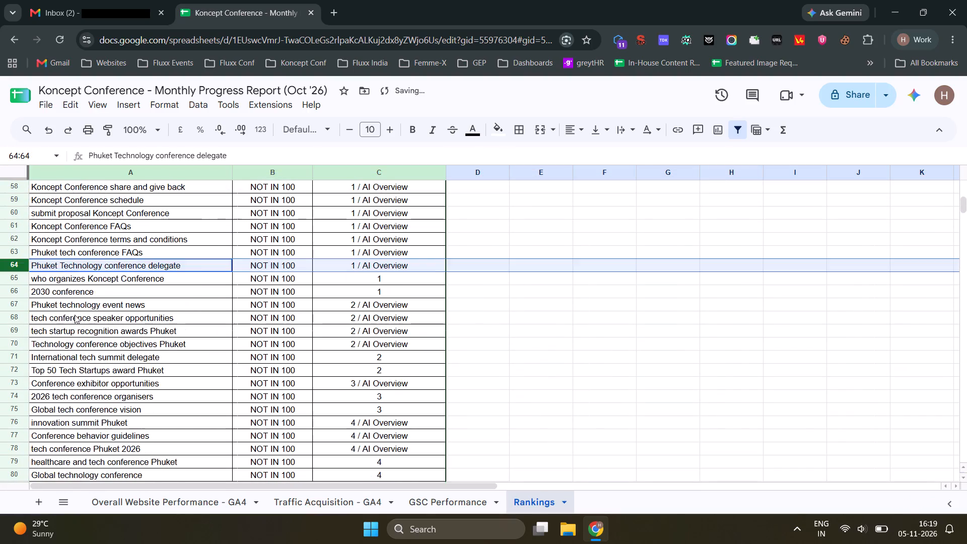
Move the "tech conference contact" row up to row 71, directly below "Technology conference objectives Phuket".
scroll(289, 382, down, 18)
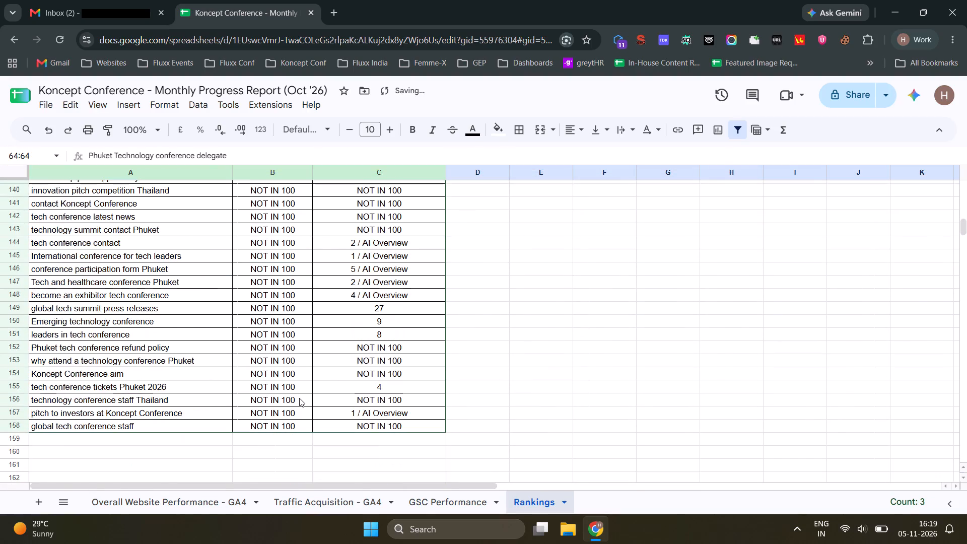
scroll(299, 398, up, 3)
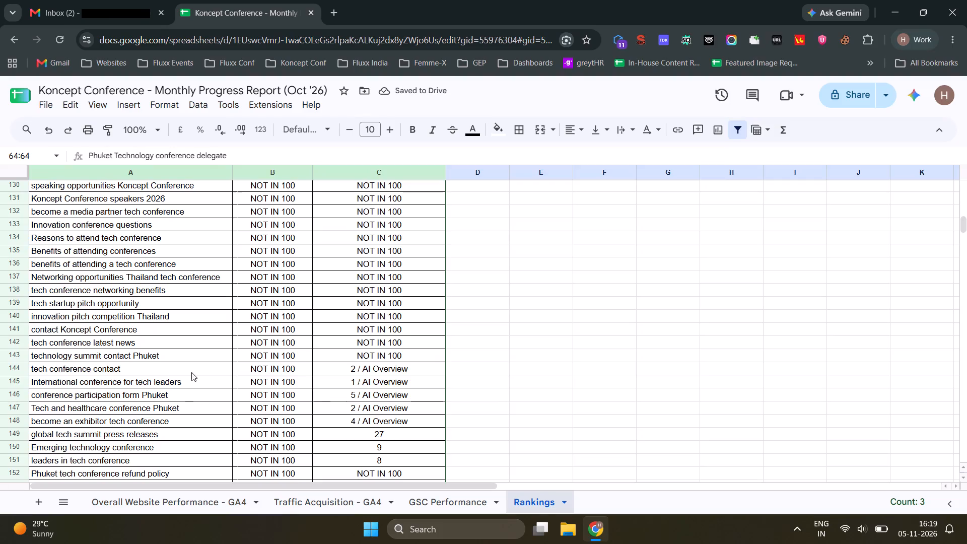
click(15, 369)
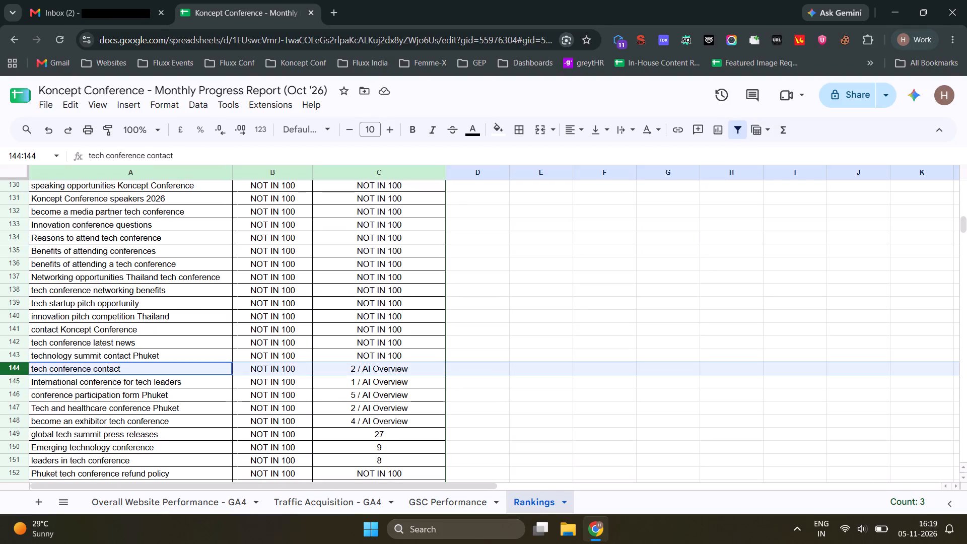
drag(18, 369, 36, 147)
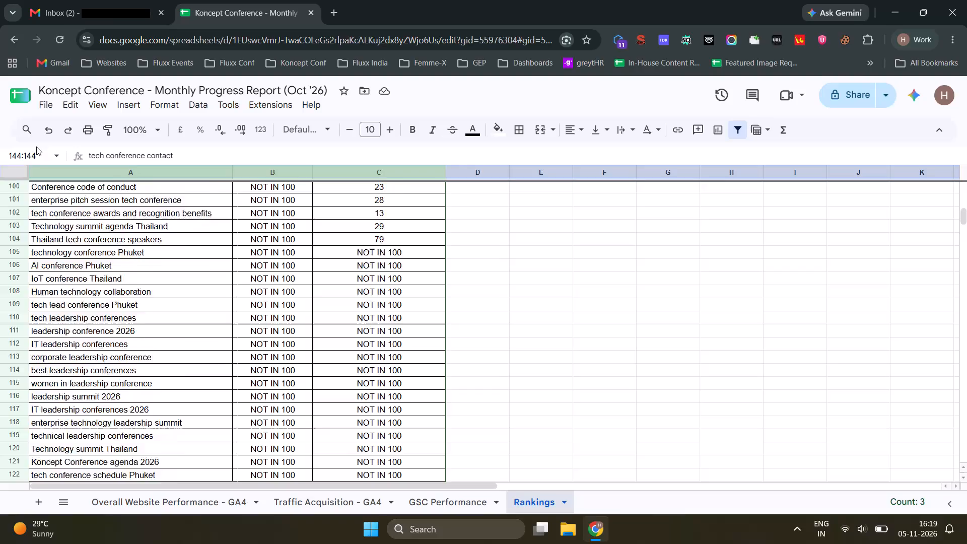
drag(36, 147, 32, 235)
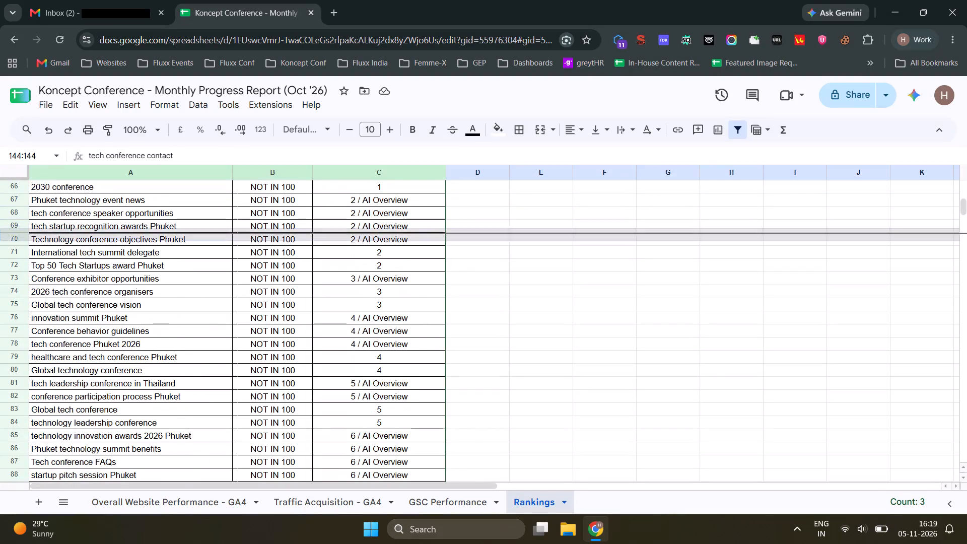
drag(32, 235, 33, 251)
Move the "International conference for tech leaders" row up to row 65, directly below "Phuket Technology conference delegate".
scroll(336, 327, down, 12)
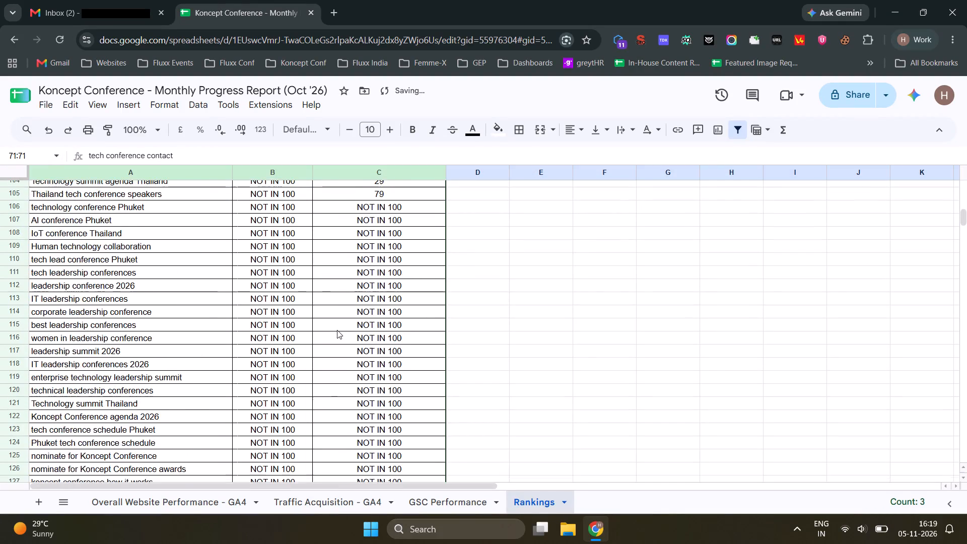
scroll(337, 330, down, 3)
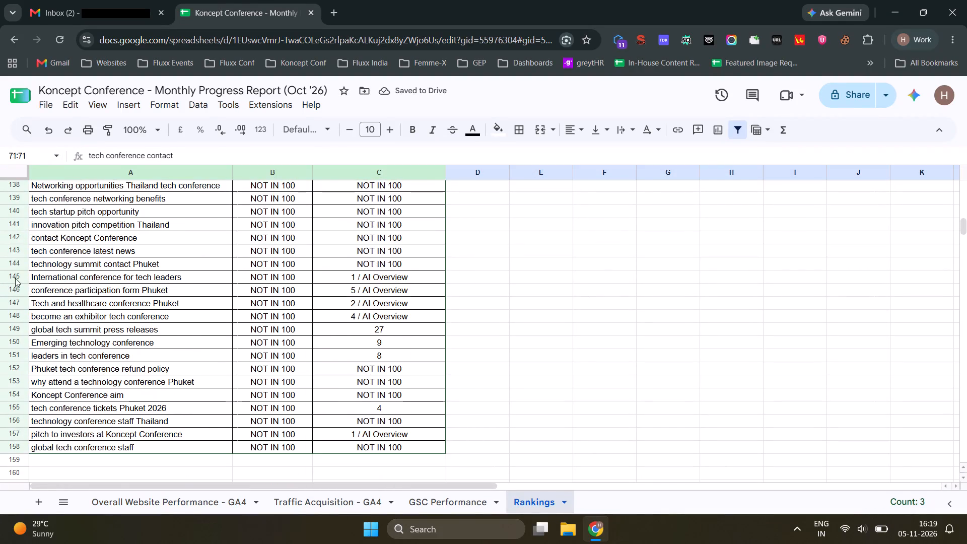
click(15, 278)
drag(15, 278, 38, 107)
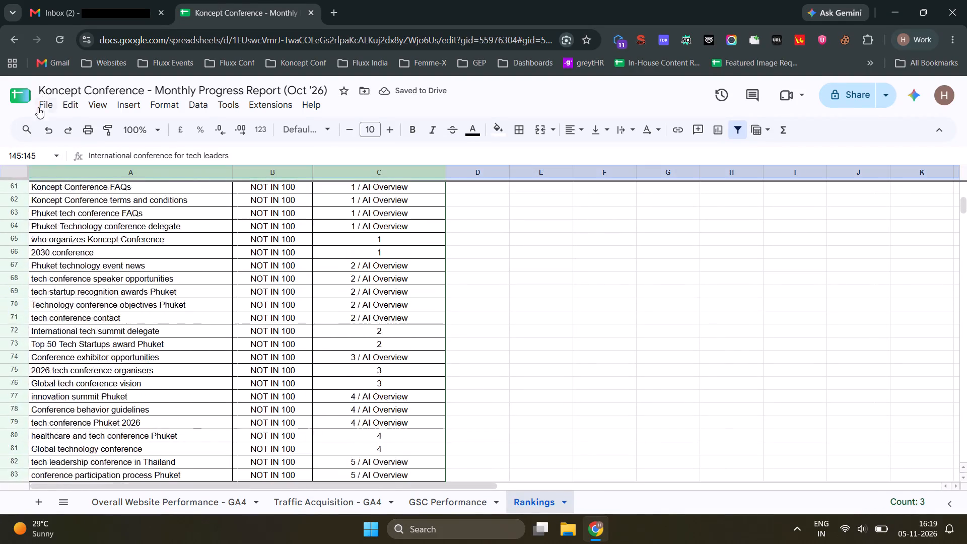
drag(38, 107, 35, 474)
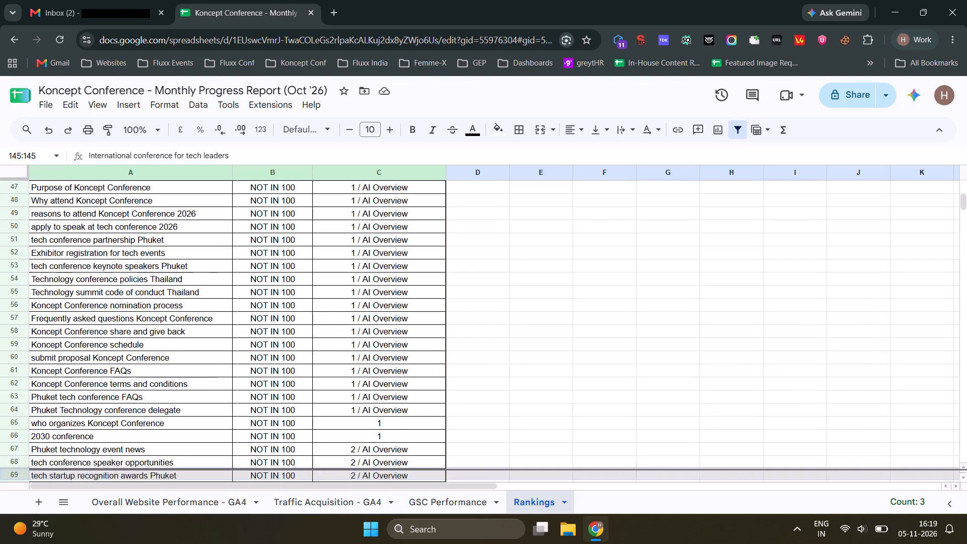
drag(35, 474, 30, 380)
Move the "Tech and healthcare conference Phuket" row up to row 73, directly below "tech conference contact".
scroll(196, 351, down, 3)
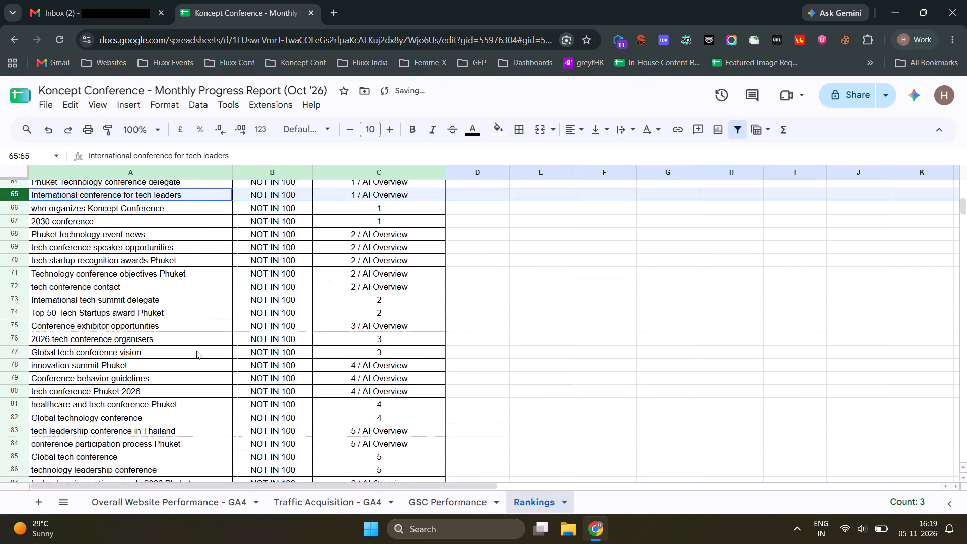
scroll(196, 351, down, 16)
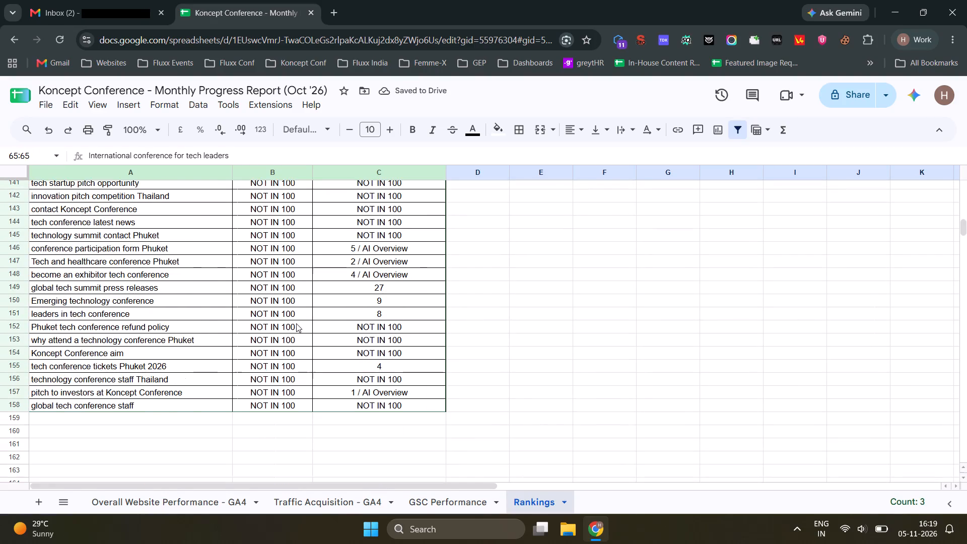
scroll(296, 323, up, 1)
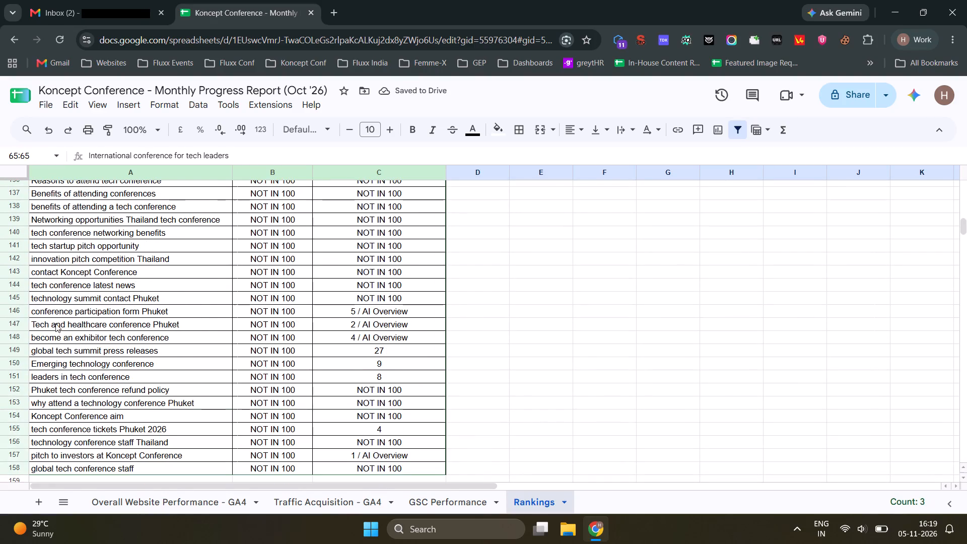
click(19, 325)
drag(19, 325, 17, 144)
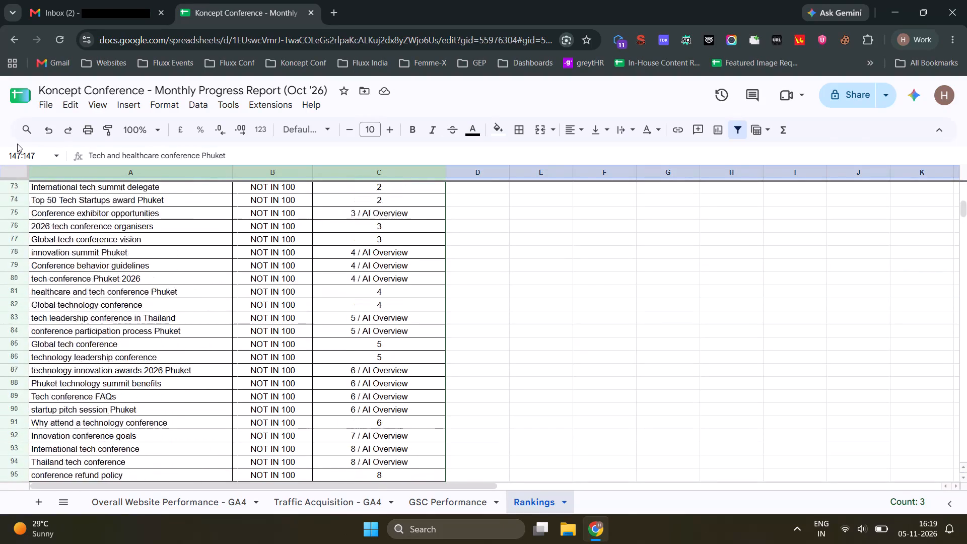
drag(17, 144, 62, 395)
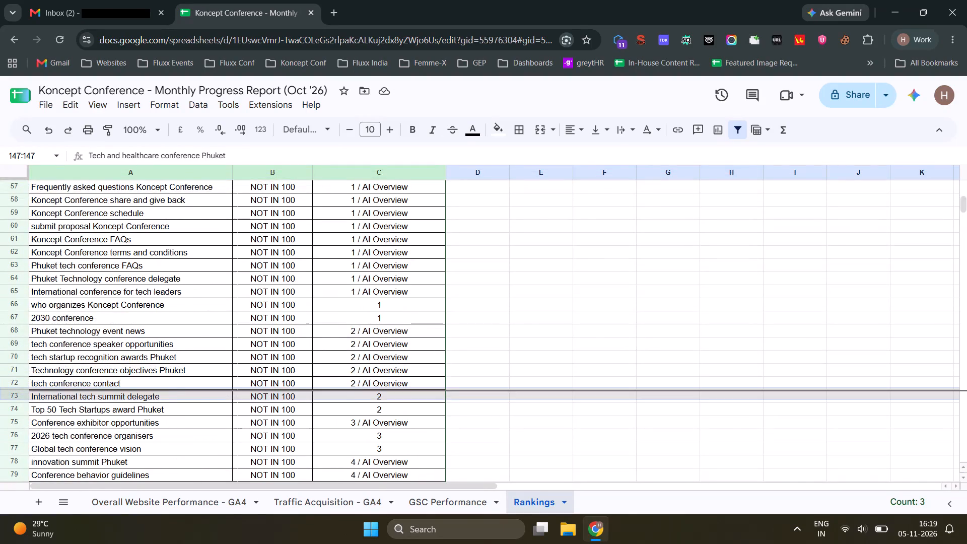
drag(62, 395, 62, 396)
Move the "conference participation form Phuket" row up to row 86, directly below "conference participation process Phuket".
scroll(188, 322, down, 19)
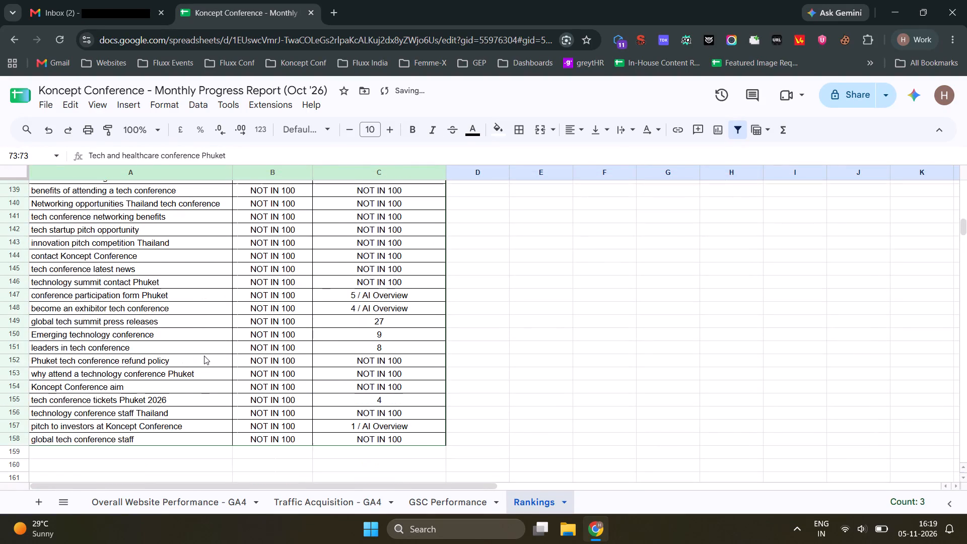
scroll(204, 356, up, 2)
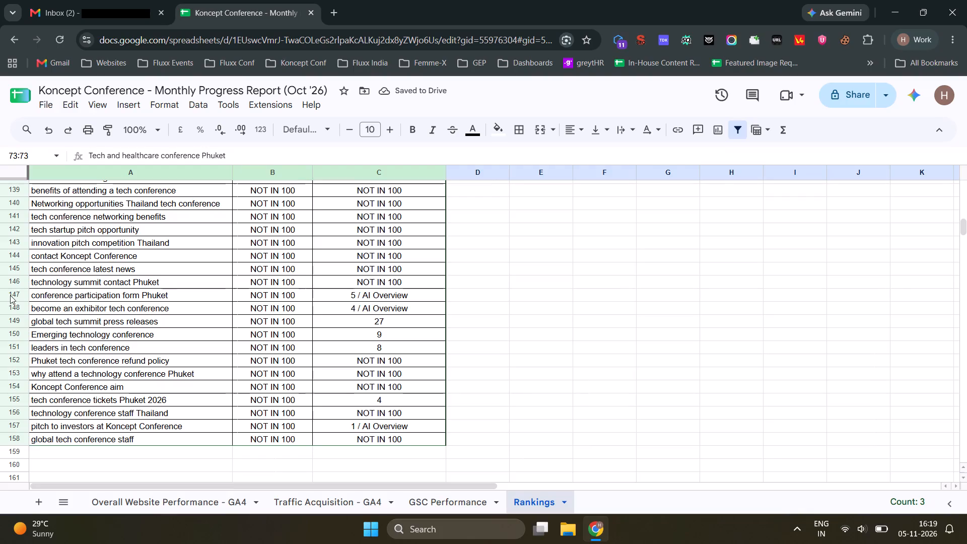
click(12, 295)
drag(18, 296, 23, 216)
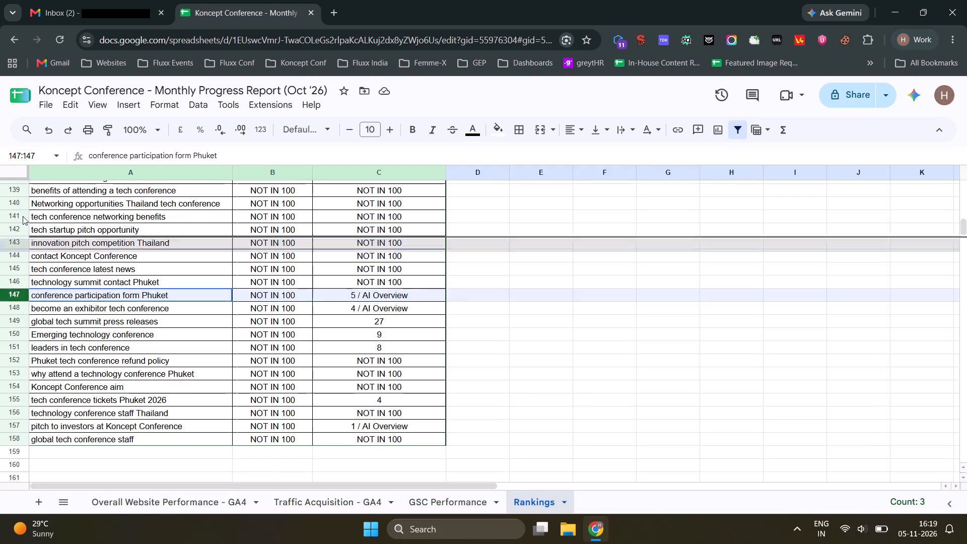
drag(23, 216, 60, 464)
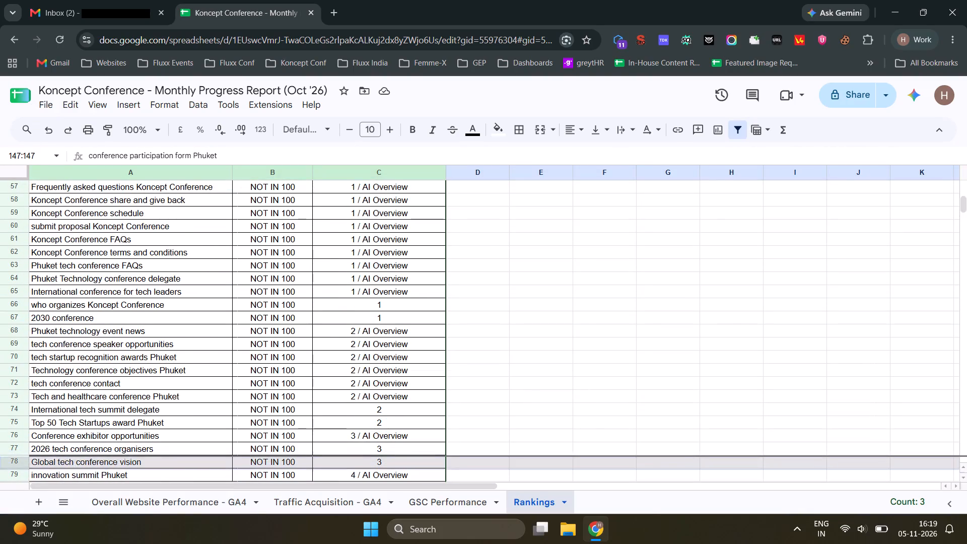
drag(60, 464, 41, 368)
Move the "become an exhibitor tech conference" row up to row 82, directly below "tech conference Phuket 2026".
scroll(297, 357, down, 14)
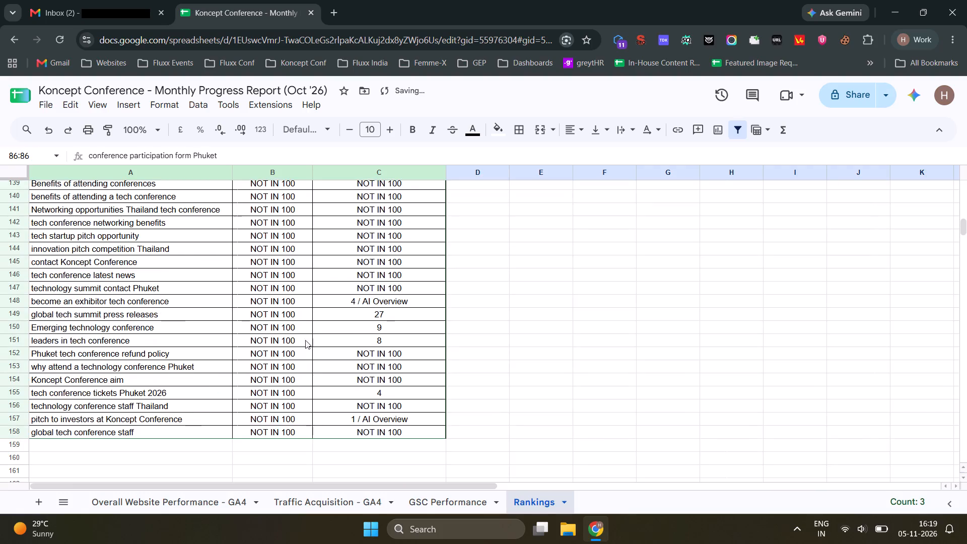
click(14, 301)
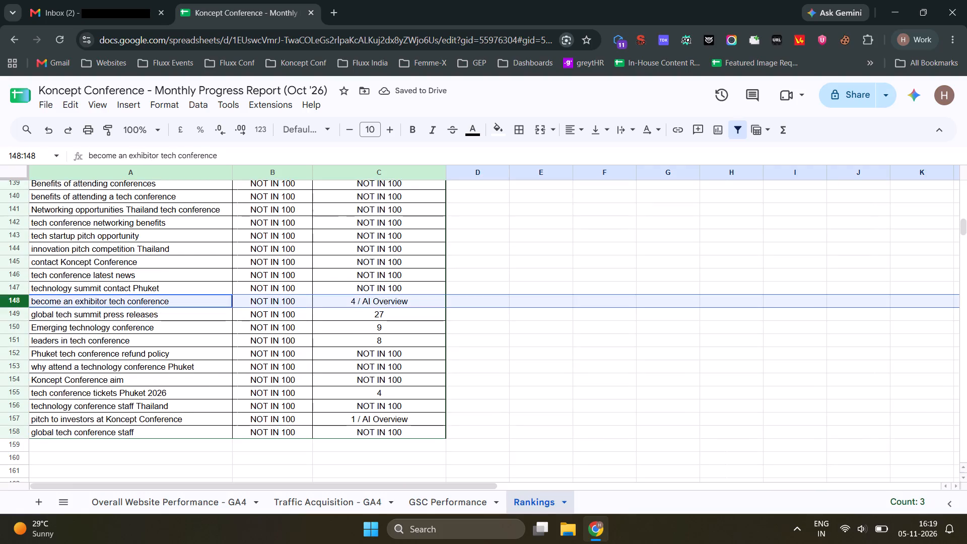
drag(15, 301, 4, 243)
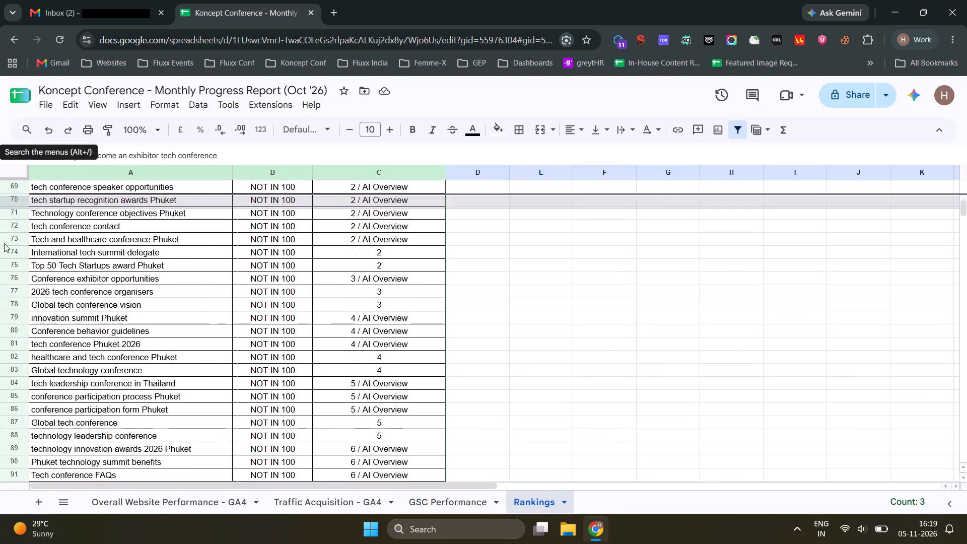
drag(4, 243, 11, 358)
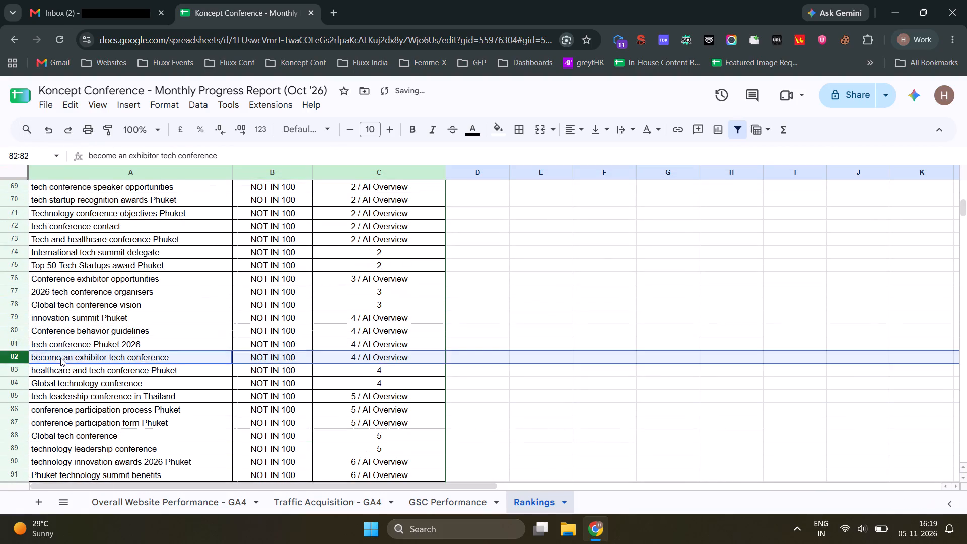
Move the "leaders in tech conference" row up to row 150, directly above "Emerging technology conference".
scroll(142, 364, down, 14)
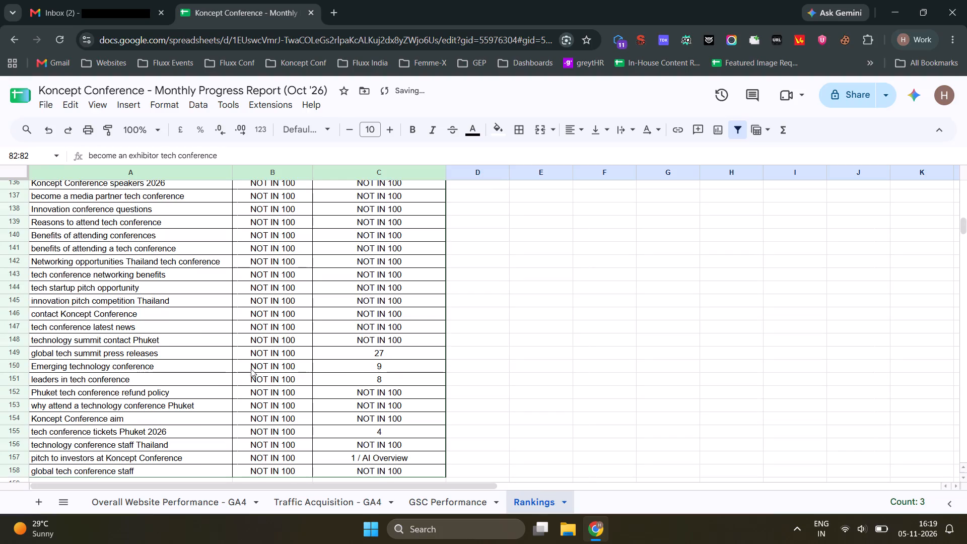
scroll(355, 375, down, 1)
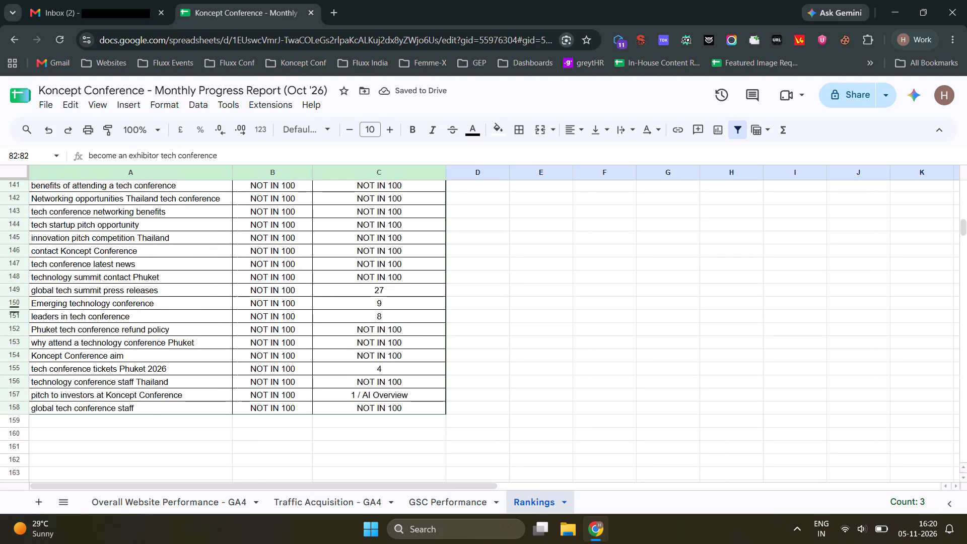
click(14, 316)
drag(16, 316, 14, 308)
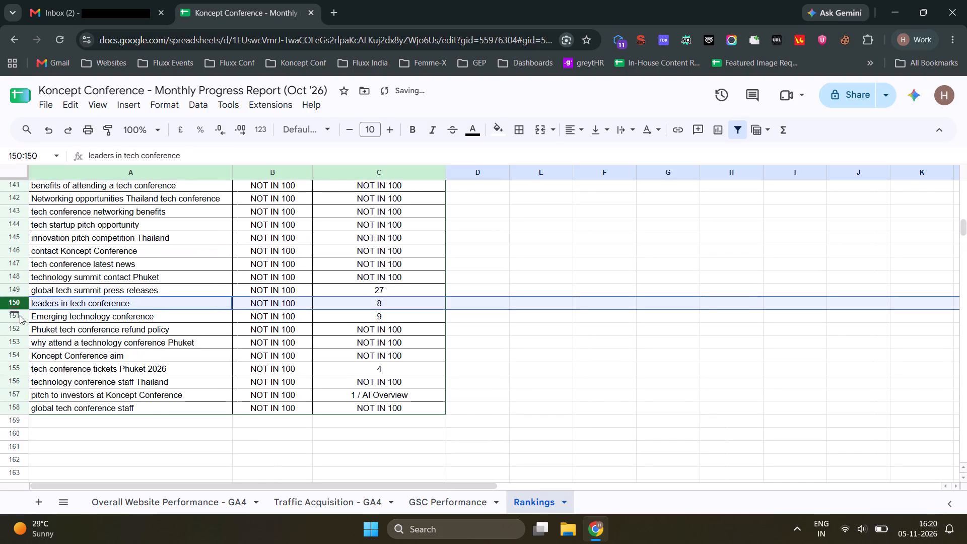
Move the "global tech summit press releases" row up to row 106, directly below "Conference code of conduct".
click(20, 290)
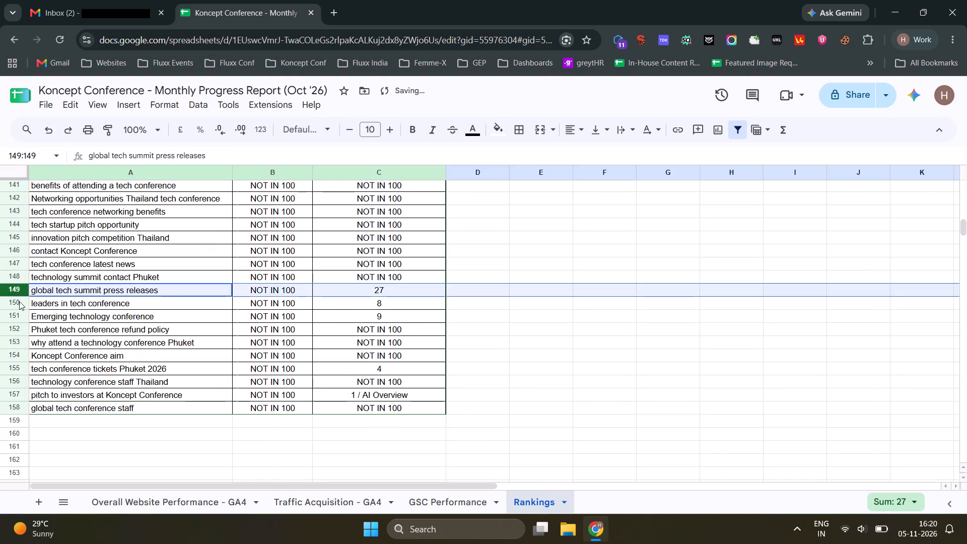
drag(18, 292, 22, 320)
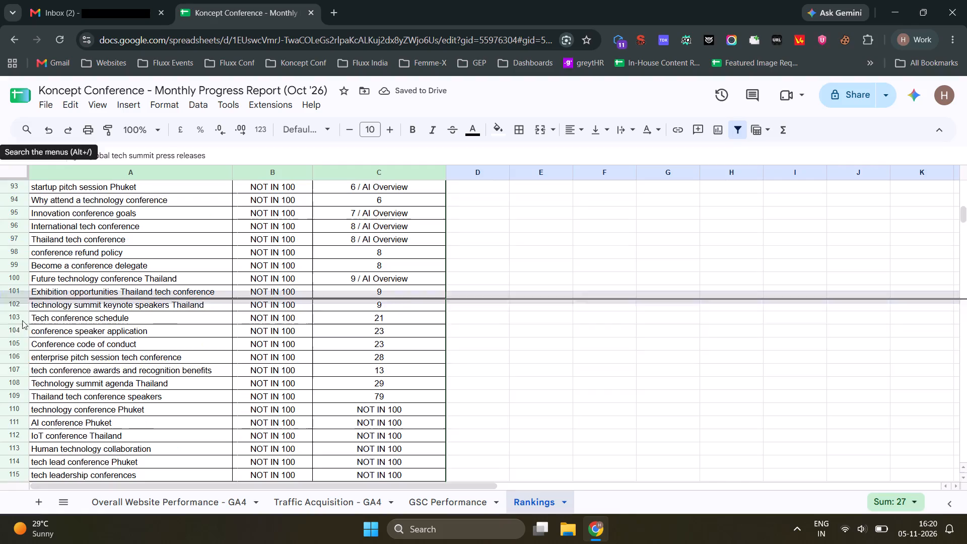
drag(22, 320, 22, 356)
Move the "leaders in tech conference" row up to row 100, directly below "Become a conference delegate".
scroll(281, 427, down, 7)
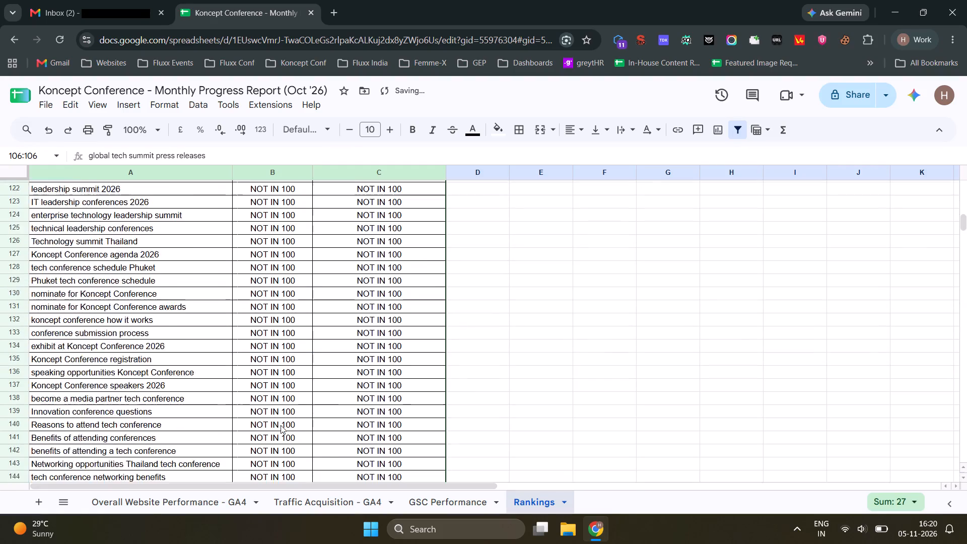
scroll(281, 425, down, 6)
scroll(281, 425, up, 3)
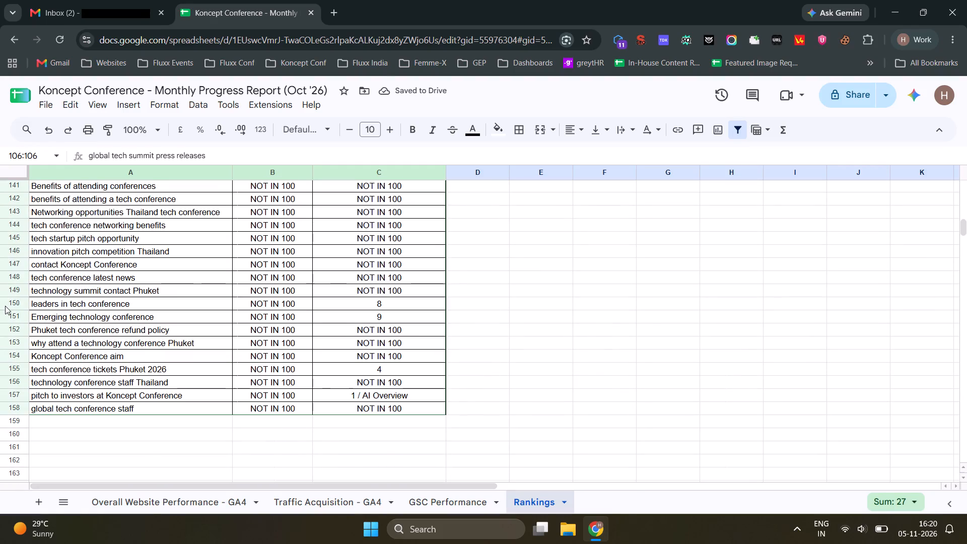
click(8, 303)
drag(12, 303, 22, 144)
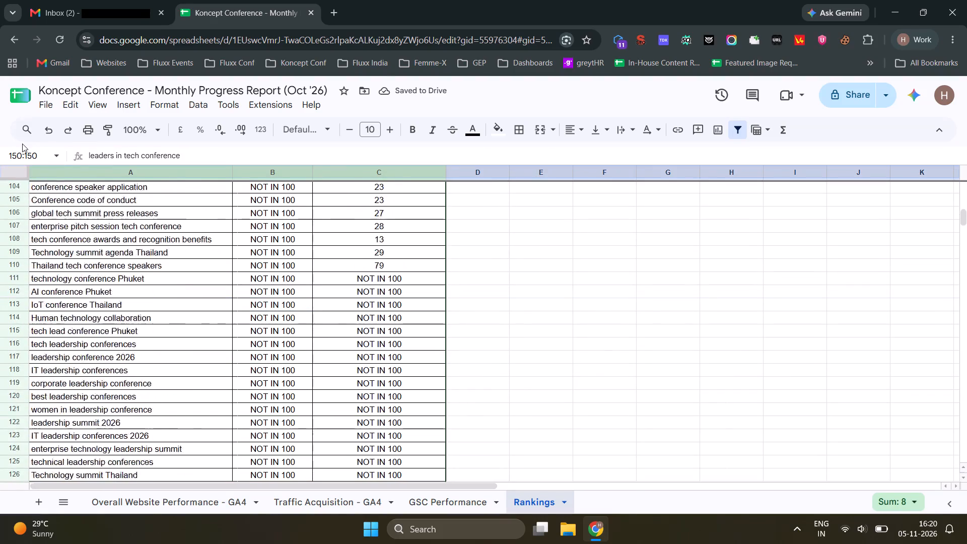
drag(22, 144, 47, 407)
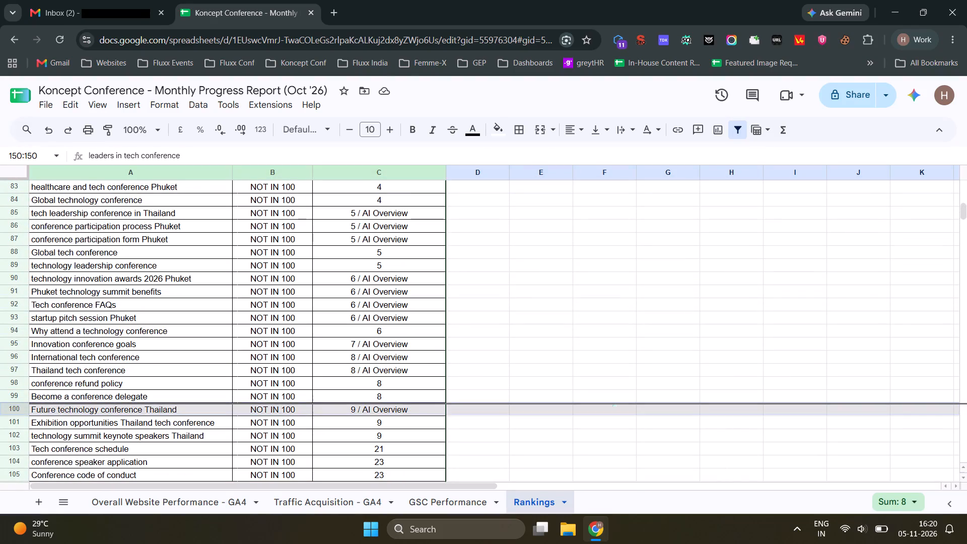
drag(47, 407, 47, 406)
Move the "Emerging technology conference" row up to row 102, directly below "Future technology conference Thailand".
scroll(256, 375, down, 13)
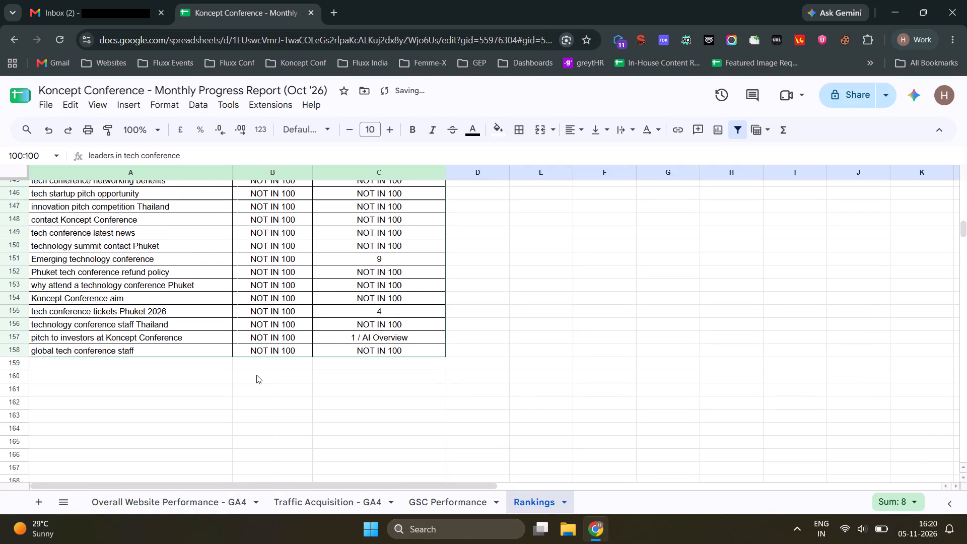
click(10, 271)
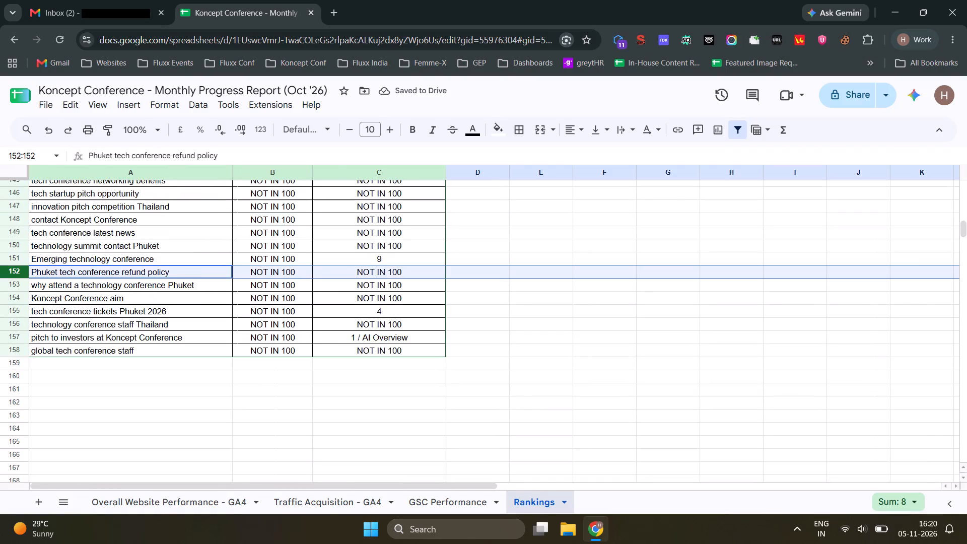
click(19, 259)
drag(19, 259, 12, 429)
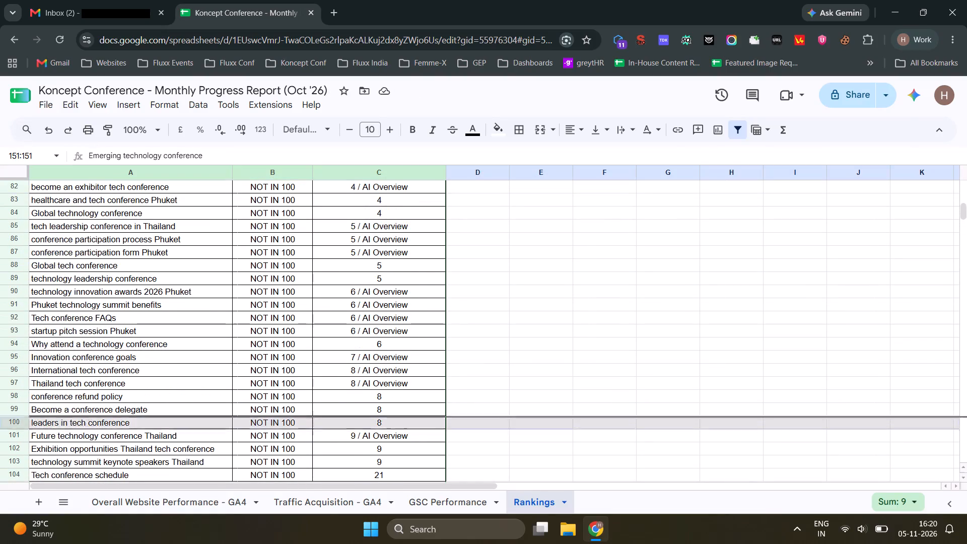
drag(12, 429, 14, 446)
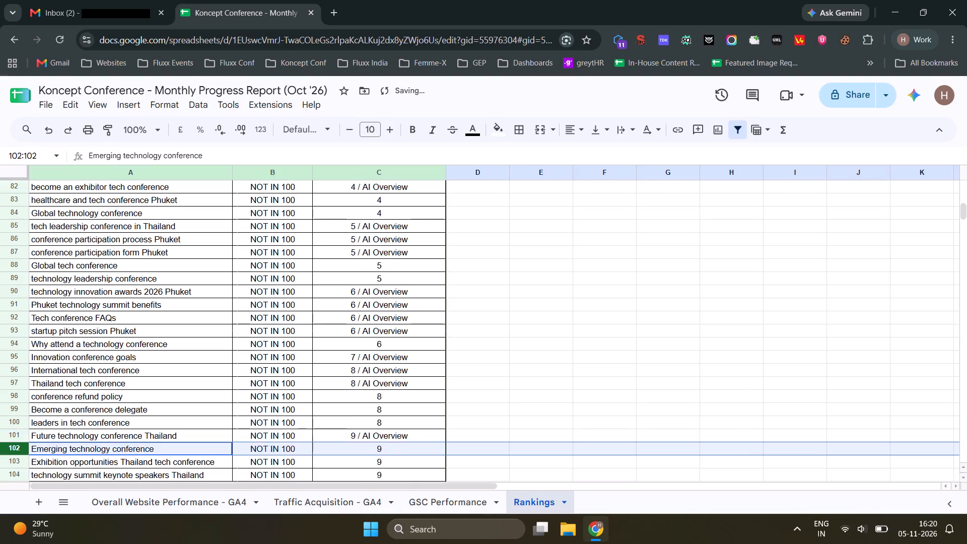
Move the "tech conference tickets Phuket 2026" row up out of the unranked keywords toward the ranked ones.
scroll(158, 398, down, 12)
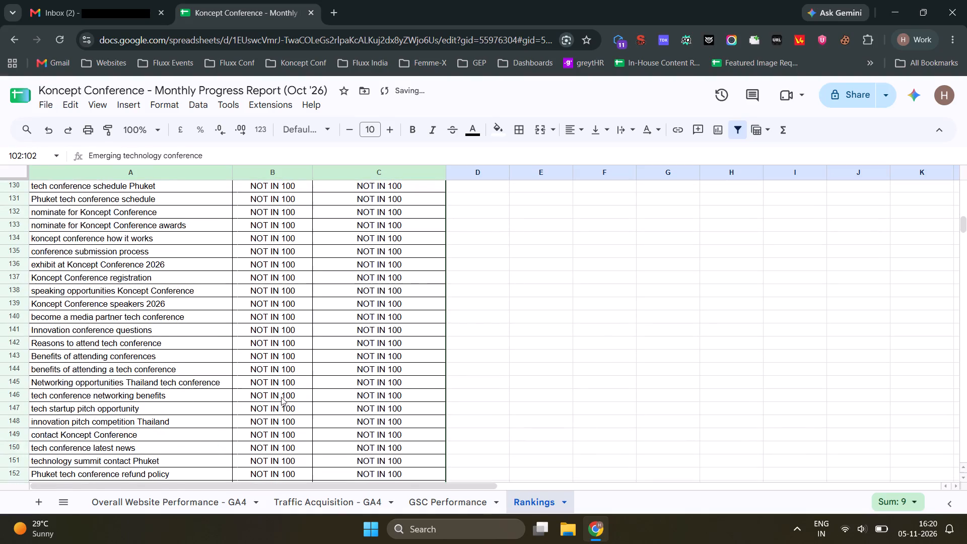
click(18, 385)
drag(16, 388, 24, 314)
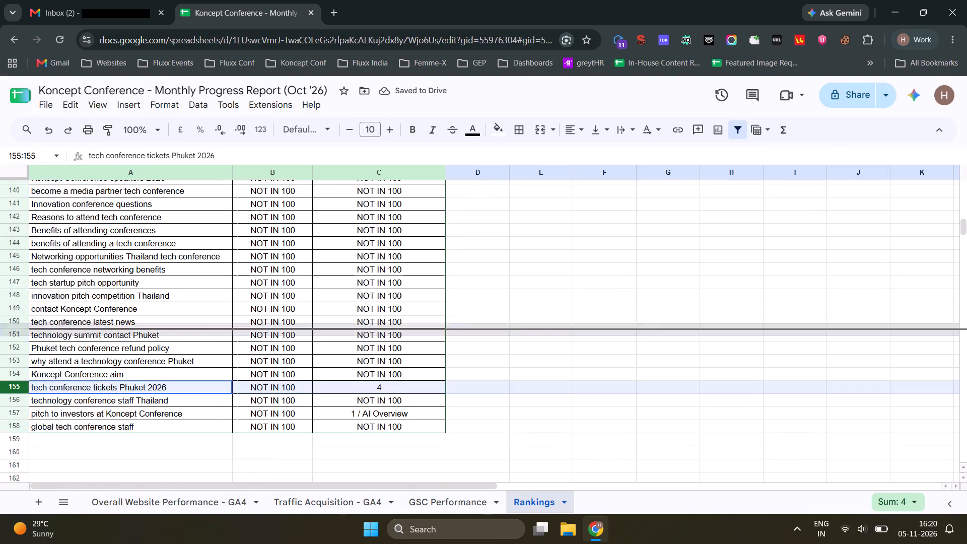
Place the "tech conference tickets Phuket 2026" row at row 85, directly below "Global technology conference".
drag(24, 314, 32, 165)
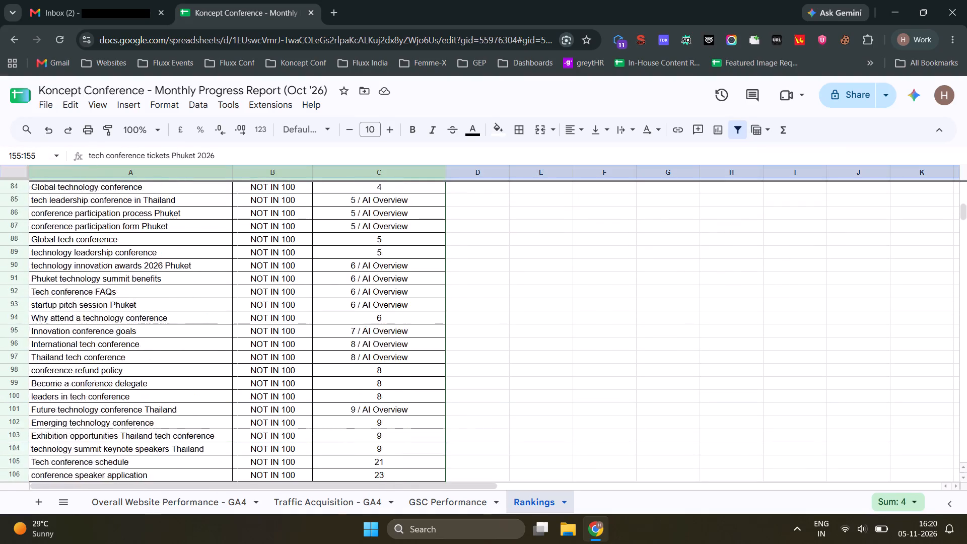
drag(32, 165, 33, 289)
Move the "pitch to investors at Koncept Conference" row up to row 66, directly below "International conference for tech leaders".
scroll(220, 359, down, 6)
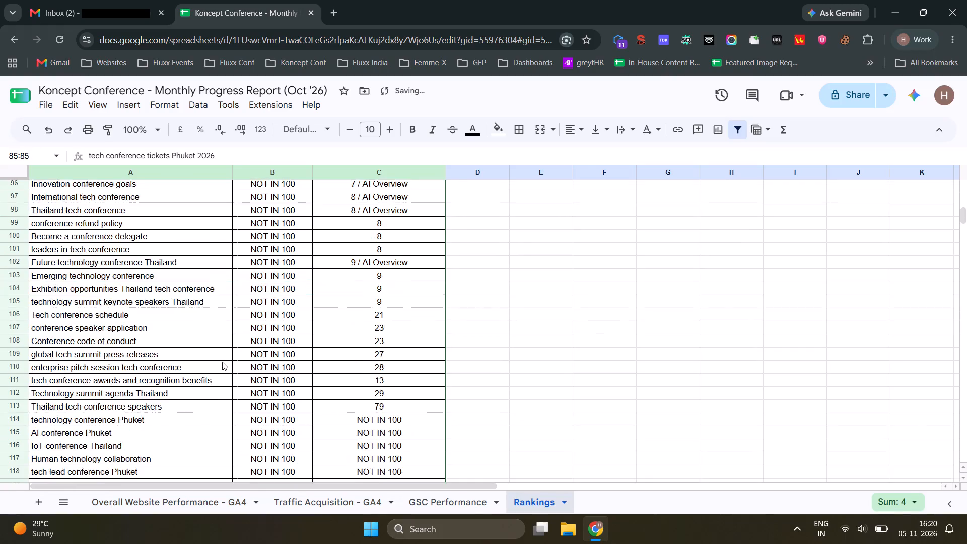
scroll(222, 362, down, 8)
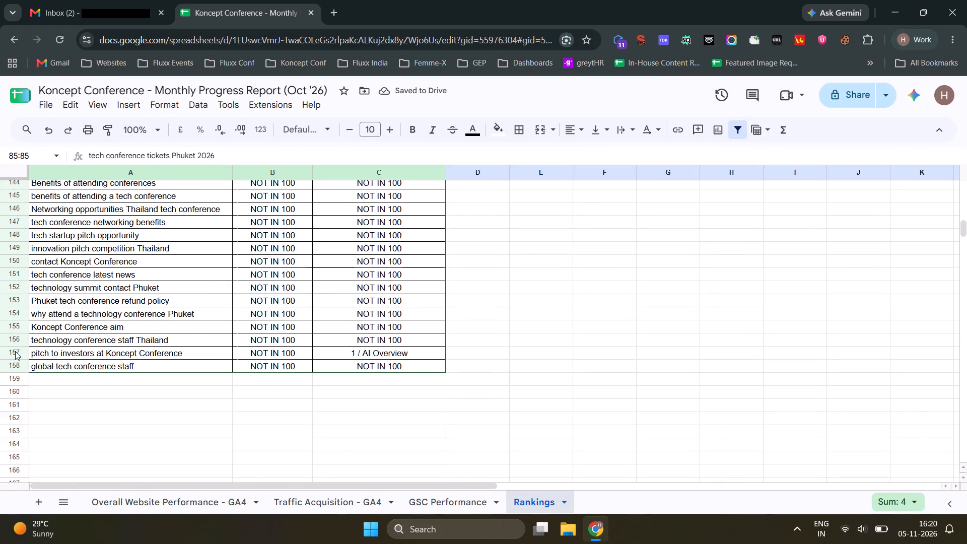
click(16, 351)
drag(18, 354, 43, 165)
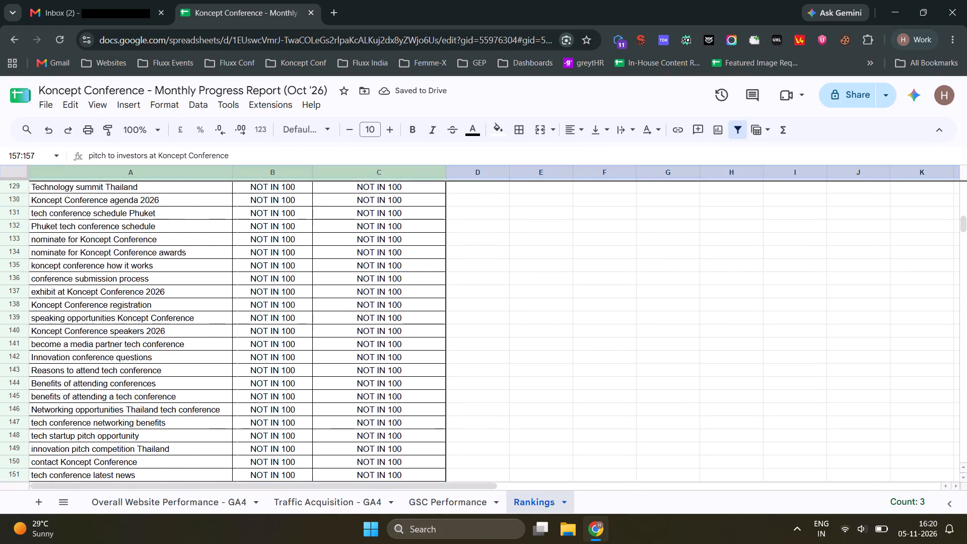
drag(43, 165, 87, 482)
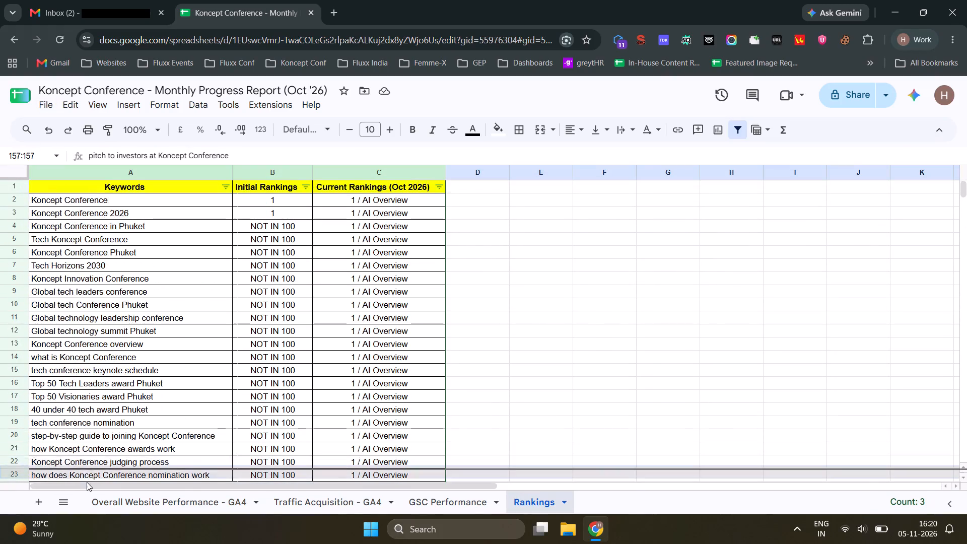